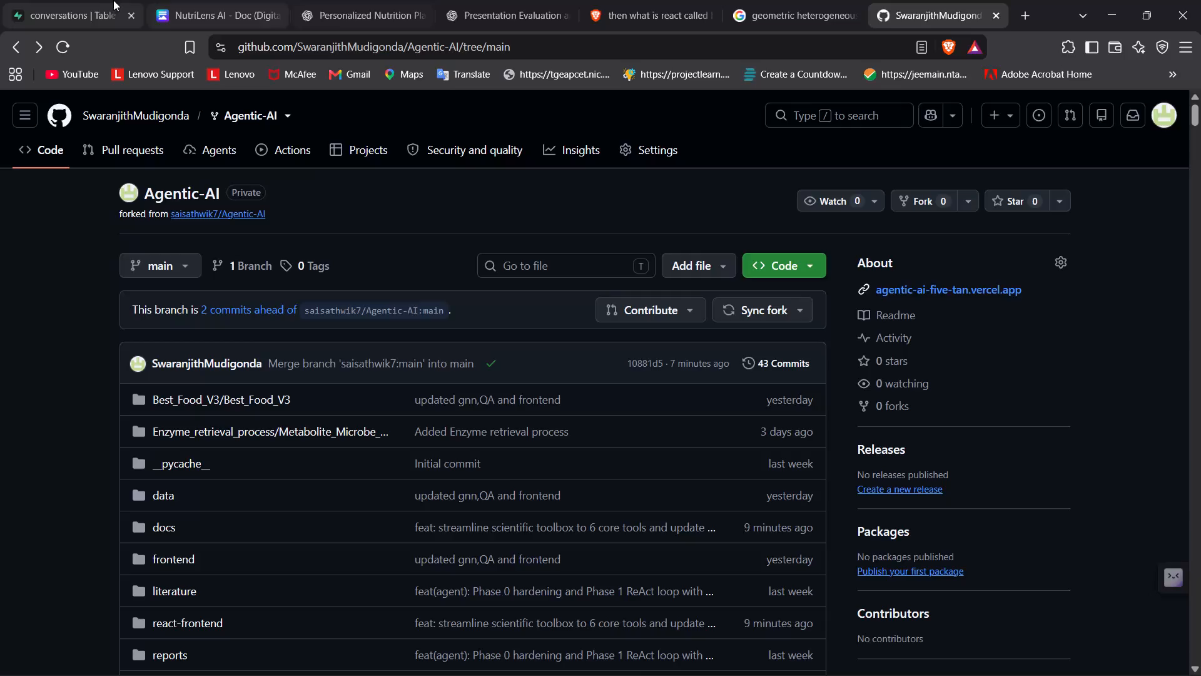
Switch to the NutriLens AI document in Canva and view its opening title, Aim and Background sections.
click(191, 0)
scroll(300, 246, up, 6)
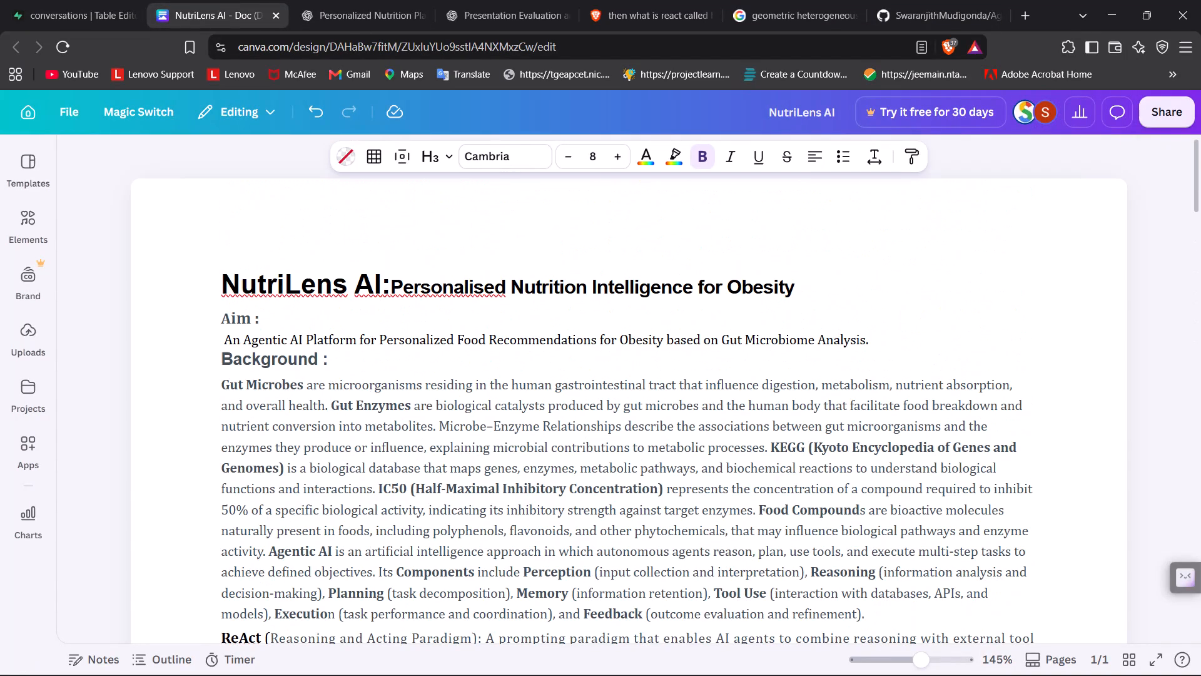
scroll(300, 246, up, 1)
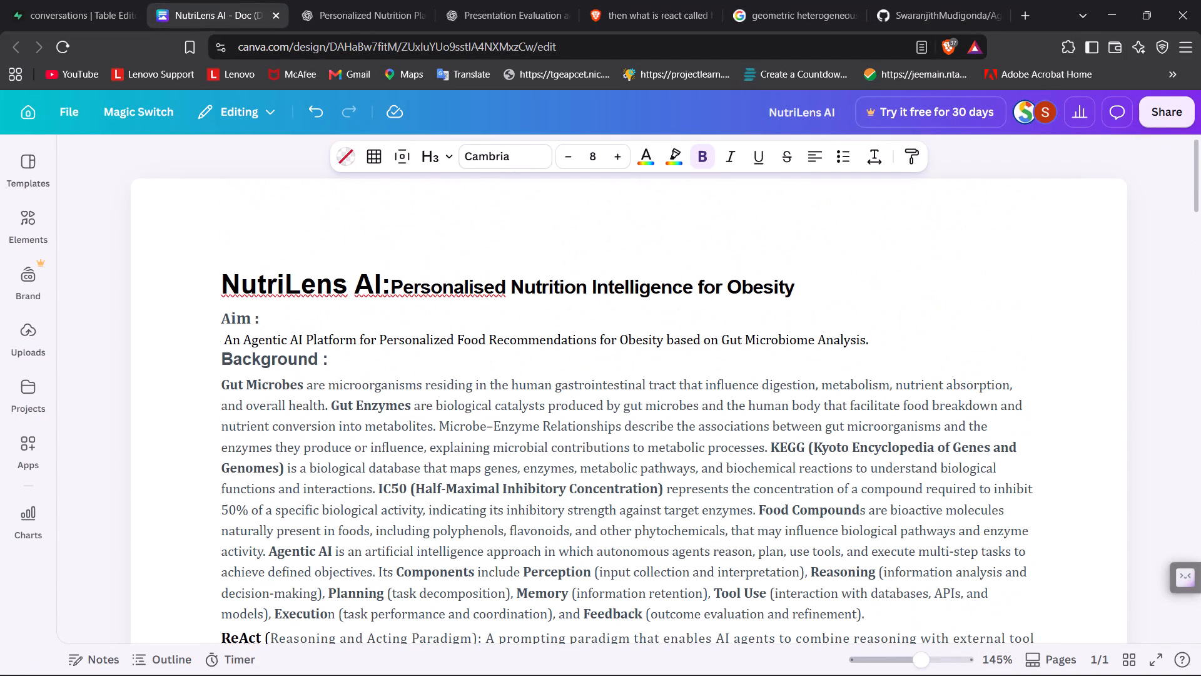
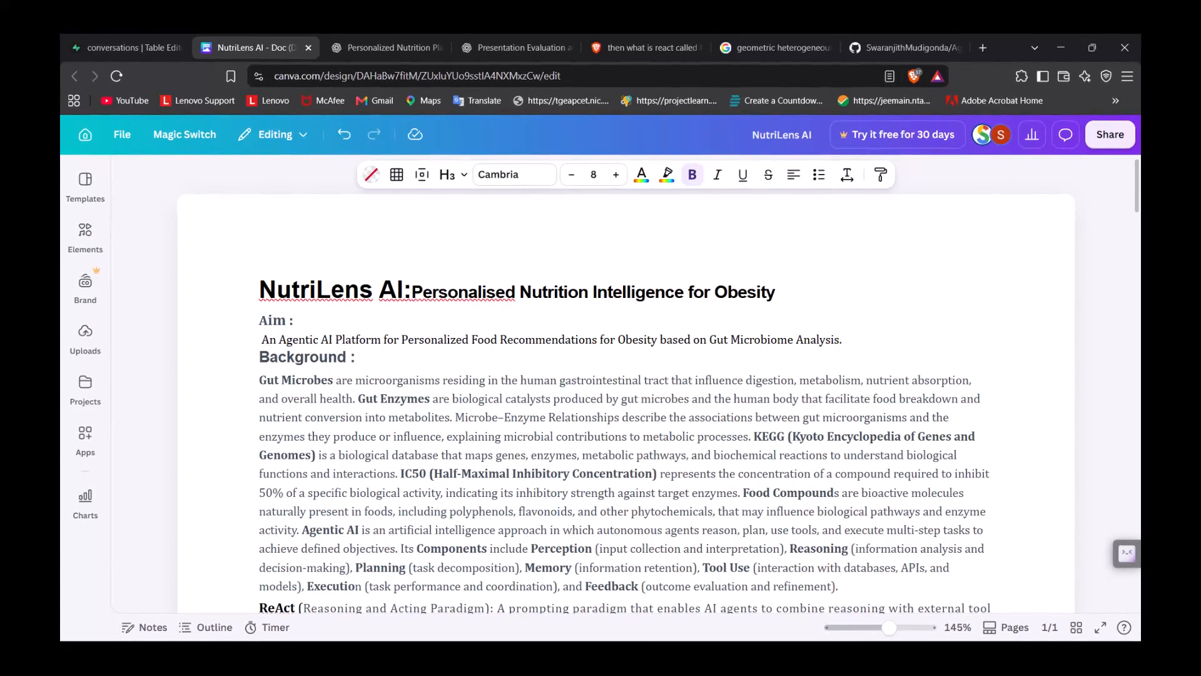
Replace the word Background in the section heading with "Key Concepts", keeping the colon.
scroll(843, 289, down, 1)
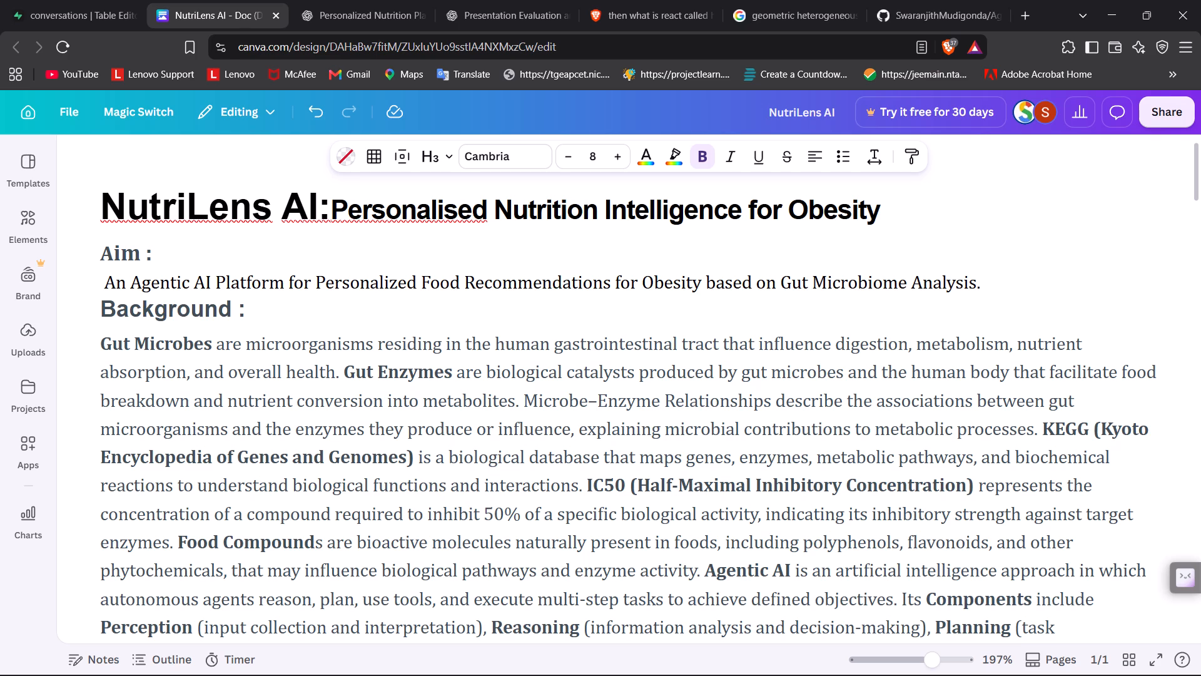
click(233, 313)
key(BackSpace)
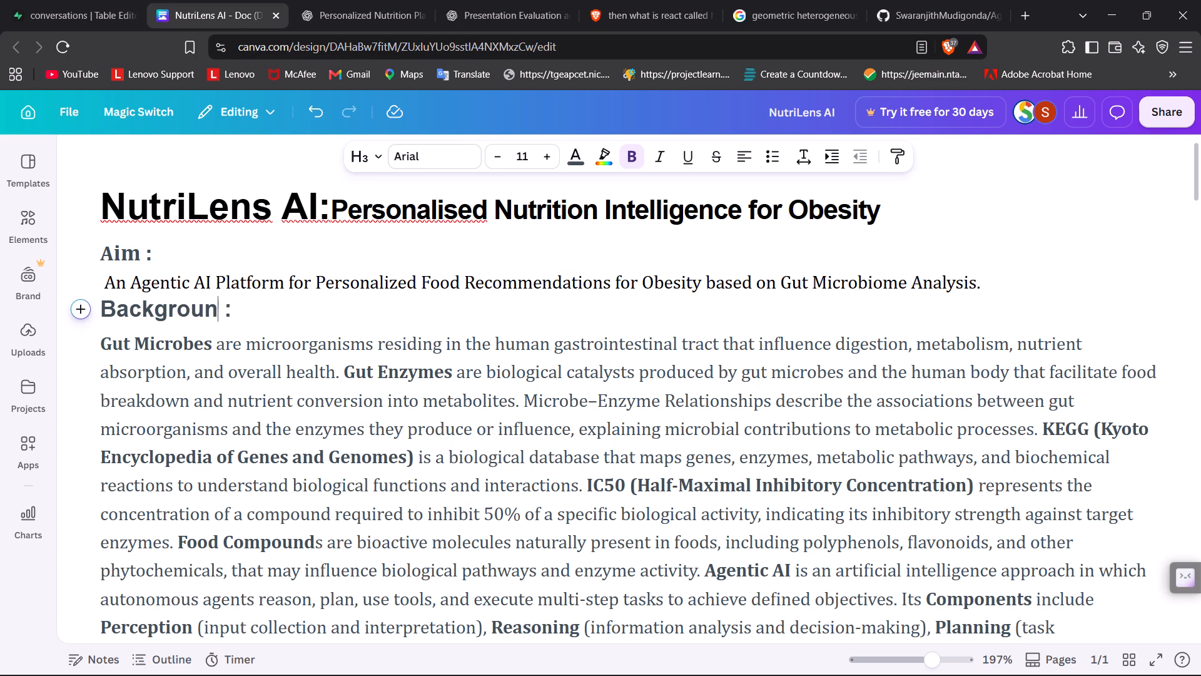
key(BackSpace)
key(BackSpace)
key(BackSpace)
key(BackSpace)
key(BackSpace)
key(BackSpace)
key(BackSpace)
key(BackSpace)
key(BackSpace)
text(Key Concepts)
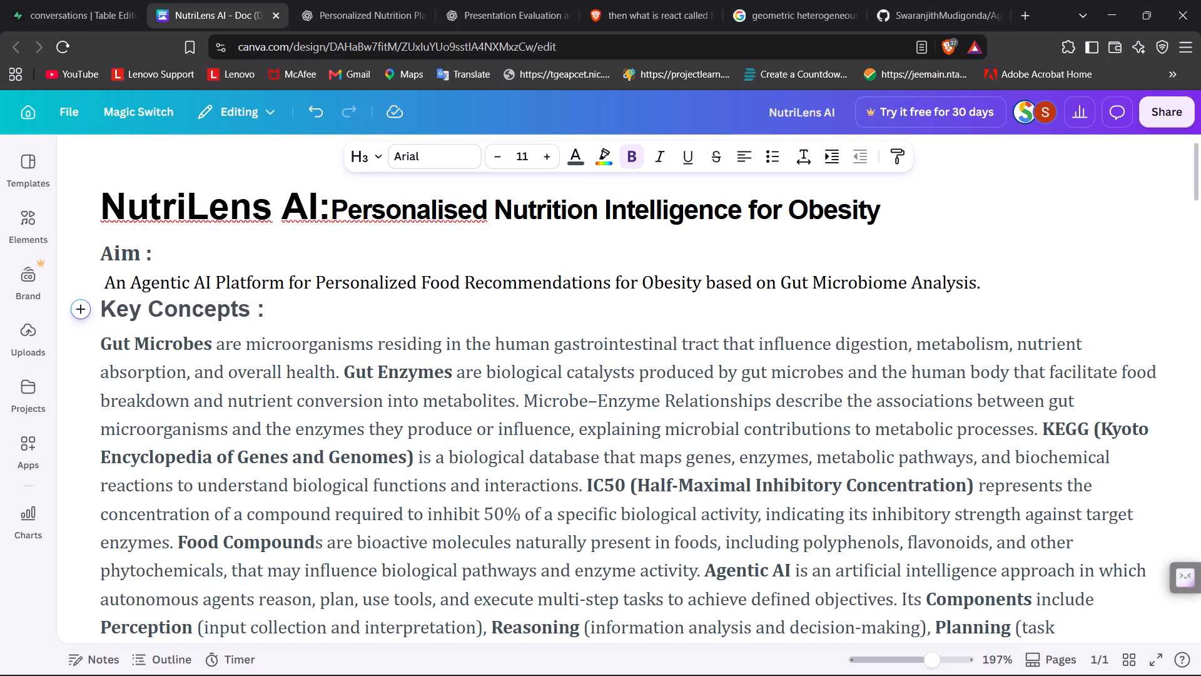
click(280, 310)
View the document in full screen to check the page, and return to editing.
click(1155, 655)
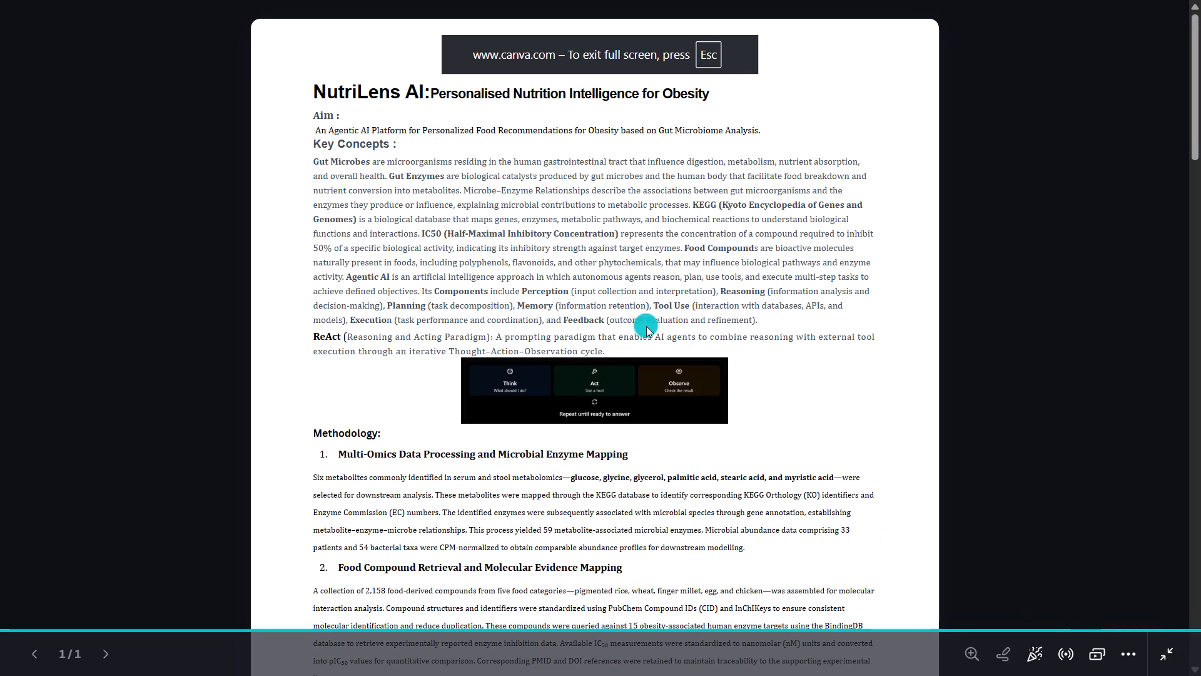
click(597, 55)
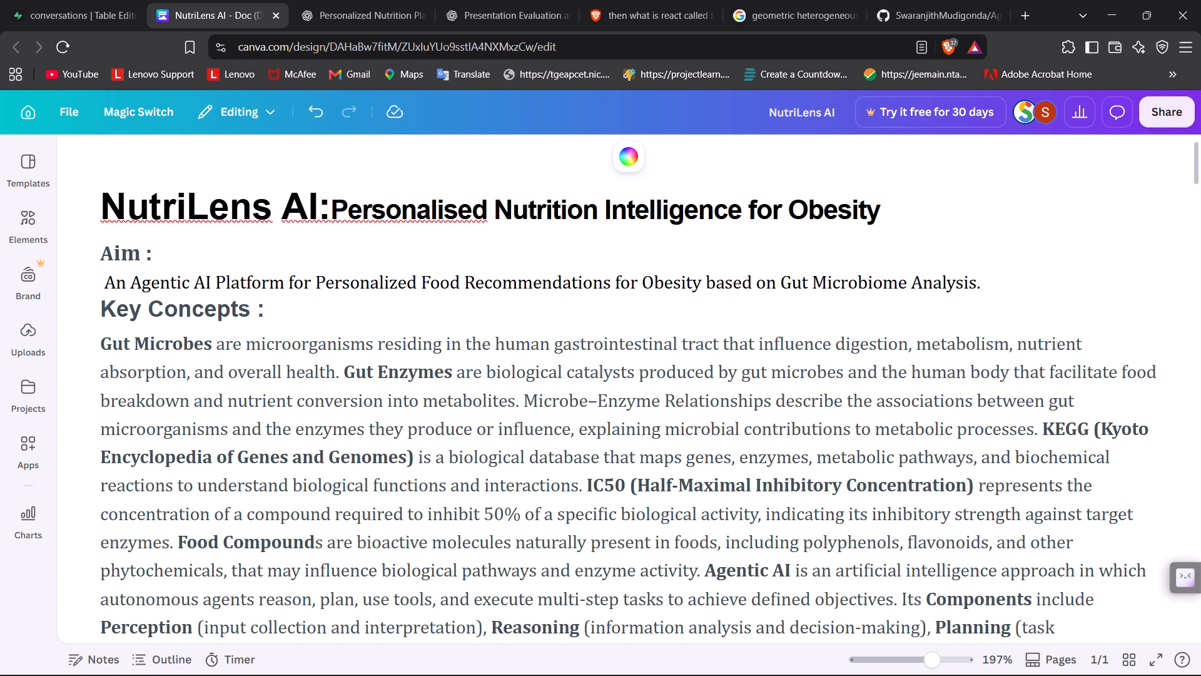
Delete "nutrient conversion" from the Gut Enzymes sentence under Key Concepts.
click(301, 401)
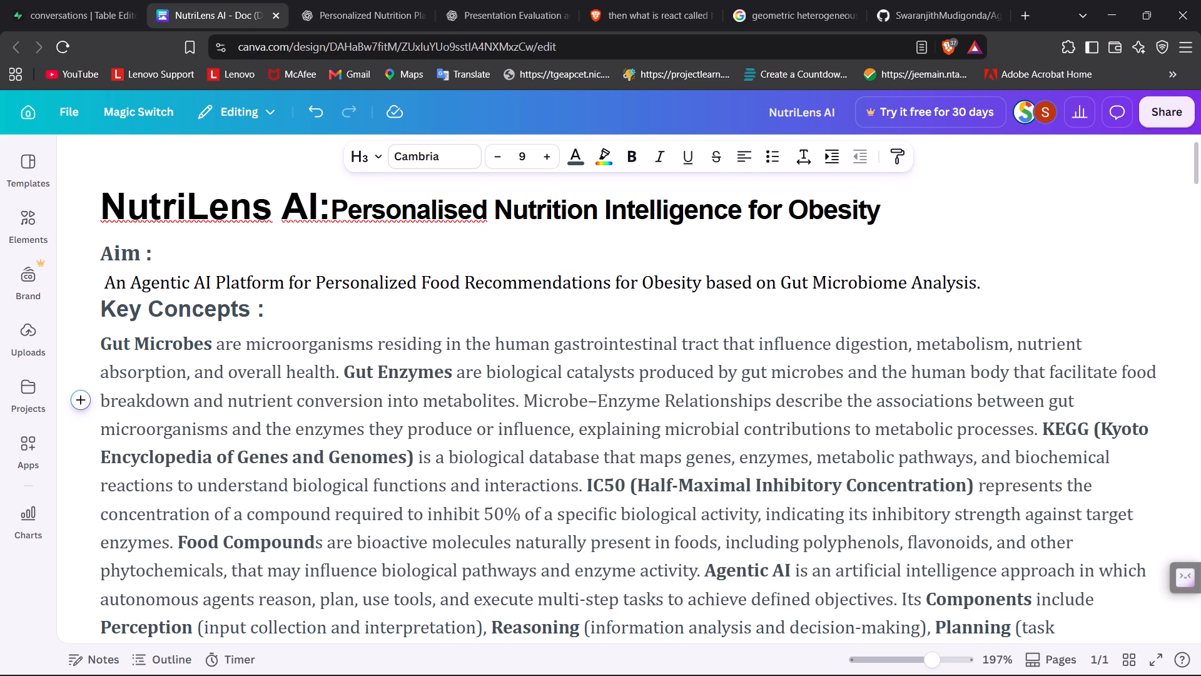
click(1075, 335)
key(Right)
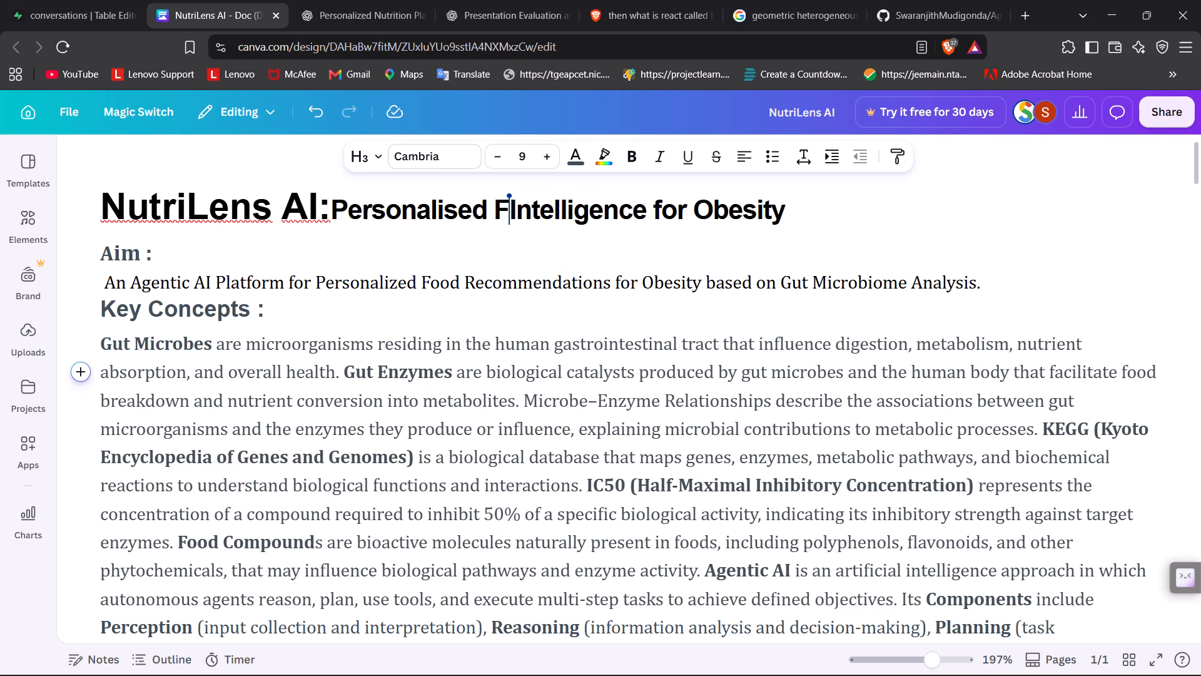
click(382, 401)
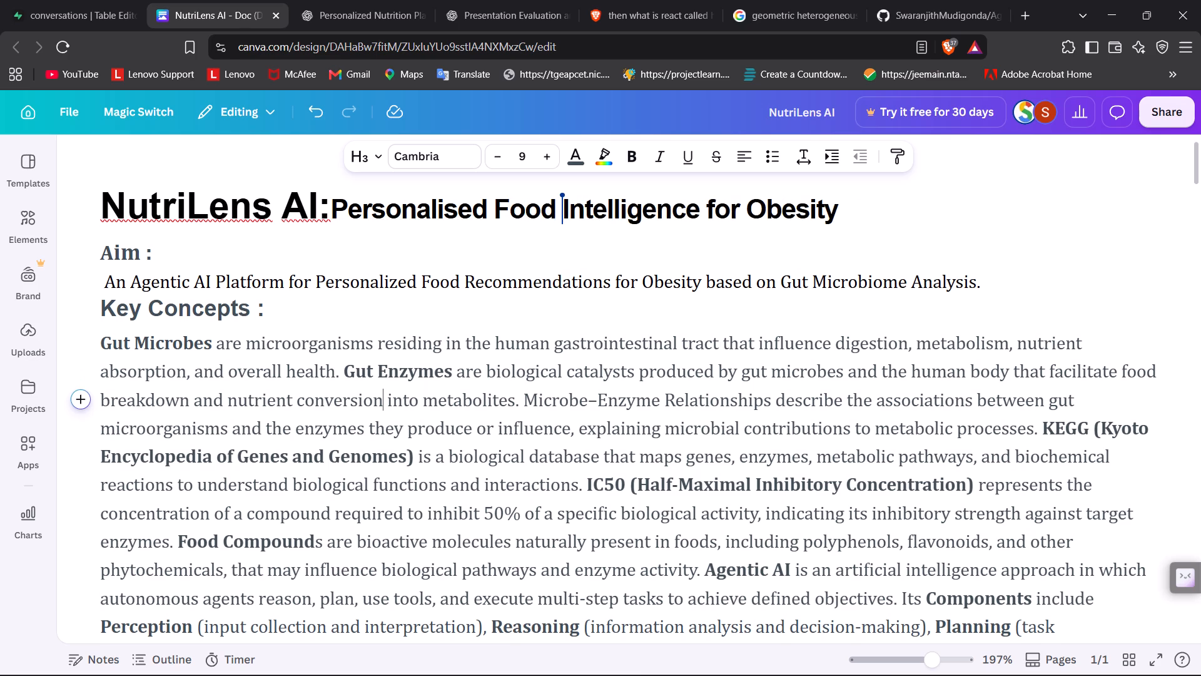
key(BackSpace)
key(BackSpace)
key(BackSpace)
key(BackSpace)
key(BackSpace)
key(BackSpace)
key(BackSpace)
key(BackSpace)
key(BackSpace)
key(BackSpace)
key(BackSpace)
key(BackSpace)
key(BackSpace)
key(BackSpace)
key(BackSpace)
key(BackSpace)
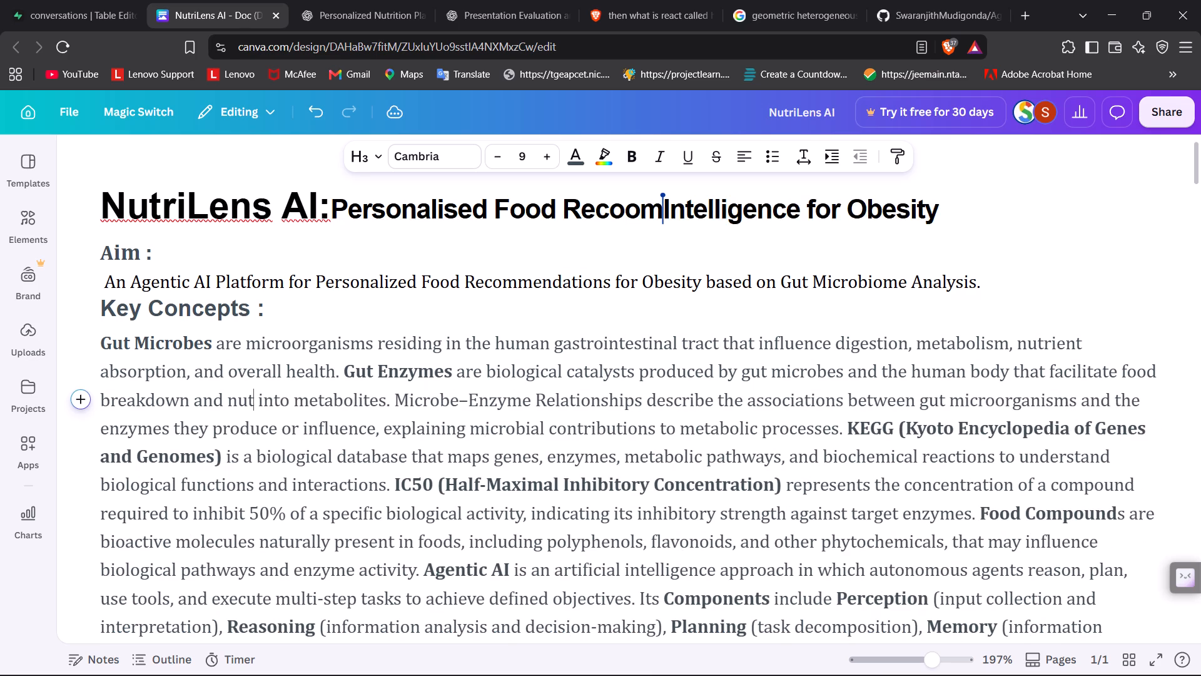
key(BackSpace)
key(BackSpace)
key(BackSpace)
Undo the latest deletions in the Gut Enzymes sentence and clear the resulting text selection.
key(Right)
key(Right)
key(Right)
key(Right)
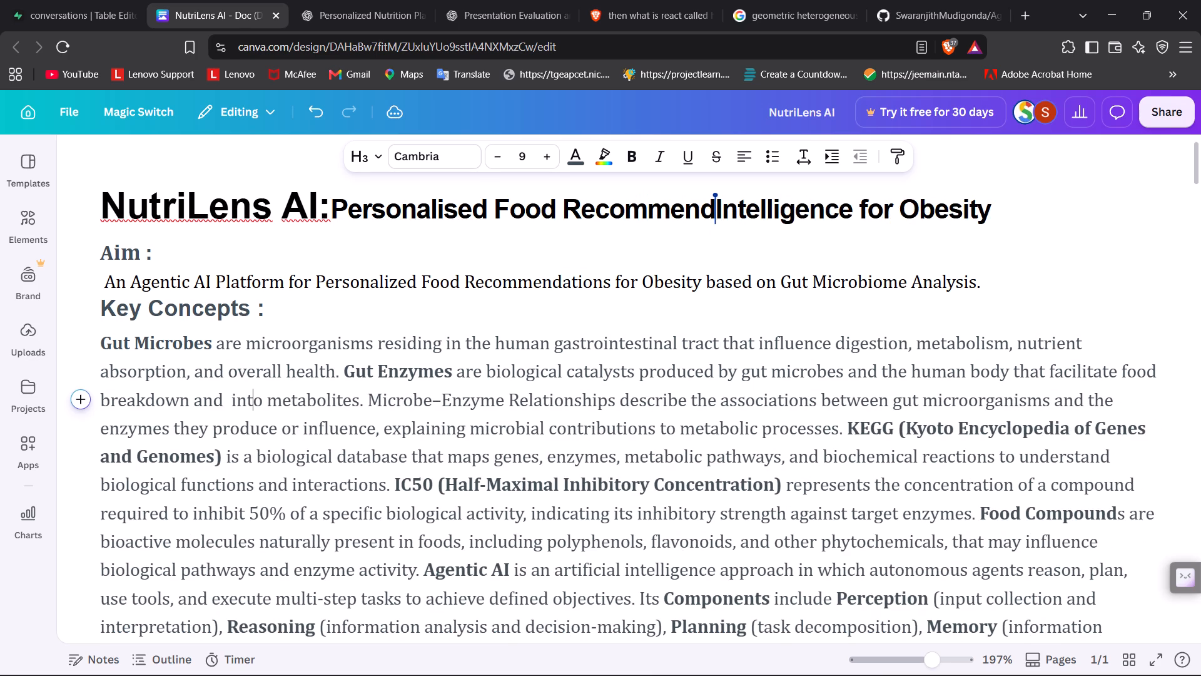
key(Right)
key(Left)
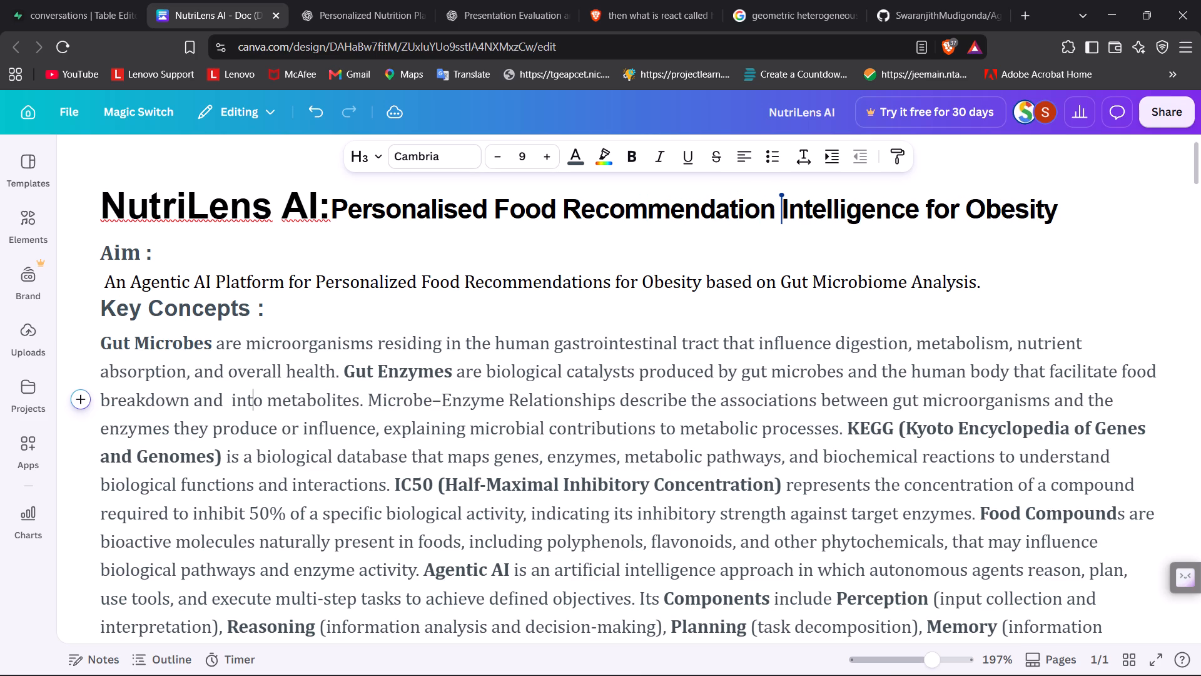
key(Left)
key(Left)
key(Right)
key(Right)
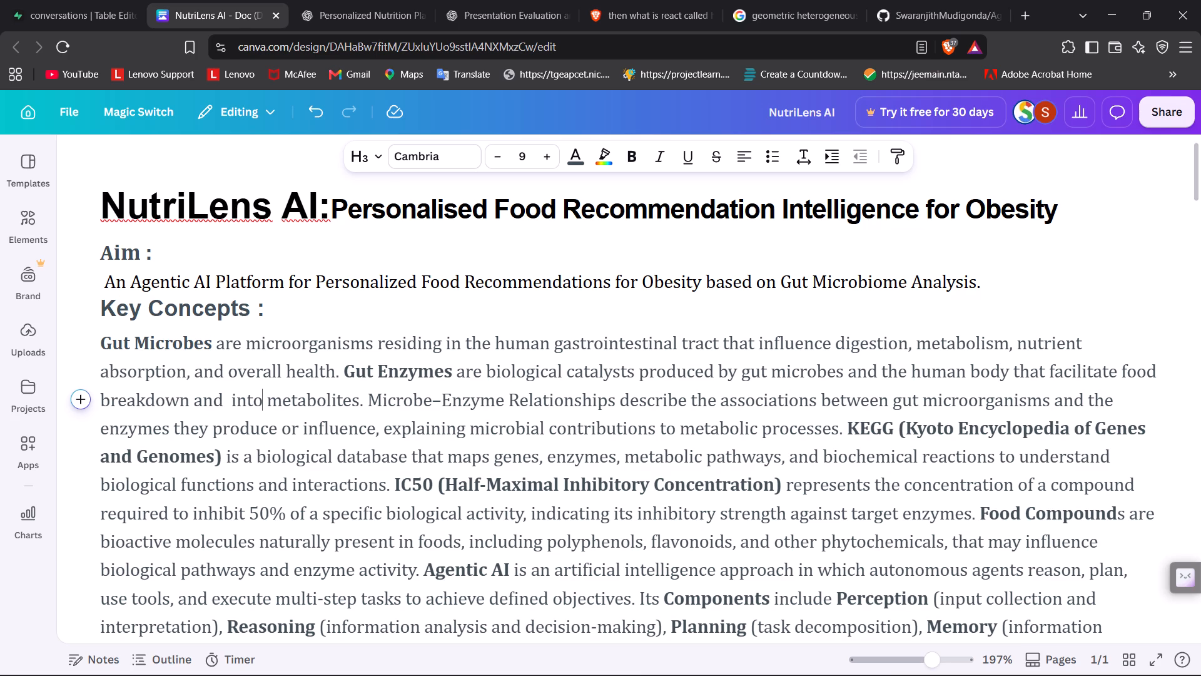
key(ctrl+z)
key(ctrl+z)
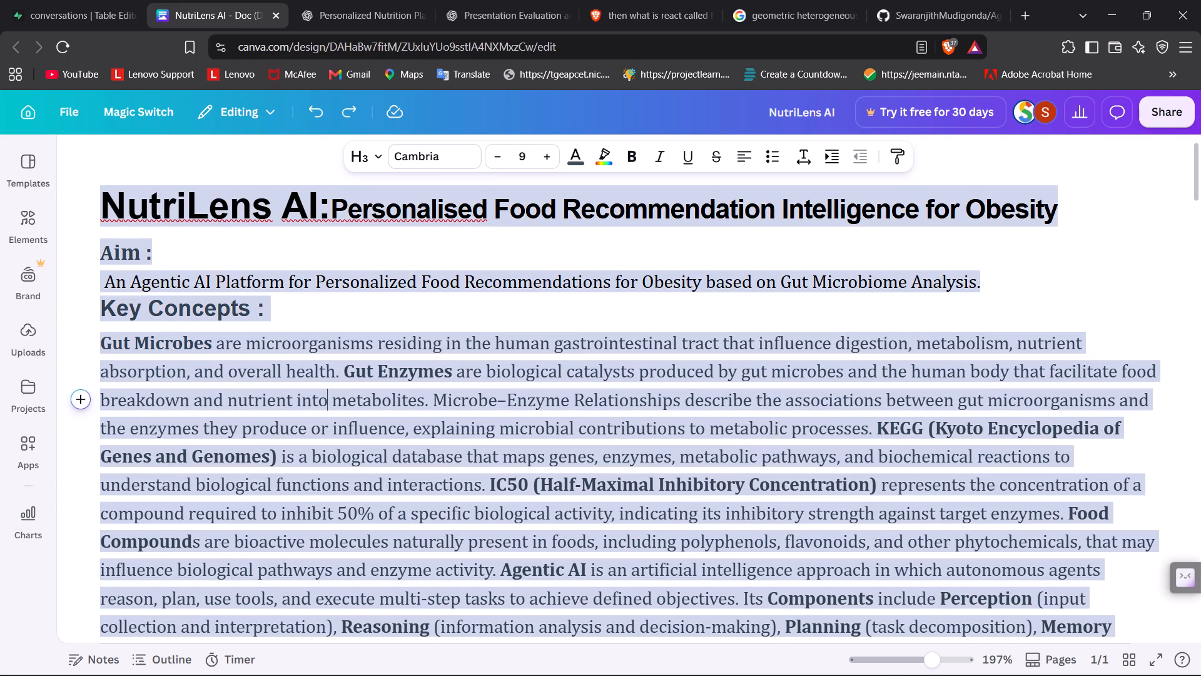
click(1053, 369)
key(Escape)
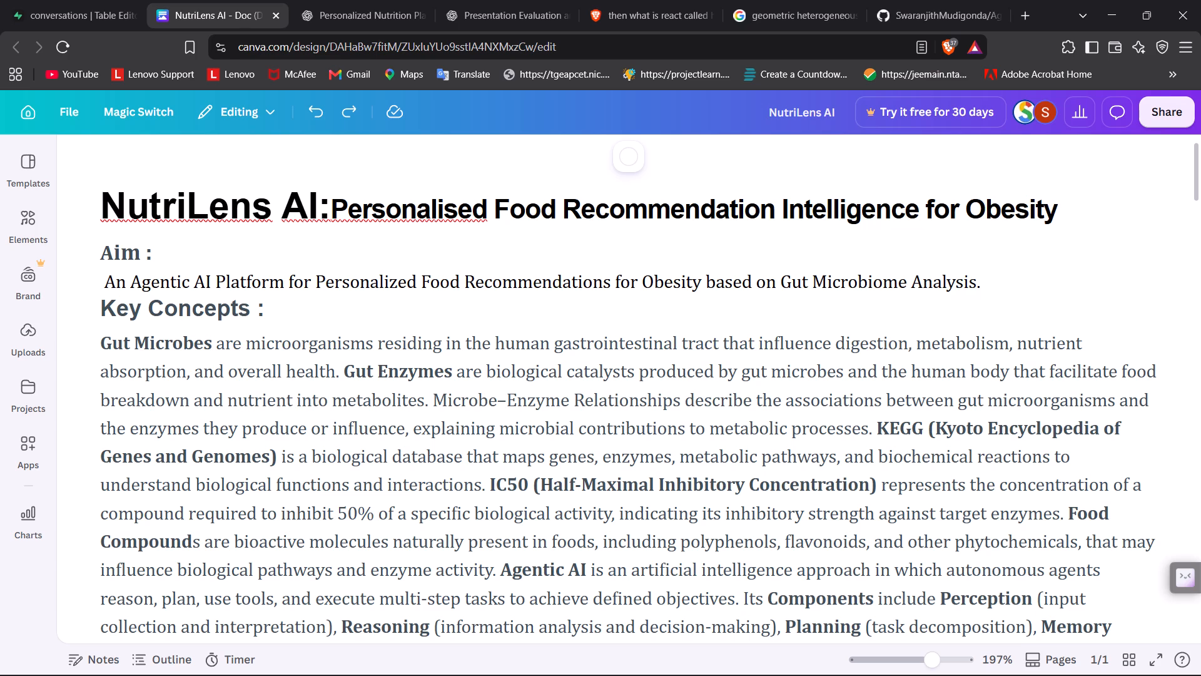
Delete "and the human body" from the Gut Enzymes sentence under Key Concepts.
click(888, 368)
key(Left)
key(Left)
key(Left)
key(Left)
key(Left)
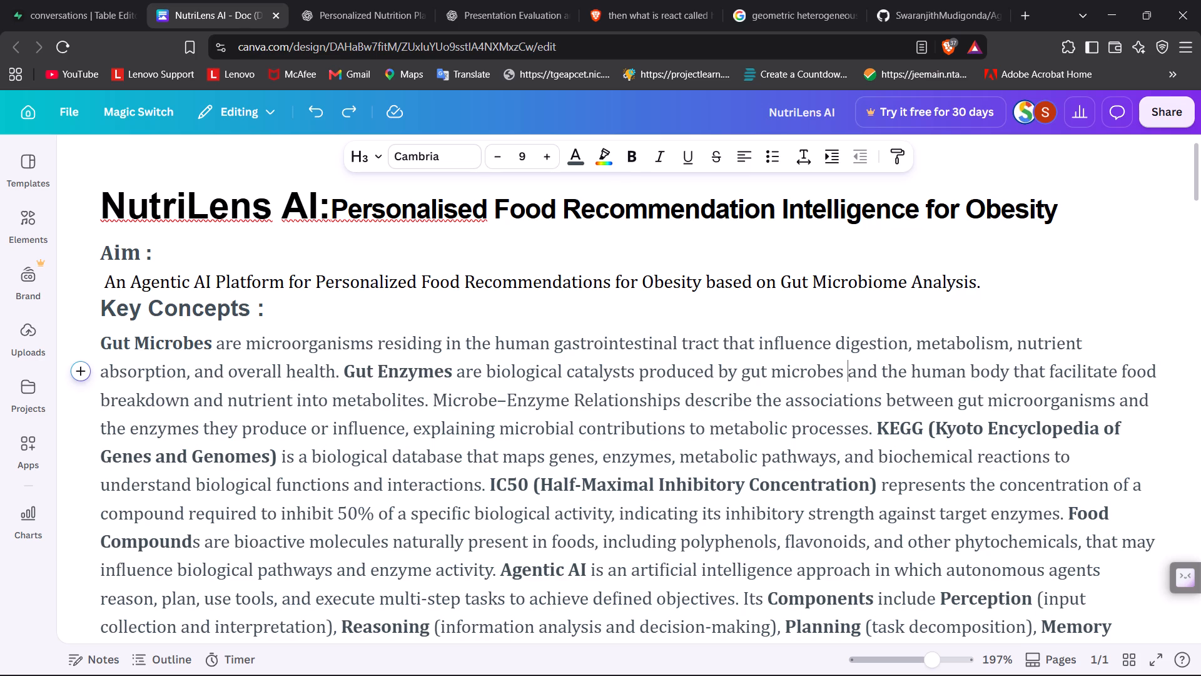
key(shift+Right)
key(shift+Right)
key(shift+Right)
key(shift+Right)
key(shift+Right)
key(shift+Right)
key(shift+Right)
key(shift+Right)
key(shift+Right)
key(shift+Right)
key(shift+Right)
key(shift+Right)
key(shift+Right)
key(shift+Right)
key(shift+Right)
key(shift+Right)
key(shift+Right)
key(shift+Right)
key(shift+Right)
key(shift+Right)
key(shift+Right)
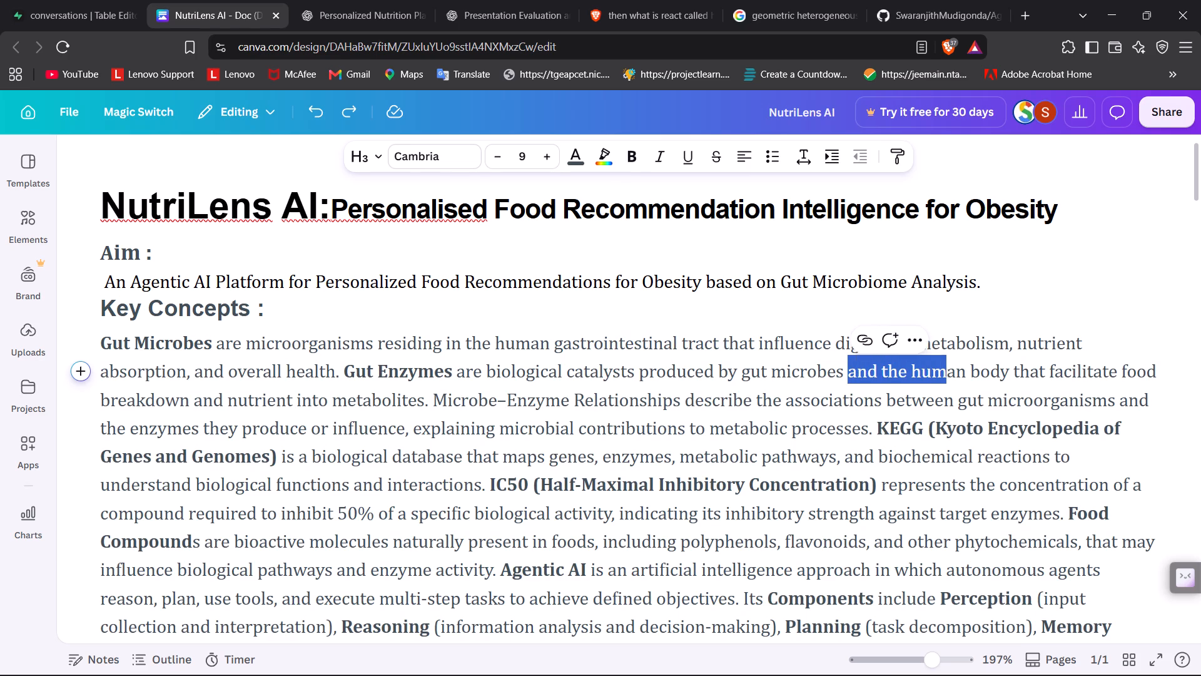
key(shift+Right)
key(shift+Right)
key(shift+Right)
key(shift+Right)
key(shift+Right)
key(shift+Right)
key(shift+Right)
key(shift+Right)
key(shift+Right)
key(shift+Right)
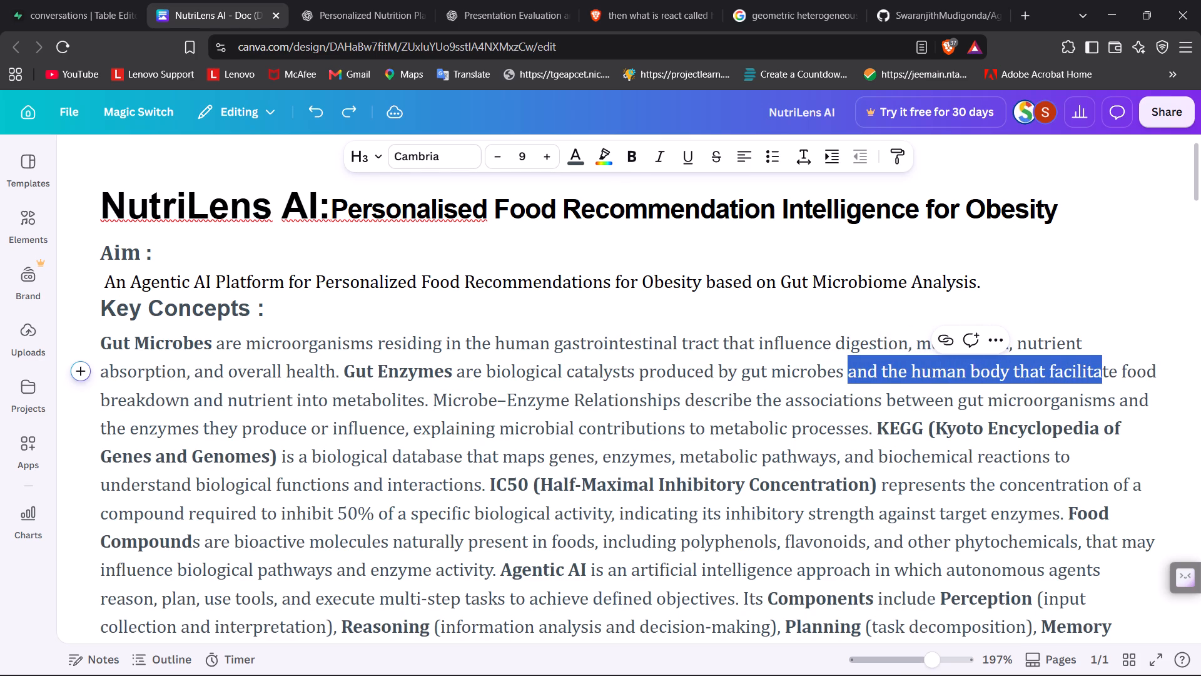
key(shift+Right)
key(shift+Left)
key(shift+Left)
key(shift+Left)
key(shift+Left)
key(shift+Left)
key(shift+Left)
key(shift+Left)
key(shift+Left)
key(shift+Left)
key(shift+Left)
key(shift+Left)
key(shift+Left)
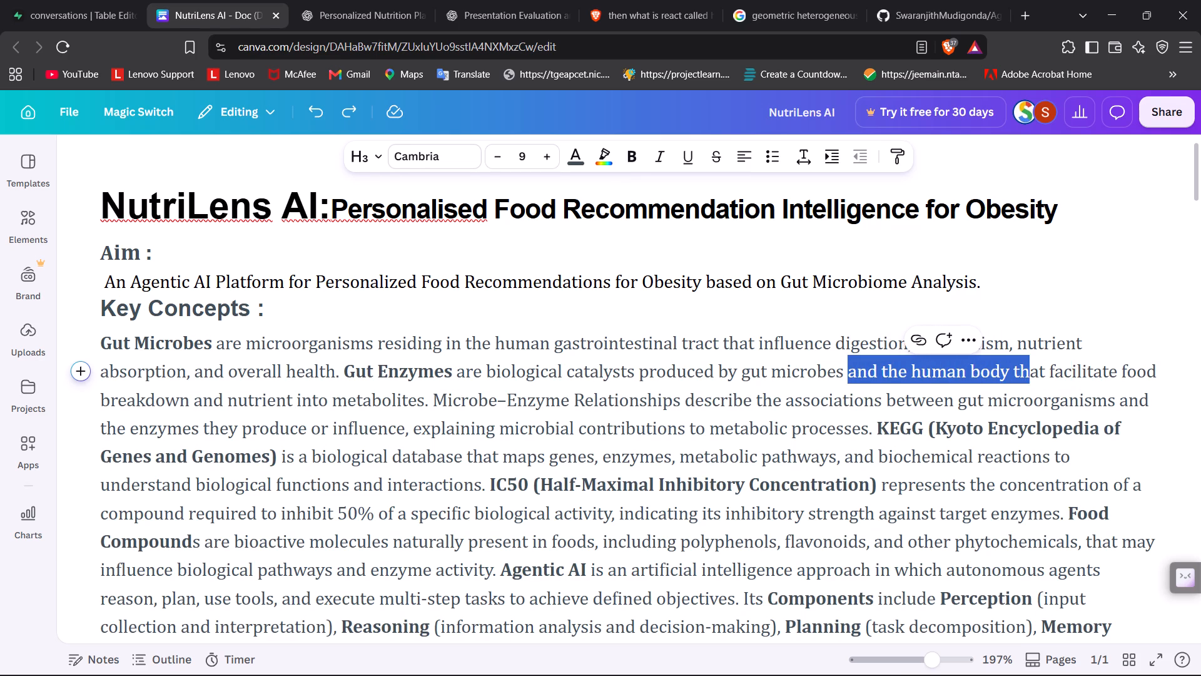
key(shift+Left)
key(shift+Left)
key(BackSpace)
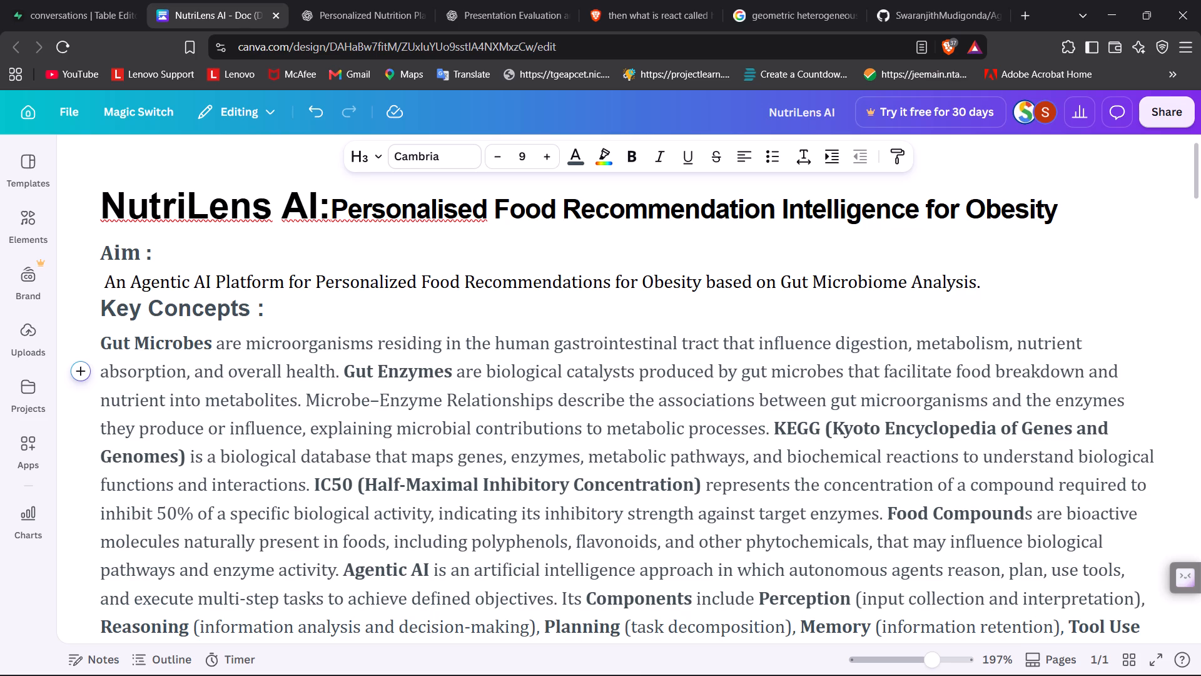
Replace "that facilitate food breakdown and nutrient into metabolites." with a comma directly after "gut microbes", followed by a single space.
key(comma)
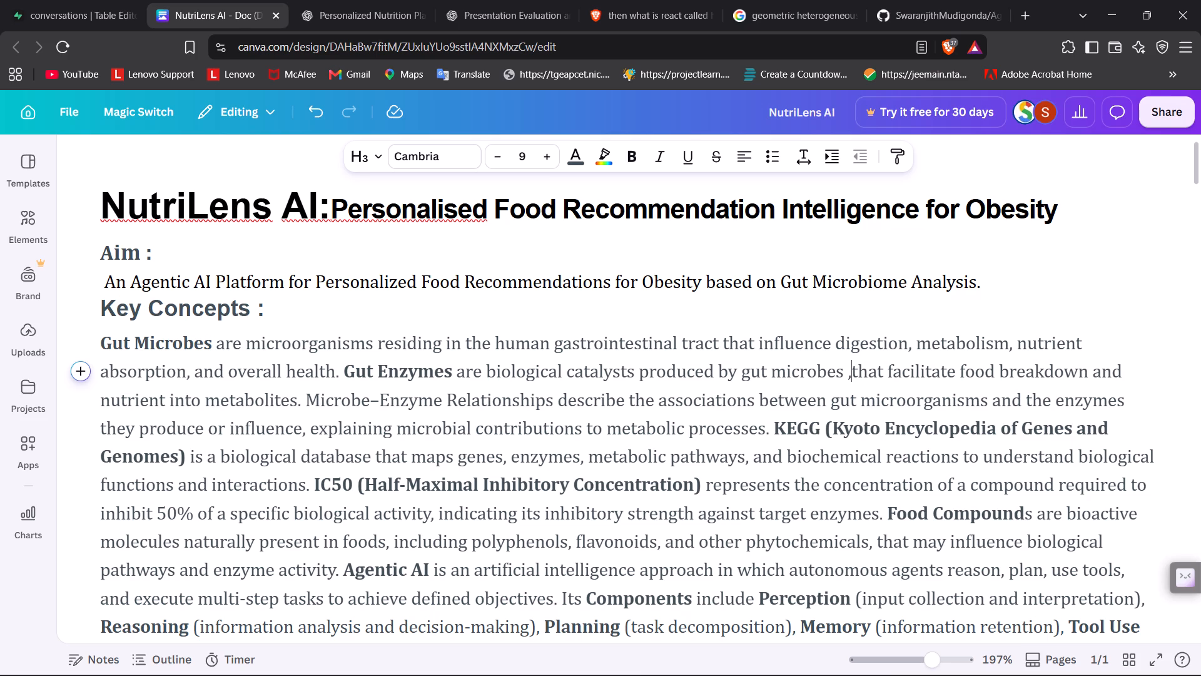
key(shift+Right)
key(shift+Right)
key(shift+Right)
key(shift+Right)
key(shift+Right)
key(shift+Right)
key(shift+Right)
key(shift+Right)
key(shift+Right)
key(shift+Right)
key(shift+Right)
key(shift+Right)
key(shift+Right)
key(shift+Right)
key(shift+Right)
key(shift+Right)
key(shift+Right)
key(shift+Right)
key(shift+Right)
key(shift+Right)
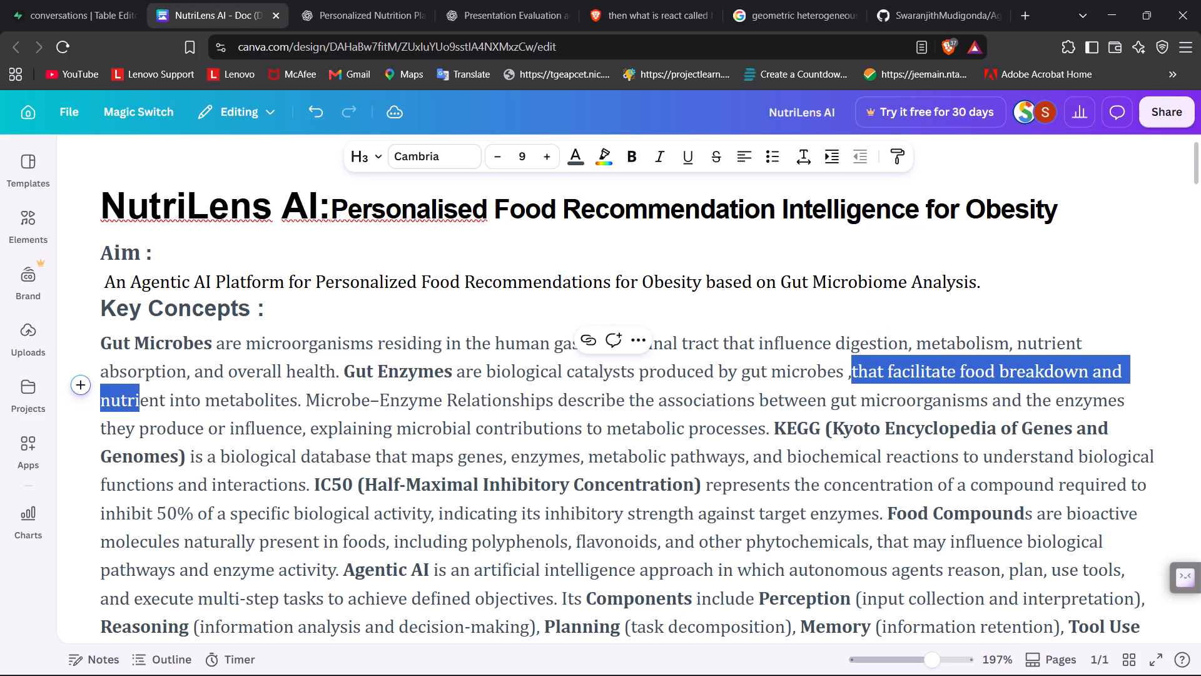
key(shift+Right)
key(shift+Right)
key(shift+Right)
key(shift+Right)
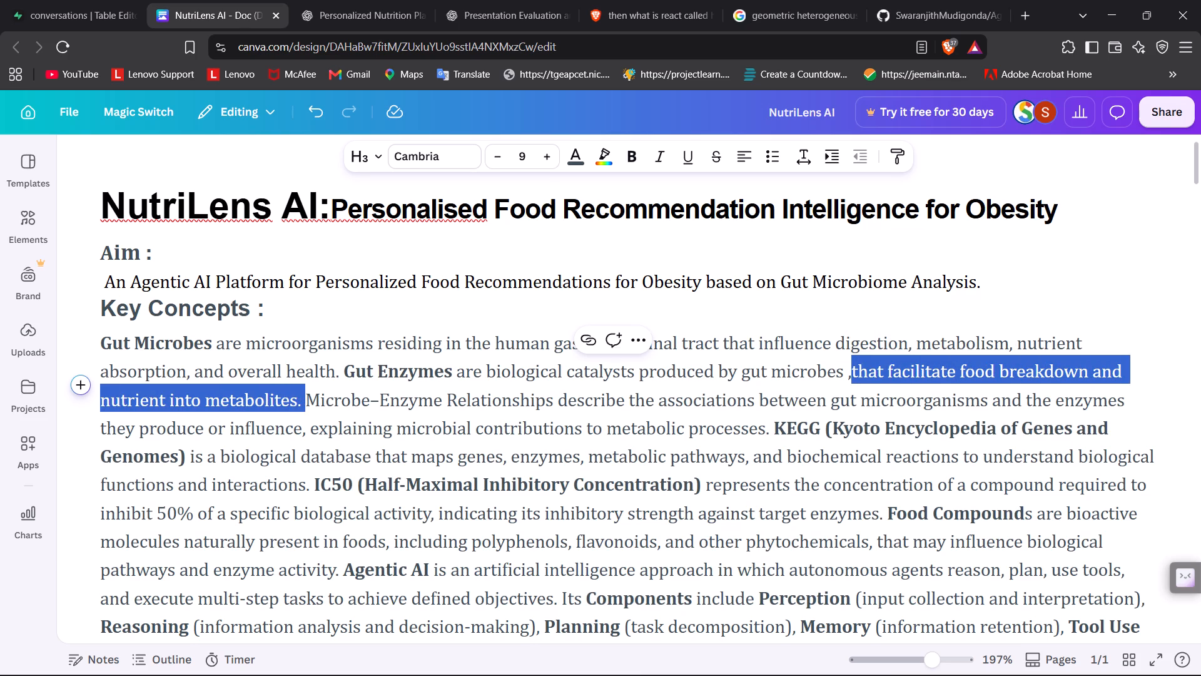
key(BackSpace)
key(space)
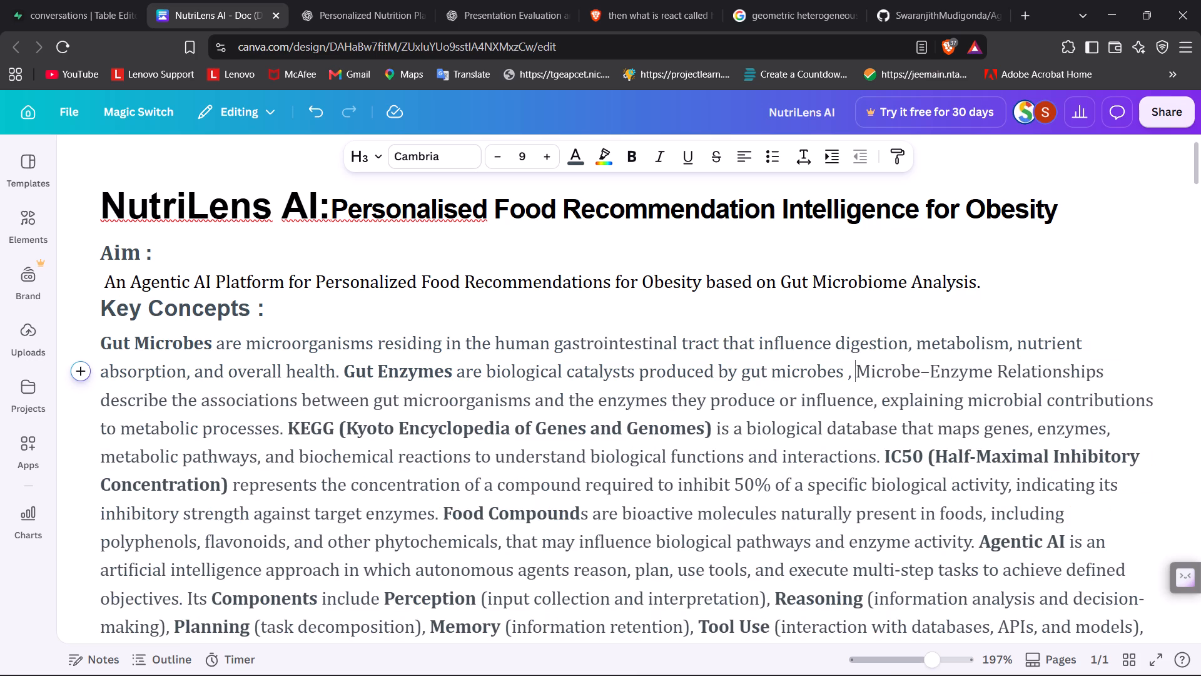
key(Left)
key(Left)
key(BackSpace)
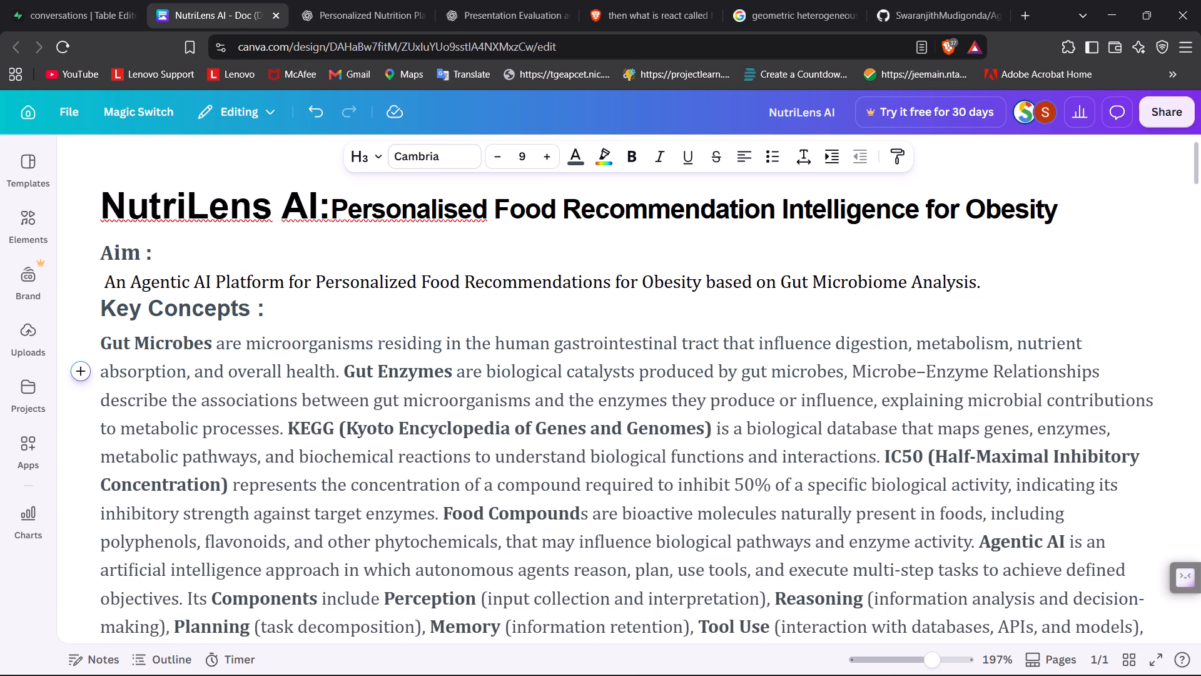
Replace "microorganisms" with "microbes" in the Microbe–Enzyme Relationships sentence under Key Concepts.
key(Down)
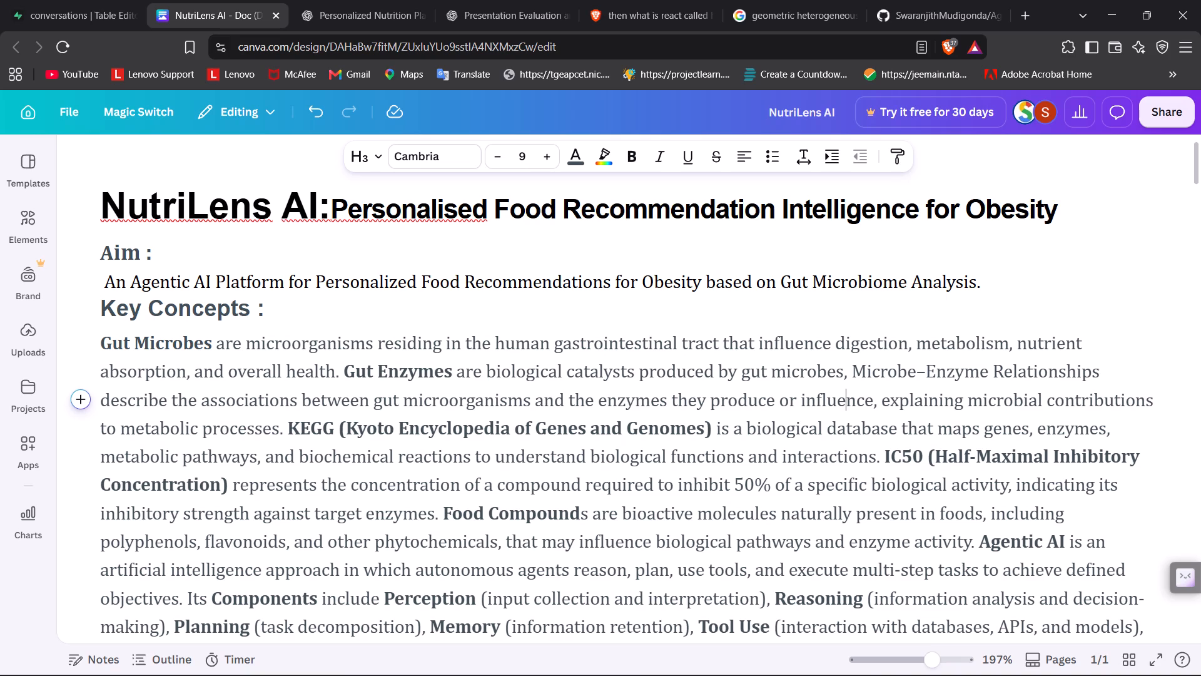
key(Left)
key(Left)
key(Left)
key(Left)
key(Left)
key(Left)
key(Left)
key(Left)
key(Left)
key(Left)
key(Left)
key(Left)
key(Left)
key(Left)
key(Left)
key(Left)
key(Left)
key(Left)
key(Left)
key(Left)
key(Left)
key(Left)
key(Left)
key(BackSpace)
key(BackSpace)
key(BackSpace)
key(BackSpace)
key(BackSpace)
key(BackSpace)
key(BackSpace)
key(BackSpace)
key(BackSpace)
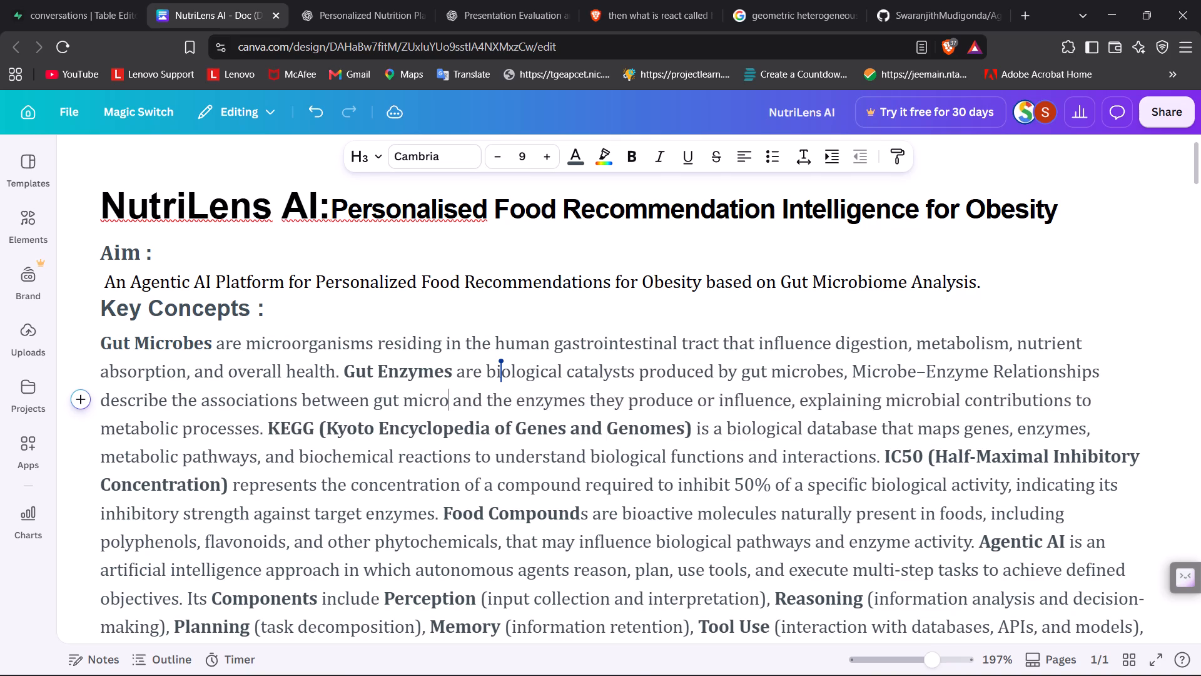
key(BackSpace)
text(obes)
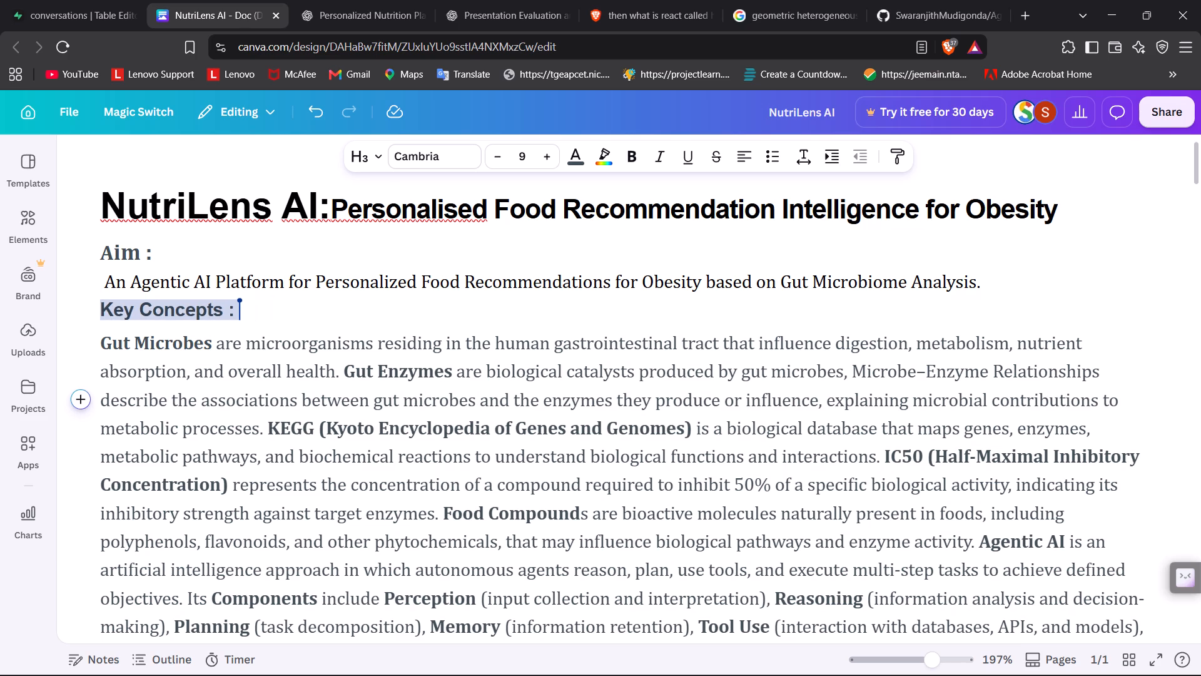
Review the rest of the Microbe–Enzyme Relationships sentence, through "explaining microbial contributions to metabolic processes".
key(Right)
key(Right)
key(Right)
key(Right)
key(Right)
key(Right)
key(Right)
key(Right)
key(Right)
key(Right)
key(Right)
key(Right)
key(Right)
key(Right)
key(Right)
key(Right)
key(Right)
key(Right)
key(Right)
key(Right)
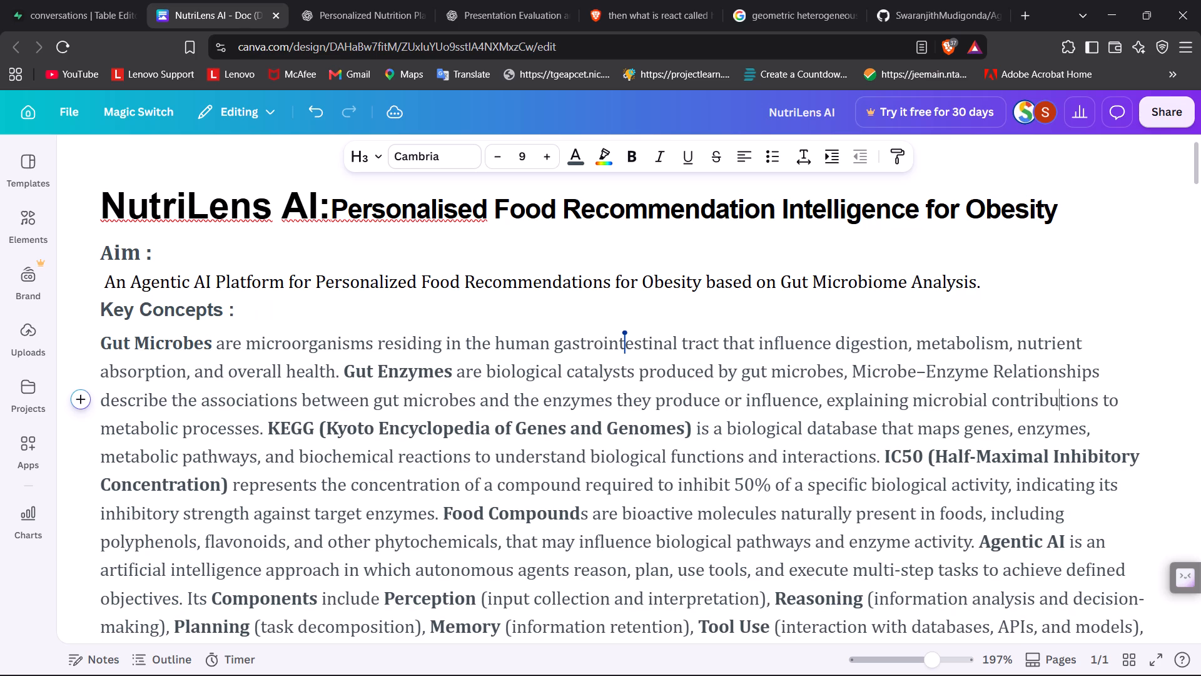
key(Right)
key(Right)
key(Right)
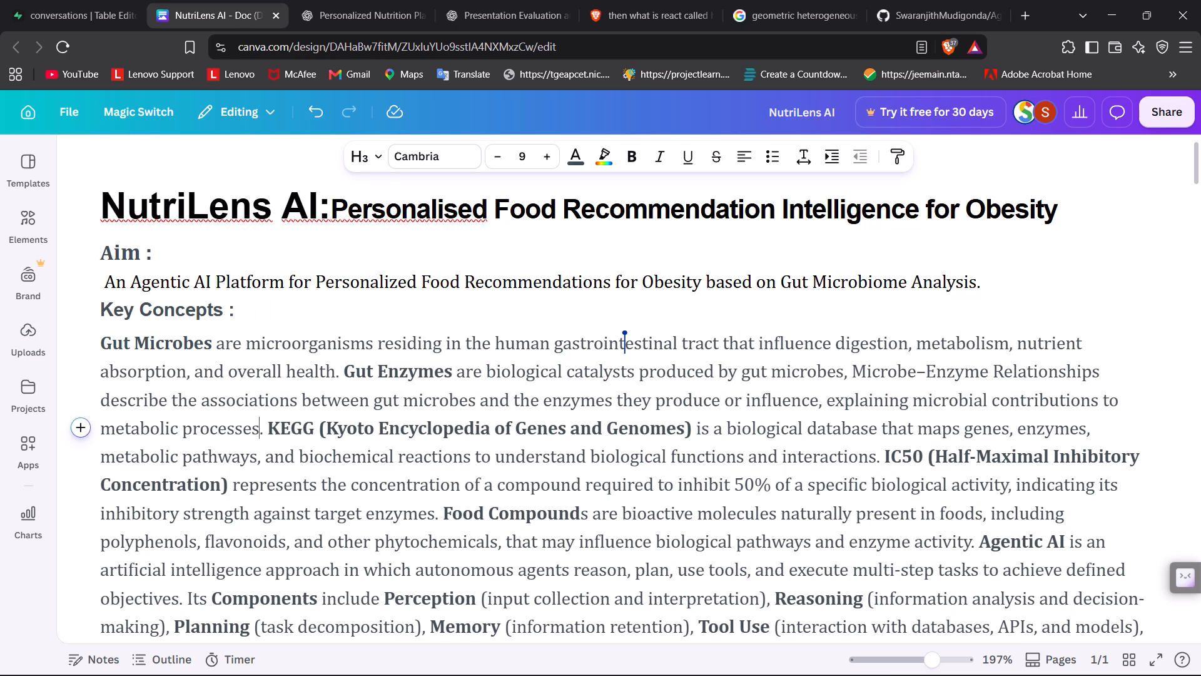
key(Right)
Go through the KEGG definition under Key Concepts as far as the end of "biochemical reactions".
key(Down)
key(Right)
key(Right)
key(Right)
key(Right)
key(Right)
key(Right)
key(Right)
key(Right)
key(Right)
key(Right)
key(Right)
key(Right)
key(Right)
key(Right)
key(Right)
key(Right)
key(Right)
key(Right)
key(Right)
key(Right)
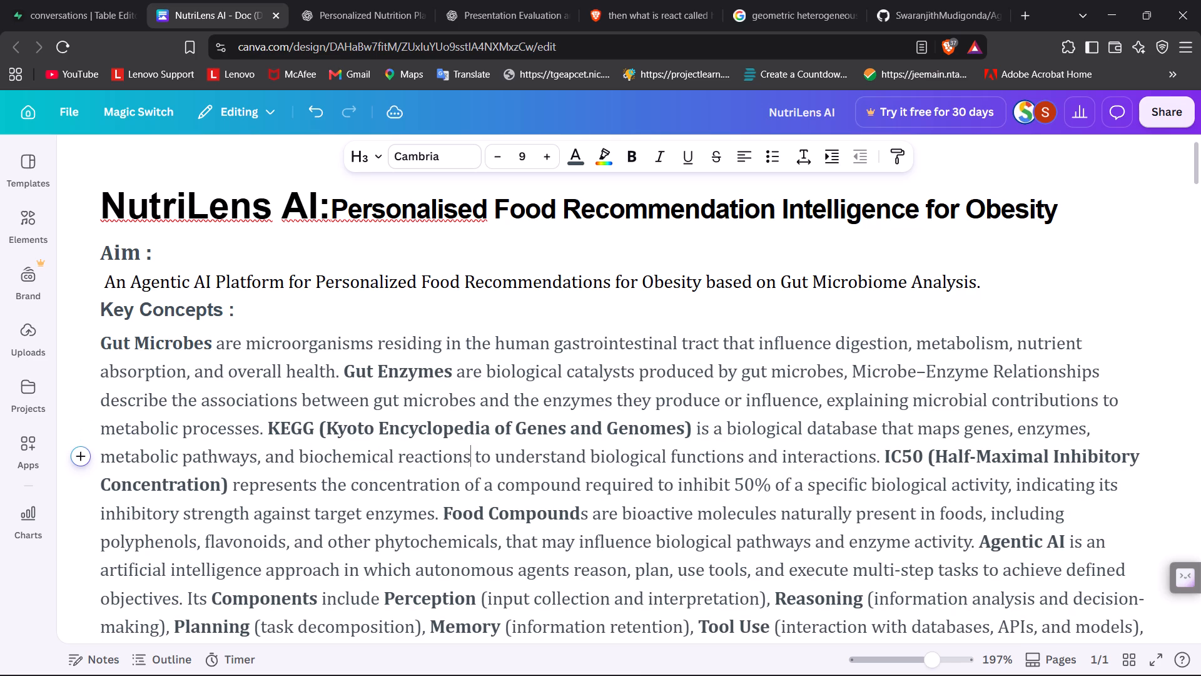
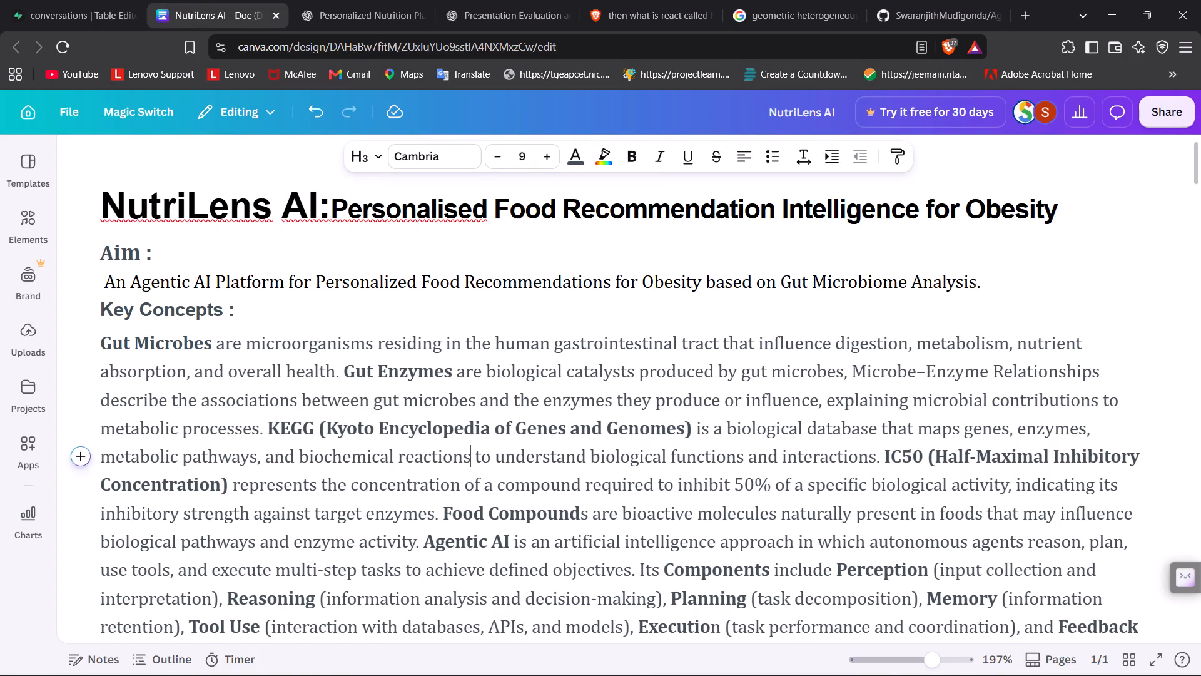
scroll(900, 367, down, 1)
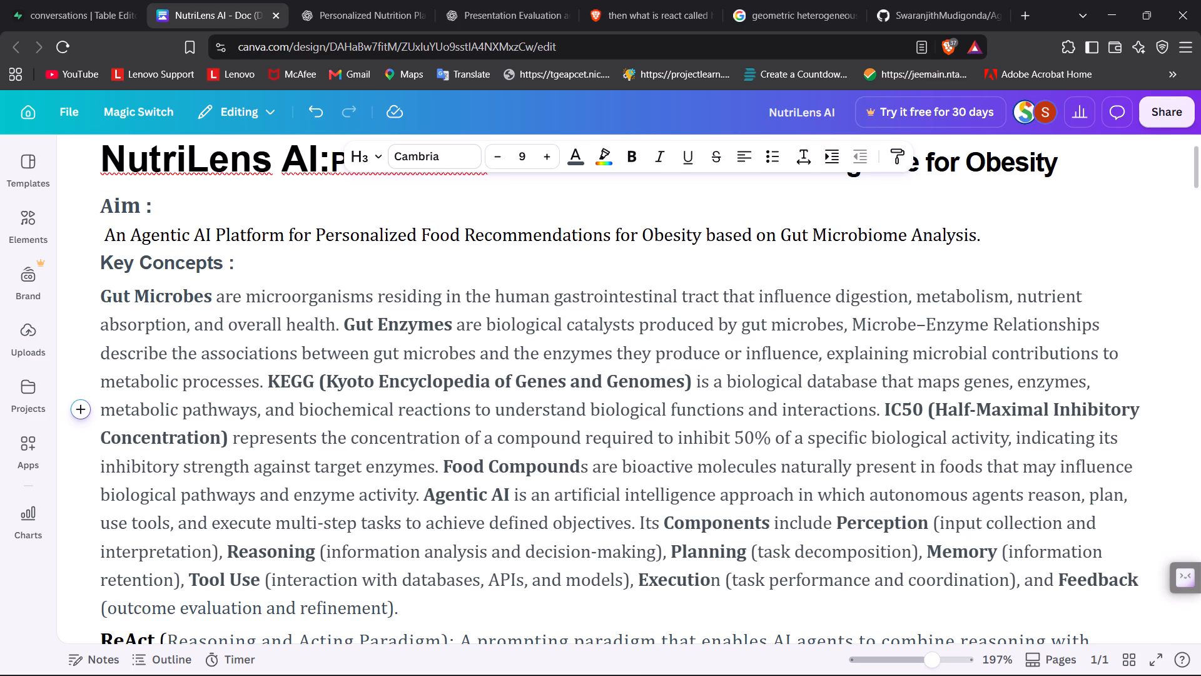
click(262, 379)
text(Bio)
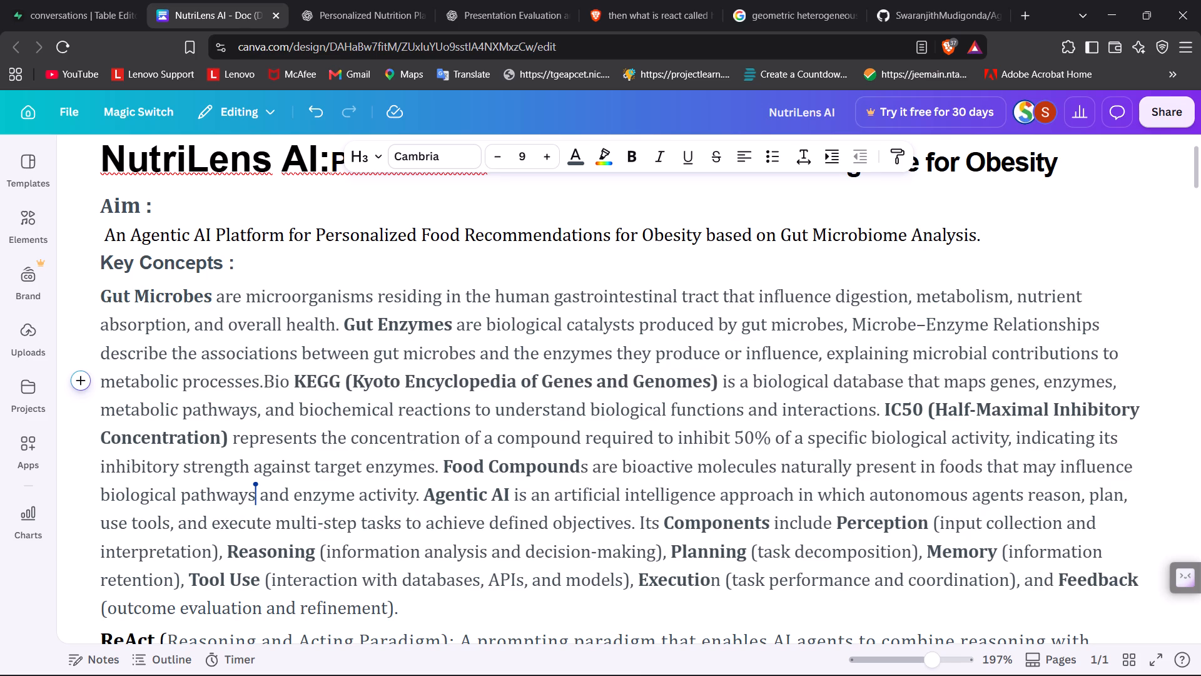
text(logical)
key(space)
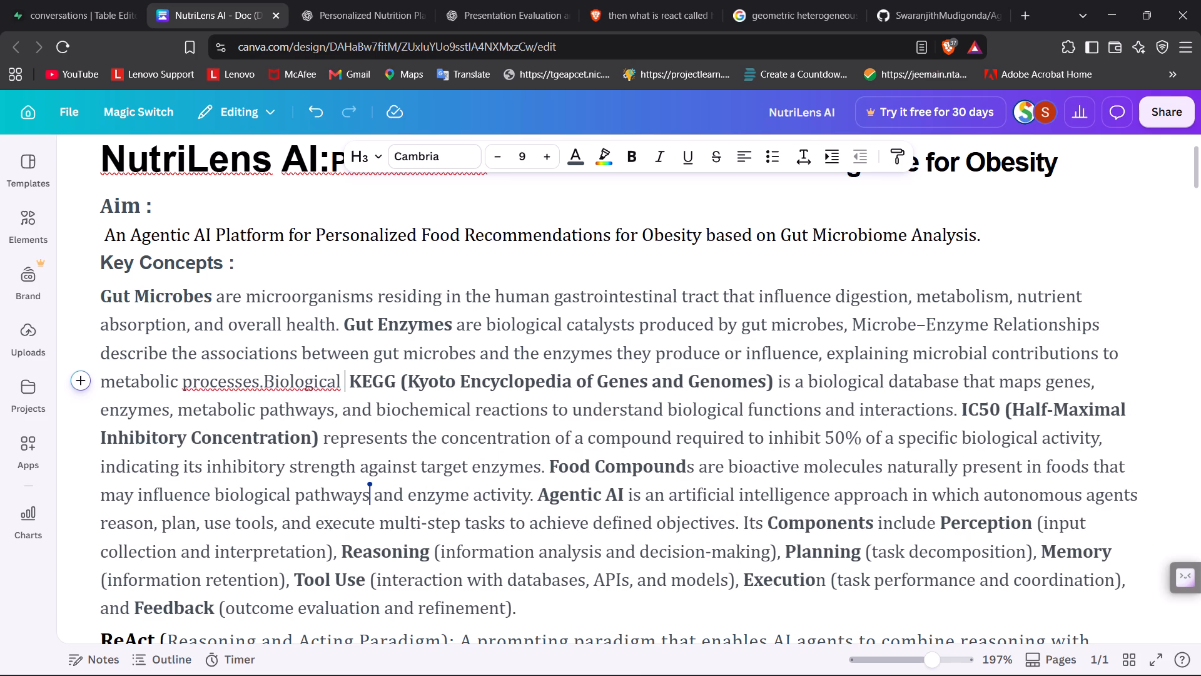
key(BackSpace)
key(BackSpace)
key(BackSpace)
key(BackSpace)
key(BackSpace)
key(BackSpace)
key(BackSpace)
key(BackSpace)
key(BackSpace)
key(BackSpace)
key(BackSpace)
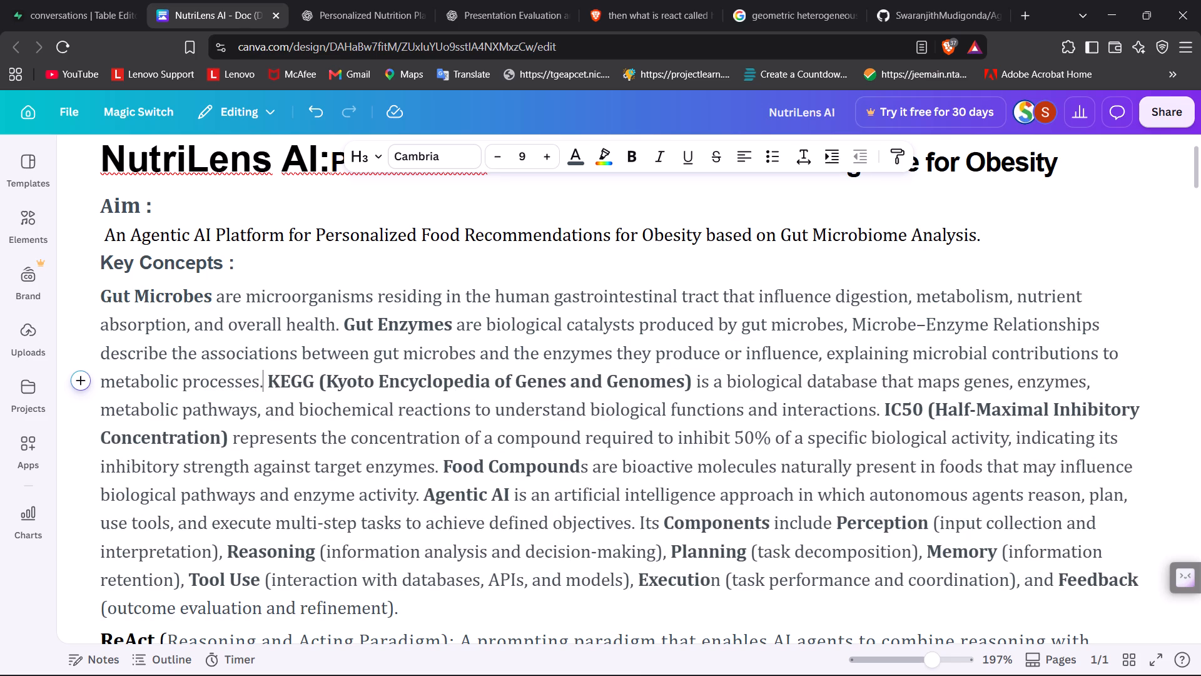
Insert "Microbiome Pathway" after "metabolic processes." and before the KEGG term under Key Concepts.
text(Microbiome Pathwa)
key(y)
Make the inserted words "Microbiome Pathway" bold.
key(shift+Left)
key(shift+Left)
key(shift+Left)
key(shift+Left)
key(shift+Left)
key(shift+Left)
key(shift+Left)
key(shift+Left)
key(shift+Left)
key(shift+Left)
key(shift+Left)
key(shift+Left)
key(shift+Left)
key(shift+Left)
key(shift+Left)
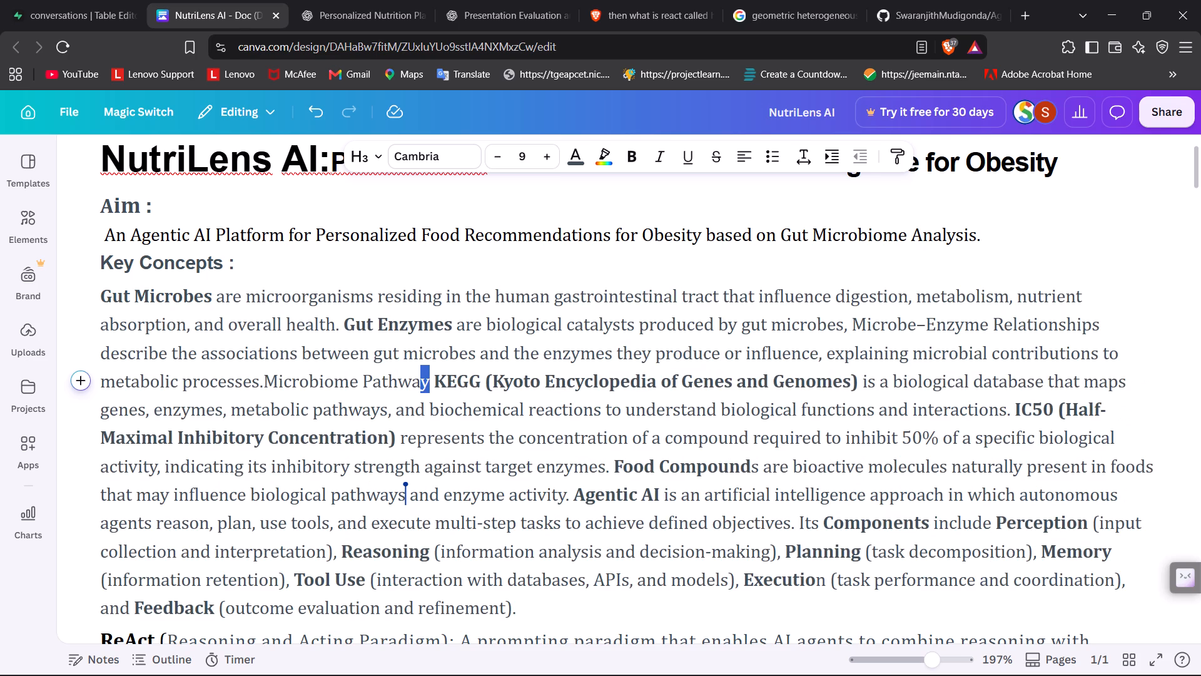
key(shift+Left)
key(shift+Left)
key(shift+Left)
key(shift+Left)
key(shift+Right)
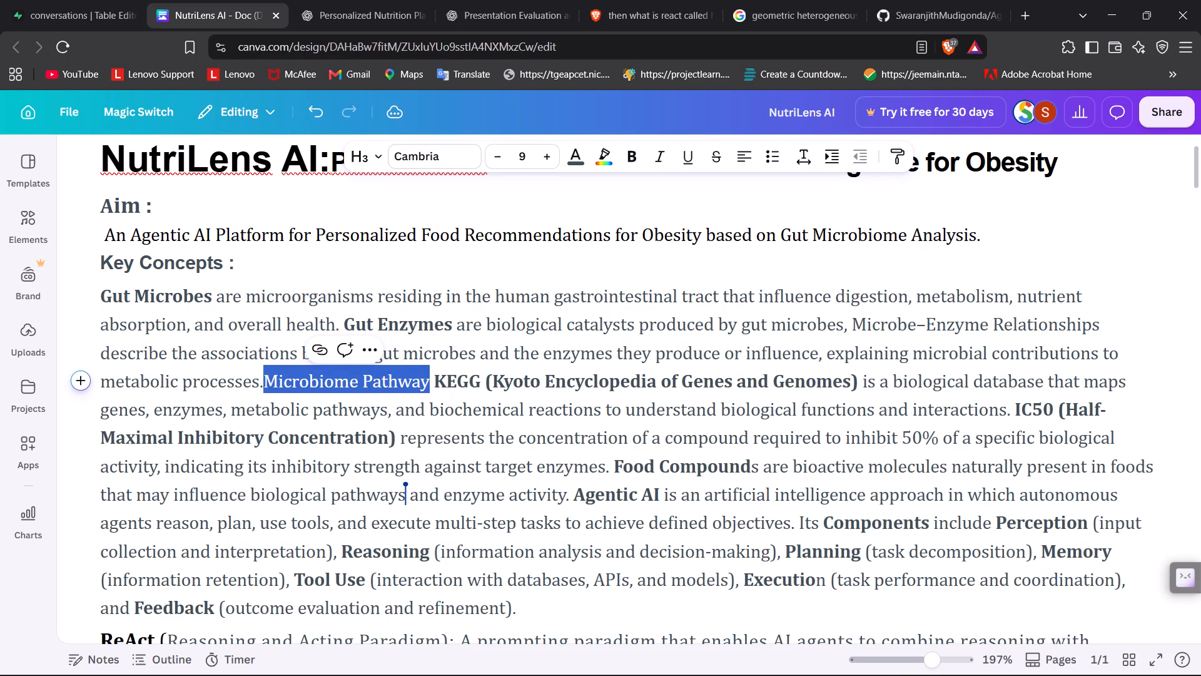
click(627, 156)
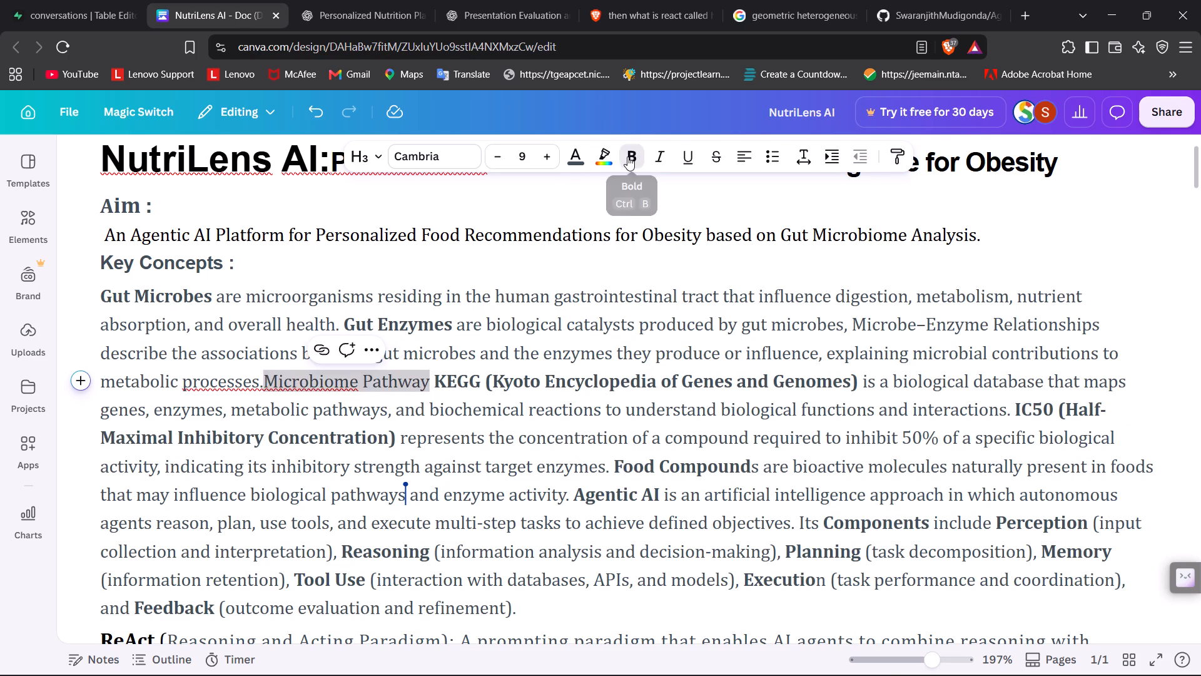
Add a comma directly before "KEGG", separating it from "Microbiome Pathway".
click(447, 386)
key(comma)
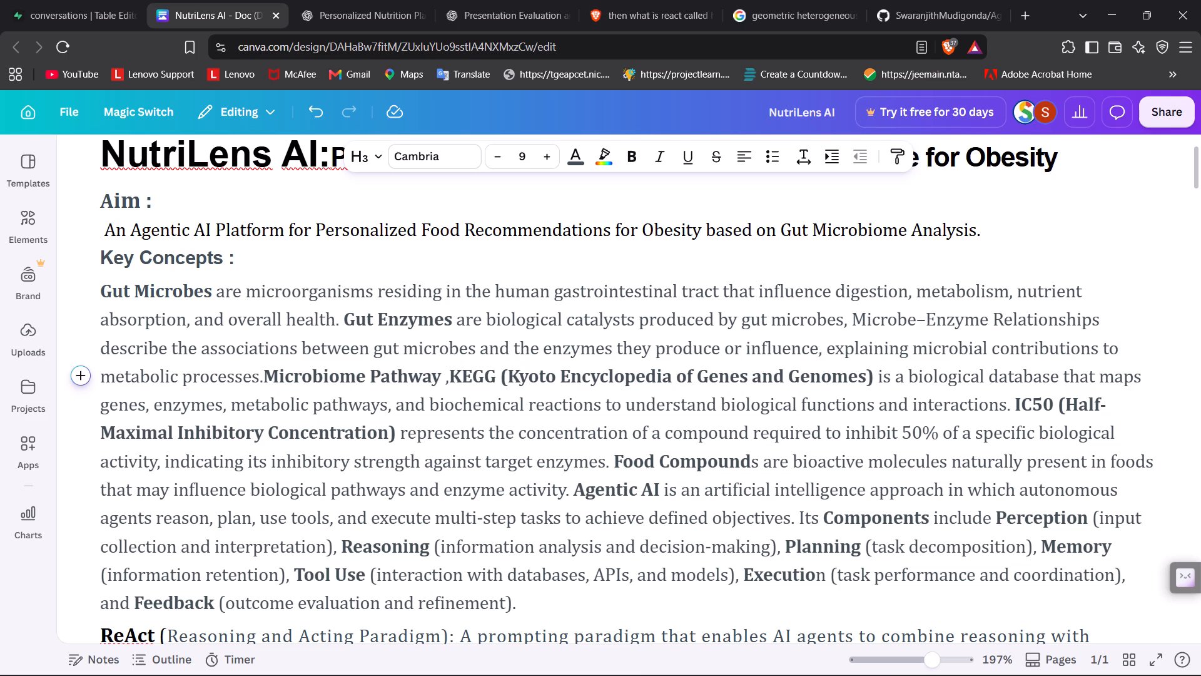
Read through the Agentic AI components, the ReAct definition and its Think–Act–Observe diagram at the end of Key Concepts.
scroll(658, 532, down, 4)
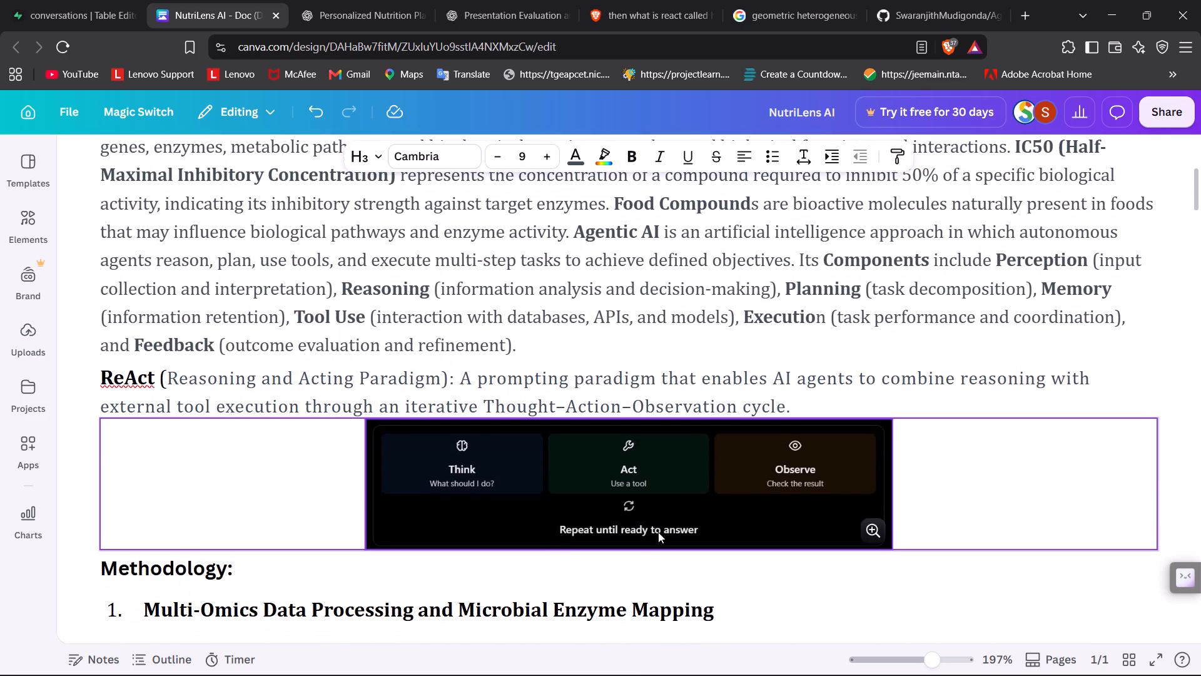
scroll(658, 532, down, 4)
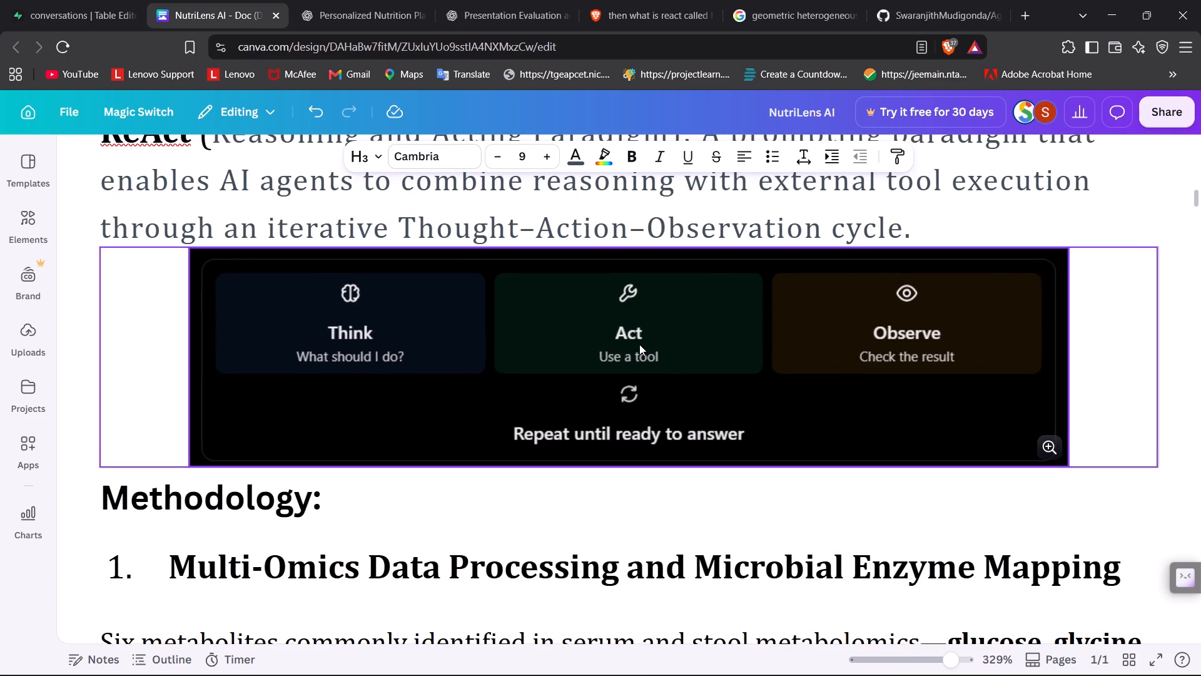
scroll(263, 220, up, 1)
scroll(189, 182, up, 1)
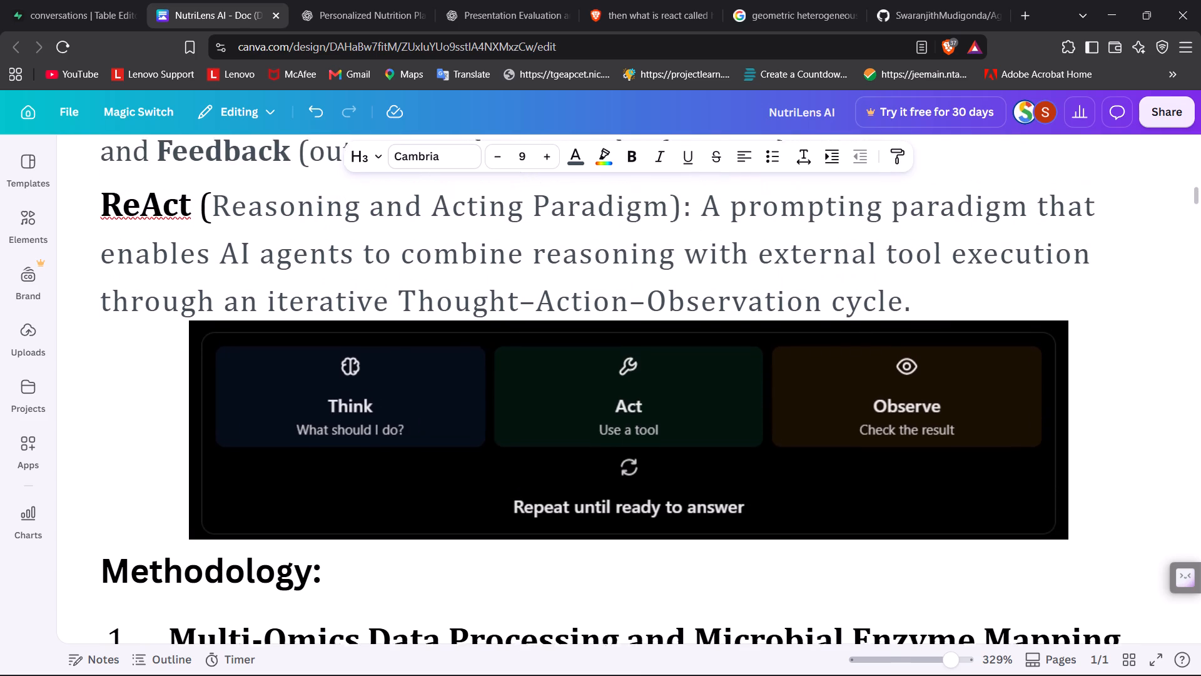
scroll(189, 182, up, 1)
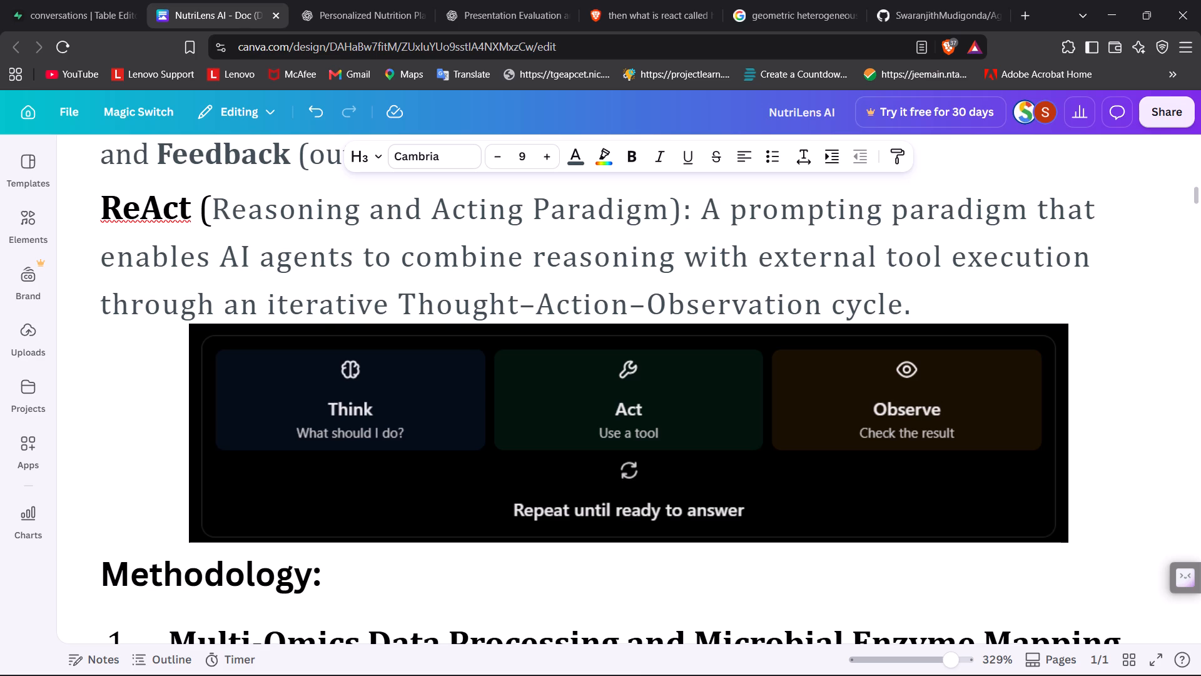
scroll(295, 183, up, 1)
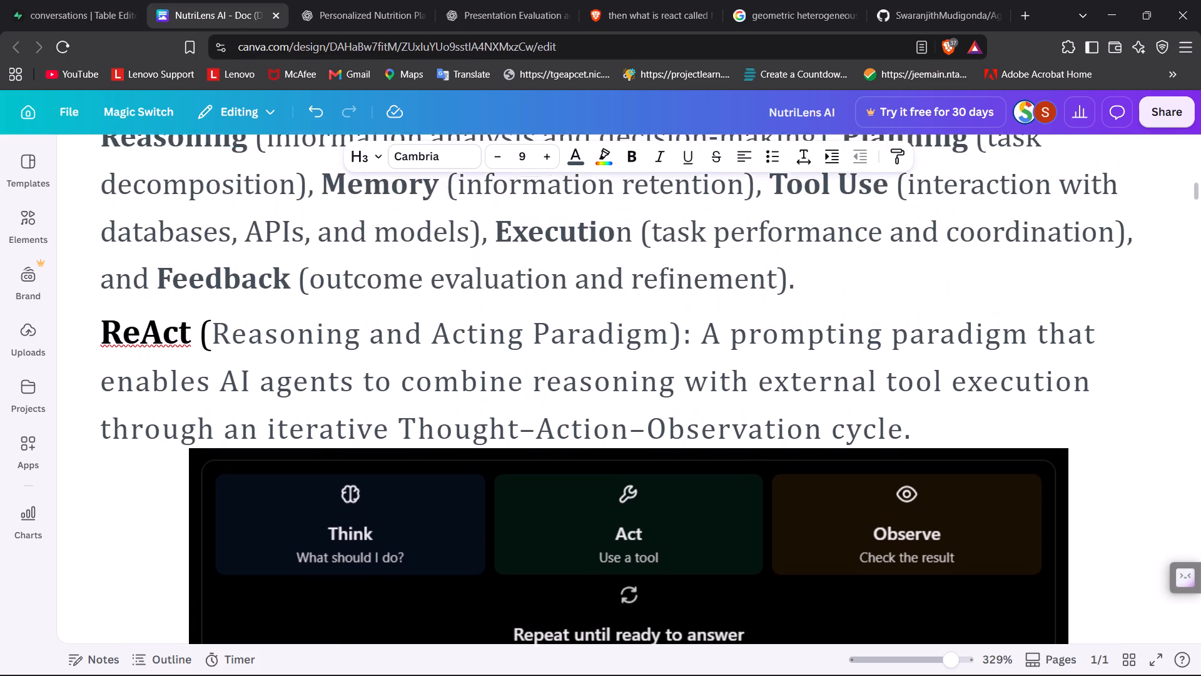
scroll(295, 183, up, 3)
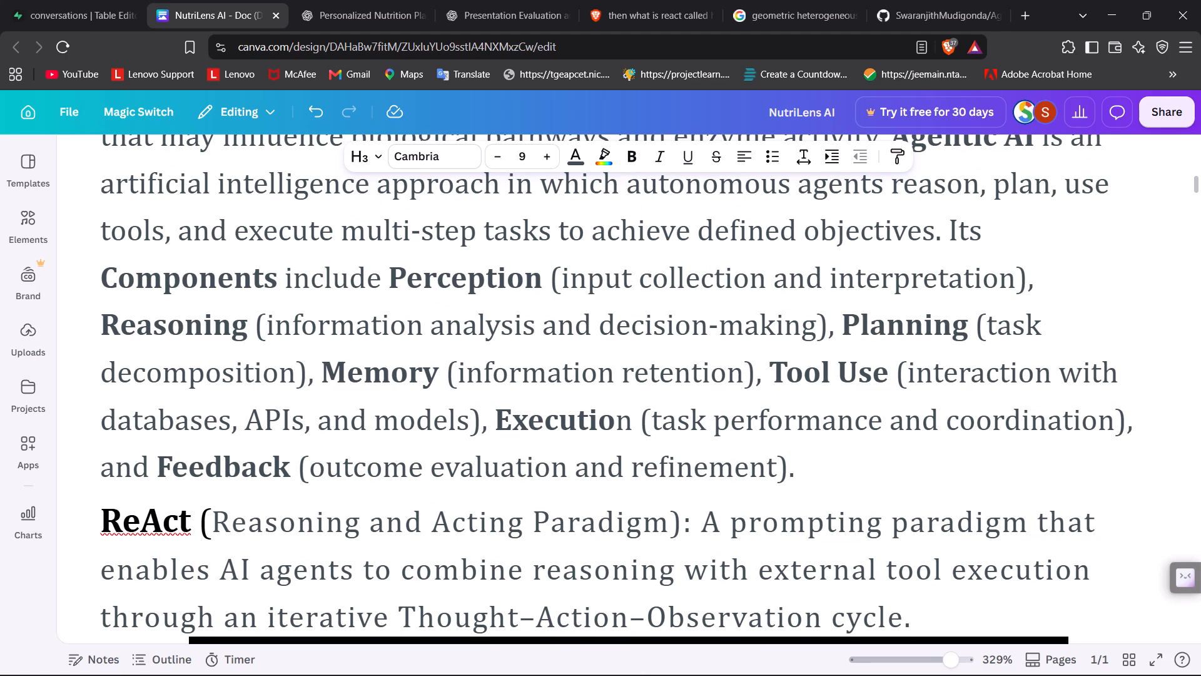
scroll(614, 314, down, 1)
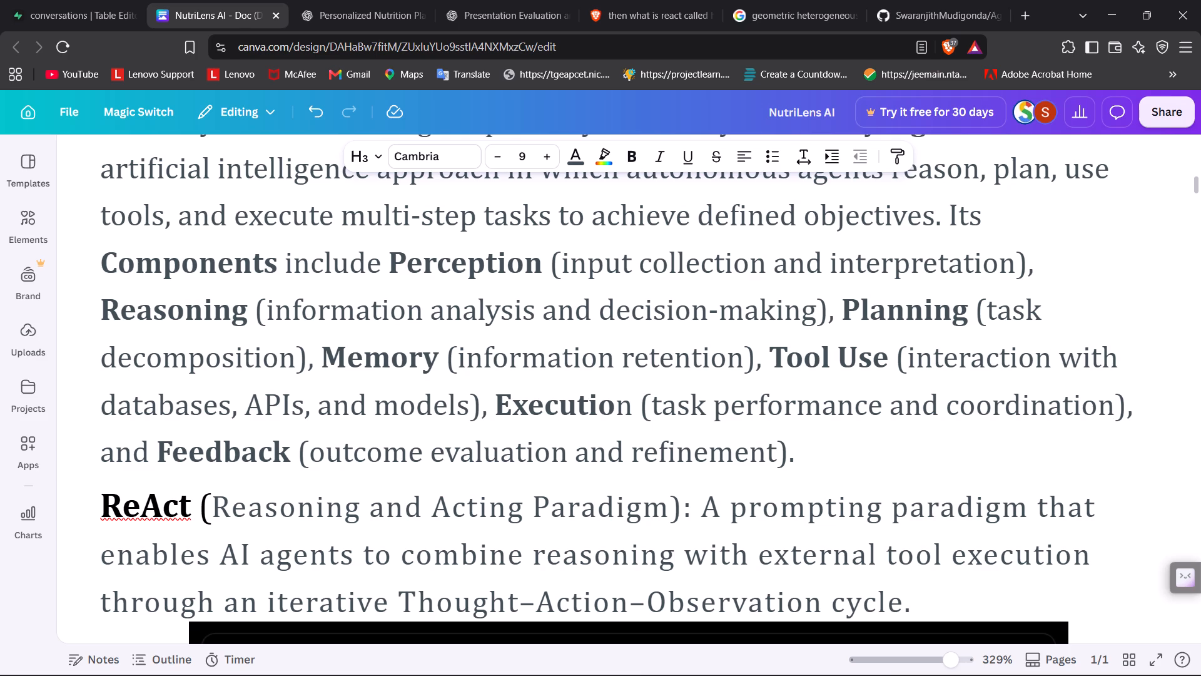
scroll(932, 567, down, 1)
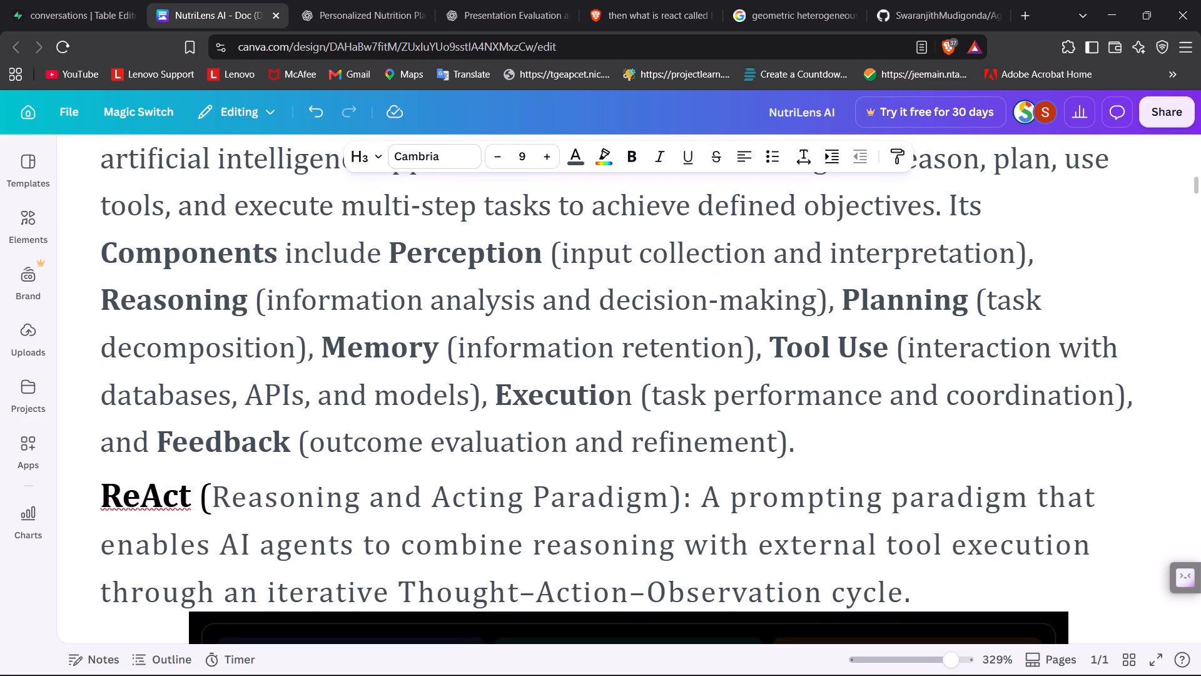
scroll(932, 567, down, 1)
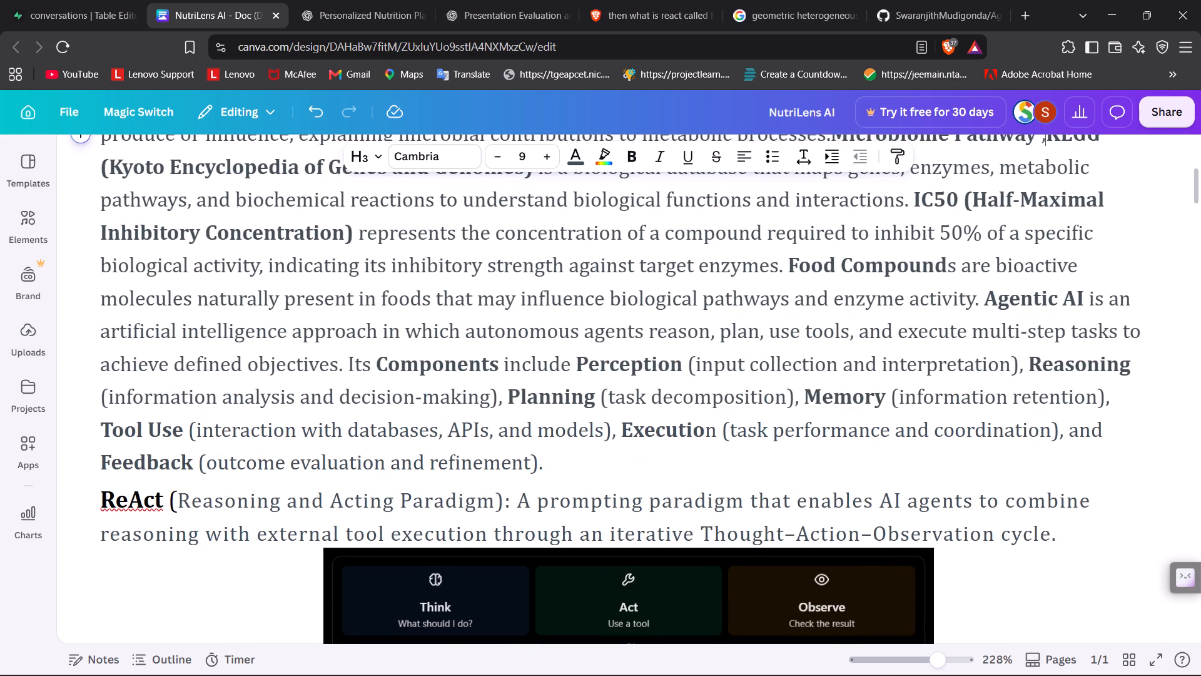
scroll(781, 445, down, 4)
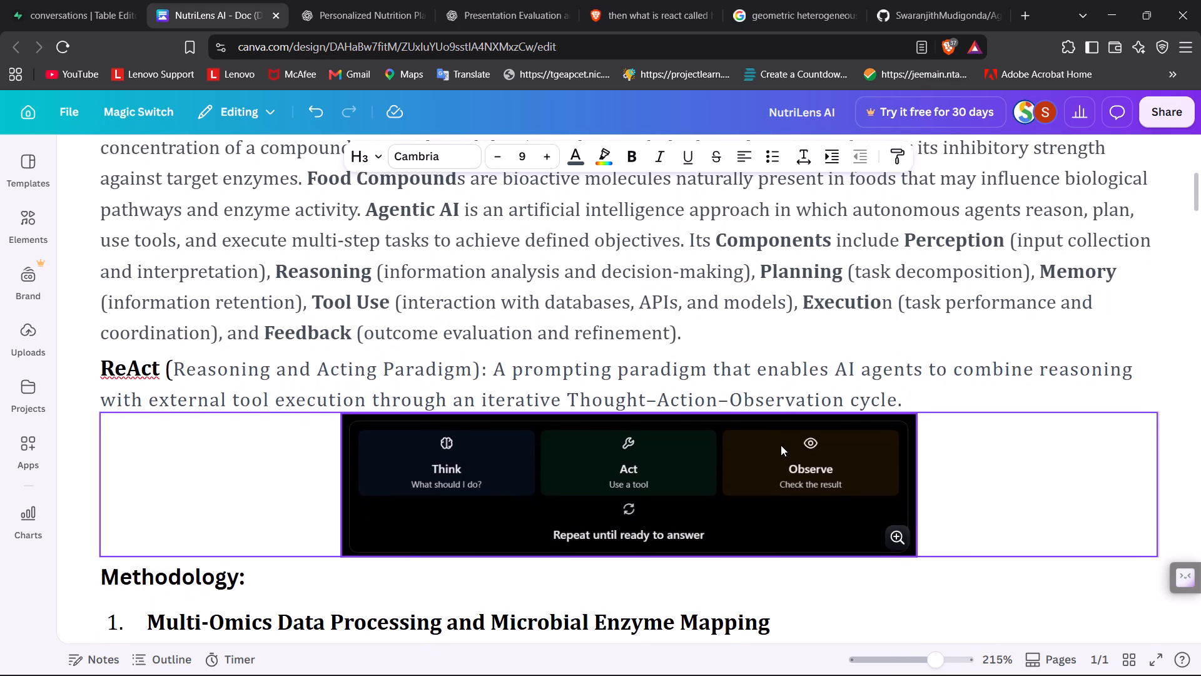
scroll(781, 445, down, 1)
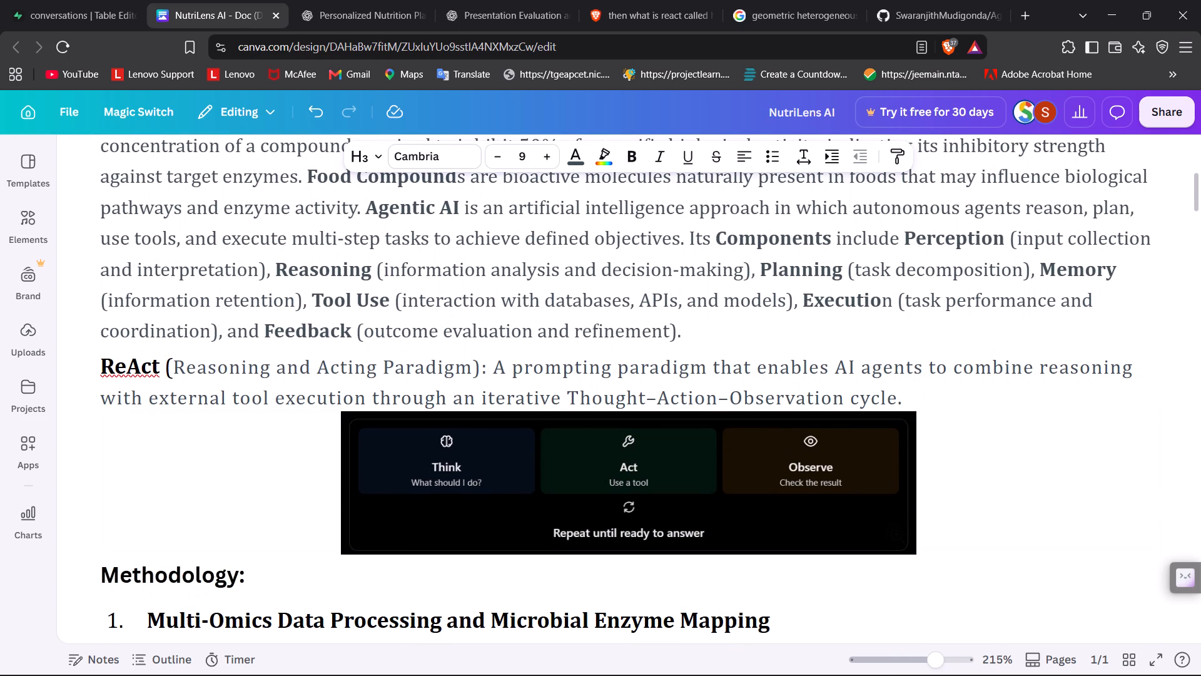
scroll(900, 406, down, 1)
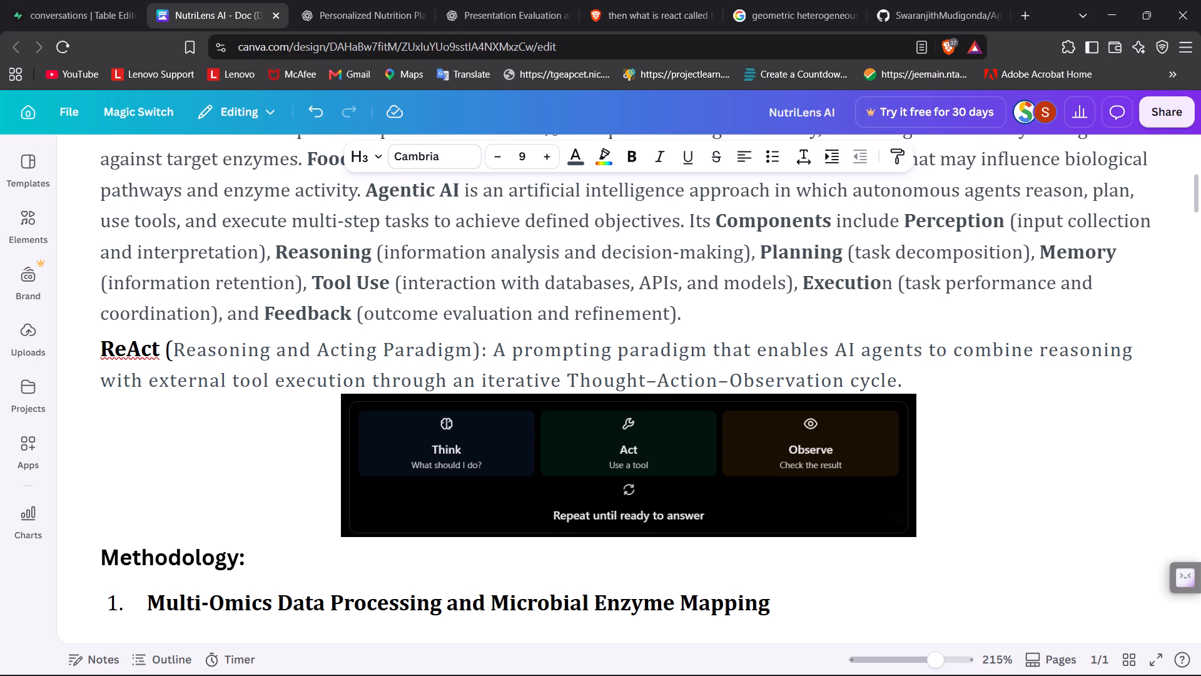
Review the Methodology heading and the Multi-Omics Data Processing and Microbial Enzyme Mapping paragraph beneath it.
scroll(1024, 316, down, 5)
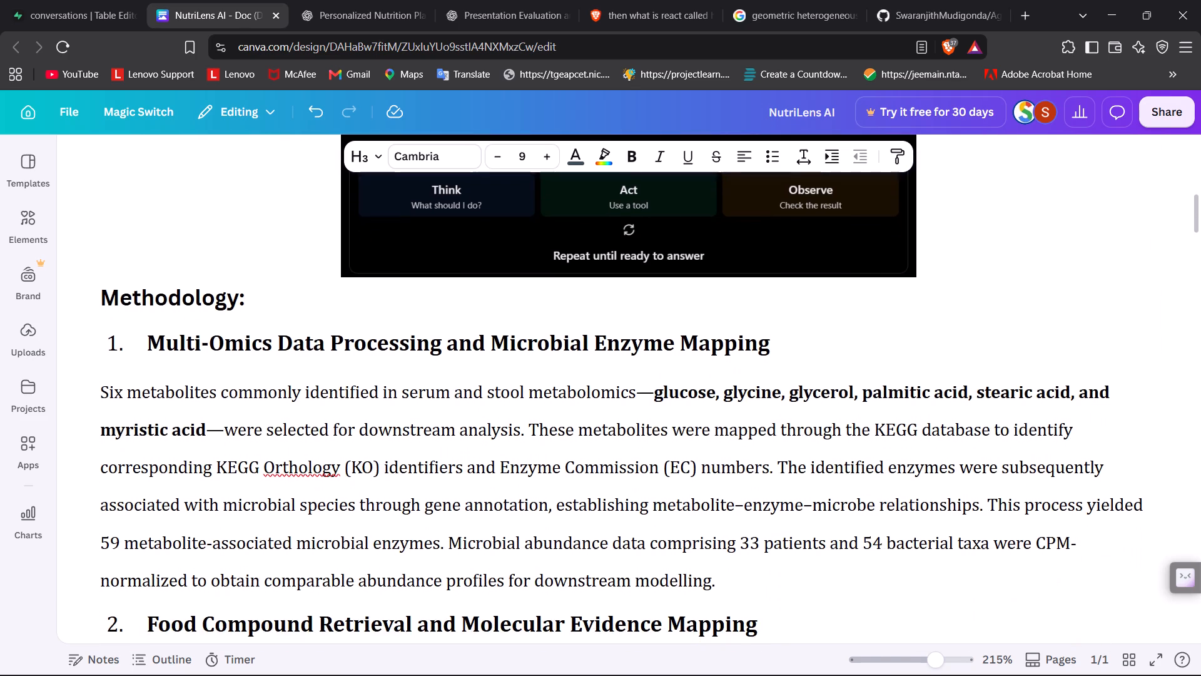
scroll(1024, 316, down, 2)
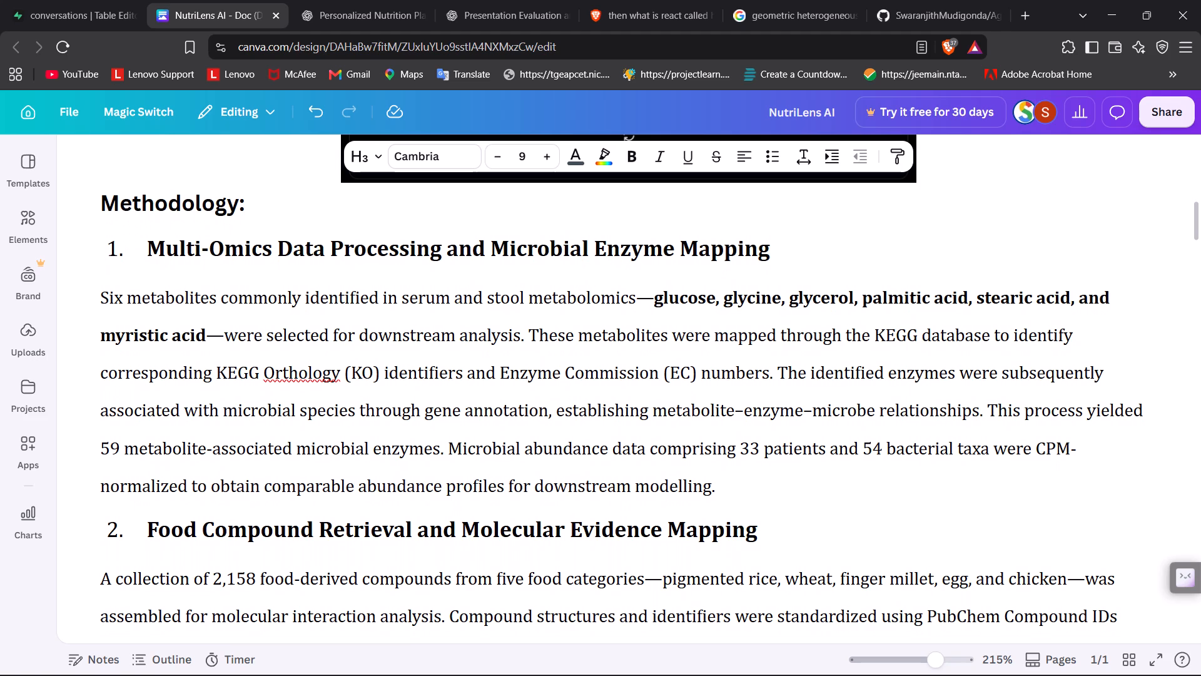
scroll(1024, 316, up, 1)
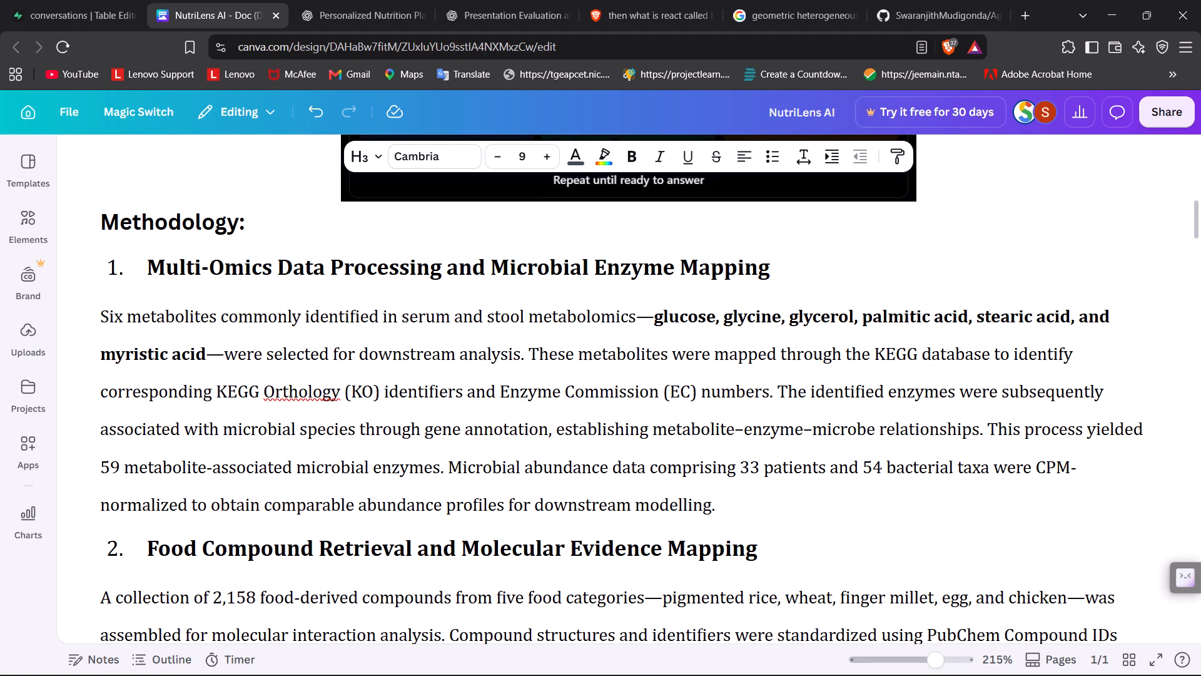
scroll(1024, 316, up, 2)
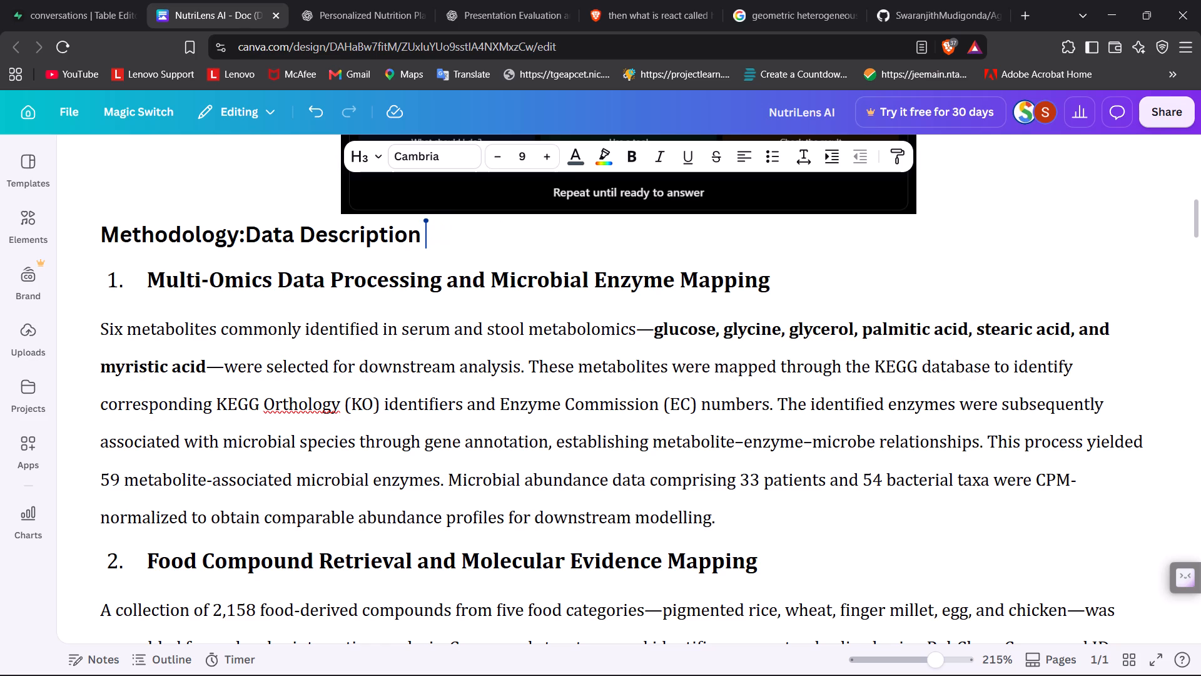
scroll(435, 257, down, 1)
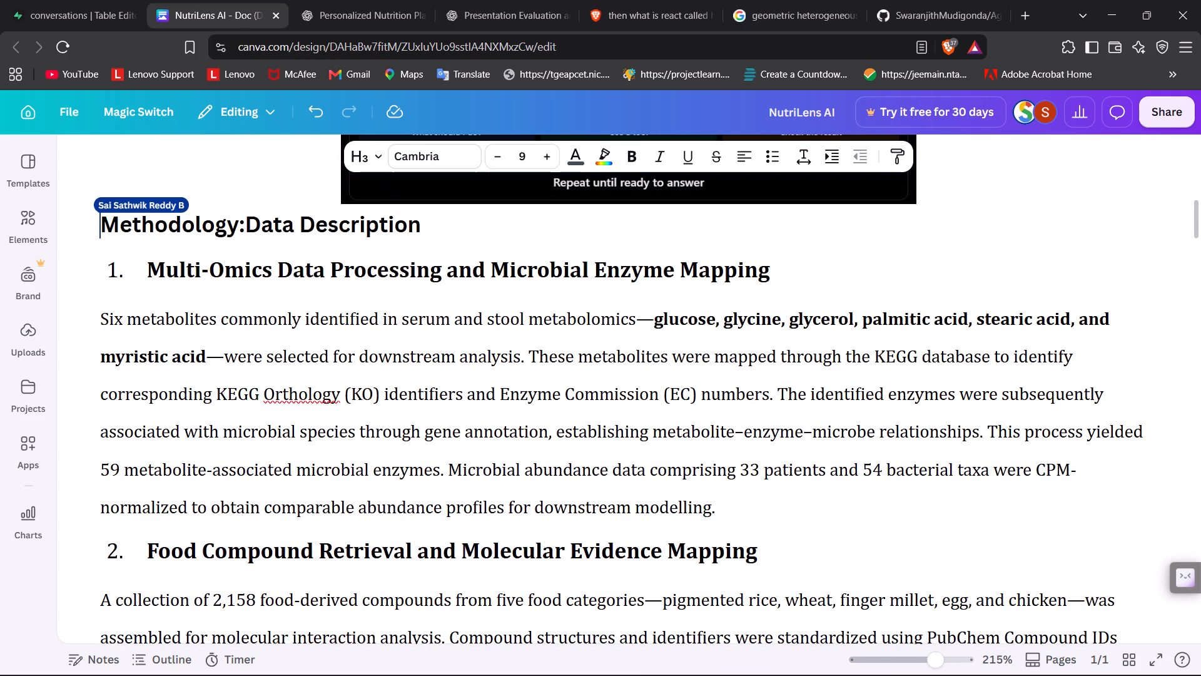
Recheck the document from the Key Concepts paragraph through the ReAct diagram to the first two numbered methodology items.
scroll(435, 257, up, 2)
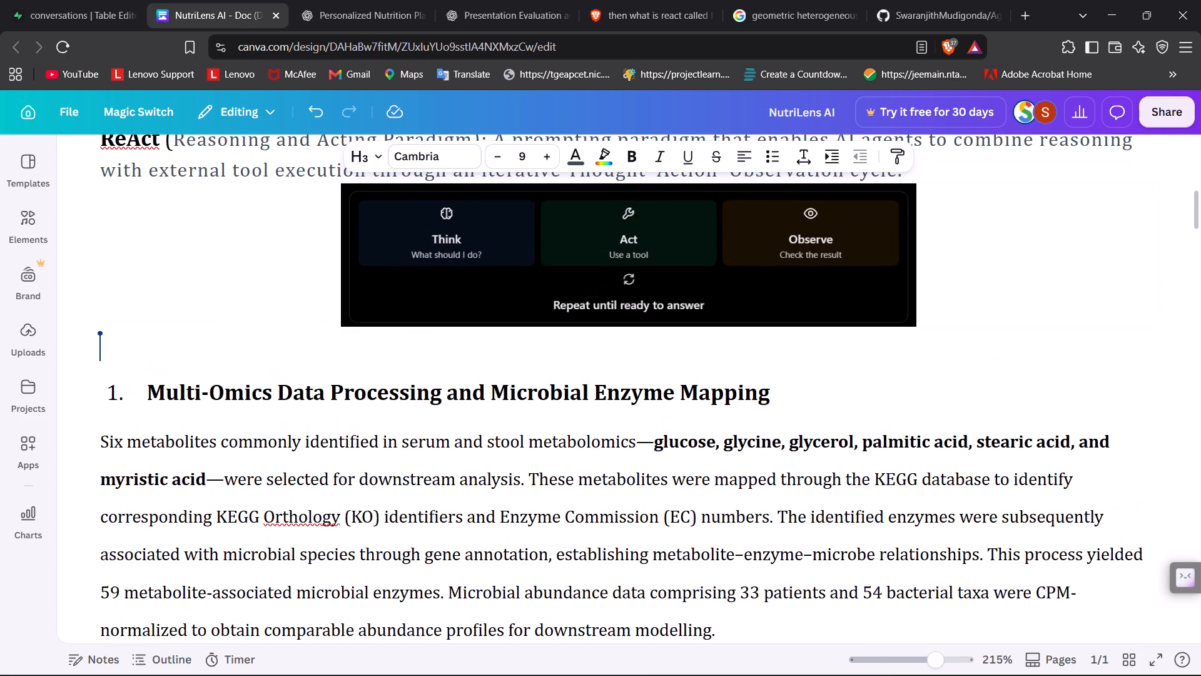
scroll(372, 397, up, 1)
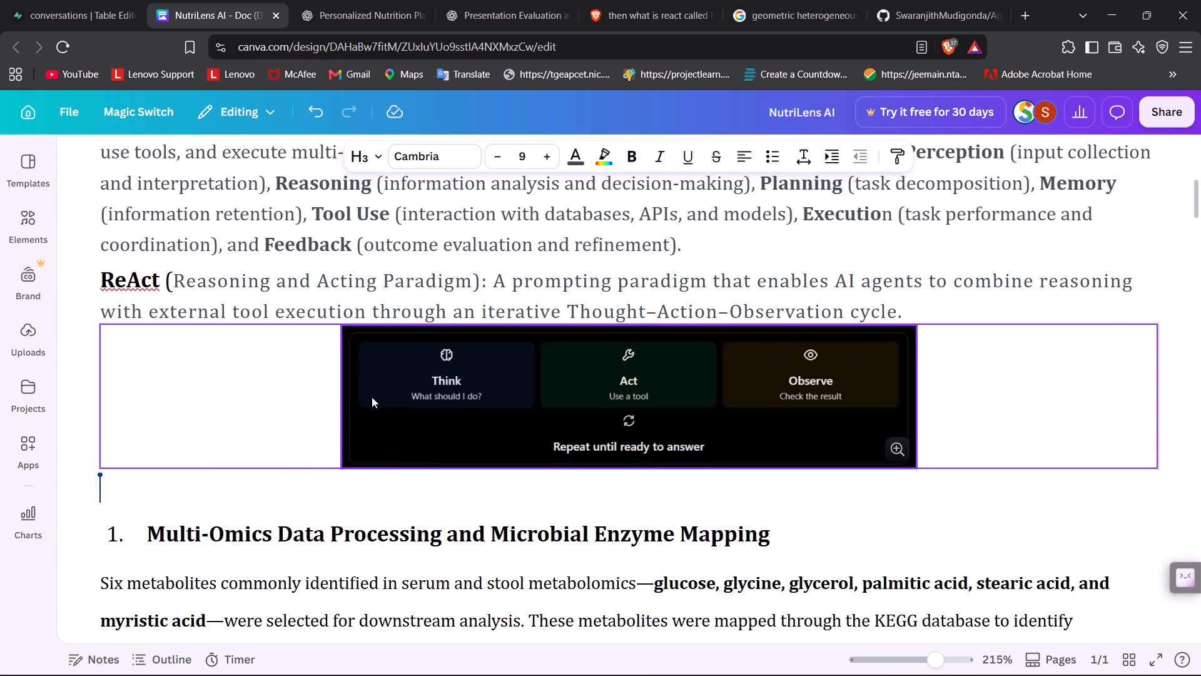
scroll(372, 397, up, 3)
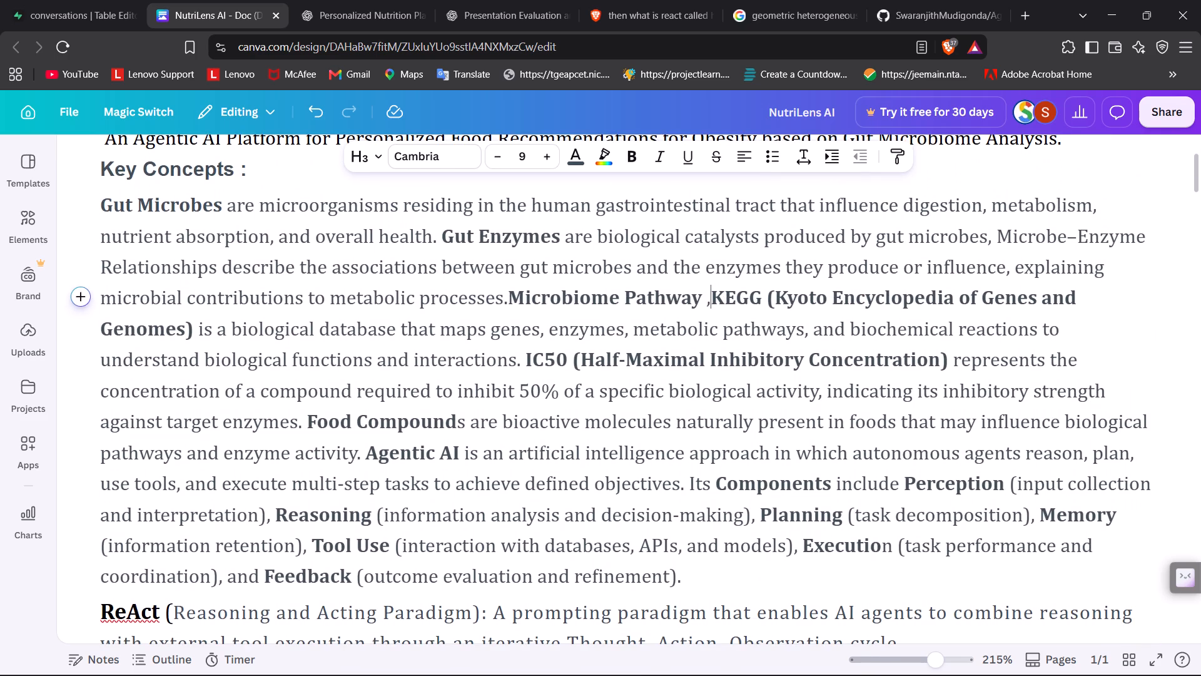
scroll(372, 397, down, 1)
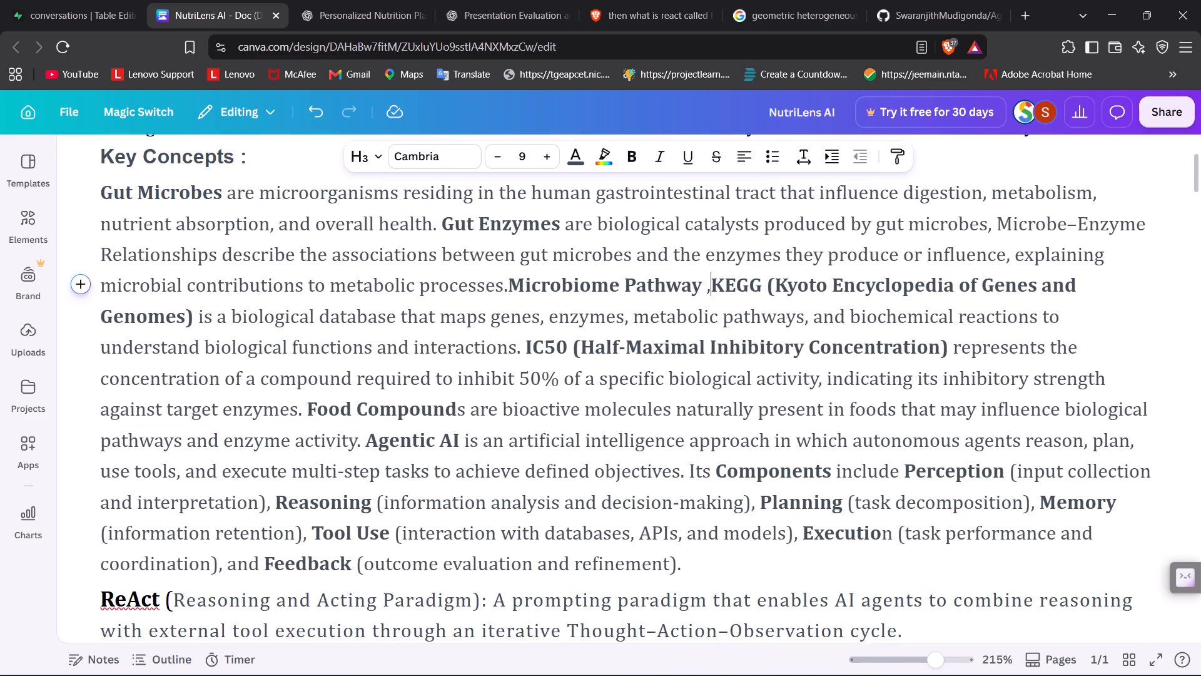
scroll(372, 397, down, 3)
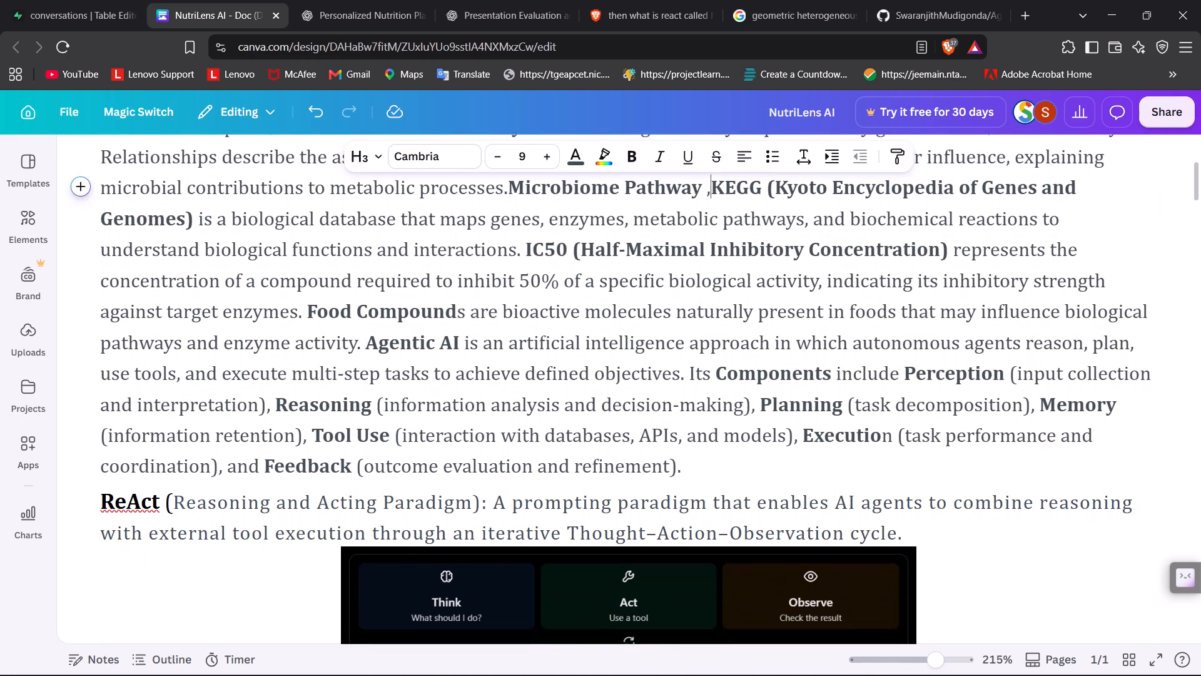
scroll(372, 397, down, 2)
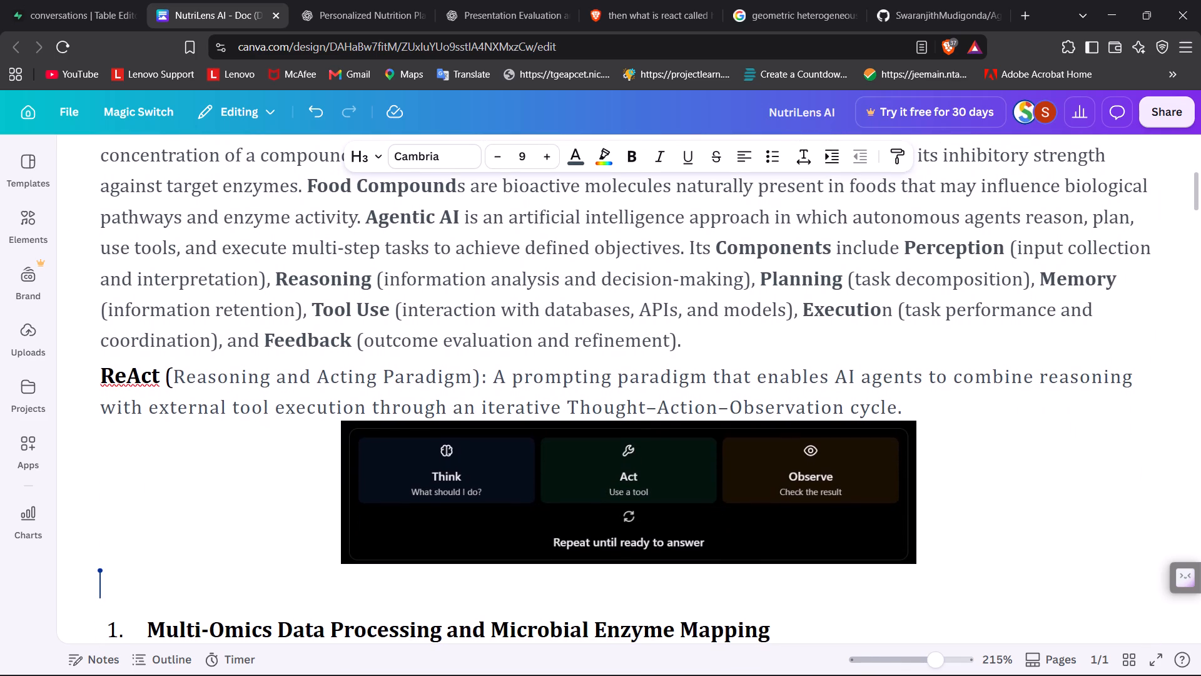
scroll(667, 372, down, 1)
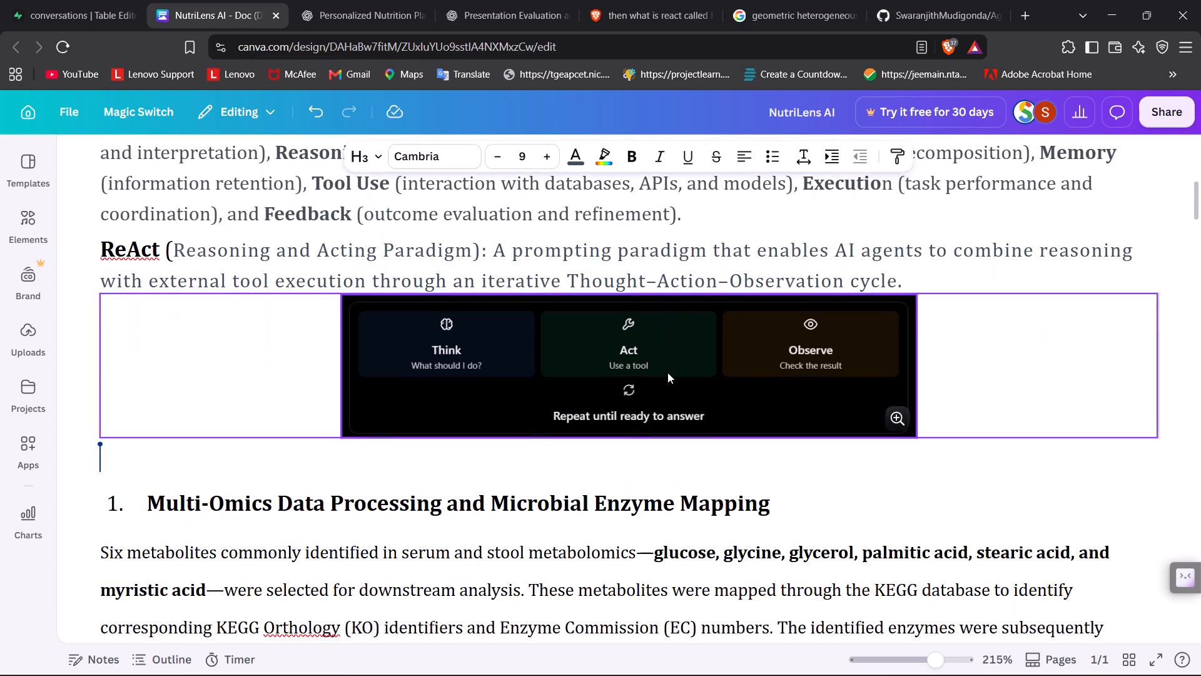
scroll(667, 372, down, 4)
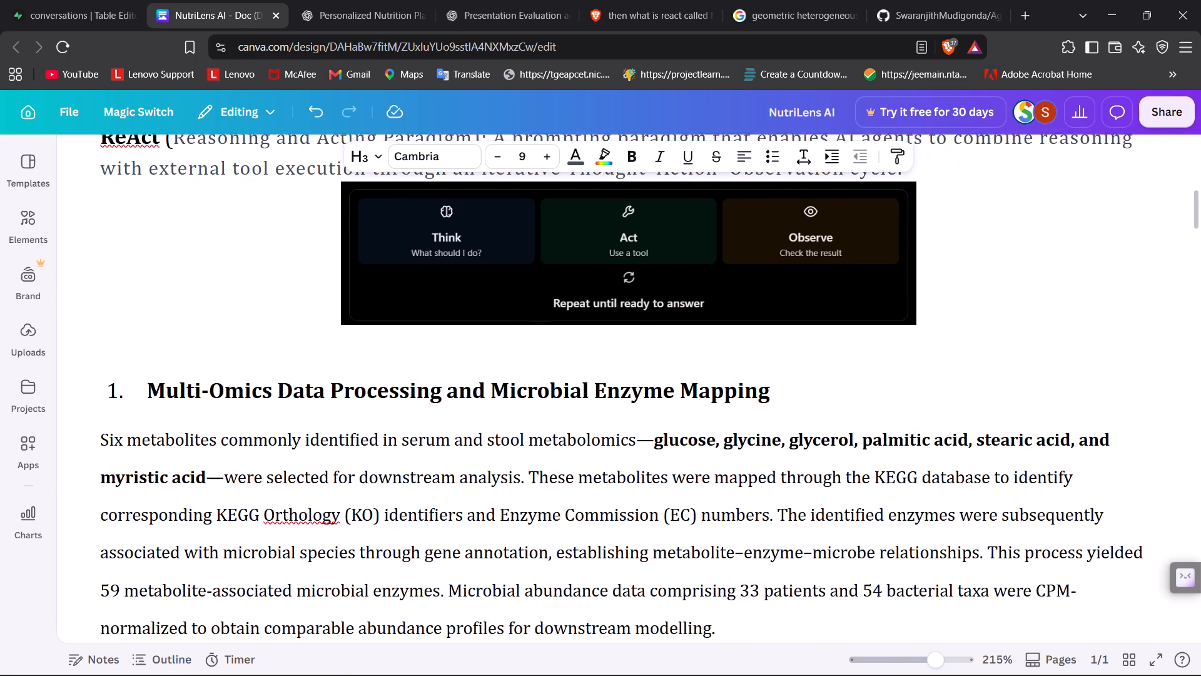
scroll(701, 403, down, 2)
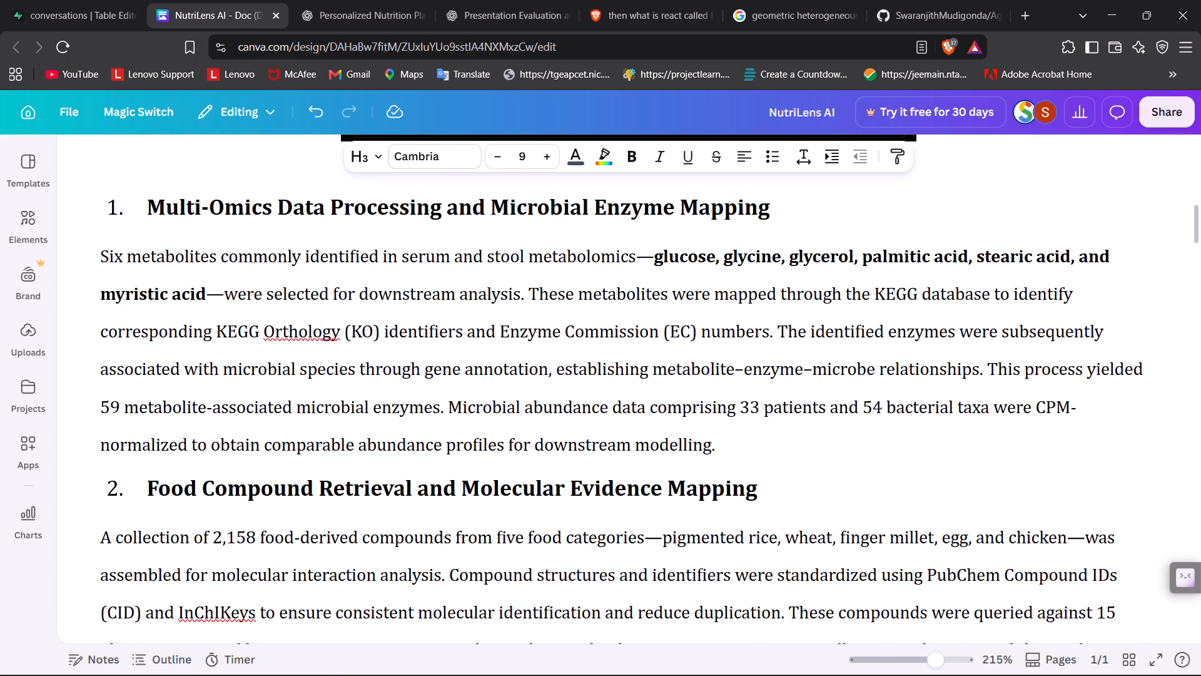
scroll(701, 403, down, 1)
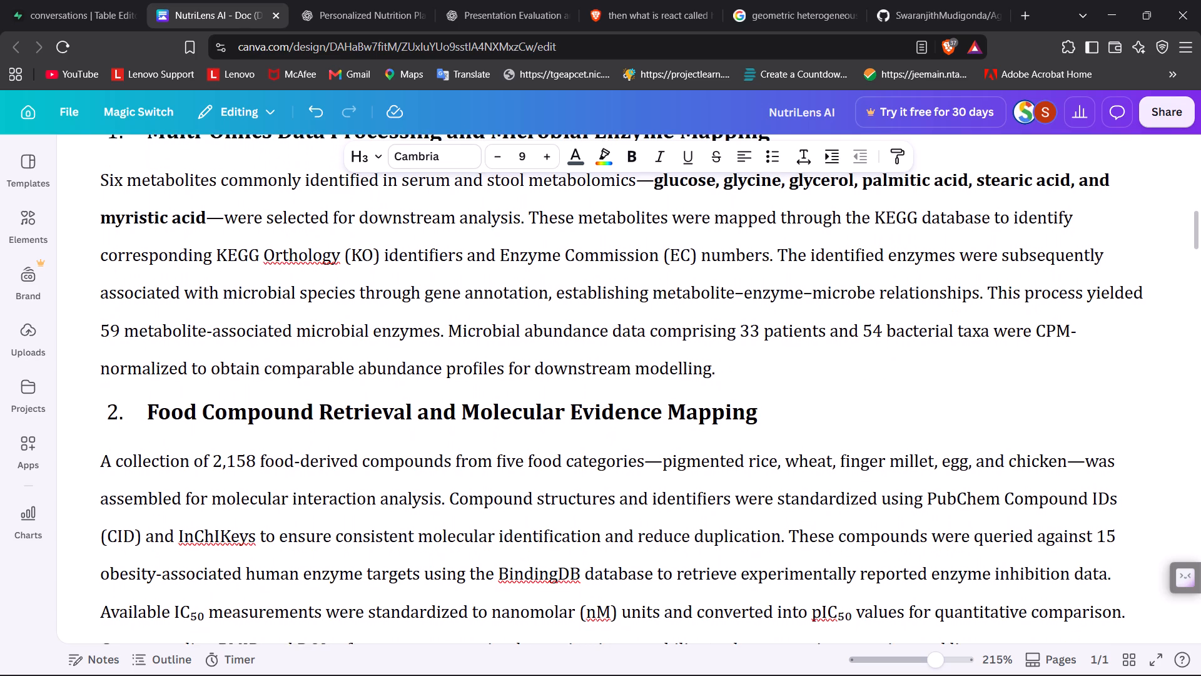
scroll(701, 403, up, 1)
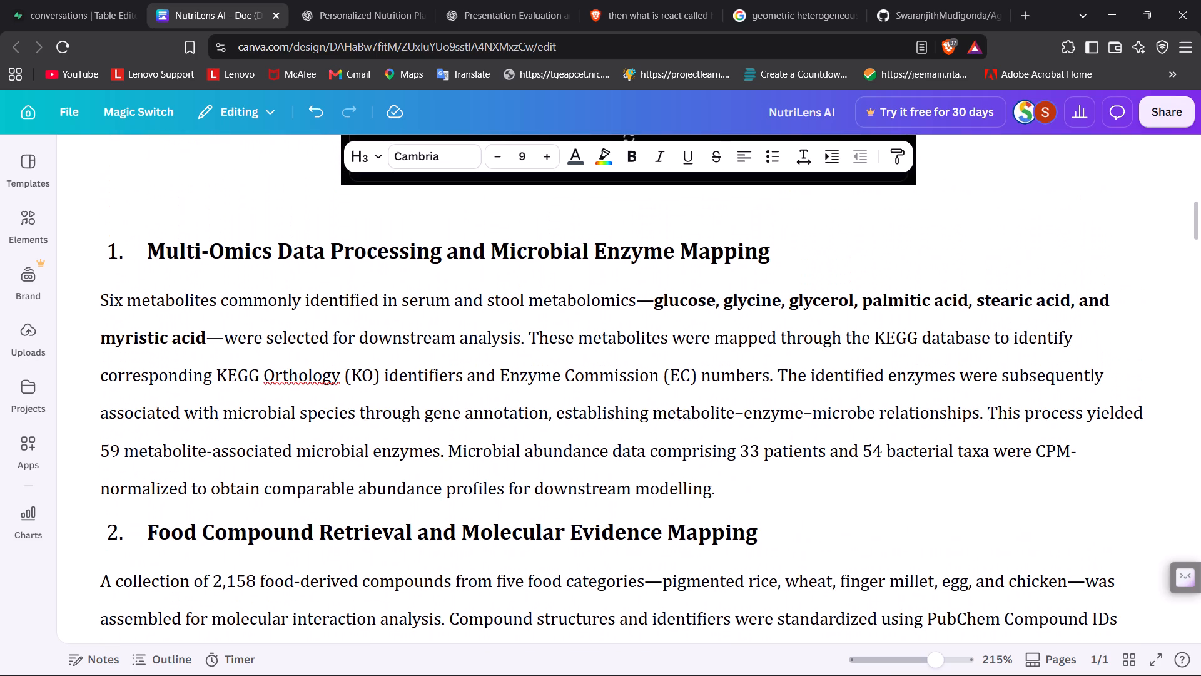
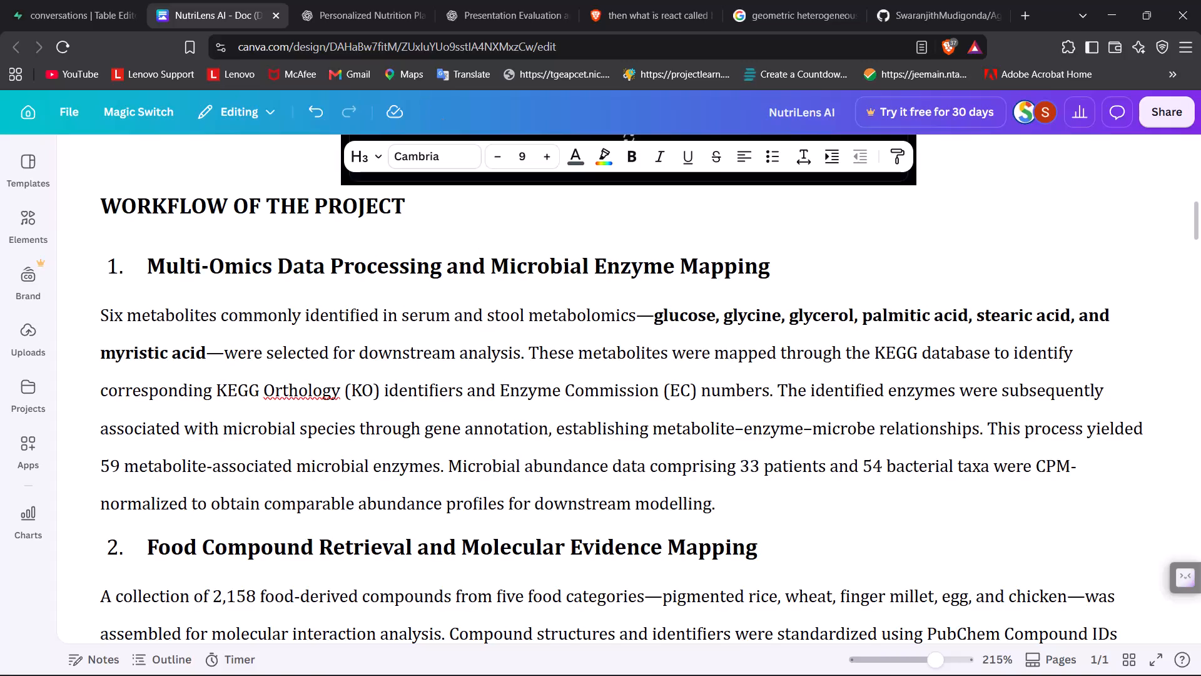
Delete "—were selected for downstream analysis" after "myristic acid" in the Multi-Omics Data Processing paragraph, keeping the sentence's period.
click(525, 354)
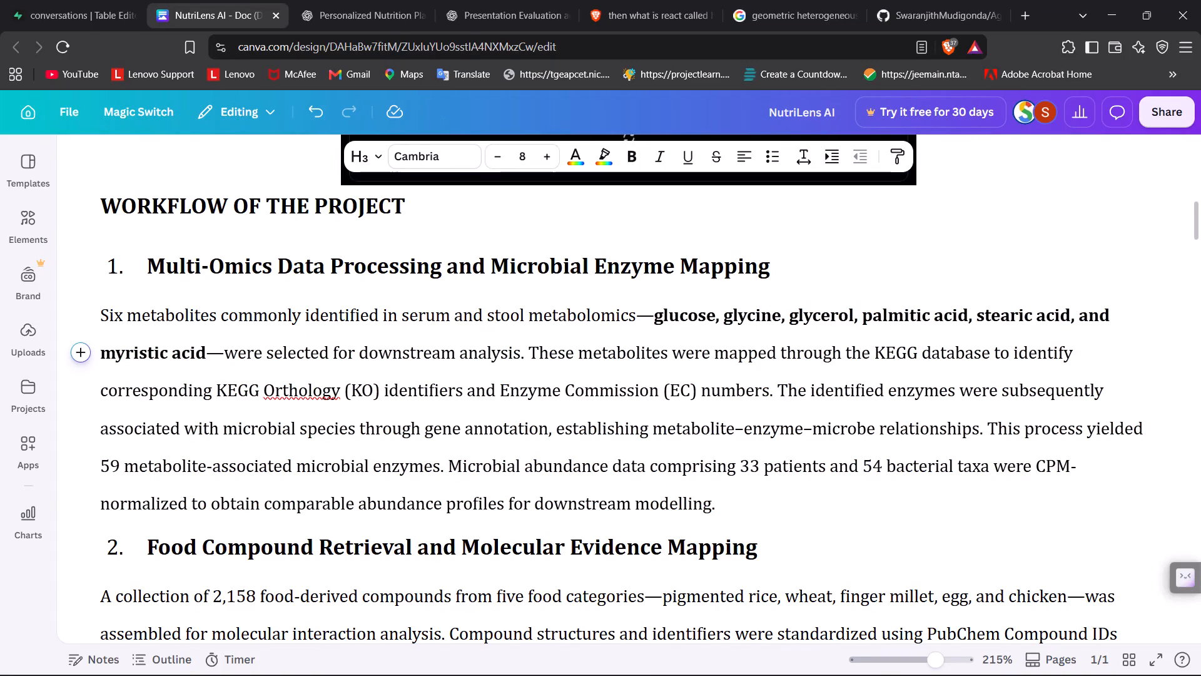
key(Left)
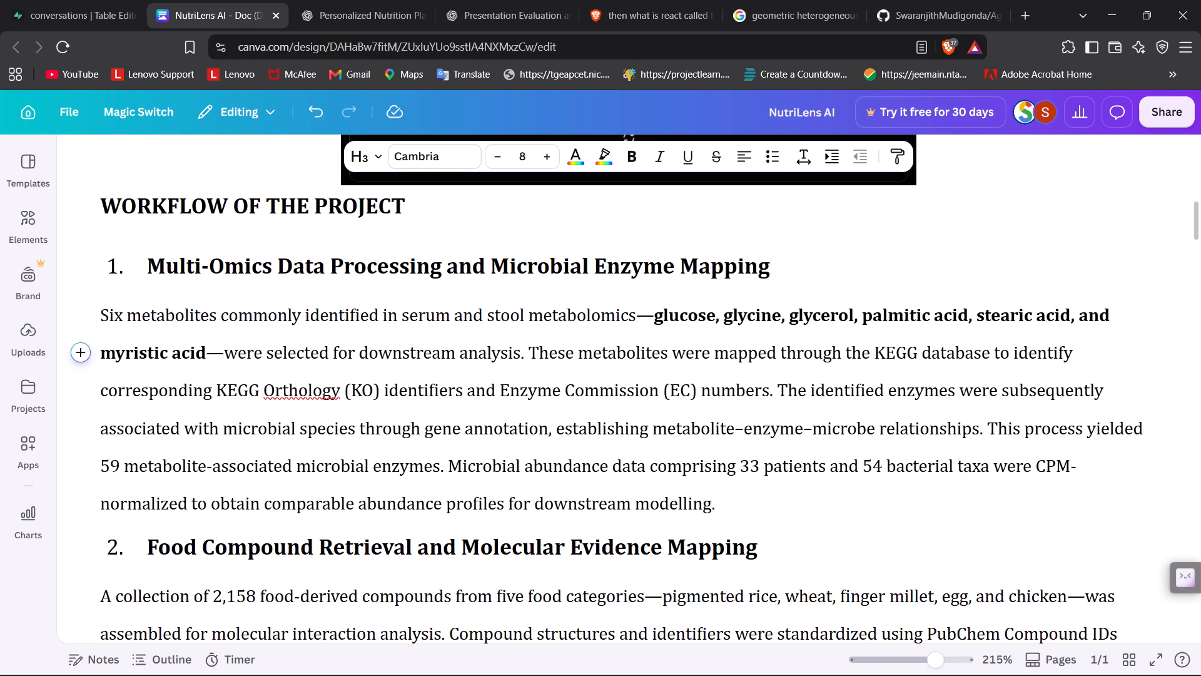
key(Left)
key(Left)
key(Left)
key(Left)
key(Right)
key(Right)
key(Right)
key(Right)
key(Right)
key(Left)
key(BackSpace)
key(BackSpace)
key(BackSpace)
key(BackSpace)
key(BackSpace)
key(BackSpace)
key(BackSpace)
key(BackSpace)
key(BackSpace)
key(BackSpace)
key(BackSpace)
key(BackSpace)
key(BackSpace)
key(BackSpace)
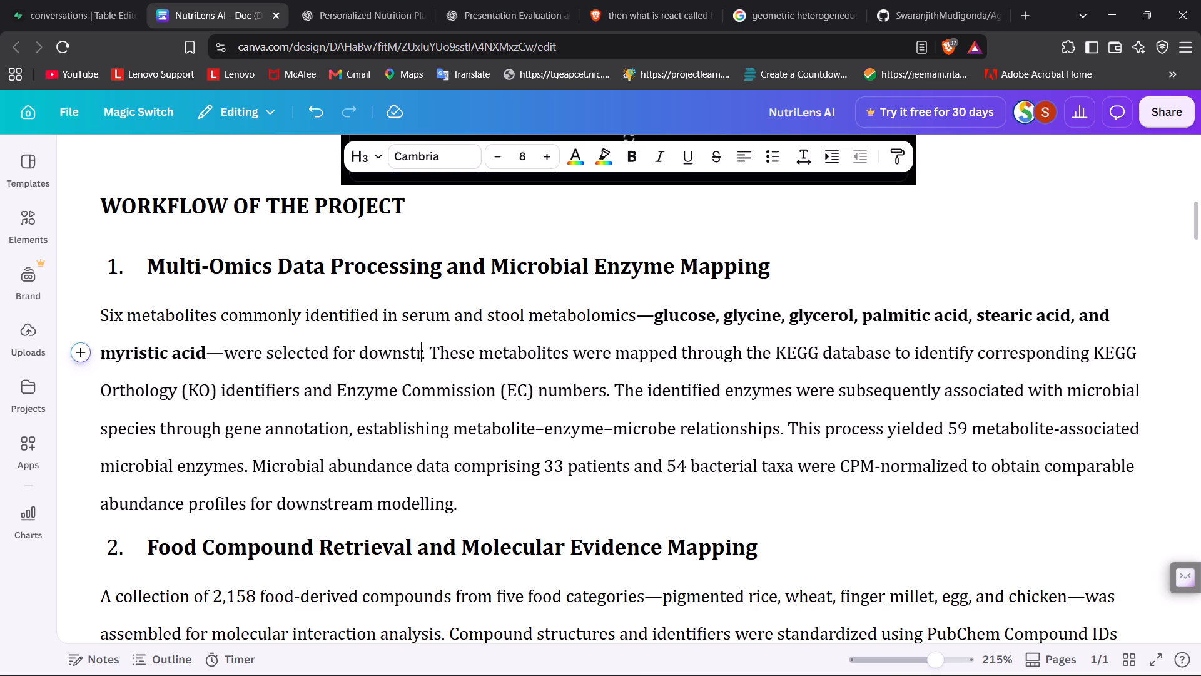
key(BackSpace)
key(BackSpace)
key(BackSpace)
key(BackSpace)
key(BackSpace)
key(BackSpace)
key(BackSpace)
key(BackSpace)
key(BackSpace)
key(BackSpace)
key(BackSpace)
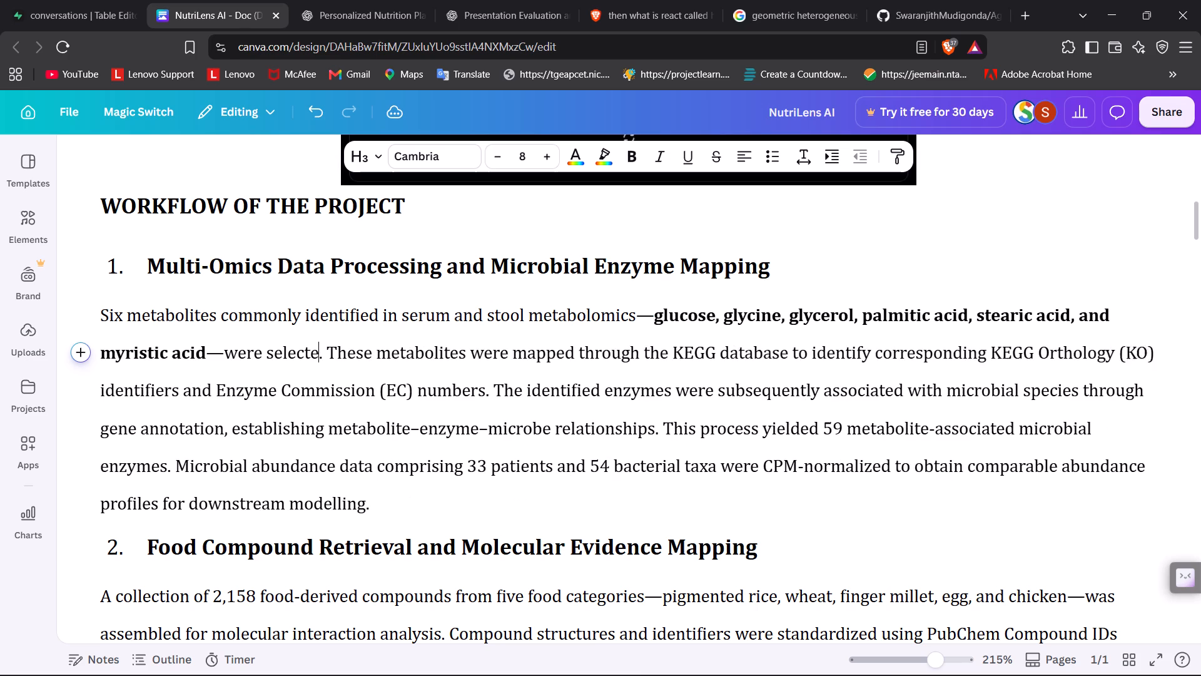
key(BackSpace)
key(BackSpace)
key(BackSpace)
key(BackSpace)
key(BackSpace)
key(BackSpace)
key(BackSpace)
key(BackSpace)
key(BackSpace)
key(BackSpace)
key(BackSpace)
key(BackSpace)
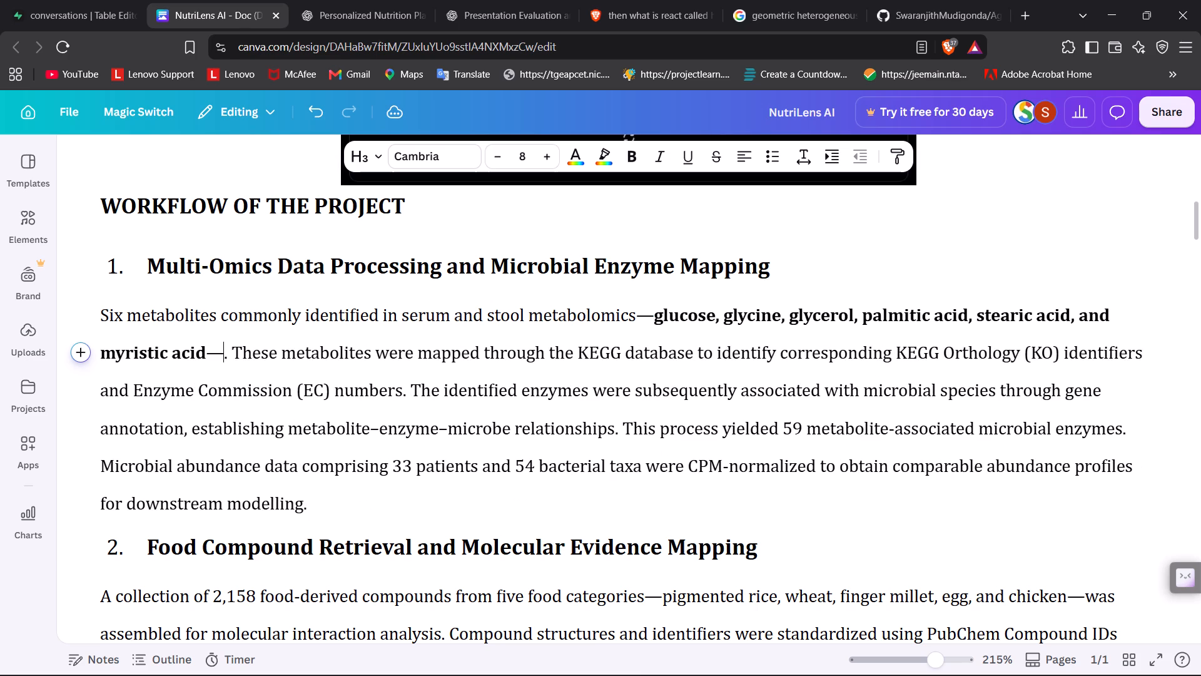
key(BackSpace)
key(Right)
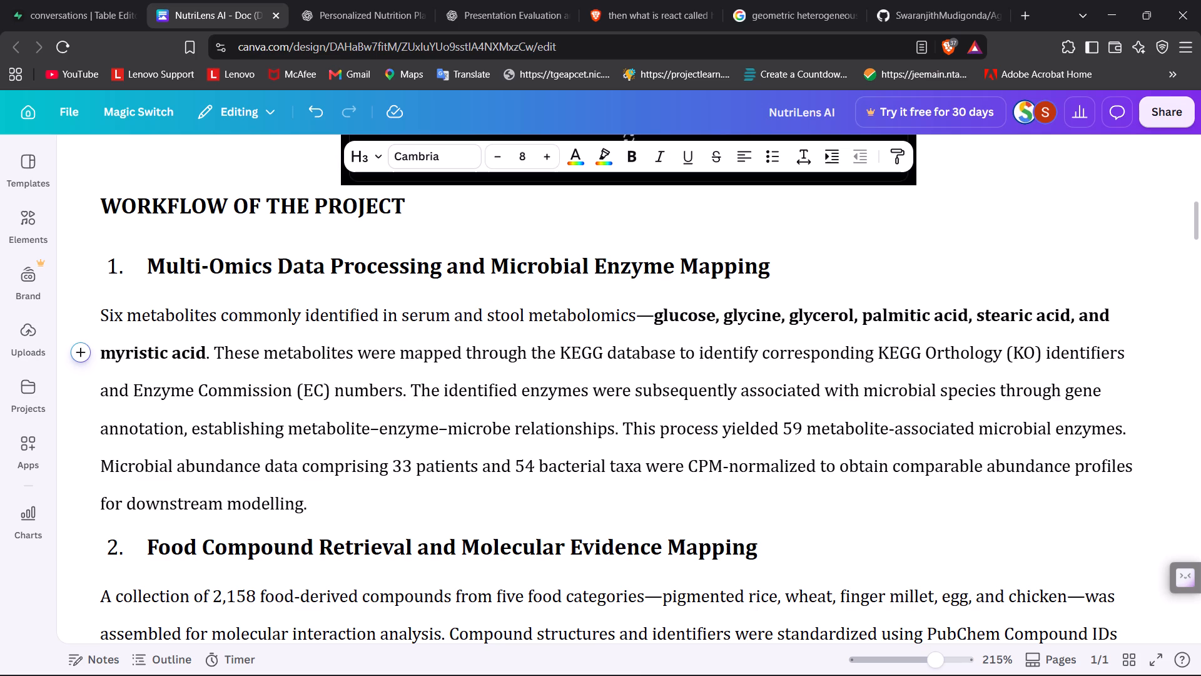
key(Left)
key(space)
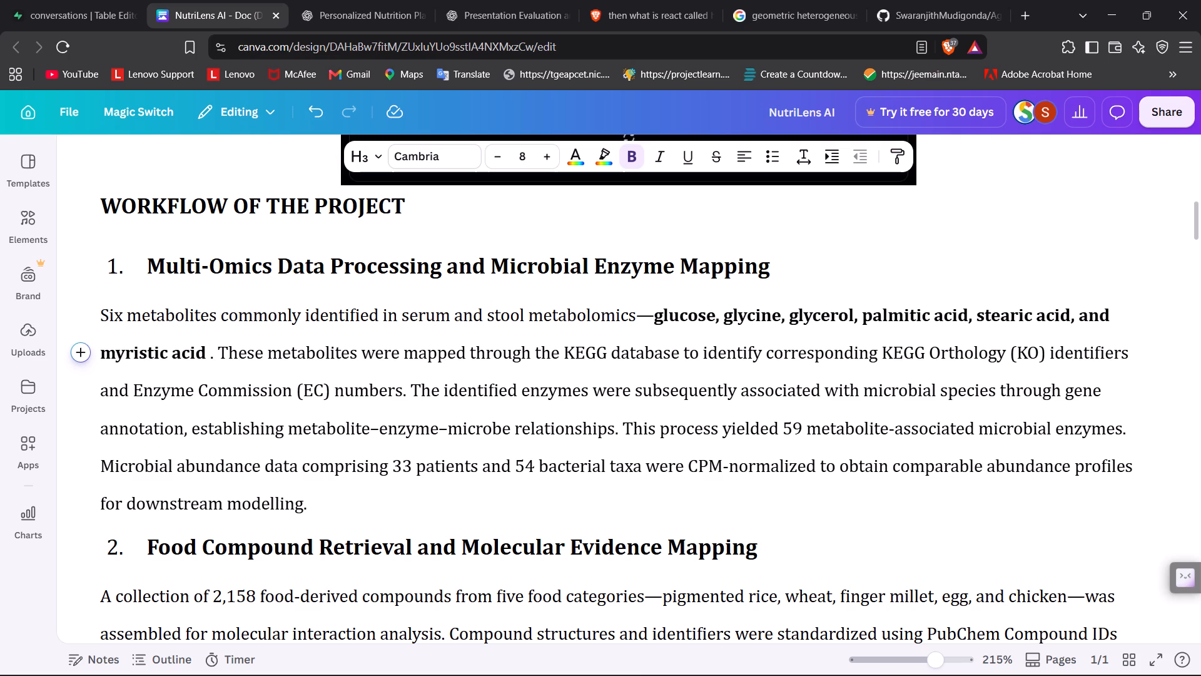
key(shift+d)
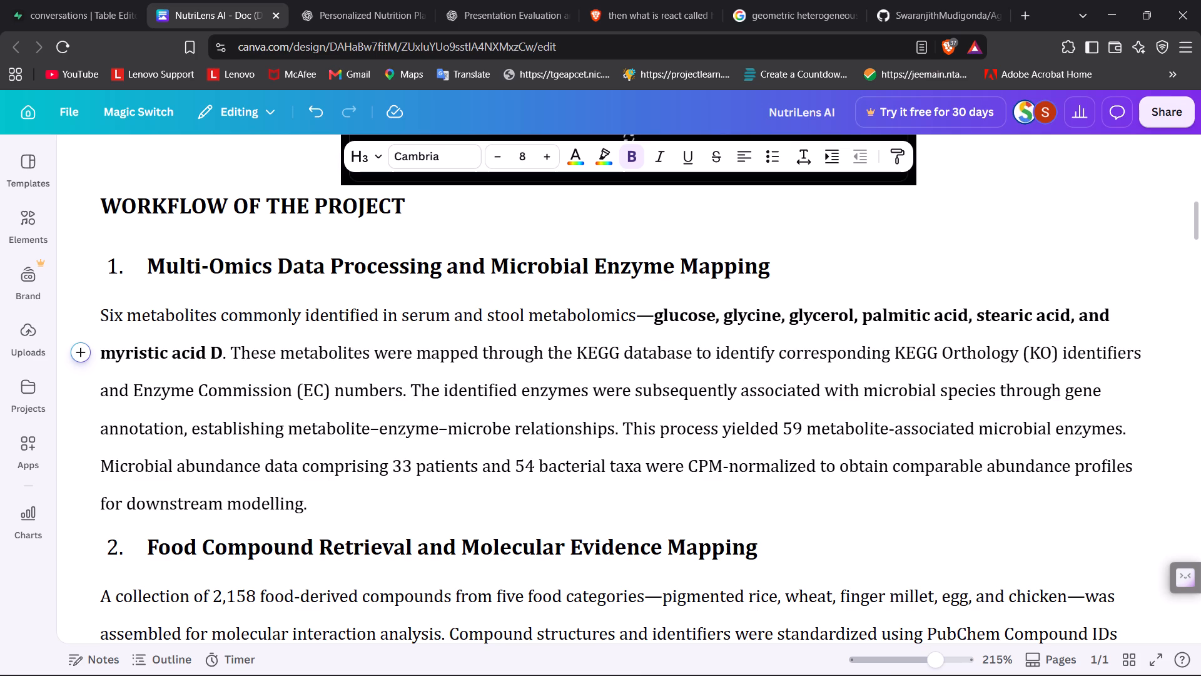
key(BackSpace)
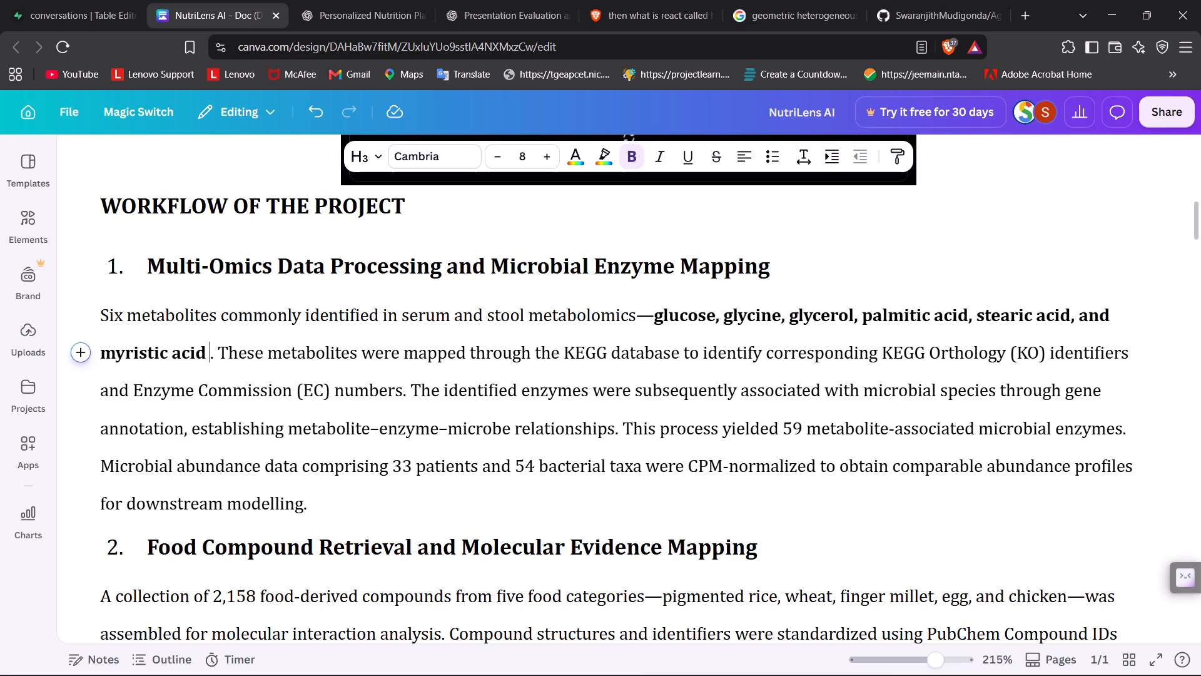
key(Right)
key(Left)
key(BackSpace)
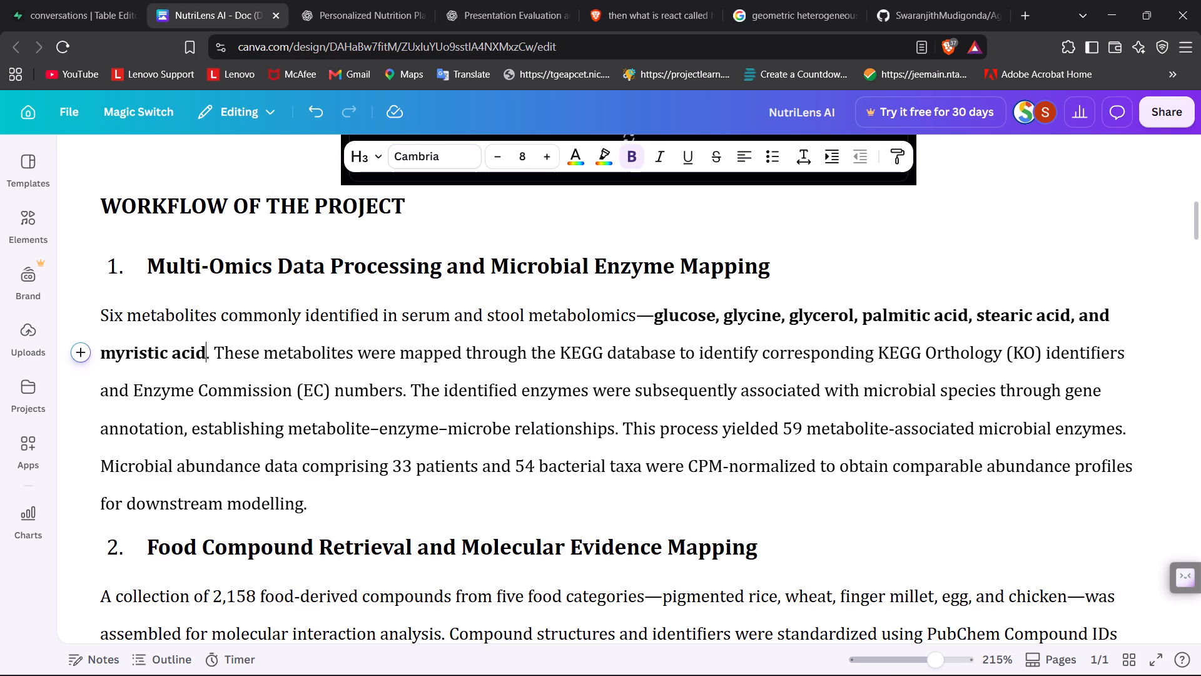
Insert an empty pair of parentheses directly after the period that follows "myristic acid".
key(Right)
key(space)
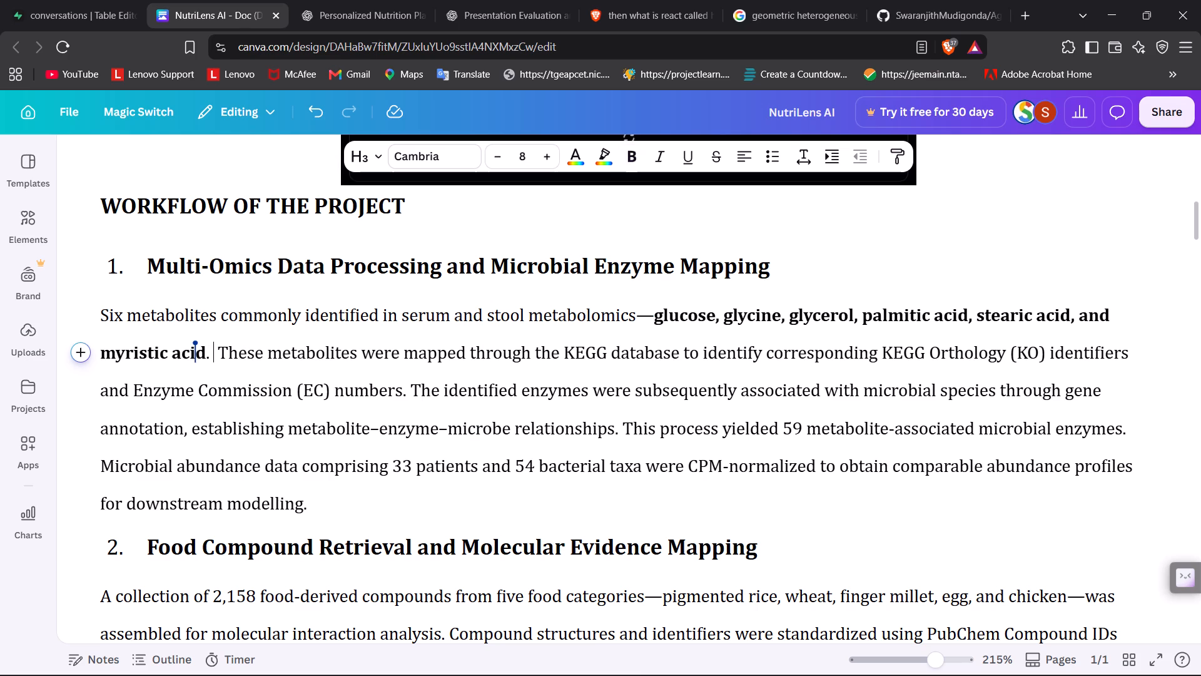
text(())
key(Left)
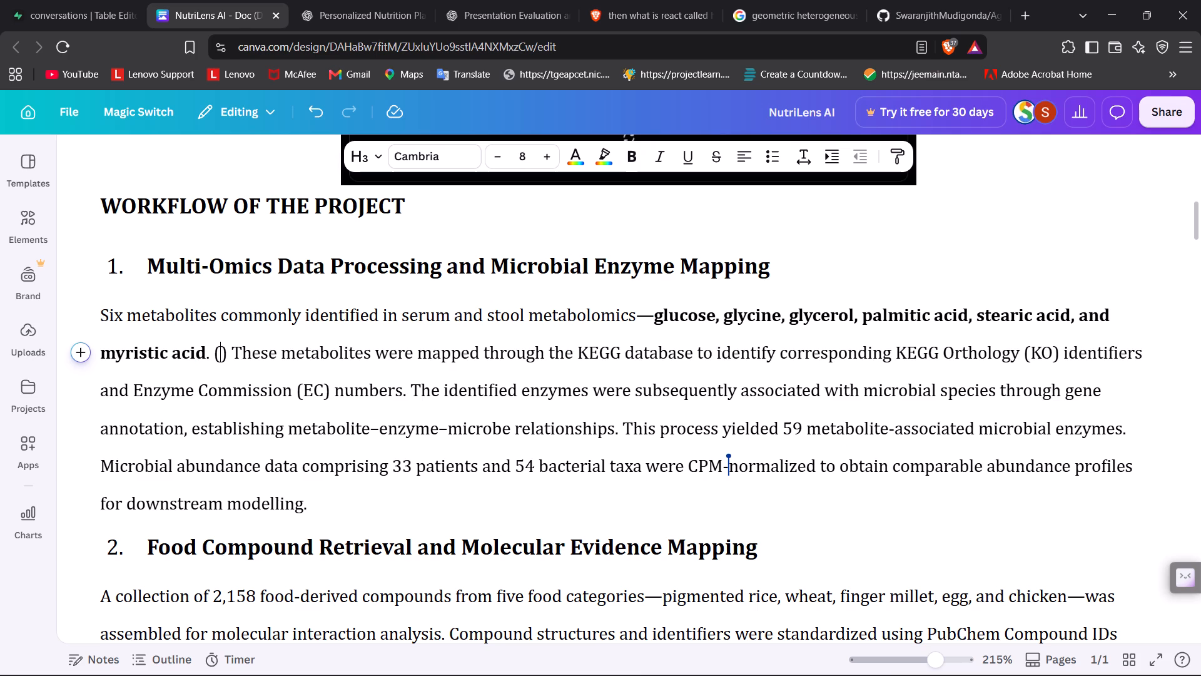
key(Left)
key(BackSpace)
key(Right)
key(Right)
key(Left)
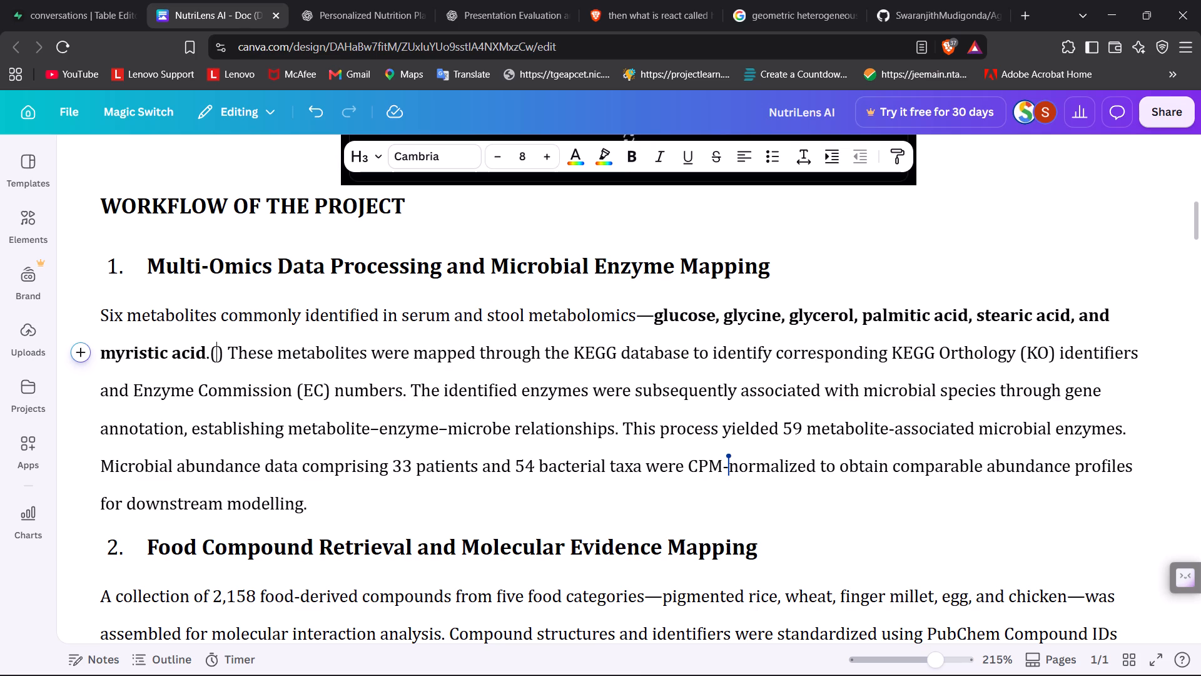
key(d)
key(BackSpace)
Fill the parentheses with "reference paper, stool lcms.csv , serum lcms.csv".
text(reference paper, stool lcms)
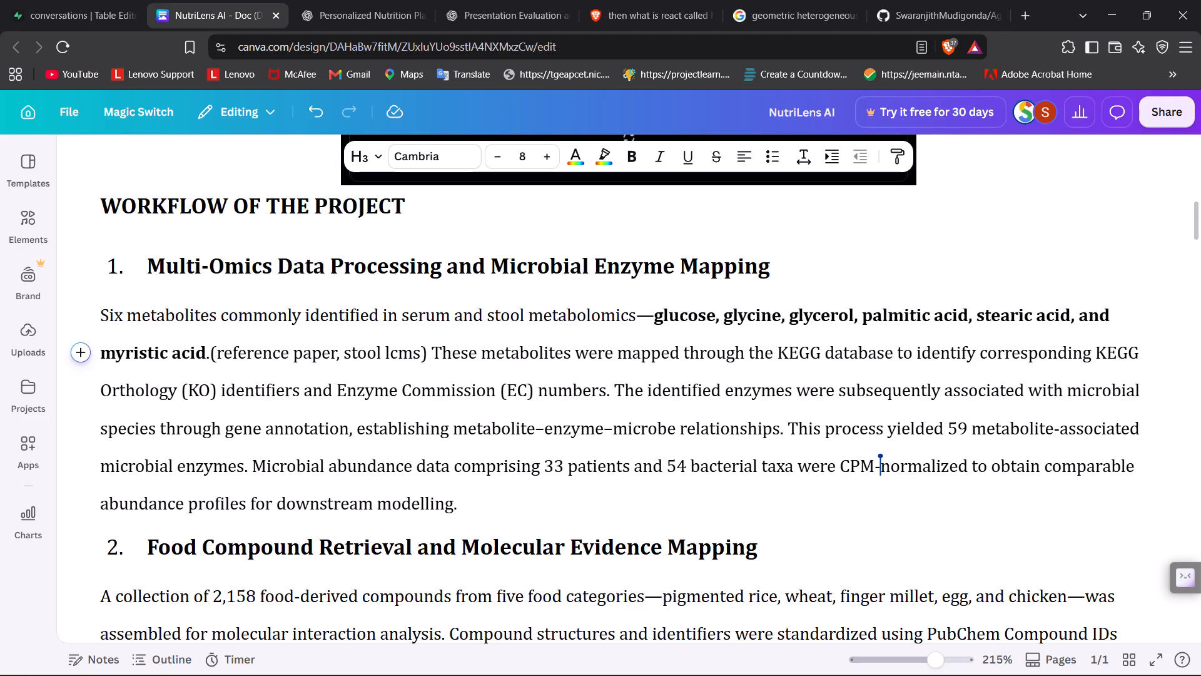
text(.csv)
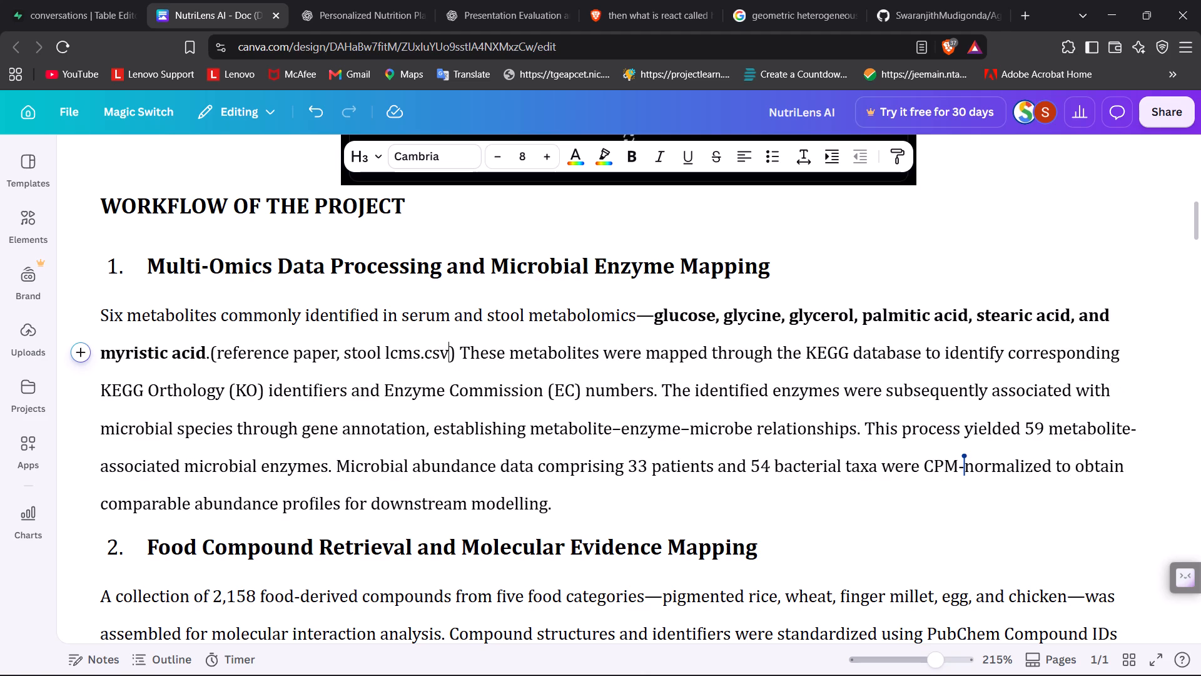
key(space)
text(,)
key(space)
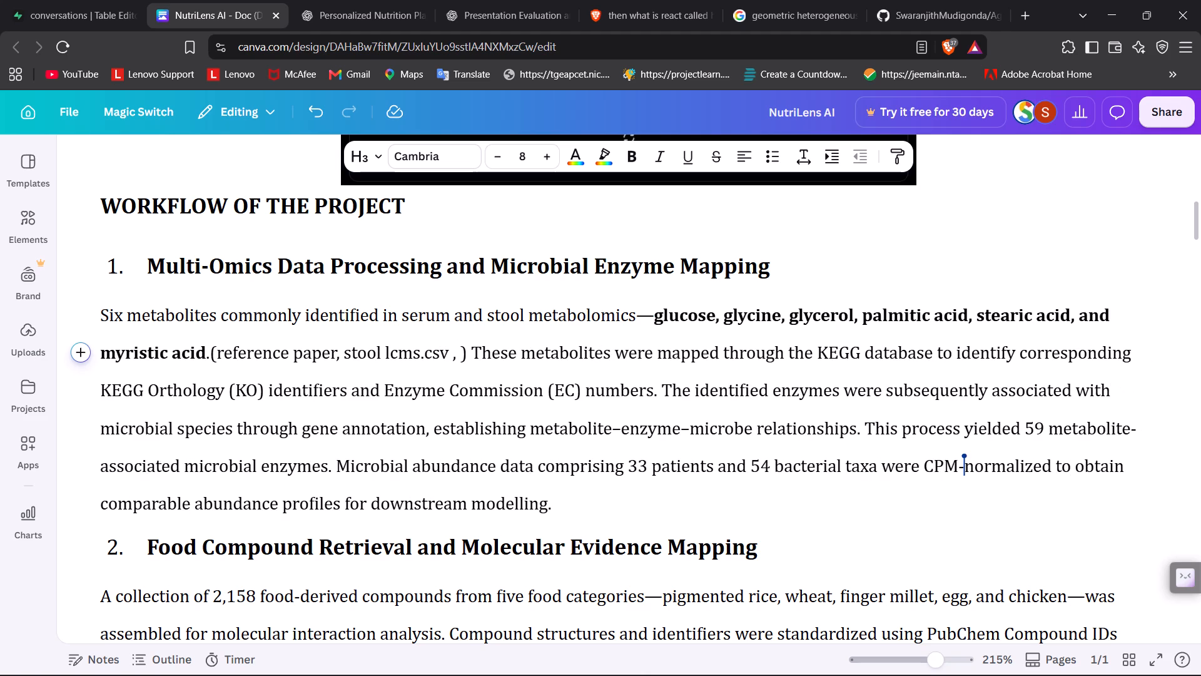
text(serum)
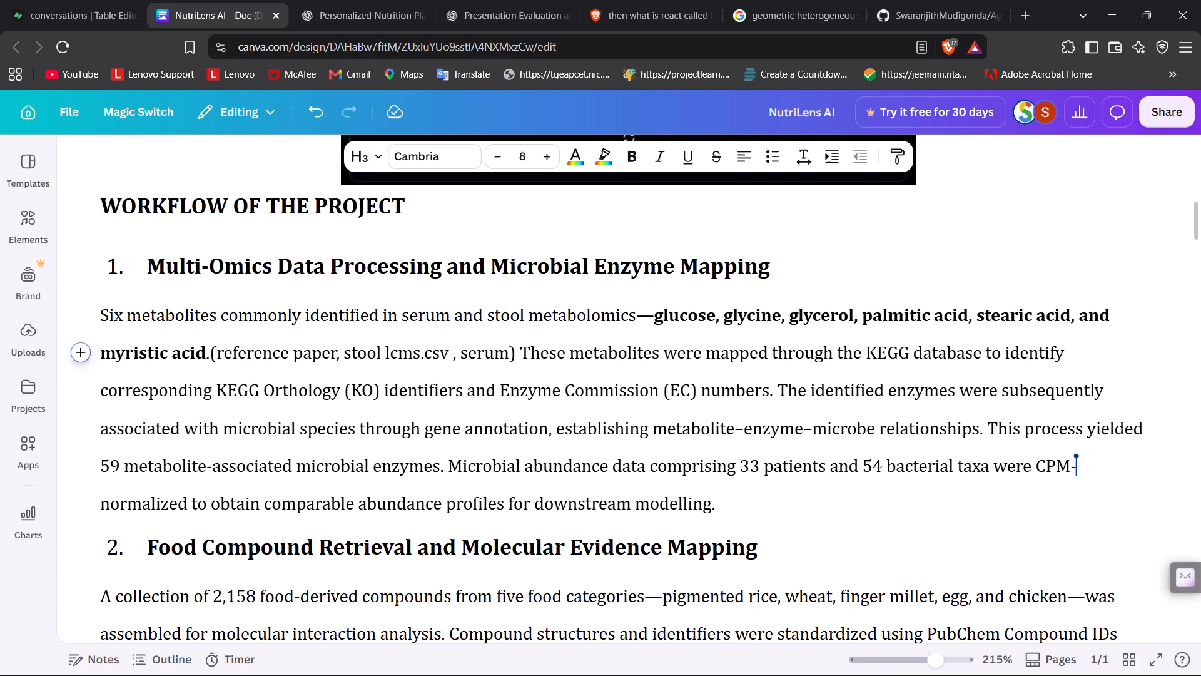
key(space)
text(lcms.csv)
key(Right)
key(Right)
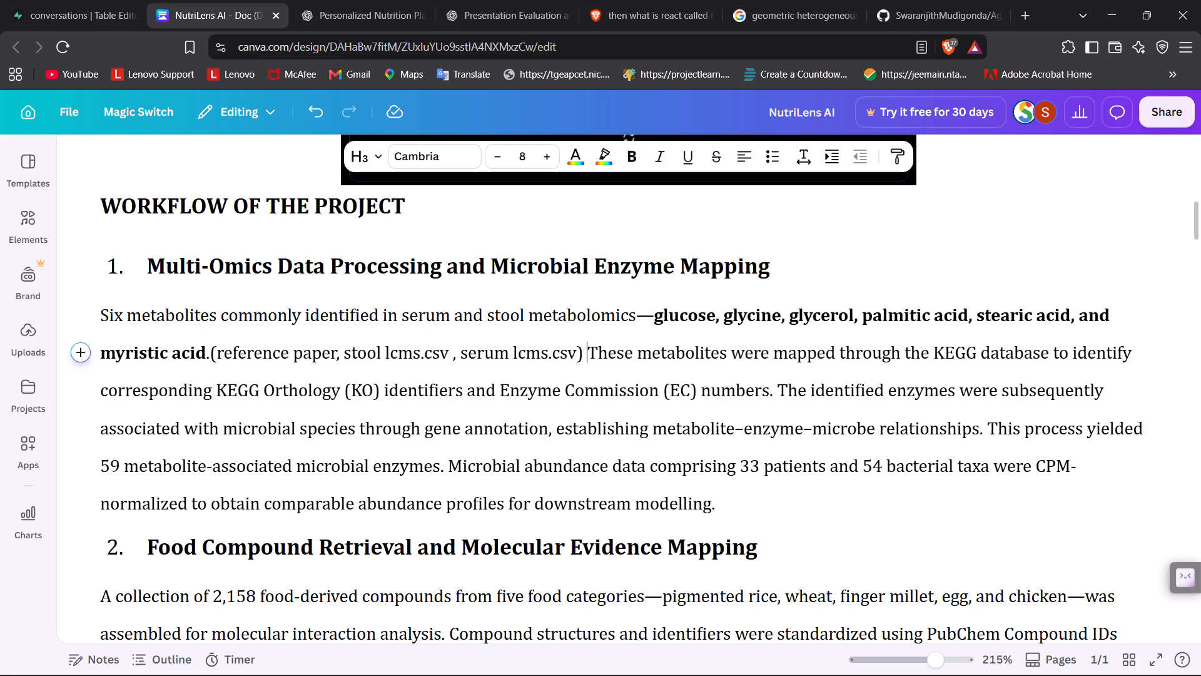
Separate the closing parenthesis from "These metabolites" with a period and a space.
key(BackSpace)
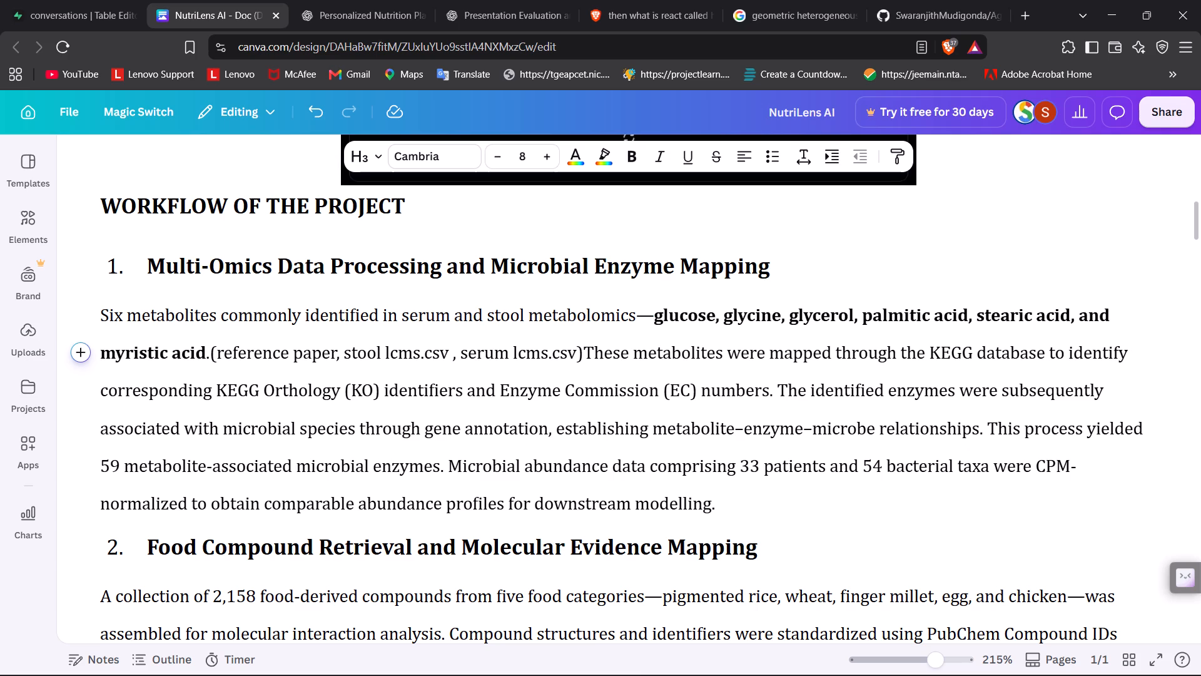
key(period)
key(space)
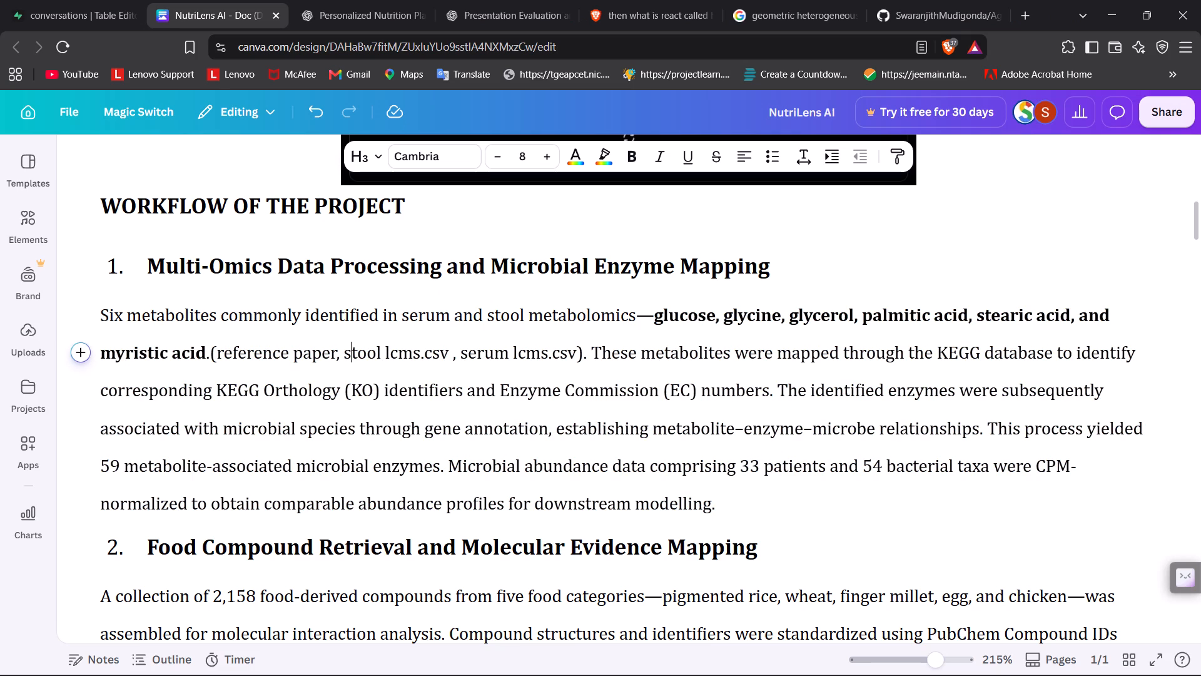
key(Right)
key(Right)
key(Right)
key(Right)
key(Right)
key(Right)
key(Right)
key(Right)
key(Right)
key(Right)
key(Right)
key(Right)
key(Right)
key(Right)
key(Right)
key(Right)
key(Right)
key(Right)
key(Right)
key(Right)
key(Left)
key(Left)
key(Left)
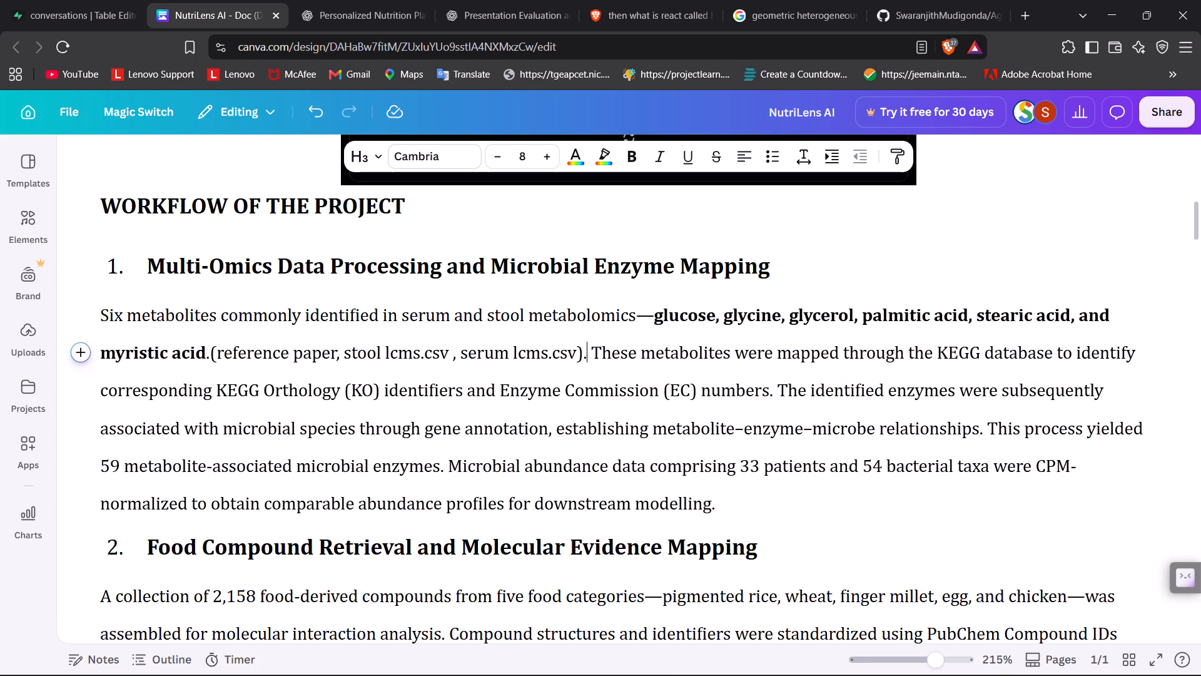
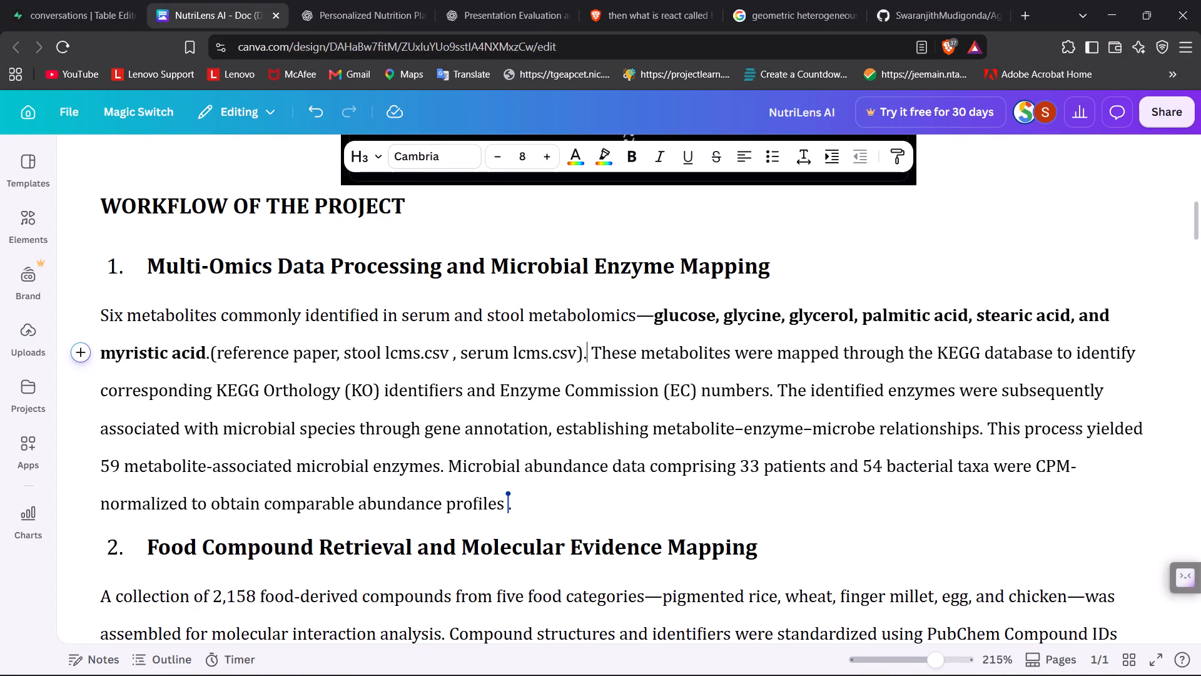
Insert "(counts per million)" directly after "CPM" in the Multi-Omics Data Processing paragraph.
click(1069, 467)
text(())
key(Left)
text(counts per)
key(space)
text(million)
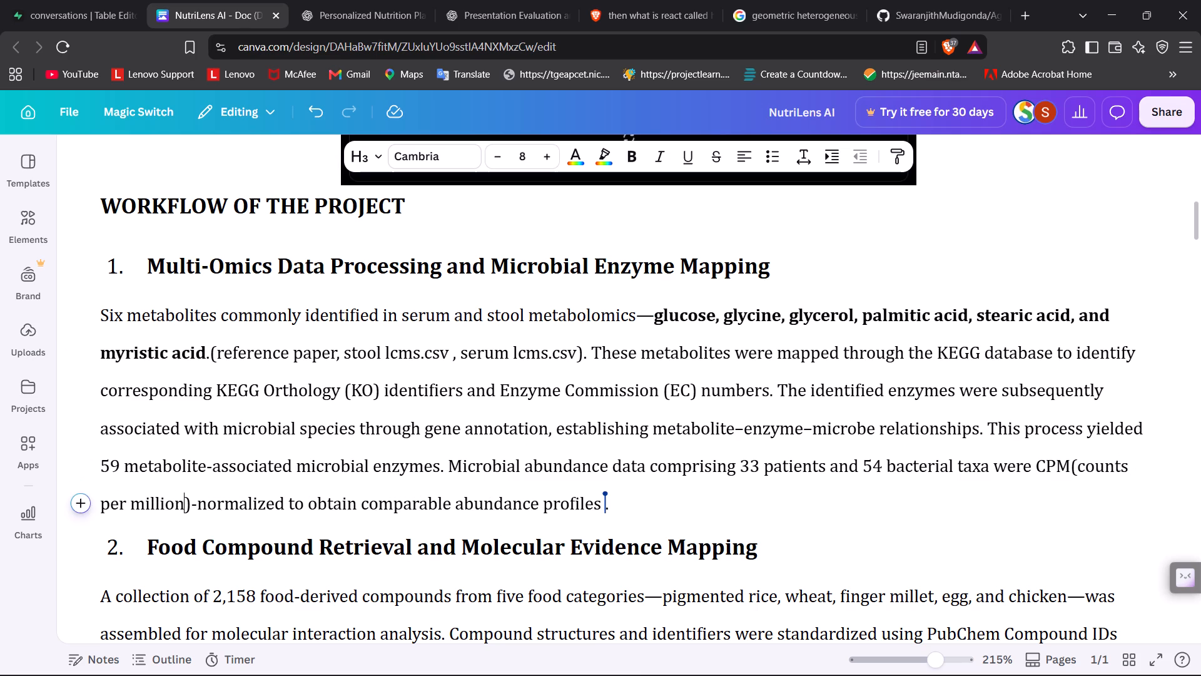
Add the parenthetical "(33 patients , 54 Gut Microbes)" after the sentence ending in "comparable abundance profiles".
key(Right)
key(Right)
key(Right)
key(Right)
key(Right)
key(Right)
key(Right)
key(Right)
key(Right)
key(Right)
key(Right)
key(Right)
key(Right)
key(Right)
key(Right)
key(Right)
key(Right)
key(Right)
key(Right)
key(Right)
key(Right)
key(Right)
key(Right)
key(Right)
key(Right)
key(Right)
key(Right)
key(Right)
key(Right)
key(Right)
key(Right)
key(Right)
key(Right)
key(Right)
key(Right)
key(Right)
key(Right)
key(Right)
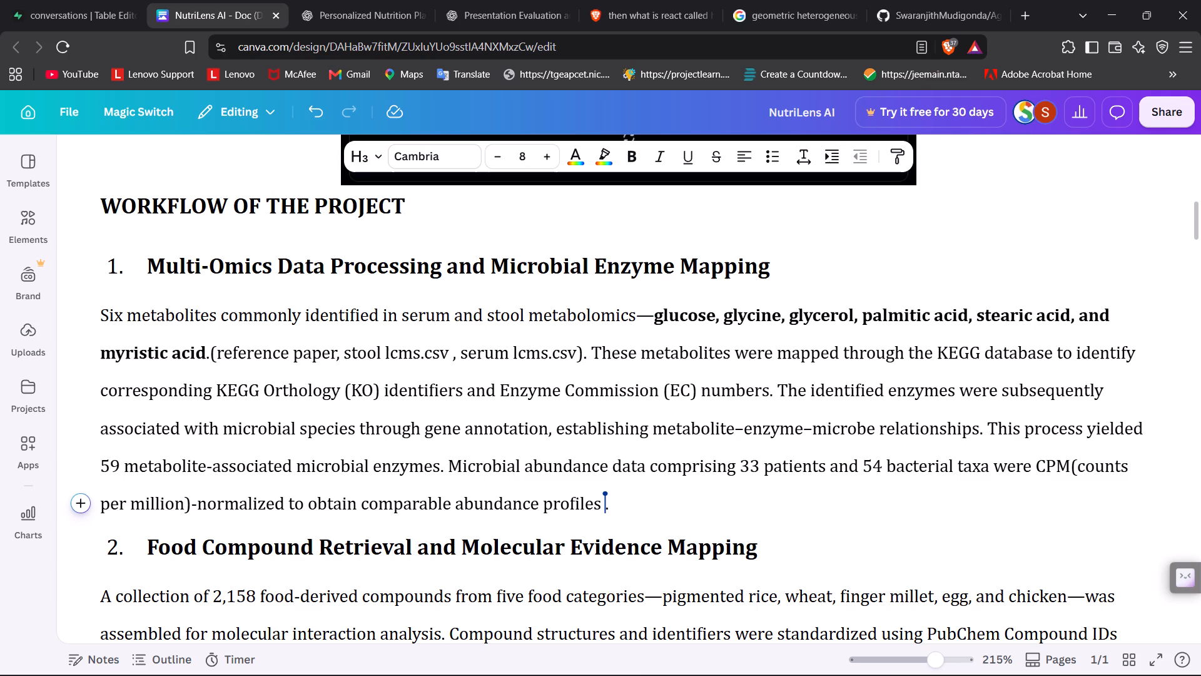
click(864, 503)
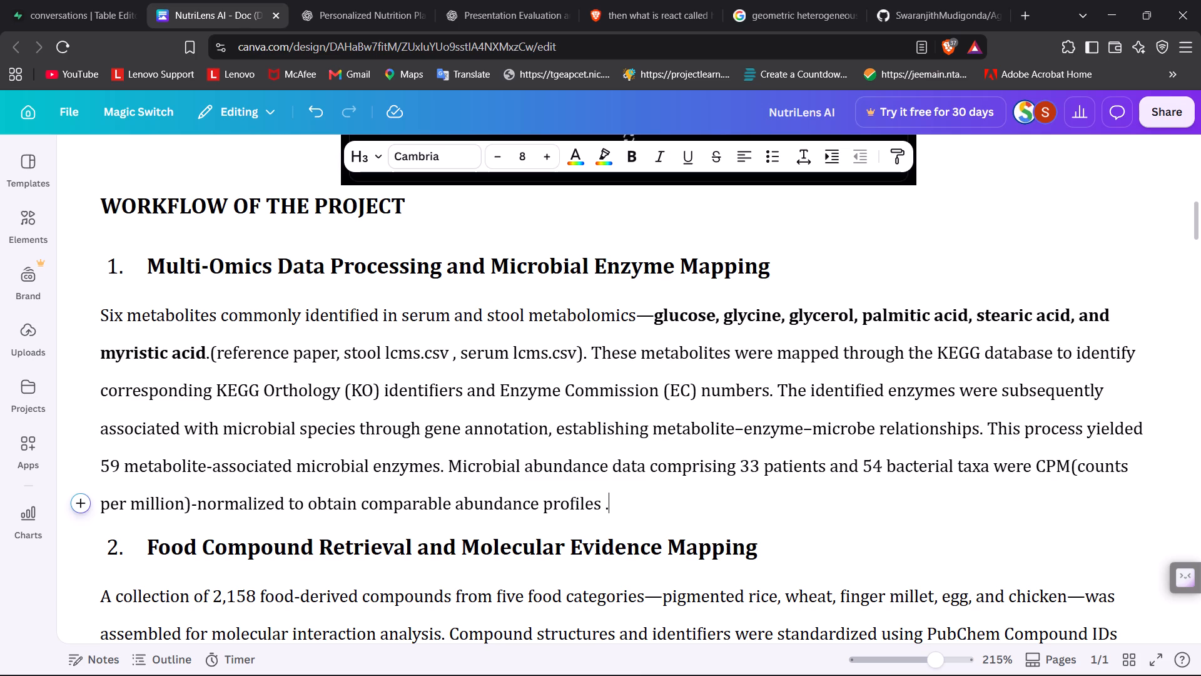
text(())
key(Left)
key(Page_Down)
key(Page_Down)
scroll(740, 371, up, 7)
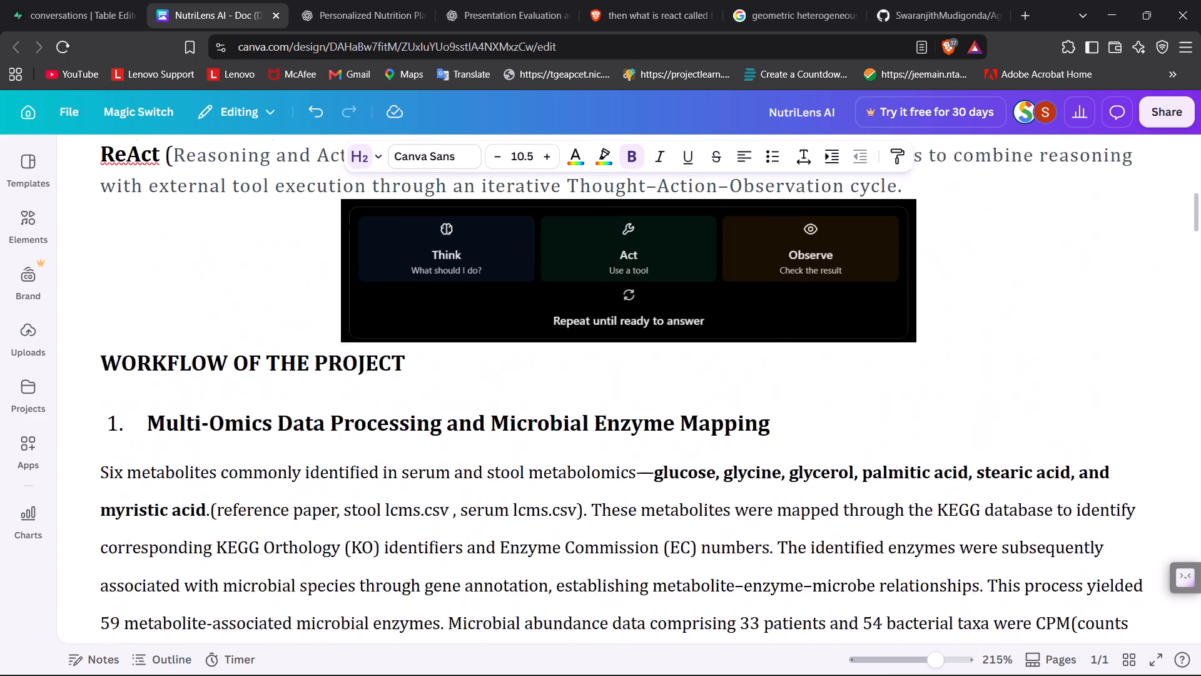
scroll(740, 371, up, 1)
scroll(843, 349, down, 3)
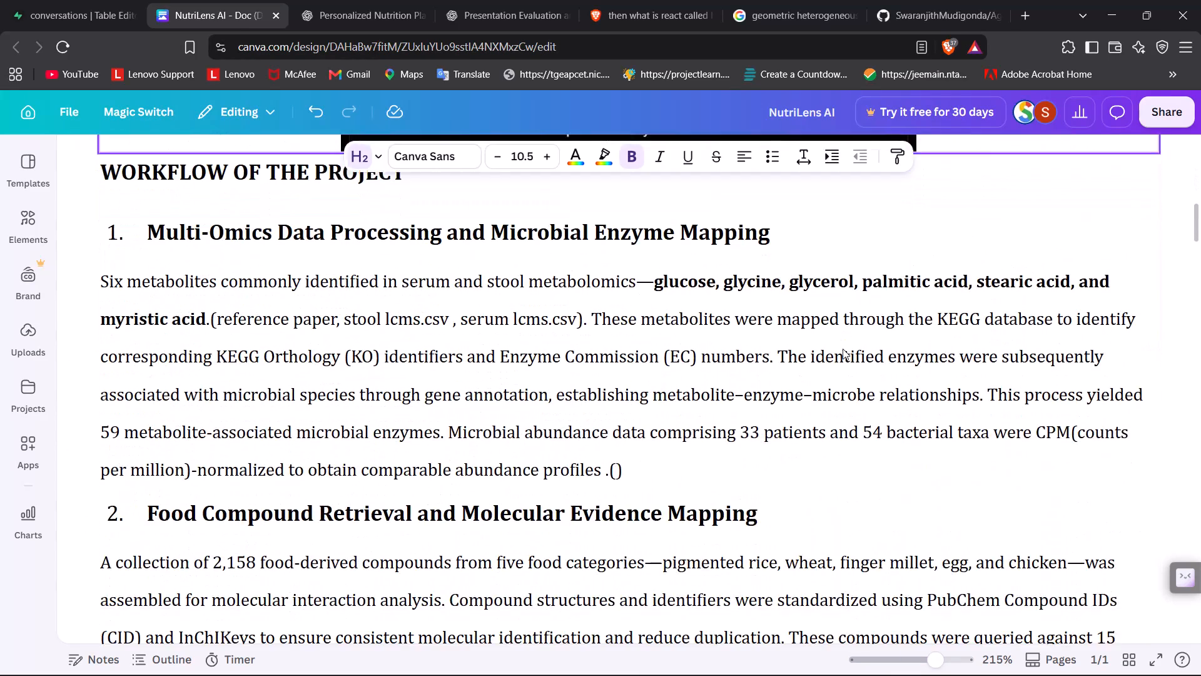
scroll(843, 349, down, 2)
click(614, 386)
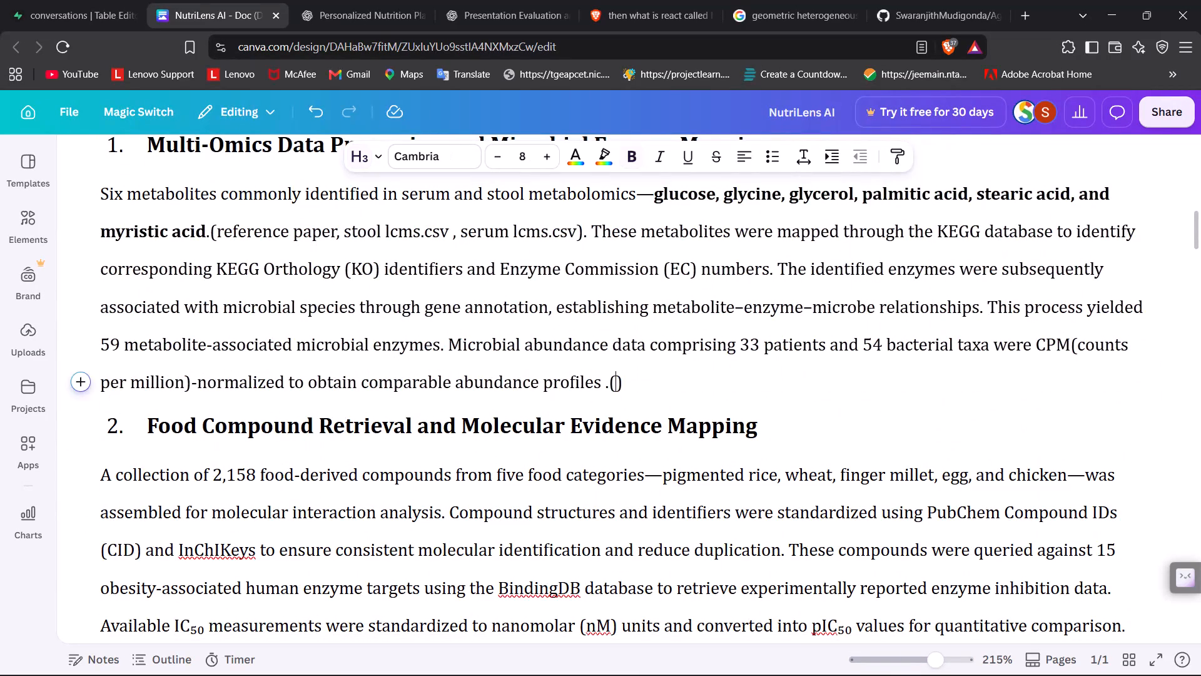
text(33)
key(space)
text(pa)
text(tients , 54 Gut Micr)
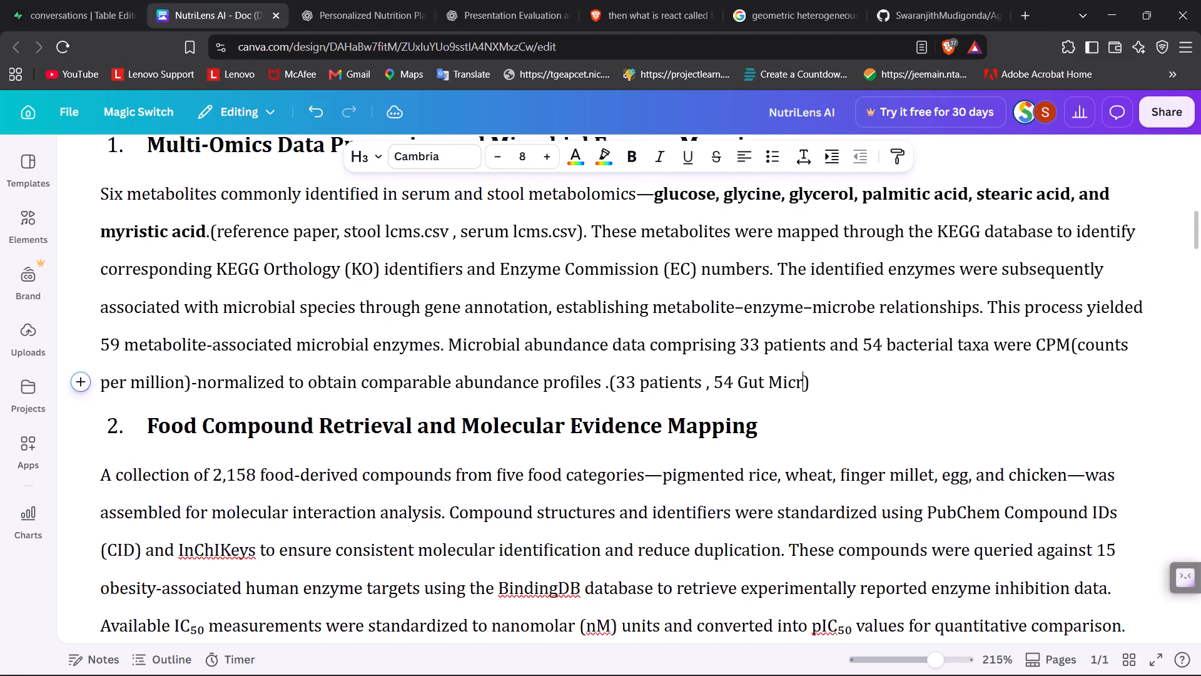
text(obes)
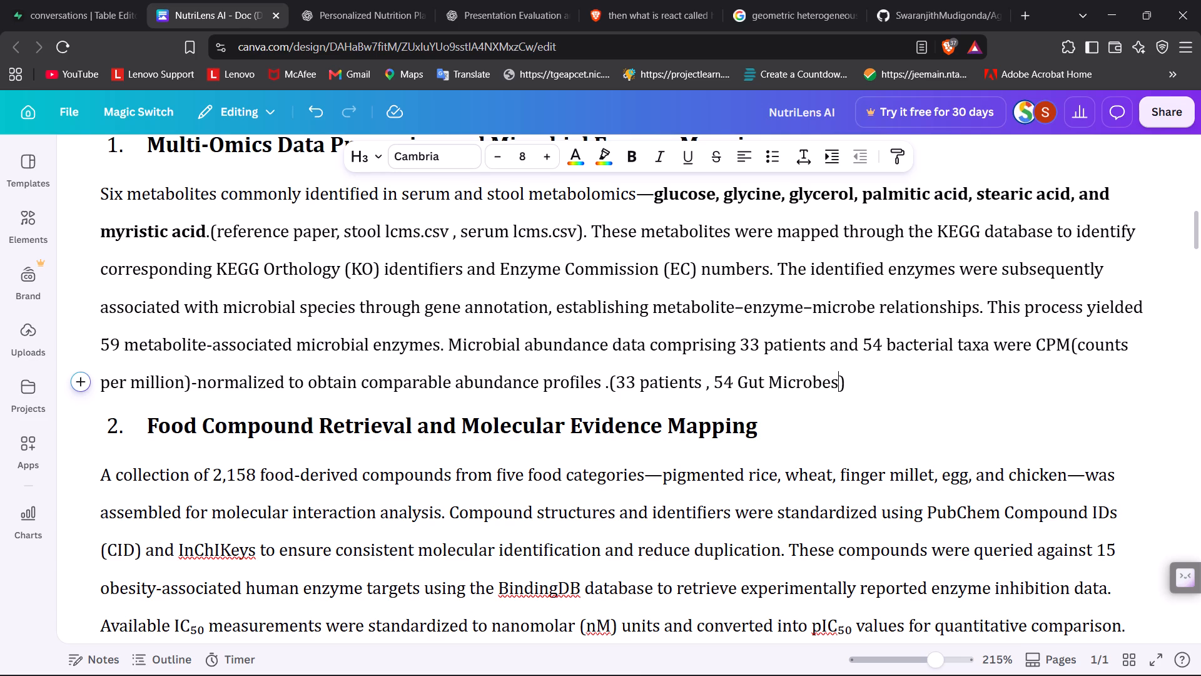
Delete the words "bacterial taxa" after "33 patients and 54" in the microbial abundance sentence.
key(Up)
key(Right)
key(Right)
key(Right)
key(Right)
key(Right)
key(Right)
key(shift+Right)
key(shift+Right)
key(shift+Right)
key(shift+Right)
key(shift+Right)
key(shift+Right)
key(shift+Right)
key(shift+Right)
key(shift+Right)
key(shift+Right)
key(shift+Right)
key(shift+Right)
key(shift+Right)
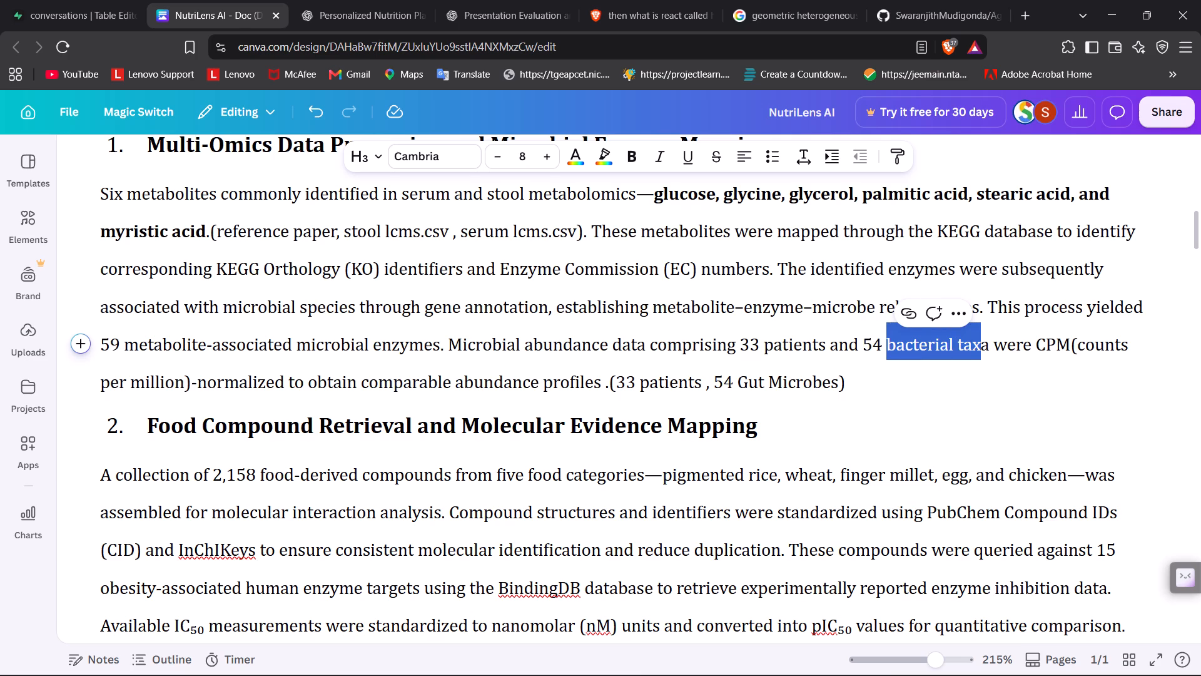
key(shift+Right)
key(0)
key(BackSpace)
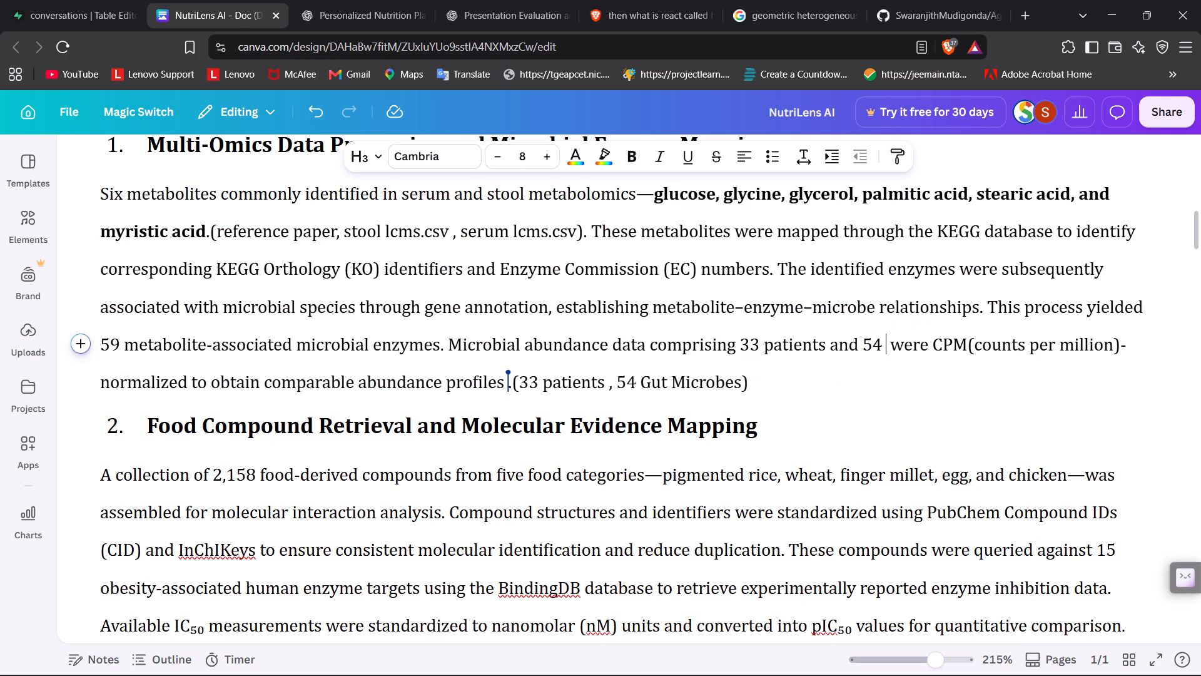
Append ", 59 enzymes" after "54 Gut Microbes" inside the closing parenthetical of the Multi-Omics paragraph.
click(741, 382)
text(,)
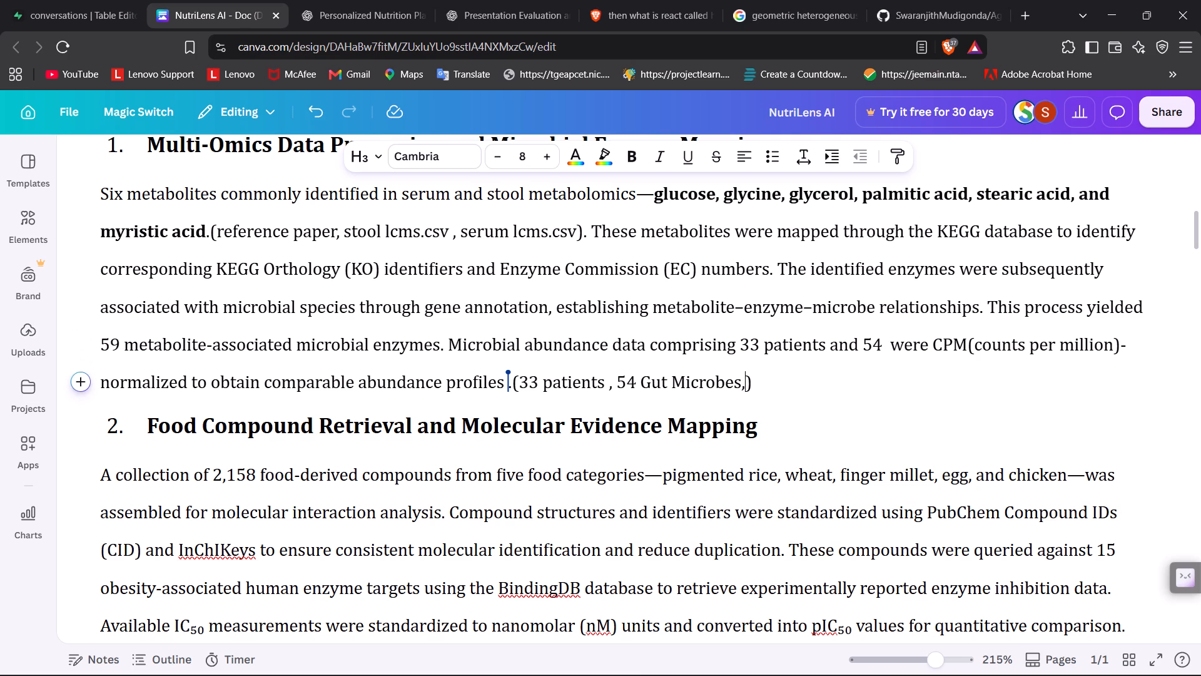
key(space)
text(59 enzymes)
Change "enzymes" to "Gut Enzymes" after "59" in the closing parenthetical.
key(Left)
key(Left)
key(Left)
key(Left)
key(Left)
key(Left)
key(Left)
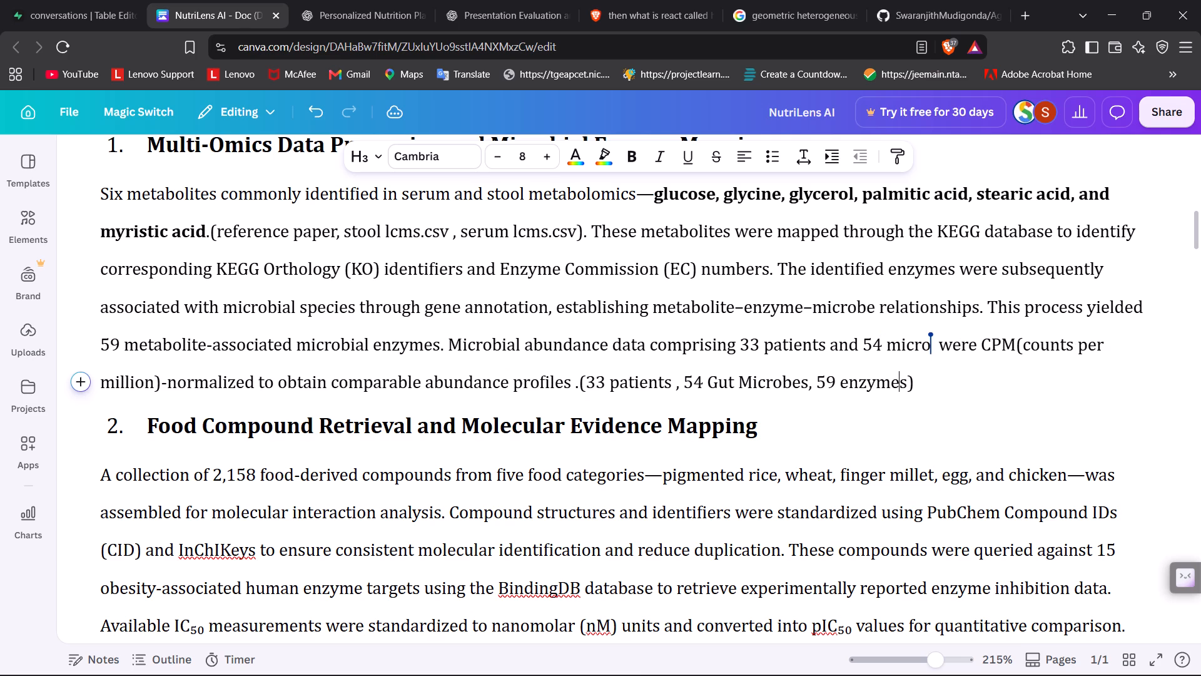
key(Right)
key(BackSpace)
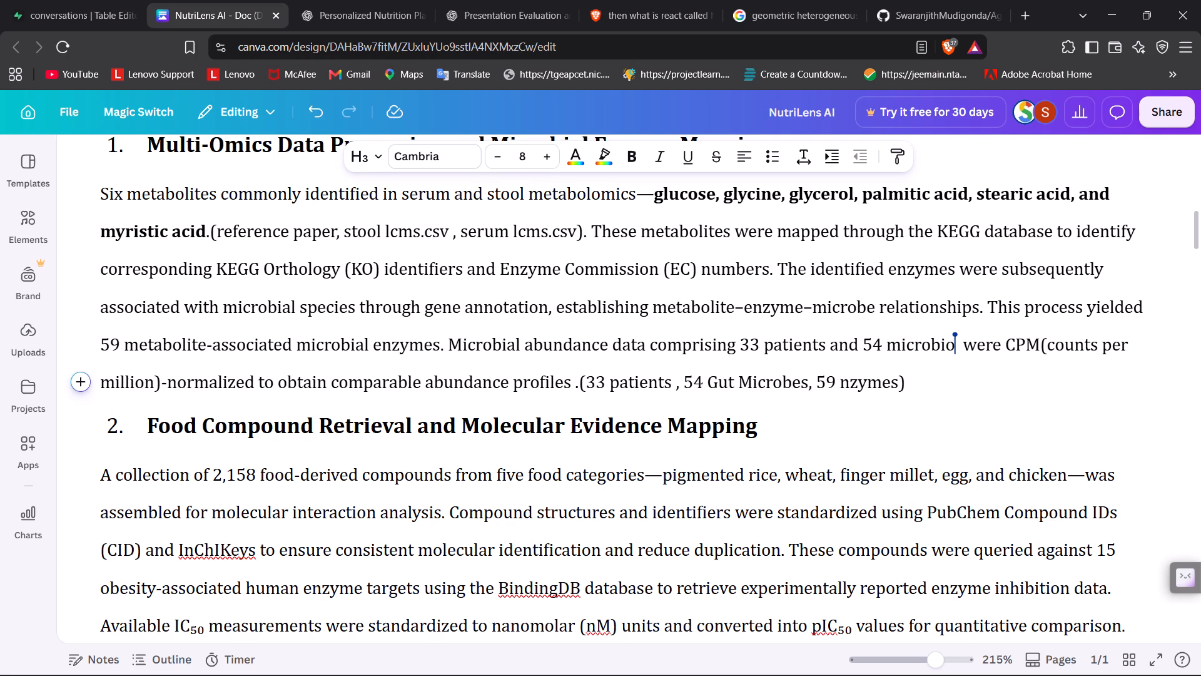
key(shift+e)
key(Left)
text(Gut)
key(space)
key(Right)
key(Right)
key(Right)
key(Right)
key(Right)
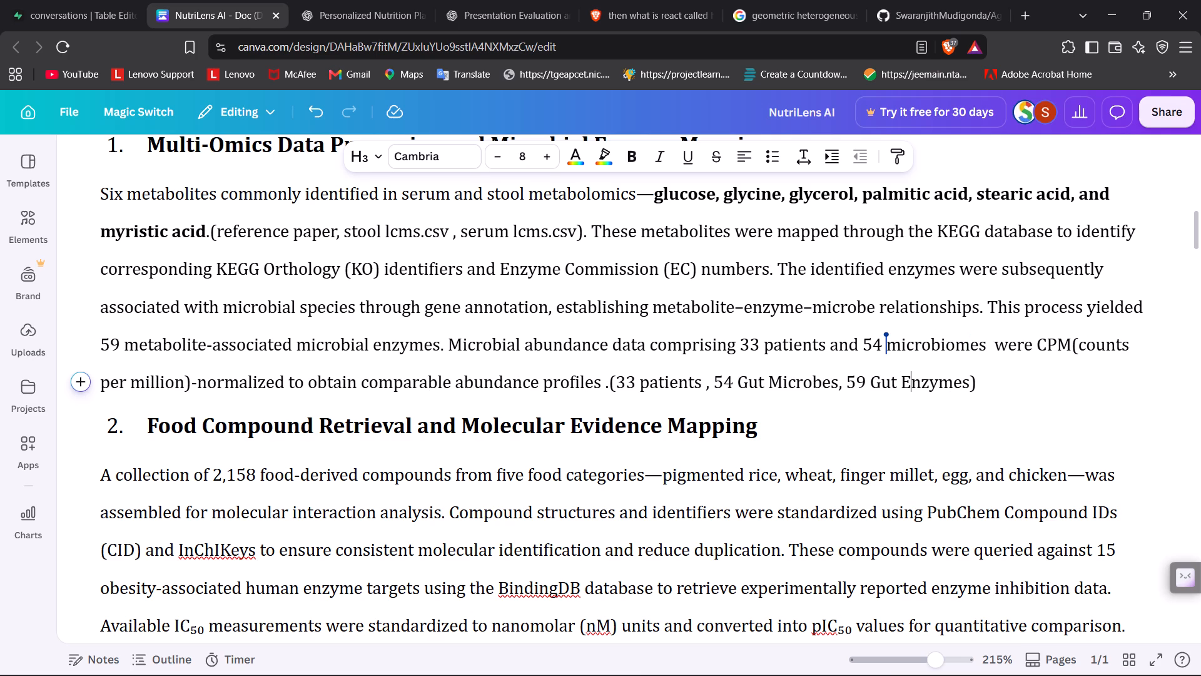
key(Right)
key(Right)
key(Right)
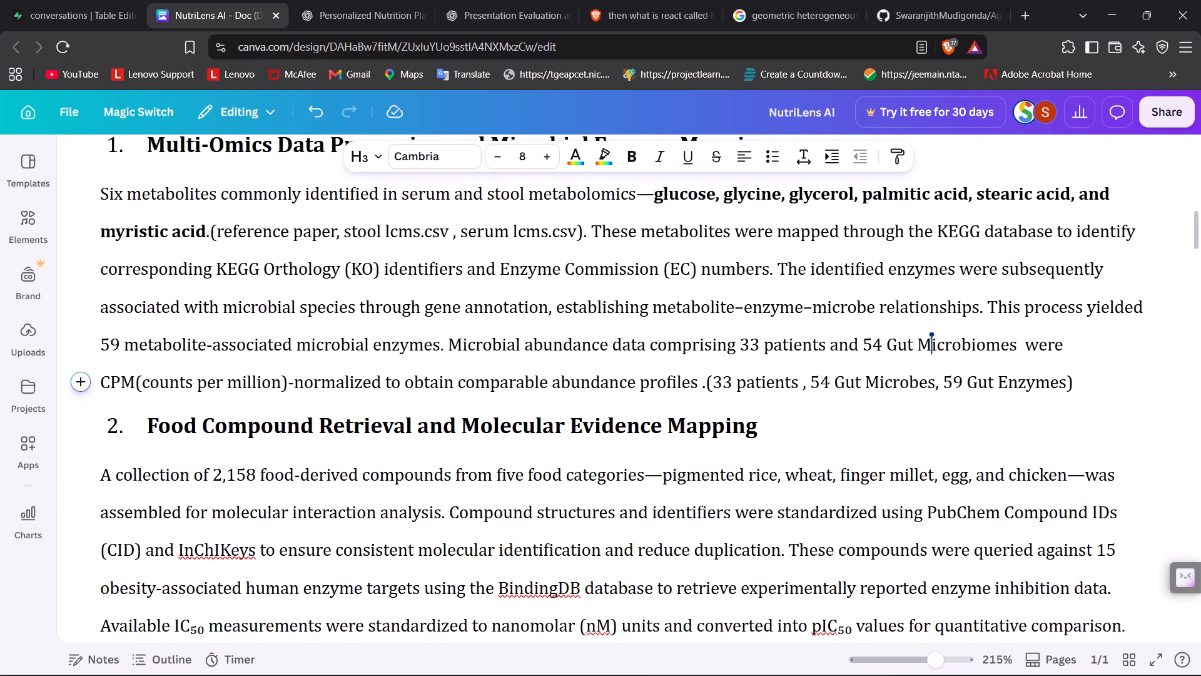
Insert "Indian" before "patients" in the parenthetical that closes the Multi-Omics paragraph.
click(1086, 394)
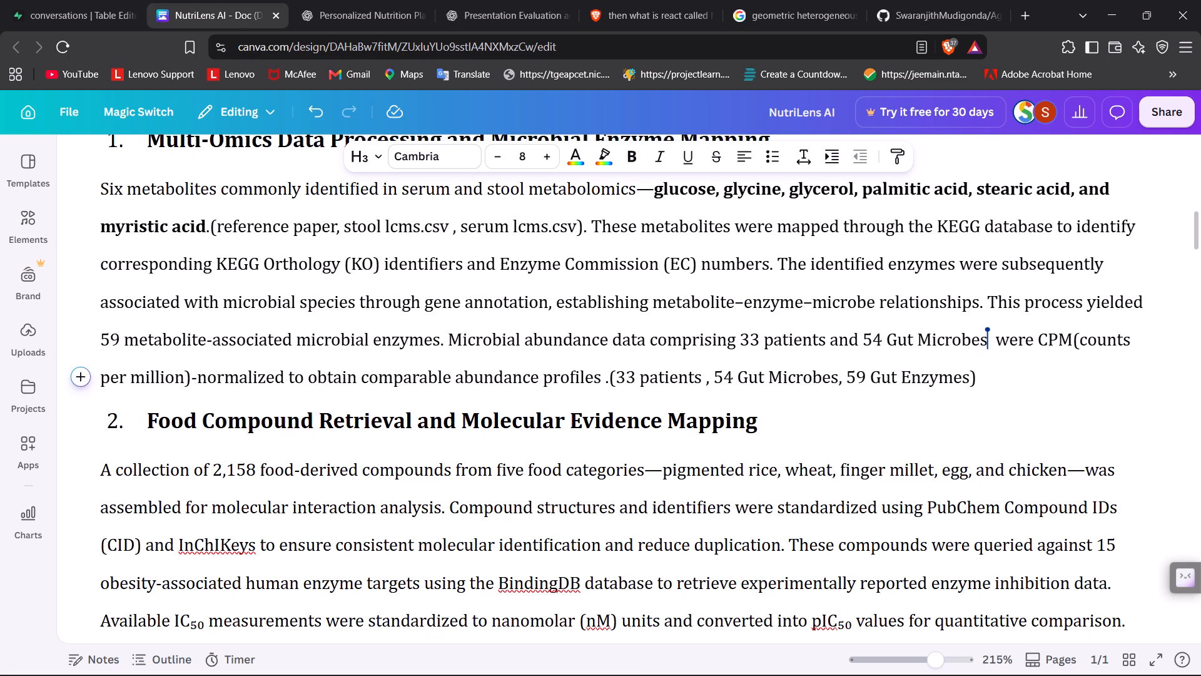
scroll(1005, 388, down, 2)
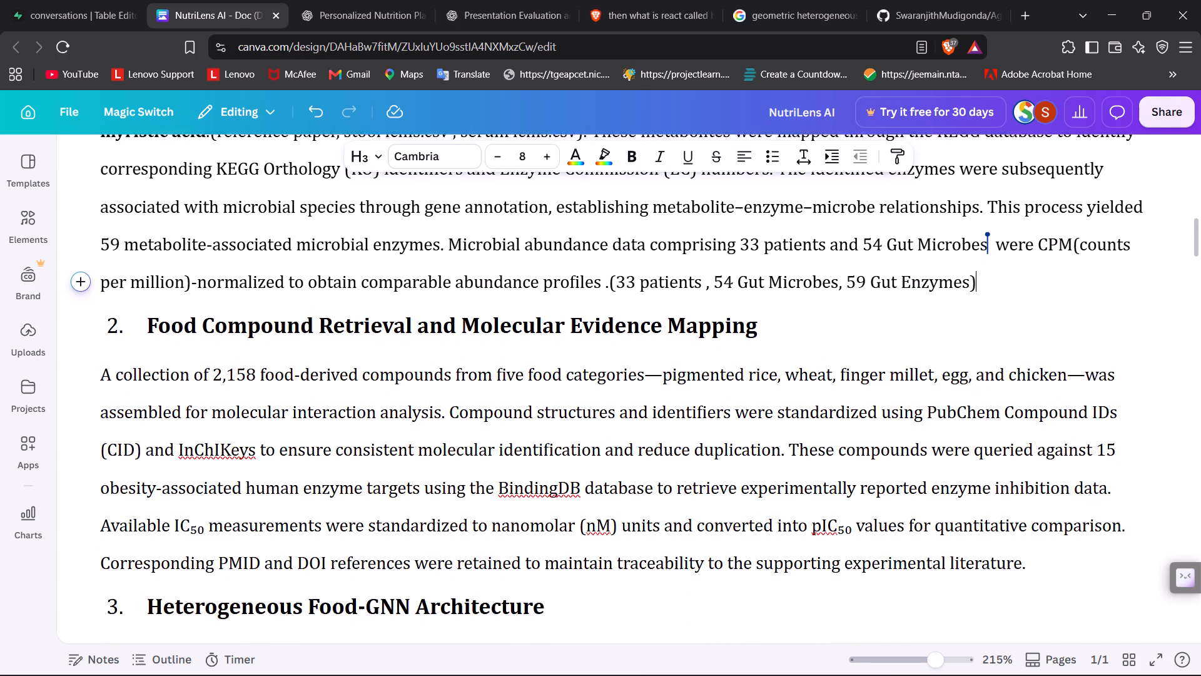
scroll(1005, 388, down, 1)
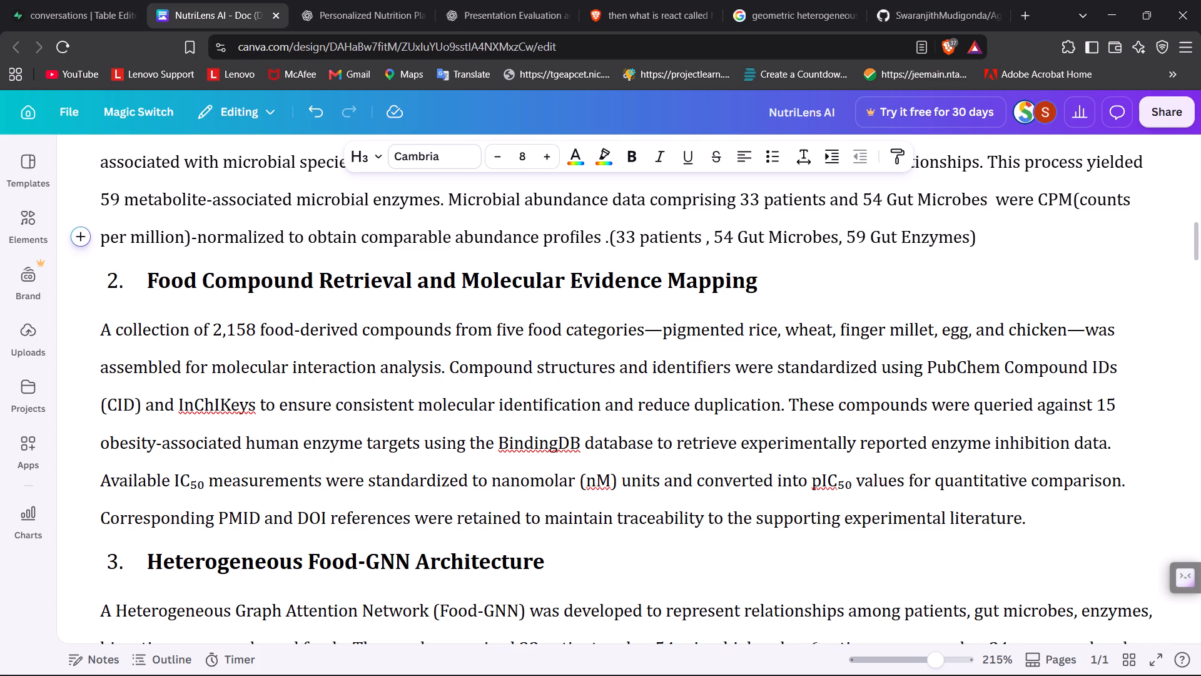
scroll(547, 456, up, 1)
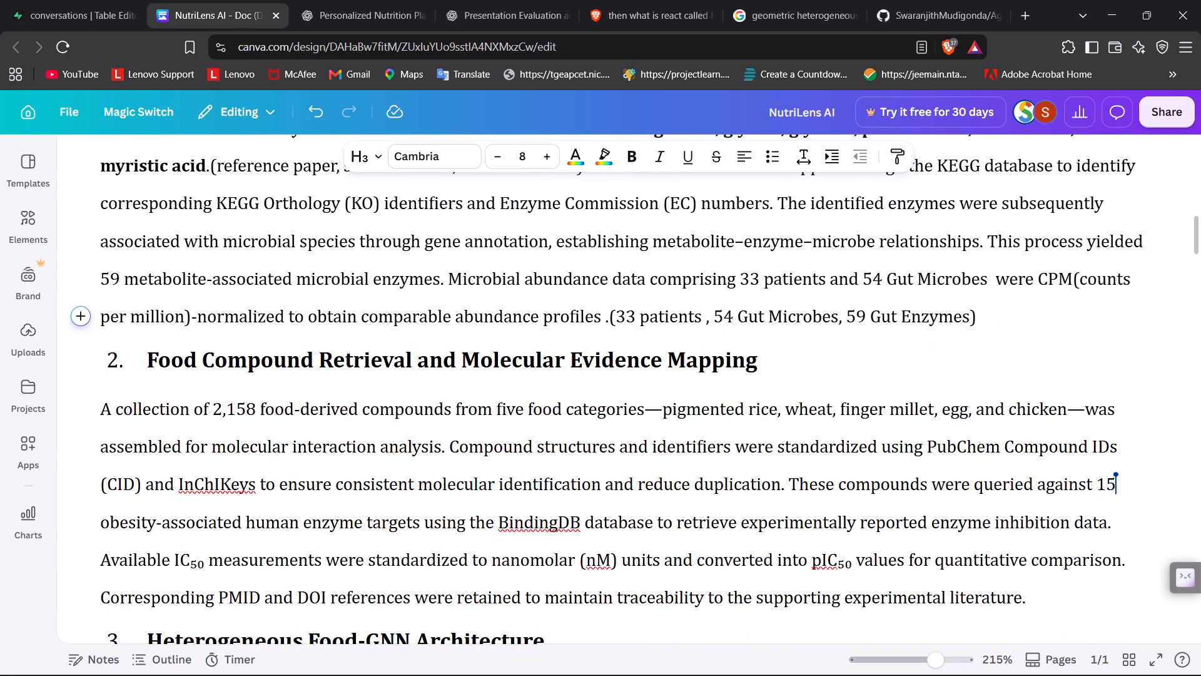
scroll(547, 456, up, 1)
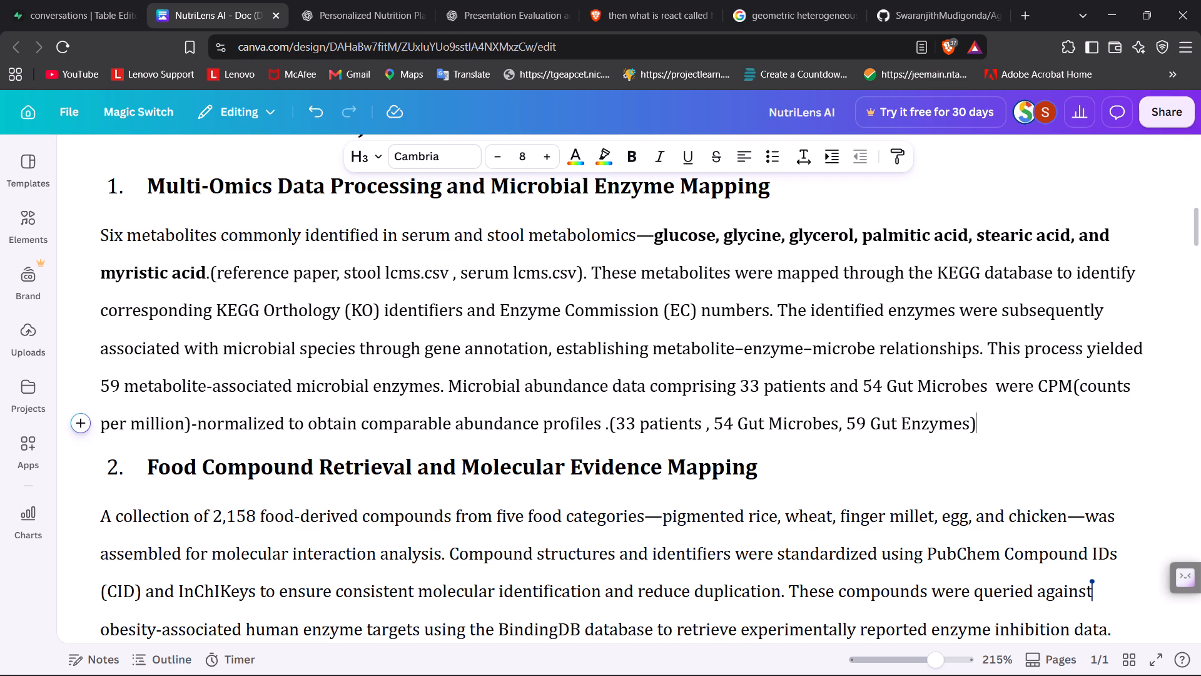
click(689, 433)
key(Left)
key(Right)
key(Right)
key(Right)
key(Left)
key(Left)
key(Left)
key(Left)
key(Left)
key(Left)
key(Left)
key(Left)
text(Indian)
key(space)
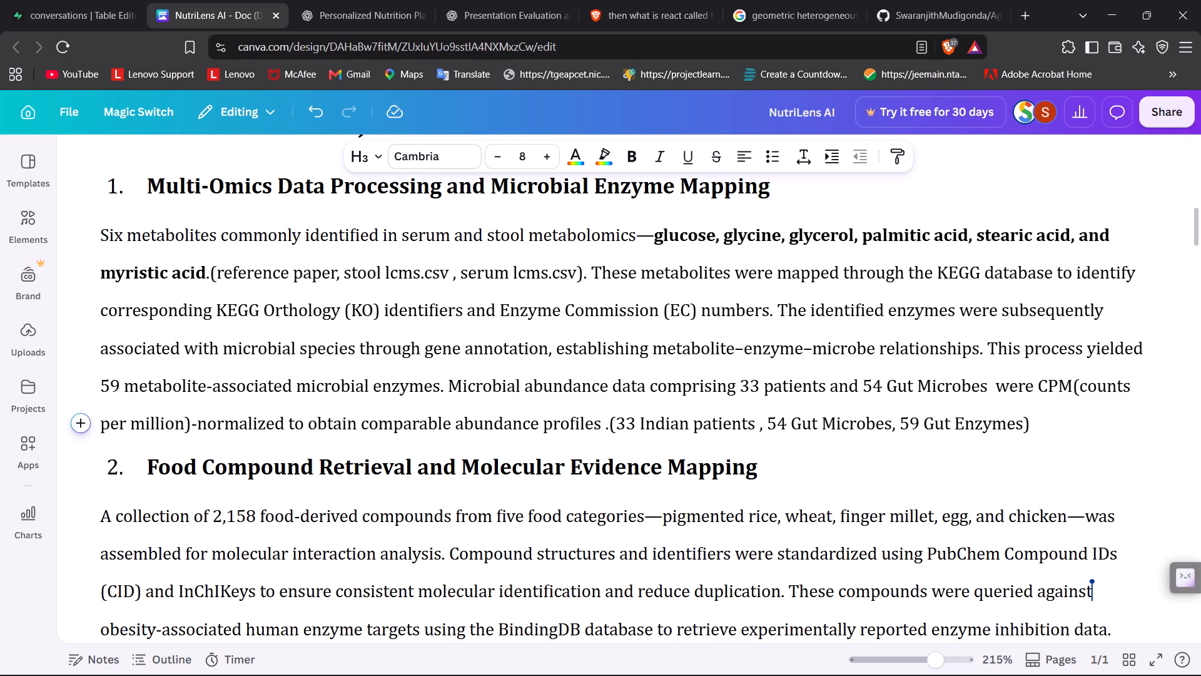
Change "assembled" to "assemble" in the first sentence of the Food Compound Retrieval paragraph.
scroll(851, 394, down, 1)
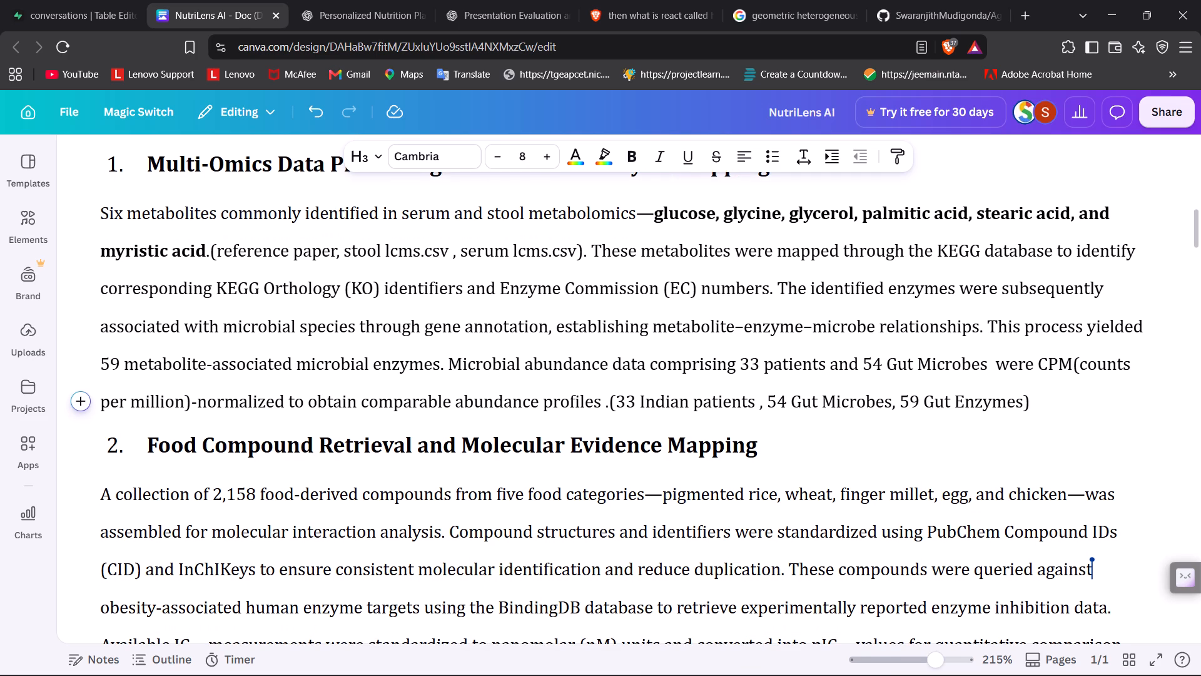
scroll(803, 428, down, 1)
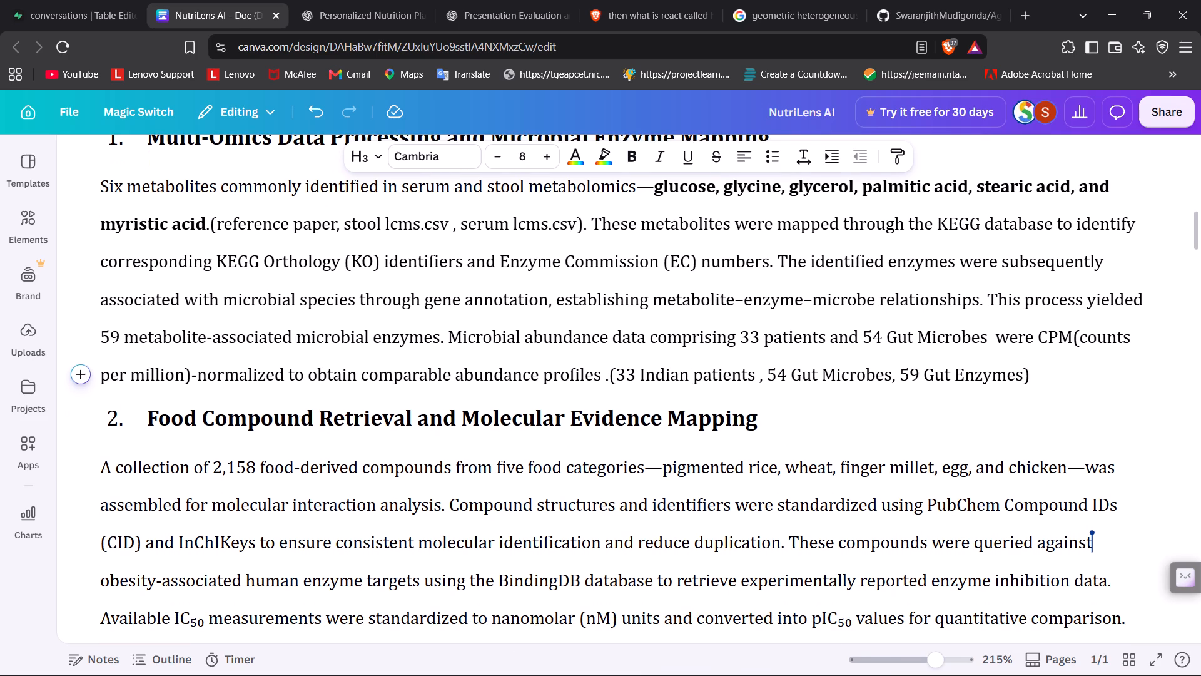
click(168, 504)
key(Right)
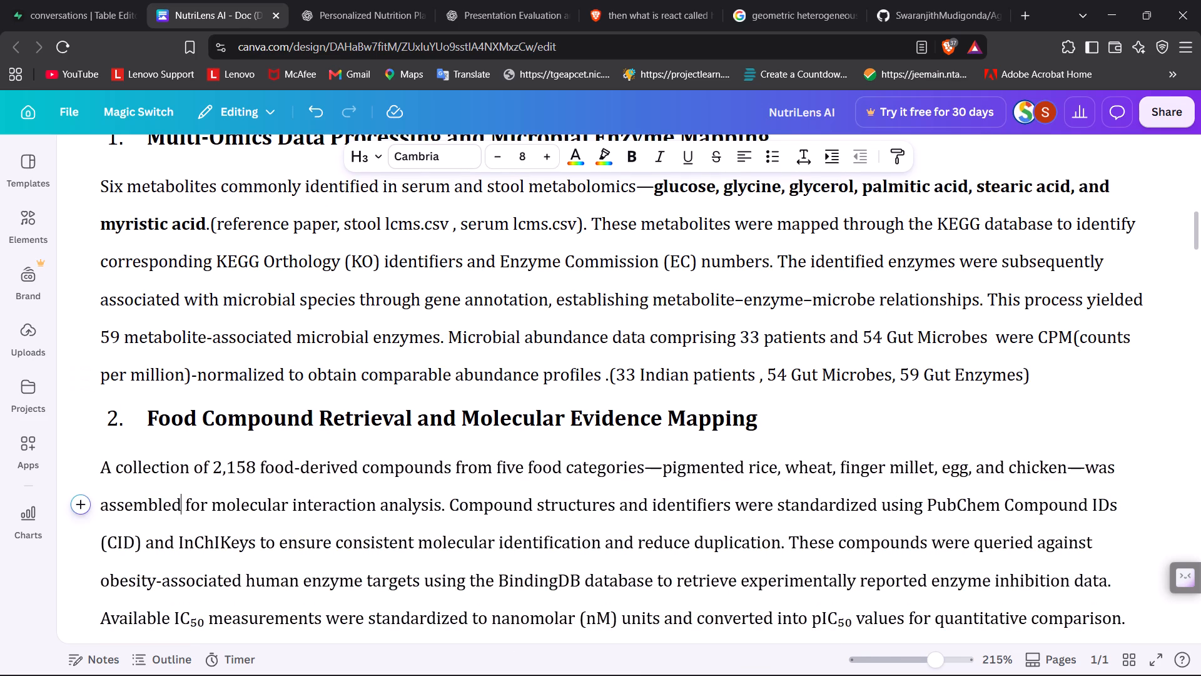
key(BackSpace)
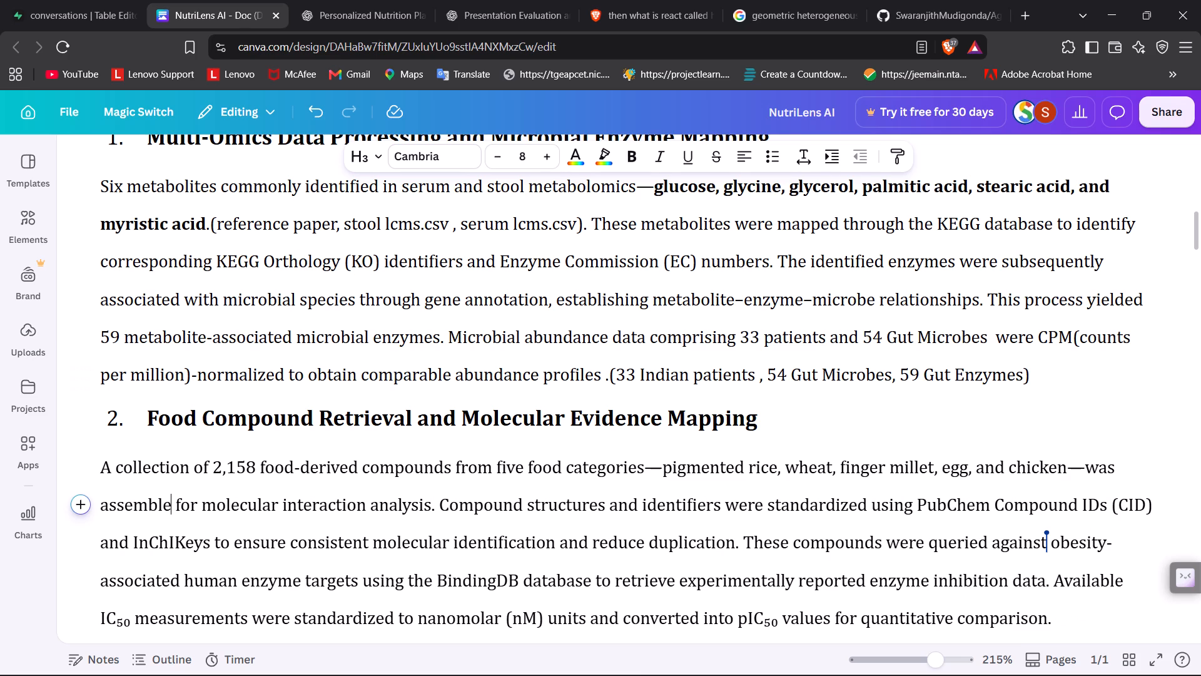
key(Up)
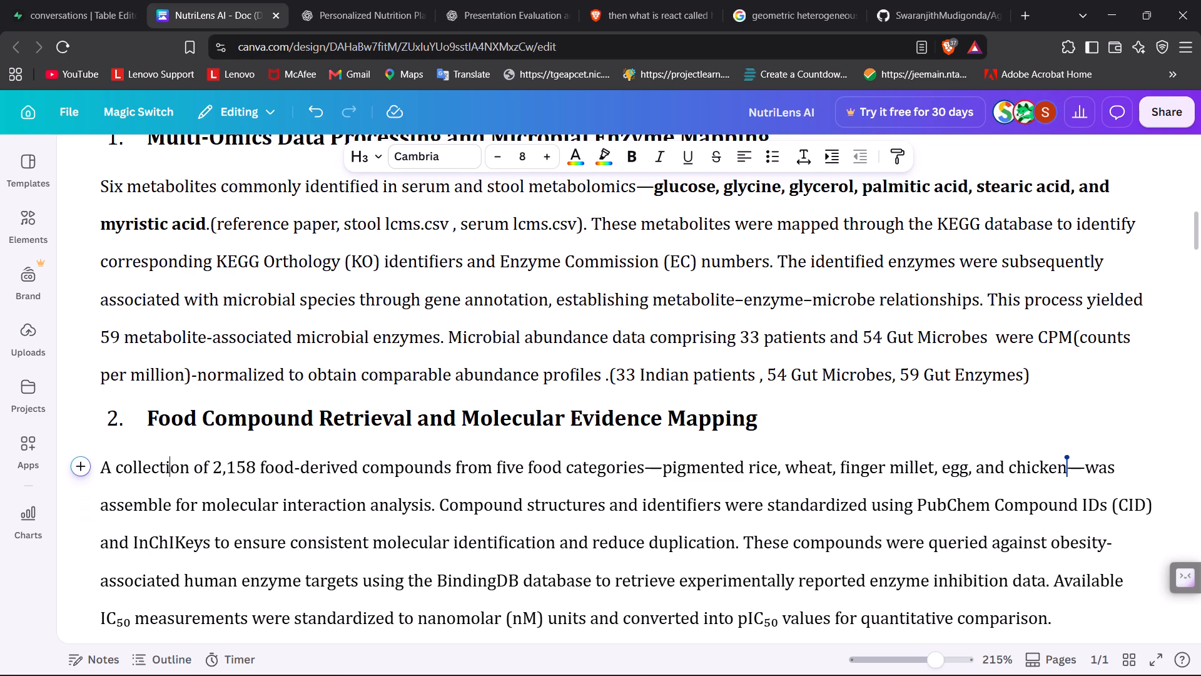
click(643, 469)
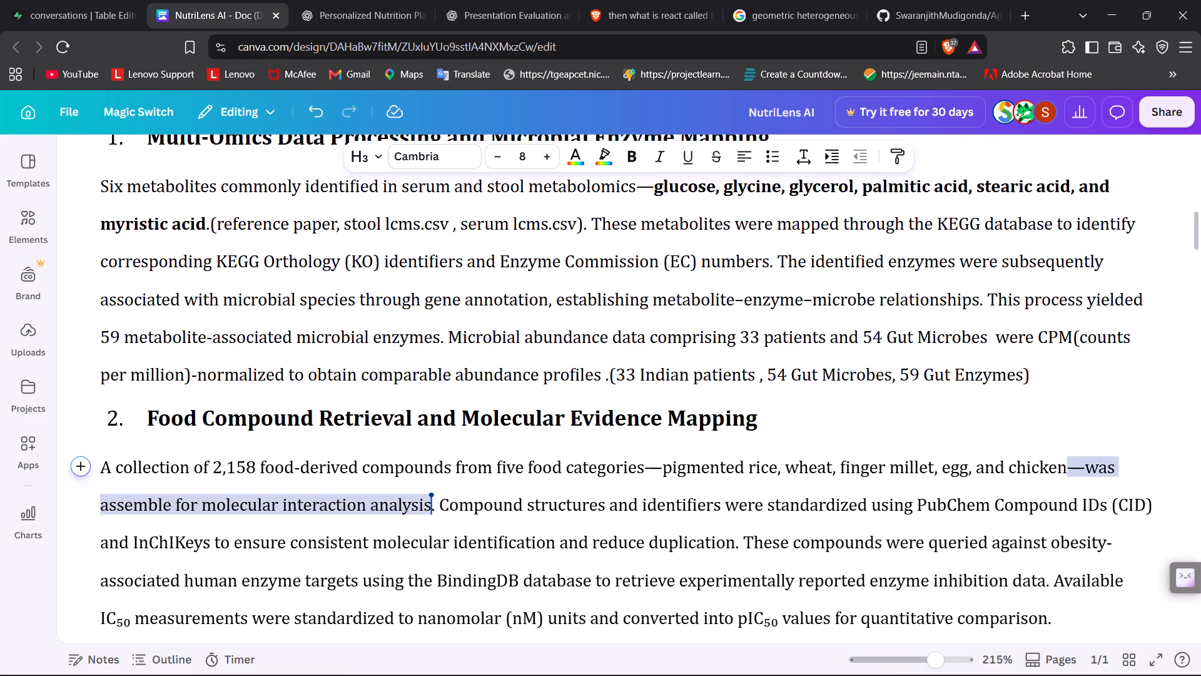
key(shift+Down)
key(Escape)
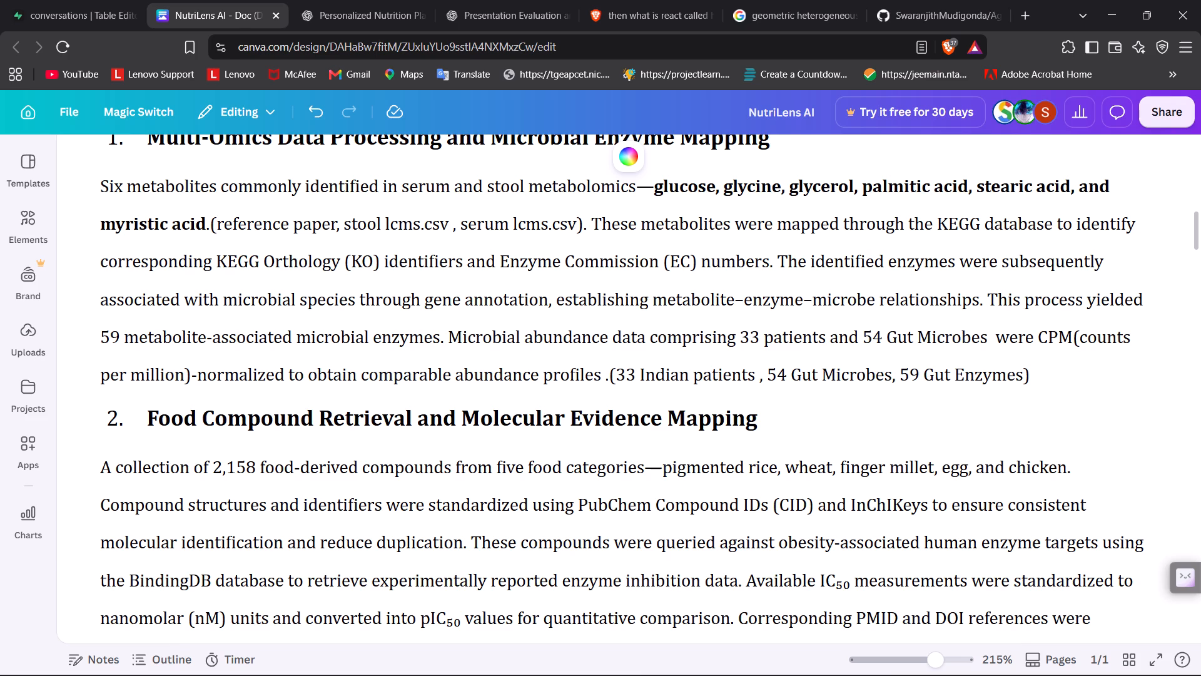
Begin a new sentence with "For these 2518 compounds" after "egg, and chicken." in the Food Compound Retrieval paragraph.
scroll(765, 535, down, 1)
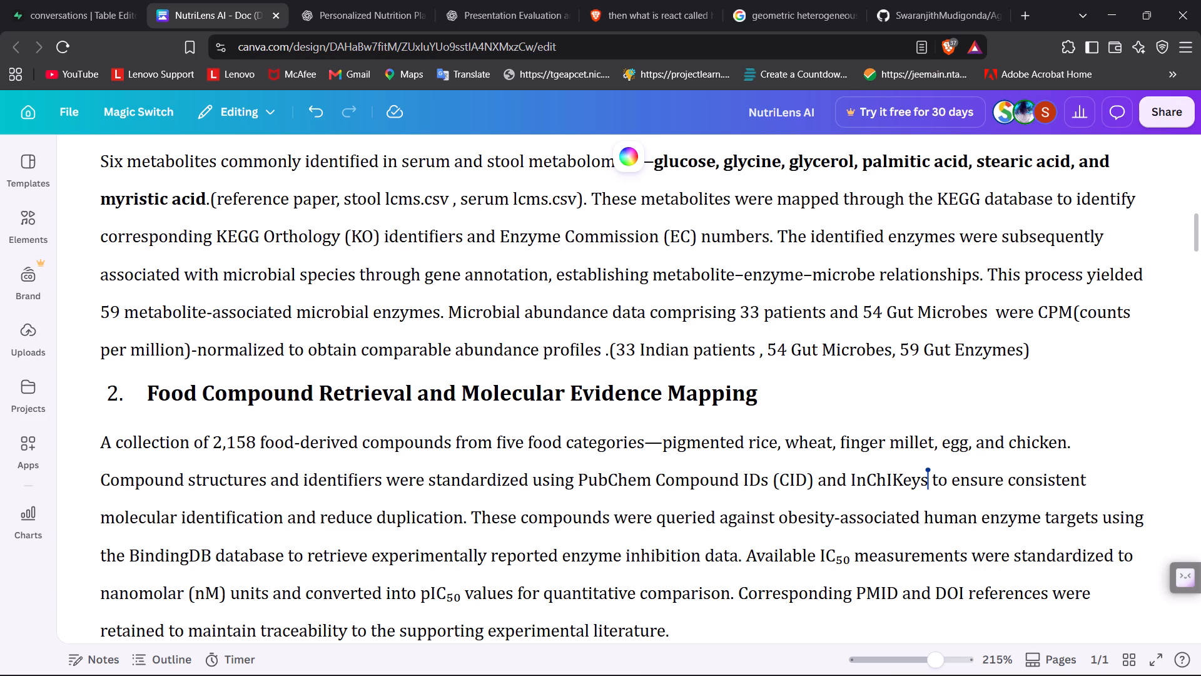
click(106, 487)
key(Left)
key(space)
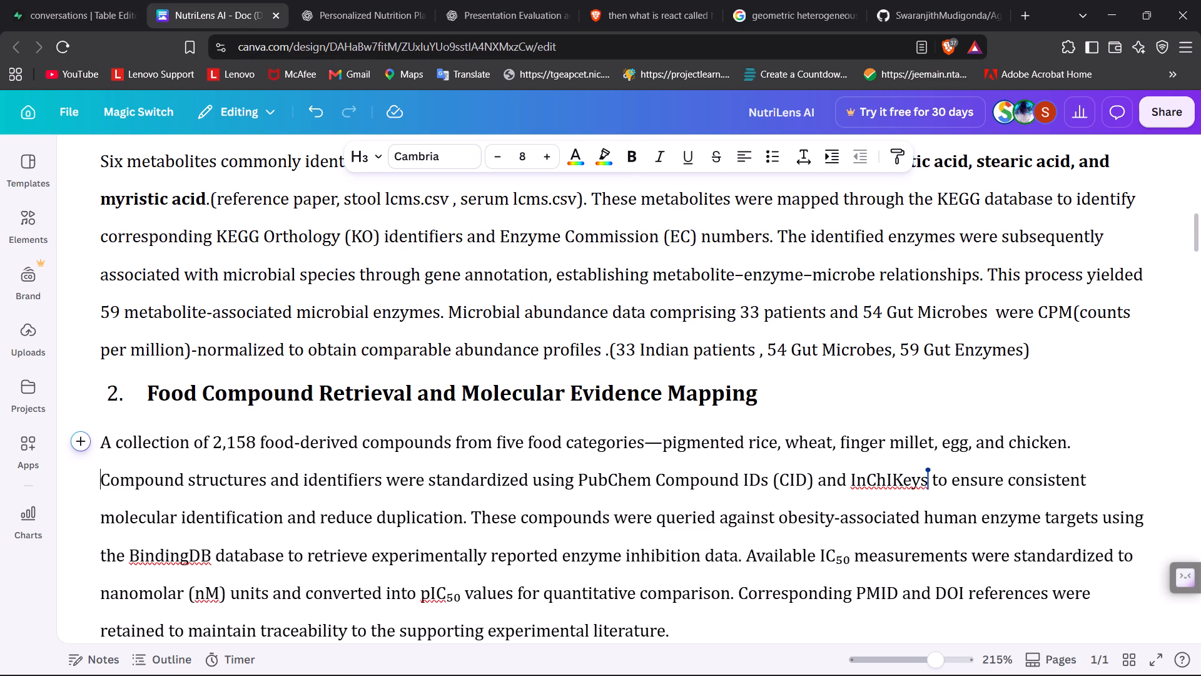
text(For these)
key(space)
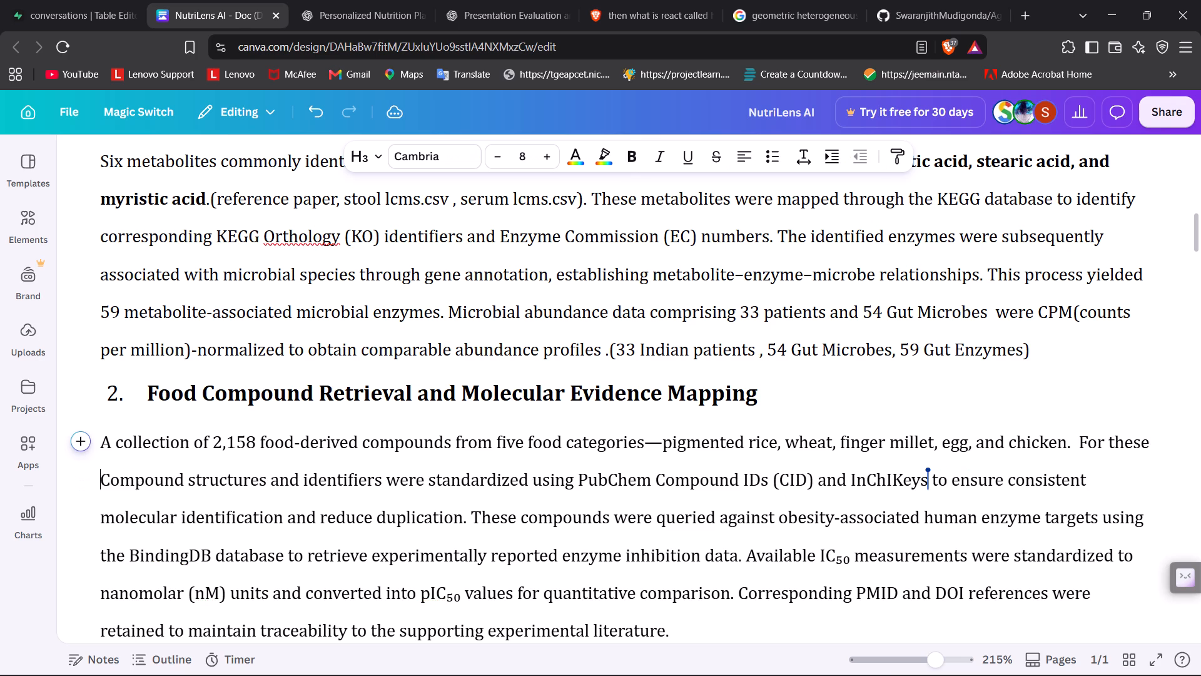
text(2518)
key(space)
text(compouns)
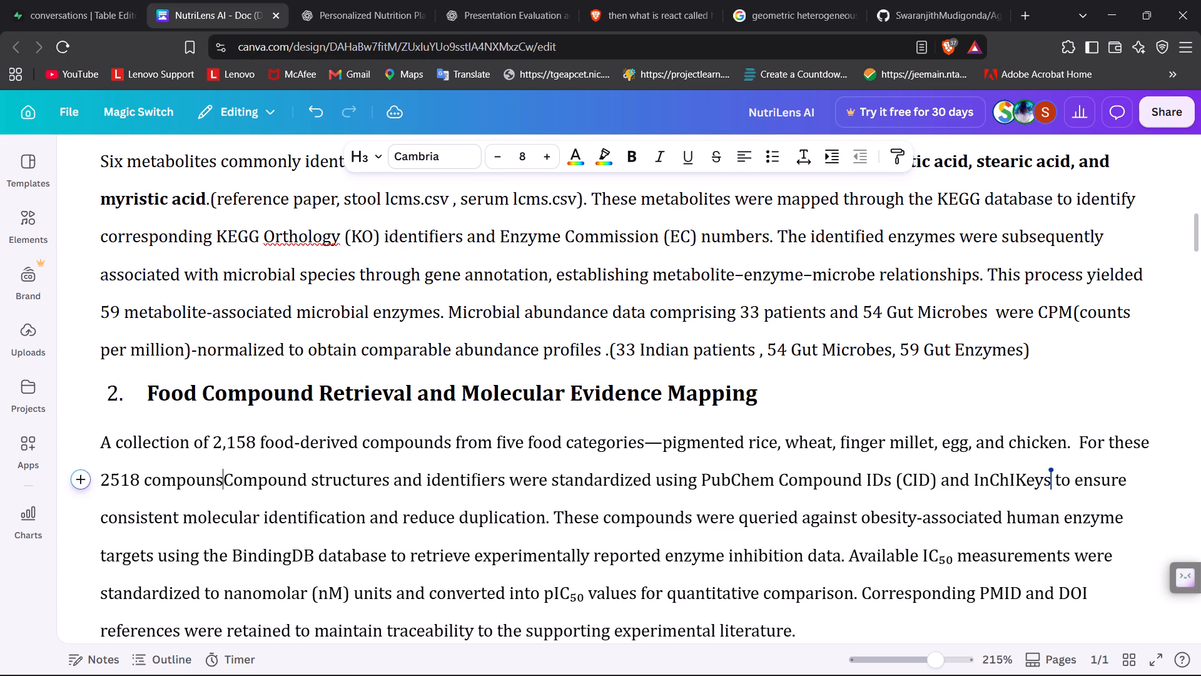
key(BackSpace)
text(ds)
key(space)
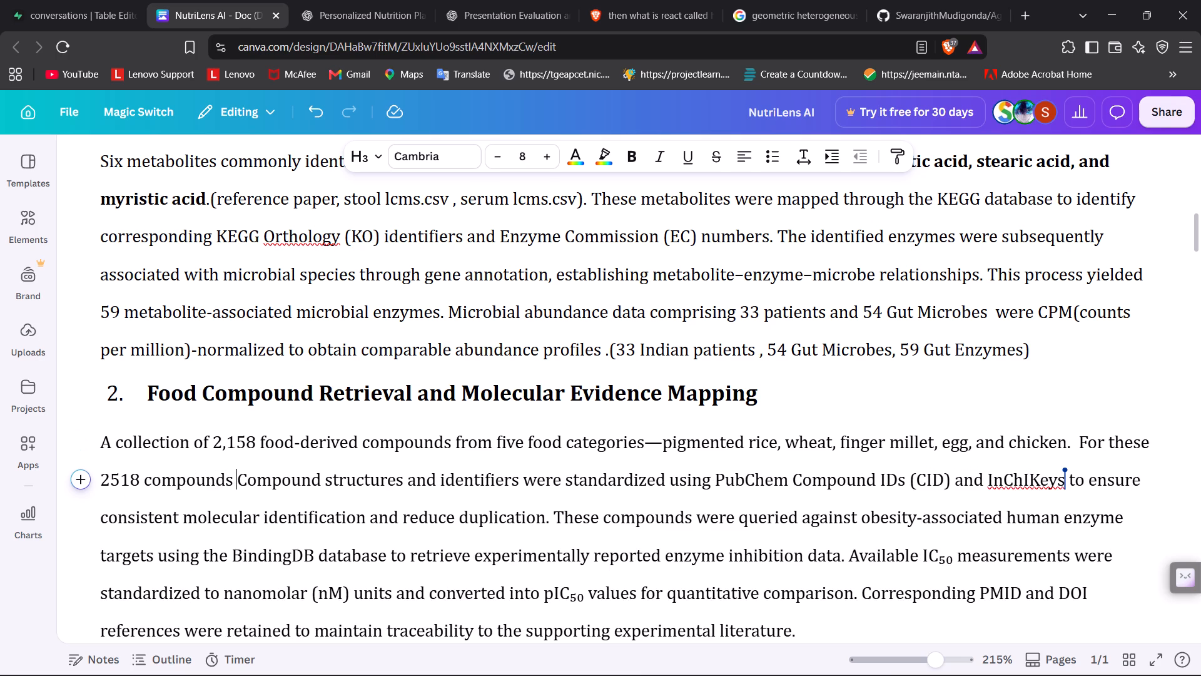
Complete the new sentence with "respective compounds and InChiKeys are collected from pubchem Database.".
text(respective compounds)
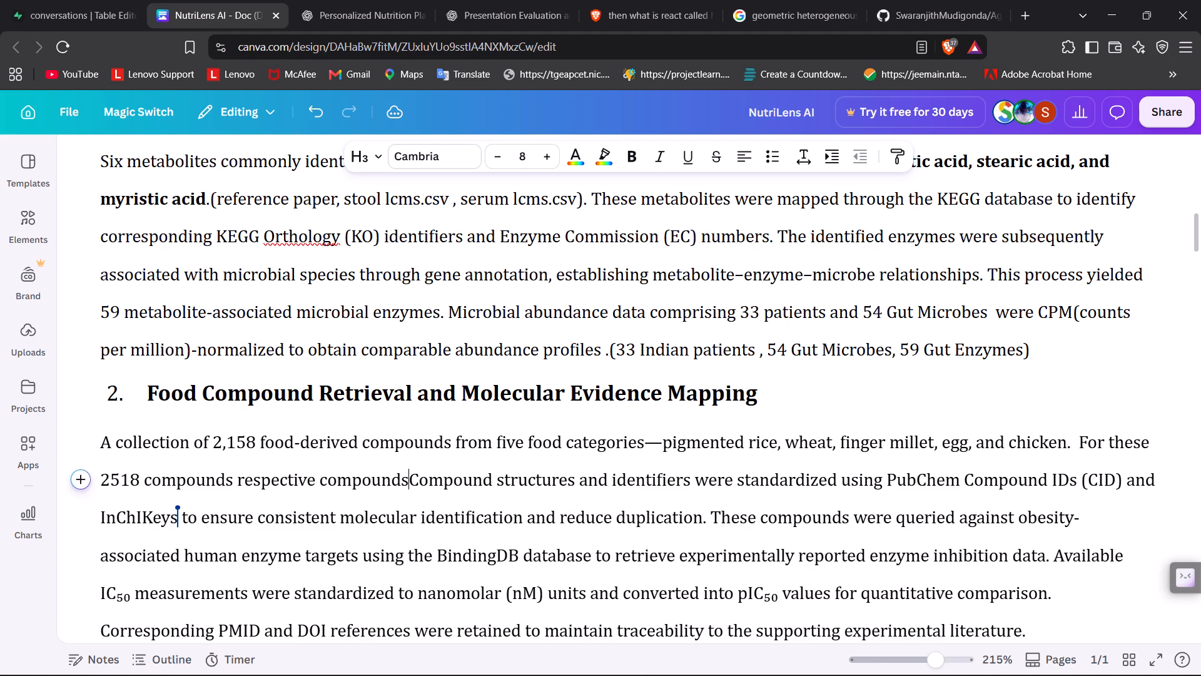
key(space)
text(and)
key(space)
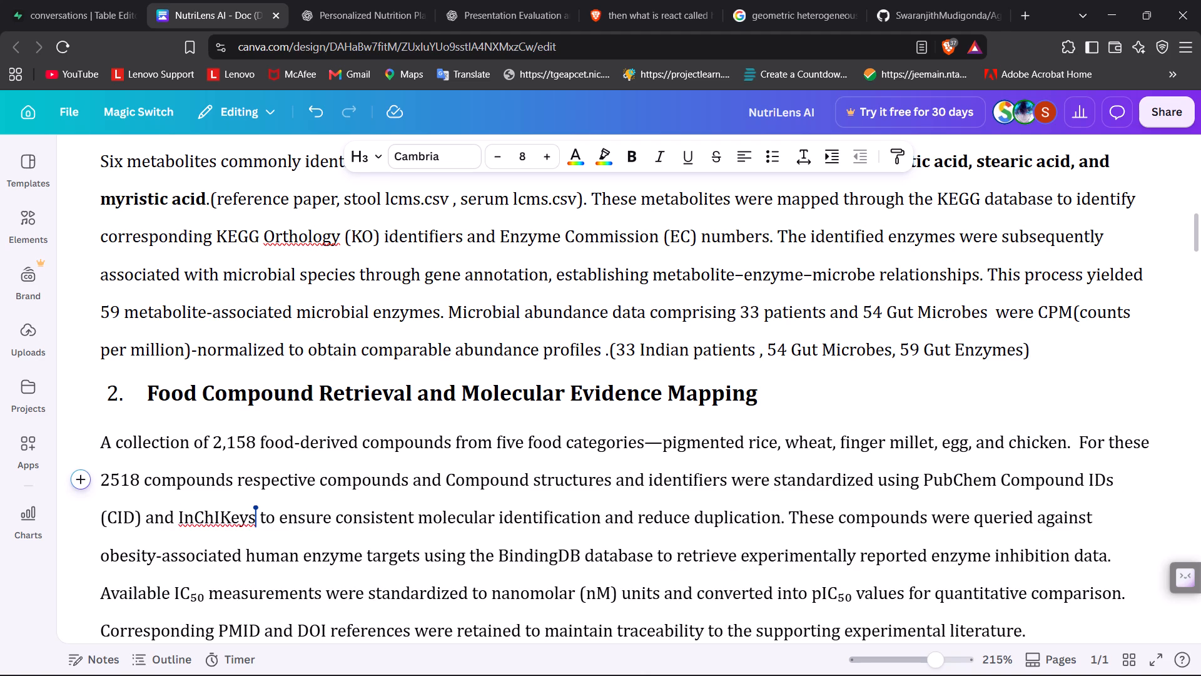
text(In)
text(ChiKeys are colled)
key(BackSpace)
text(cted from pubchem)
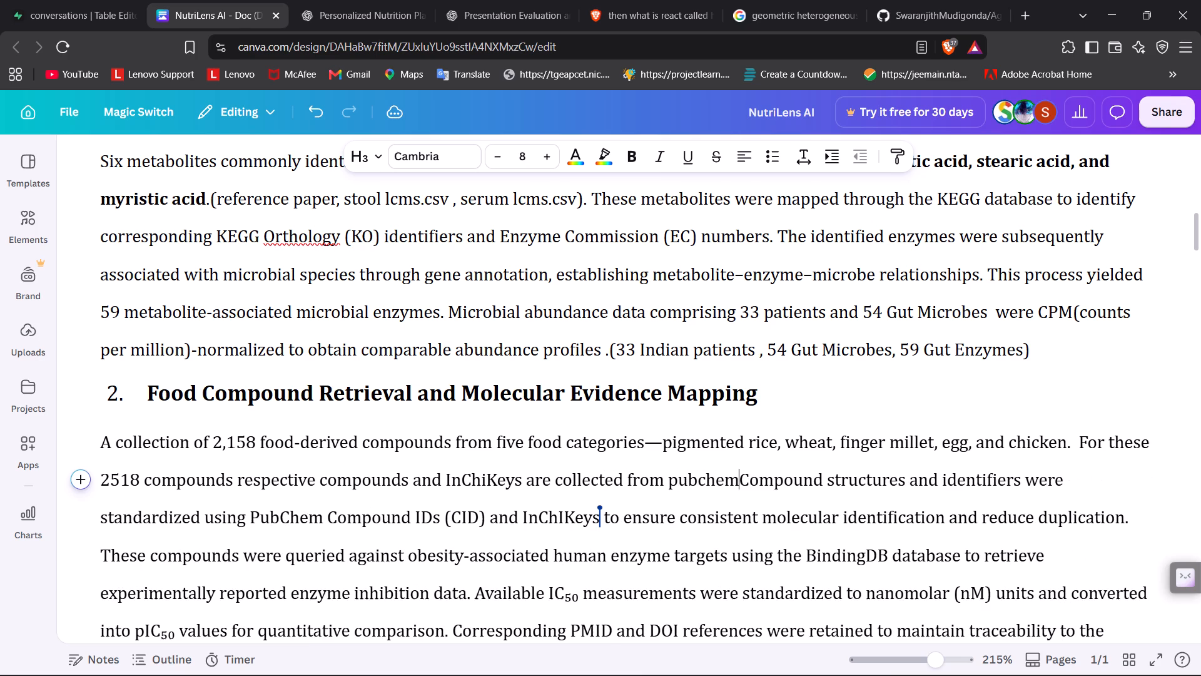
key(space)
text(Data)
text(bs)
key(BackSpace)
text(es)
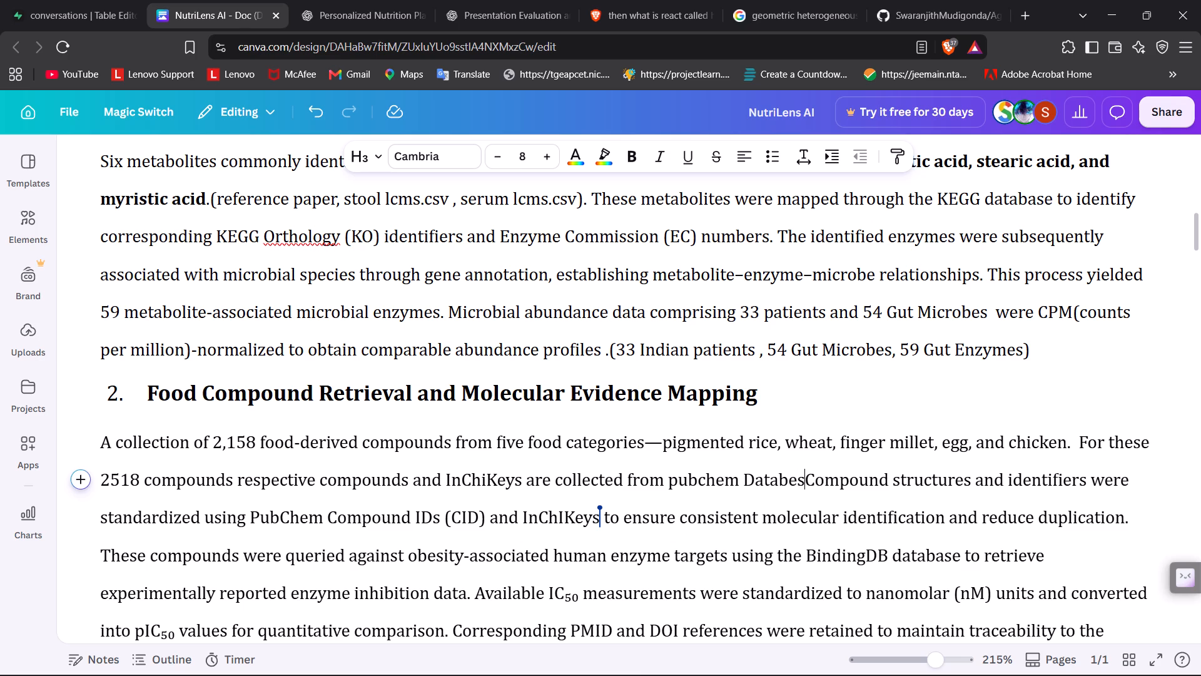
key(BackSpace)
key(BackSpace)
text(ase)
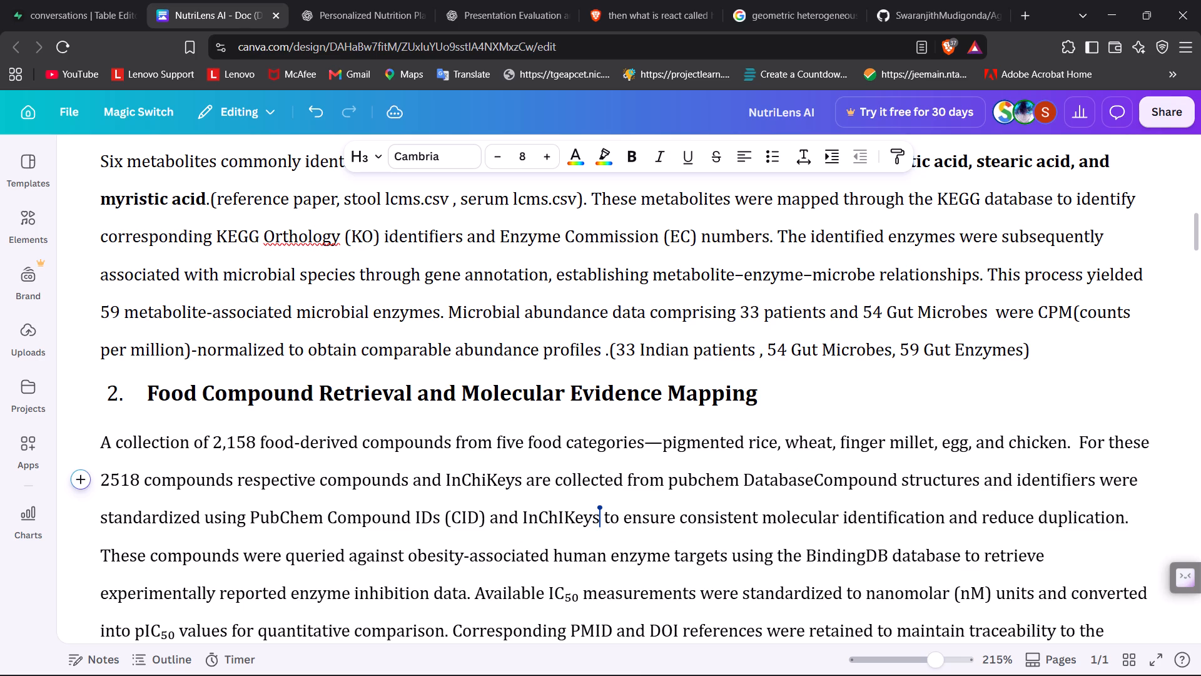
key(period)
Delete the sentence running from "Compound structures and identifiers were standardized" to "reduce duplication.".
key(shift+Down)
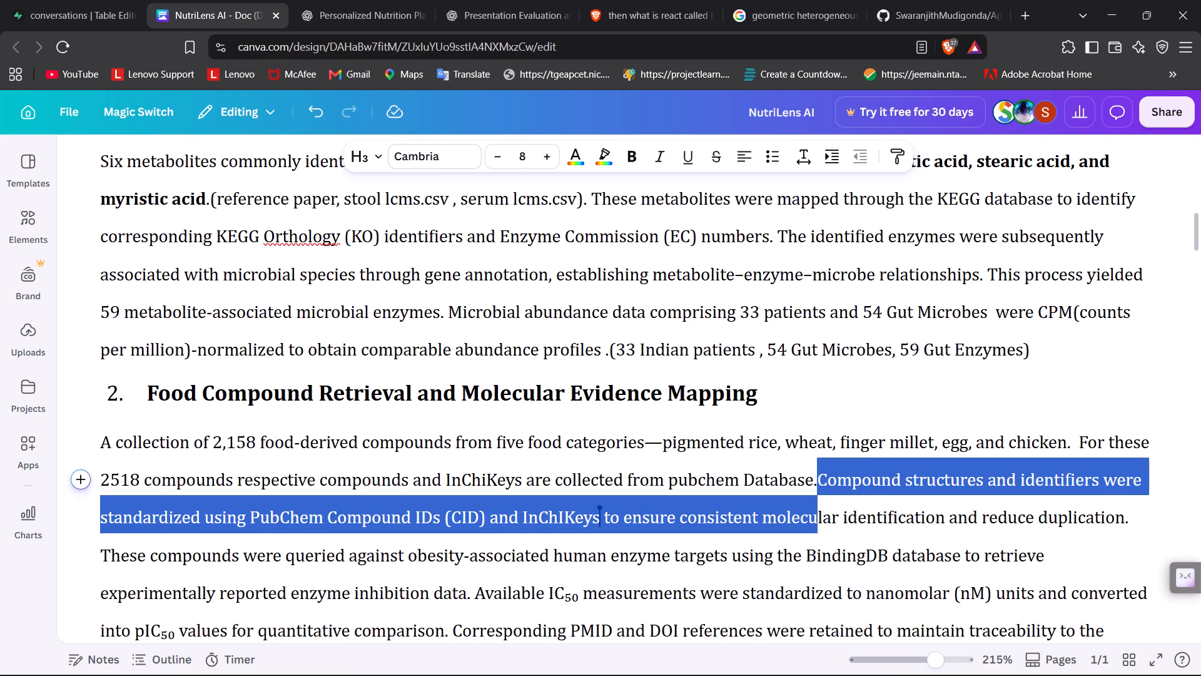
key(shift+Right)
key(shift+Right)
key(shift+Right)
key(shift+Right)
key(shift+Right)
key(shift+Right)
key(shift+Right)
key(shift+Right)
key(shift+Right)
key(shift+Right)
key(shift+Right)
key(shift+Right)
key(shift+Right)
key(shift+Right)
key(shift+Right)
key(shift+Right)
key(shift+Right)
key(shift+Right)
key(shift+Right)
key(shift+Right)
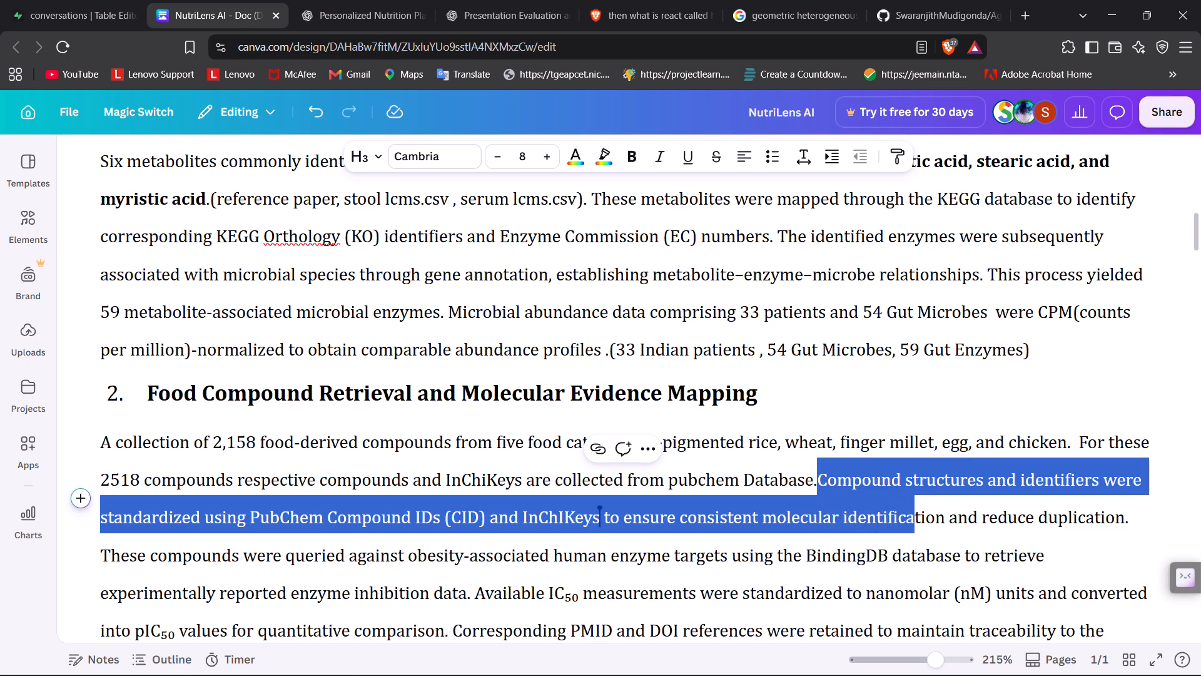
key(shift+Right)
key(shift+Right)
key(shift+Right)
key(shift+Right)
key(shift+Right)
key(shift+Right)
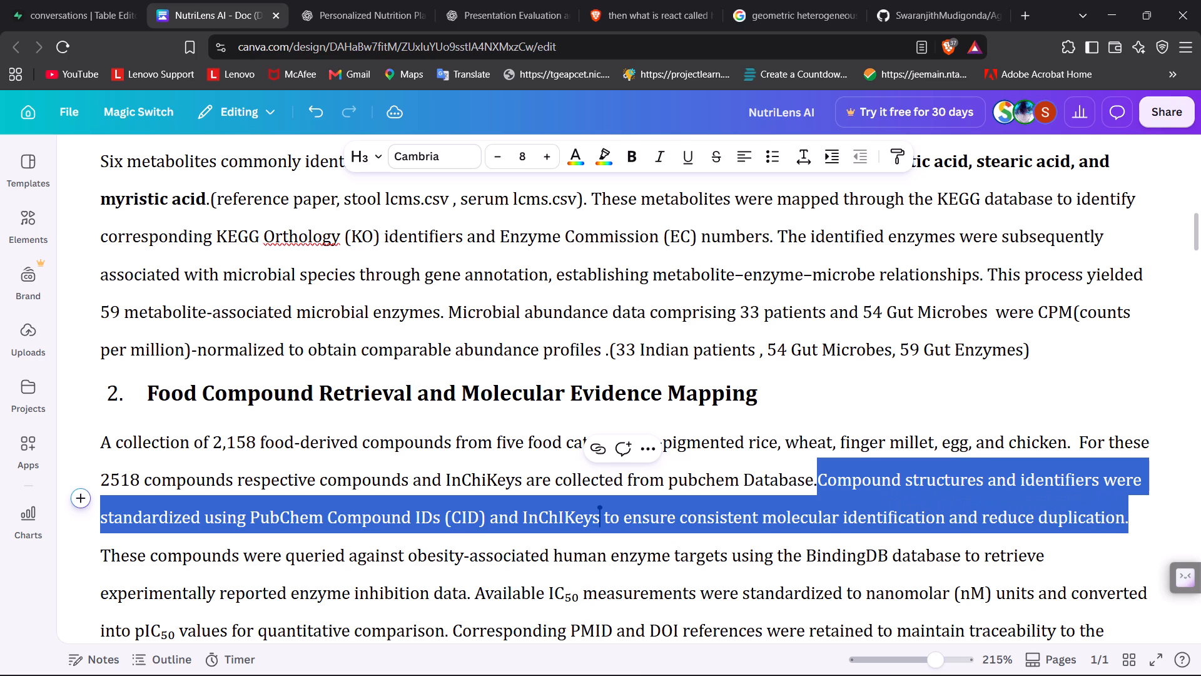
key(BackSpace)
Split the Food Compound Retrieval text so that "These compounds were queried against" begins a new paragraph.
scroll(288, 444, down, 1)
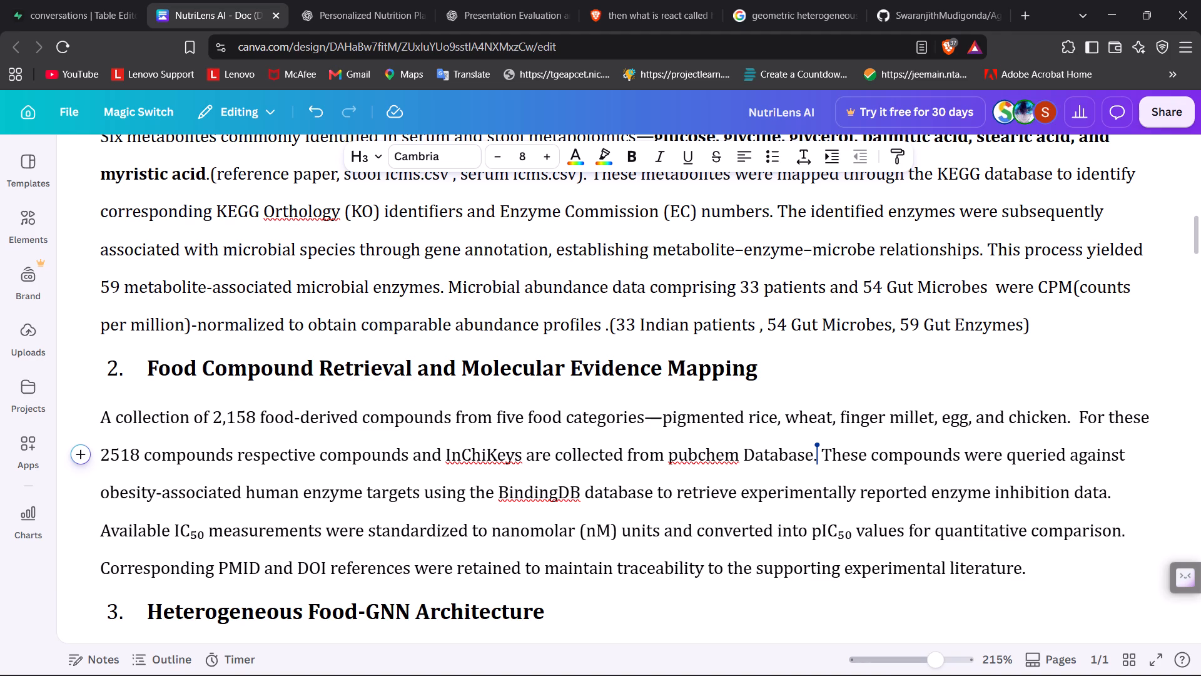
click(822, 454)
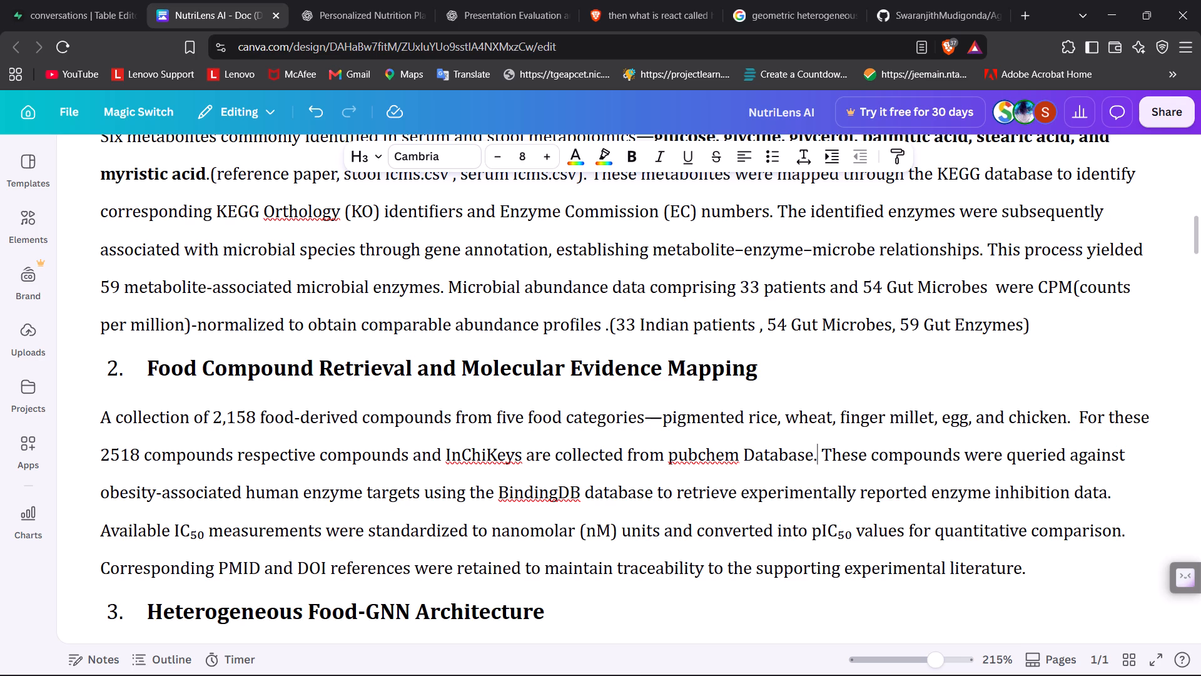
click(821, 458)
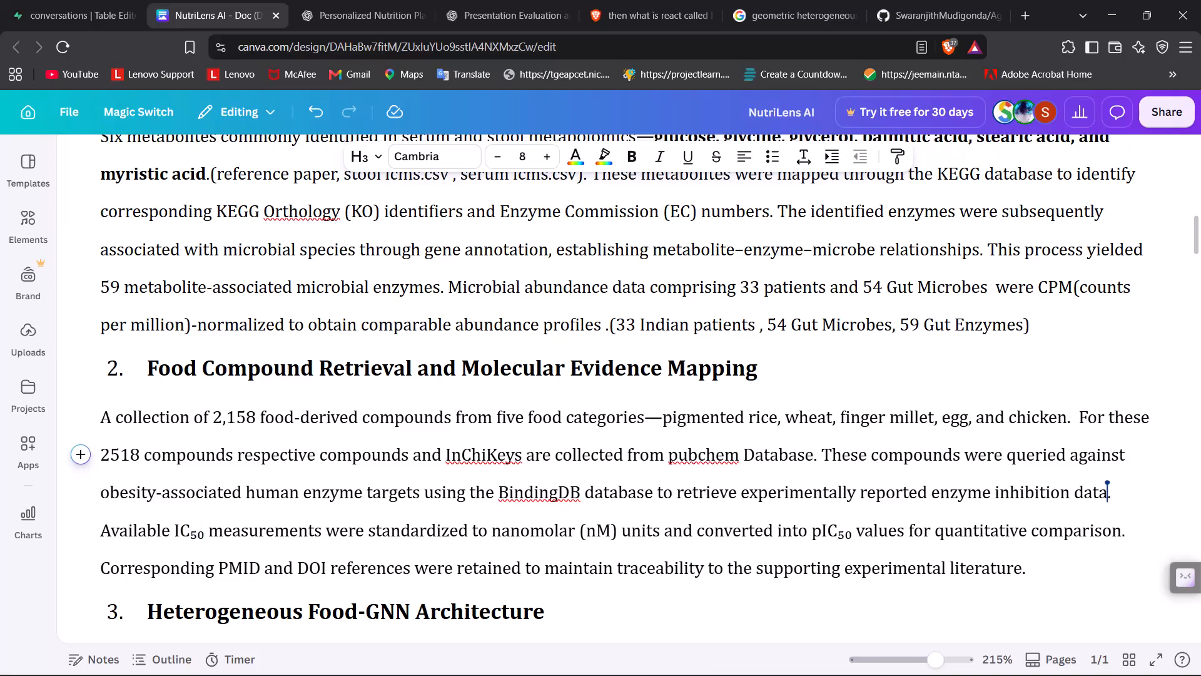
key(Return)
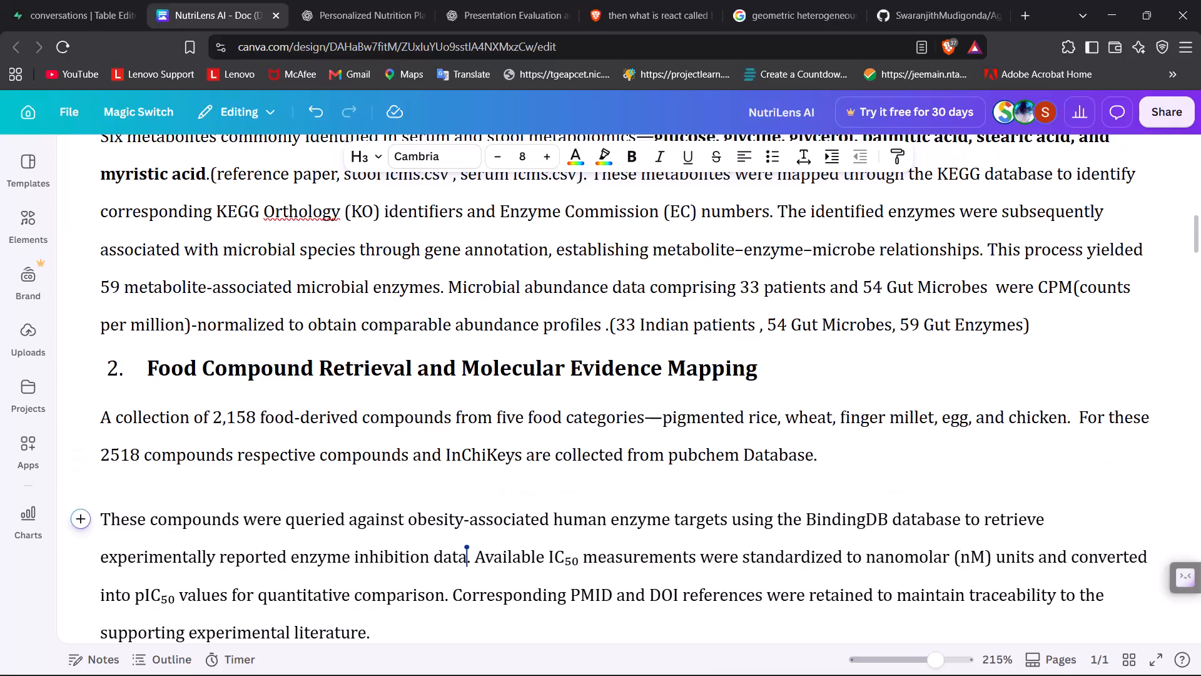
Add "The IC50 values between 59 Gut Enzymes and the 2518 food compounds" after "pubchem Database.".
key(Up)
key(Right)
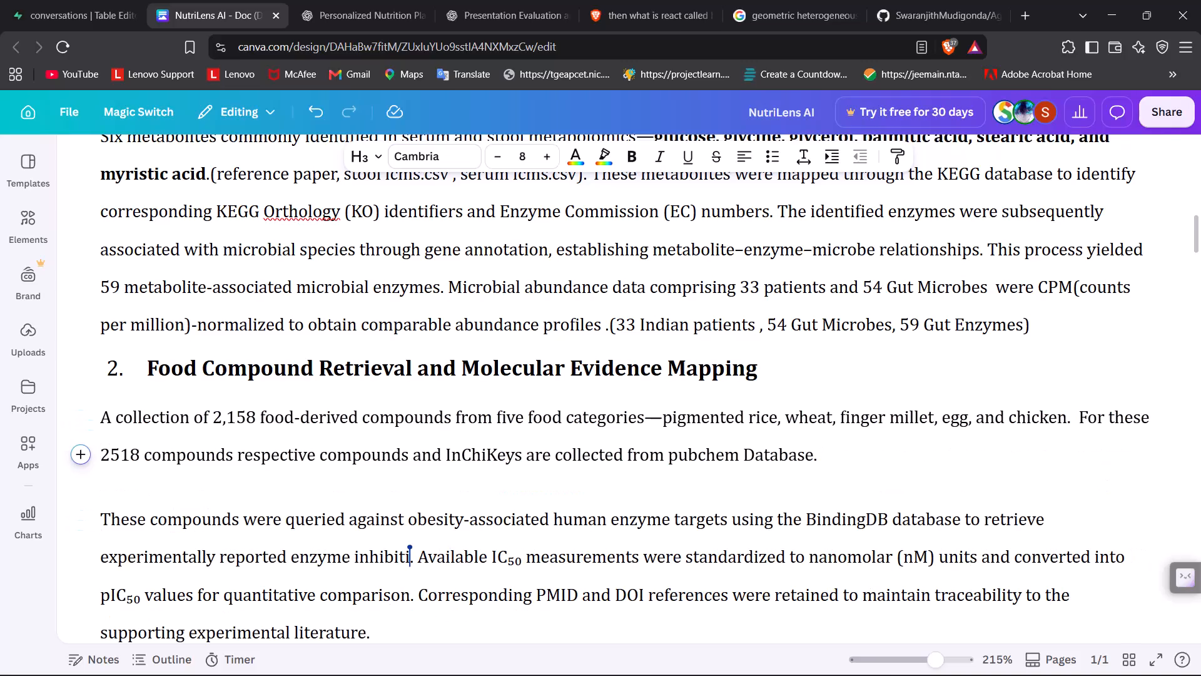
key(Right)
key(Right)
key(Right)
key(Right)
key(Right)
key(Right)
key(Right)
key(Right)
key(Right)
key(Right)
key(Right)
key(Right)
key(Right)
key(Right)
key(Right)
key(Right)
key(Right)
key(Right)
key(Right)
key(Right)
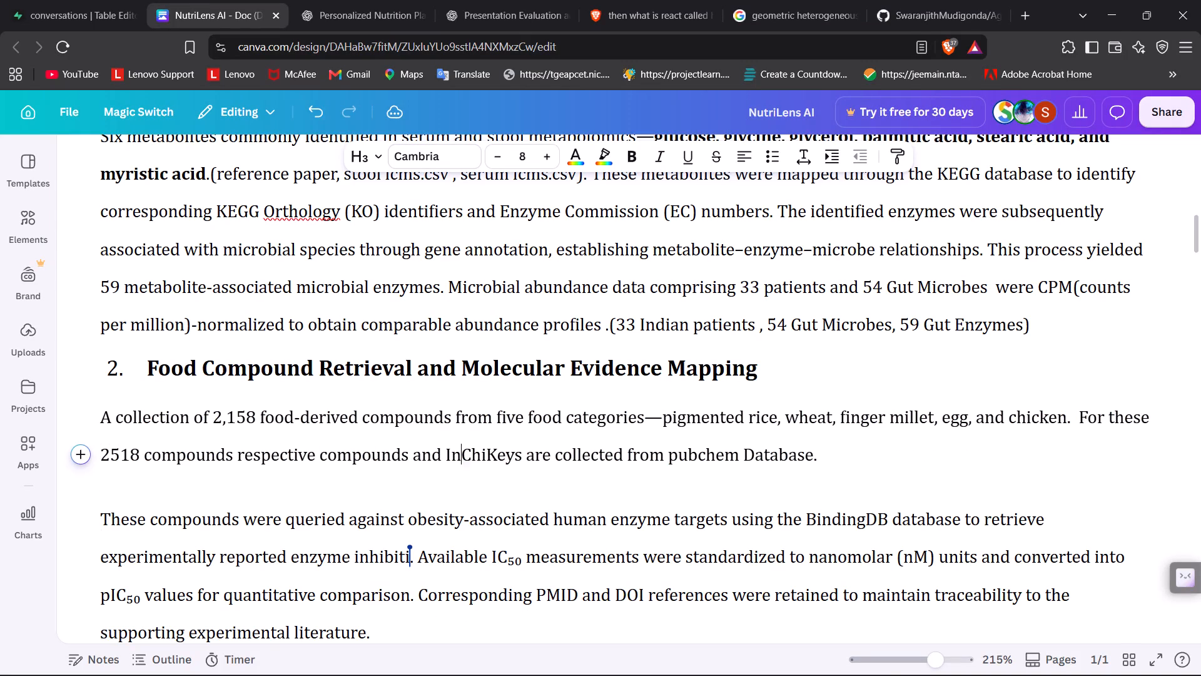
key(Right)
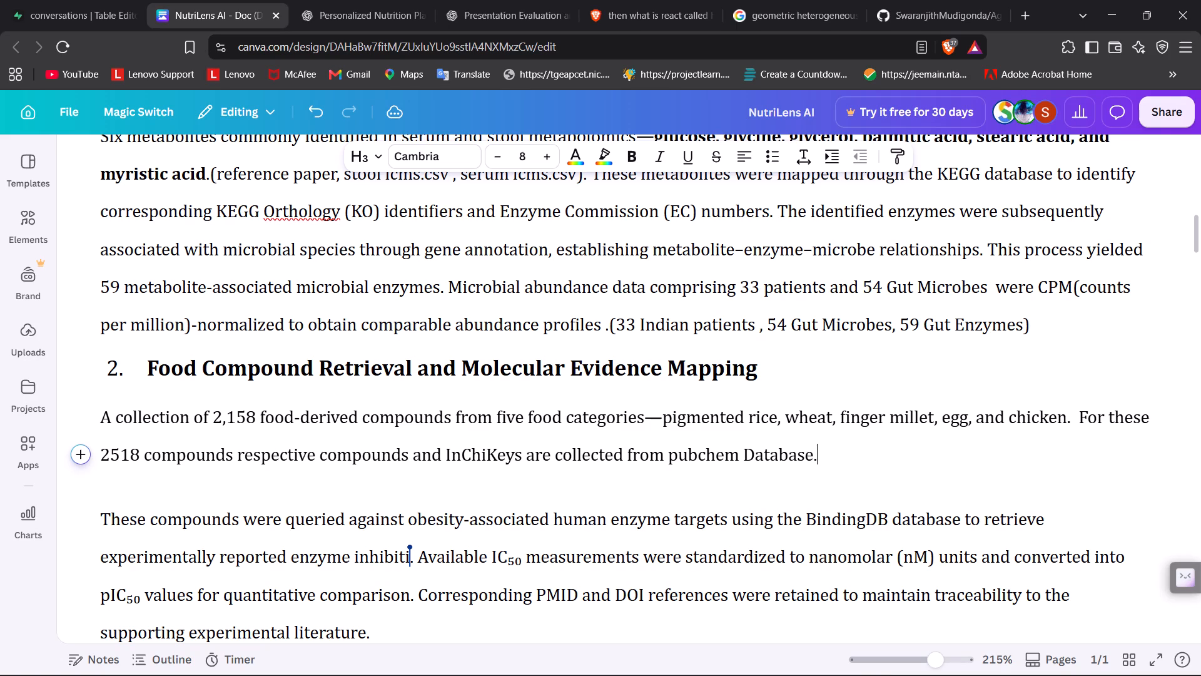
key(space)
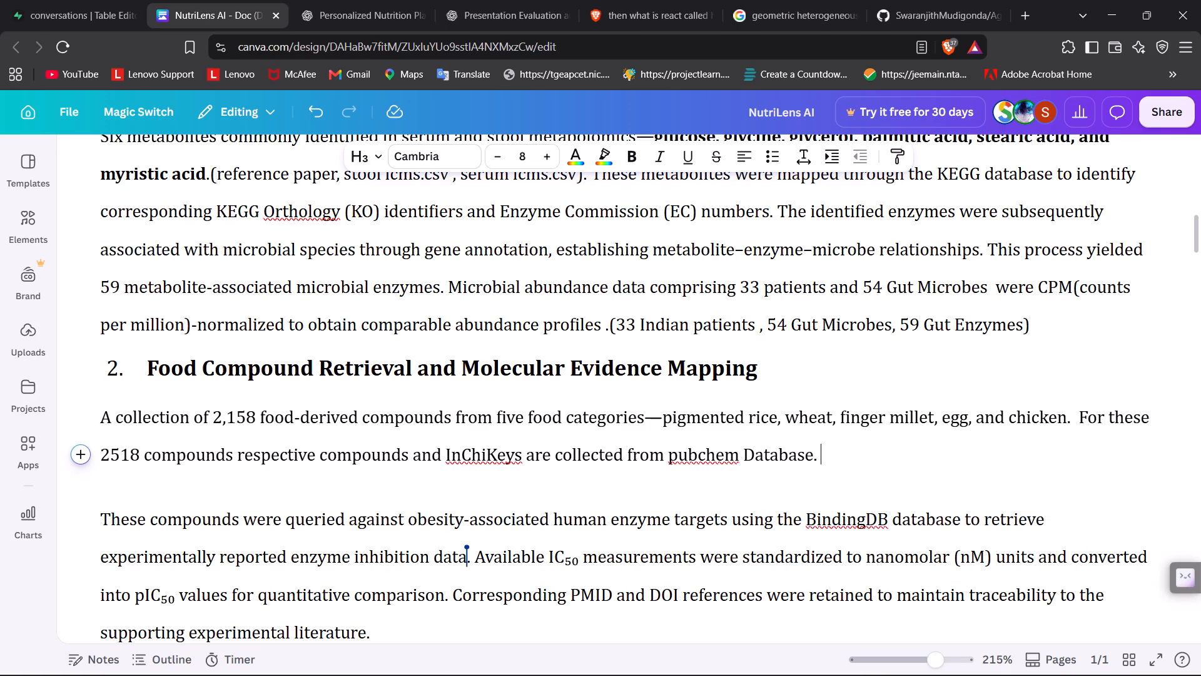
text(The IC)
text(50 values between)
key(space)
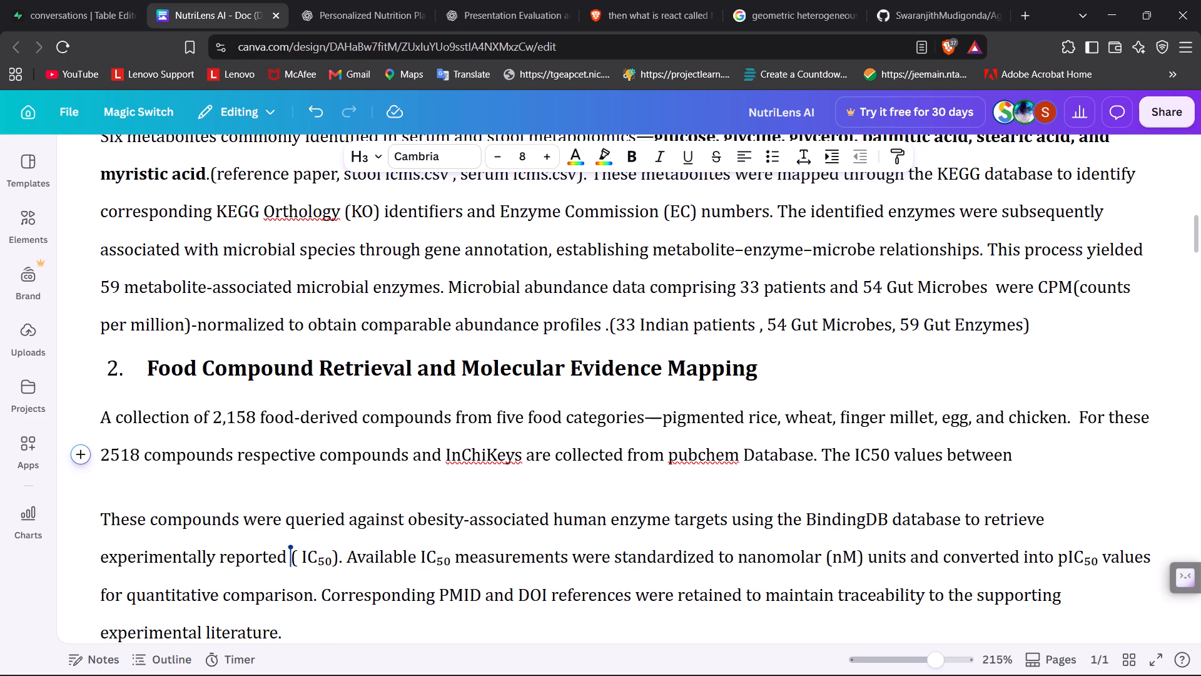
text(59 g)
key(BackSpace)
text(Gut Enzymes and the 2518 food comp)
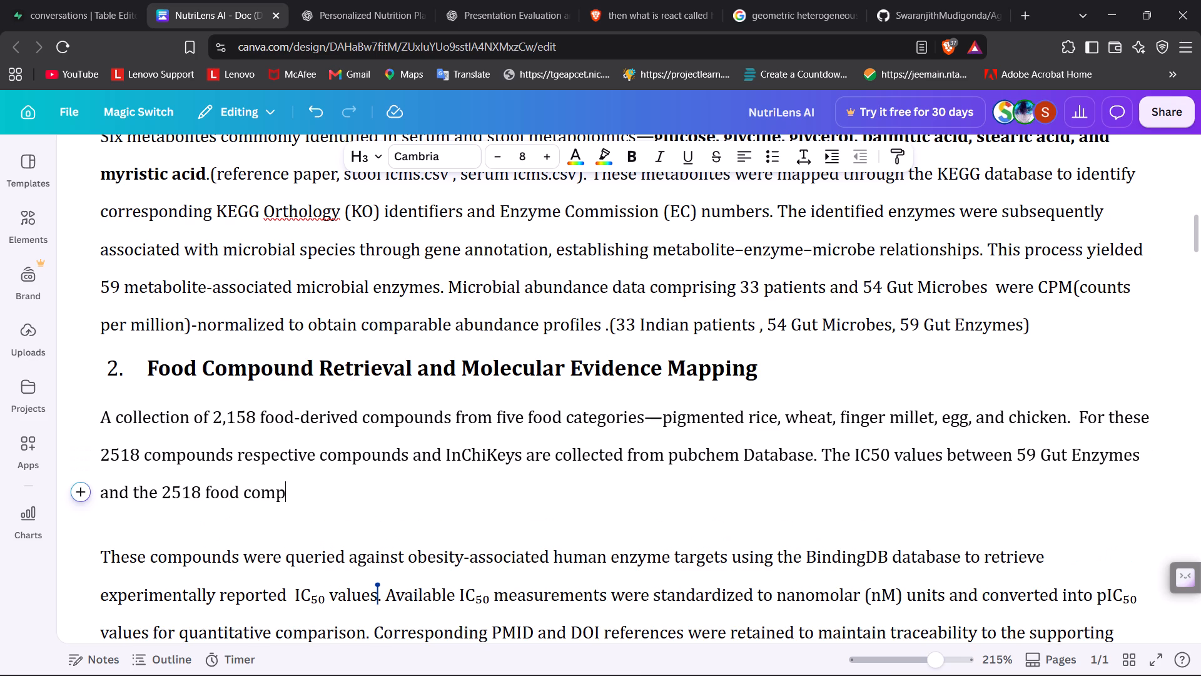
text(ounds)
key(space)
Complete the IC50 sentence with "are collected from BindingDB to know the interactions between the gut microbiome and food compounds.".
text(are collected from)
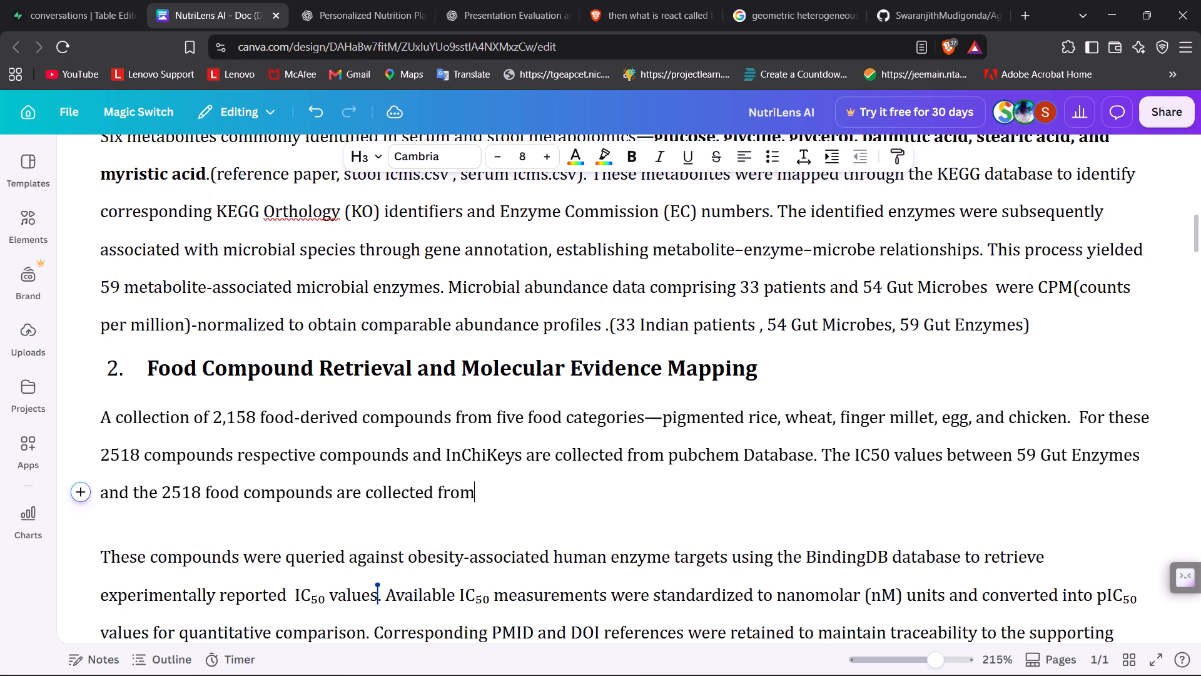
key(space)
text(BindingDB to know)
key(space)
text(the interactions between the gut mic)
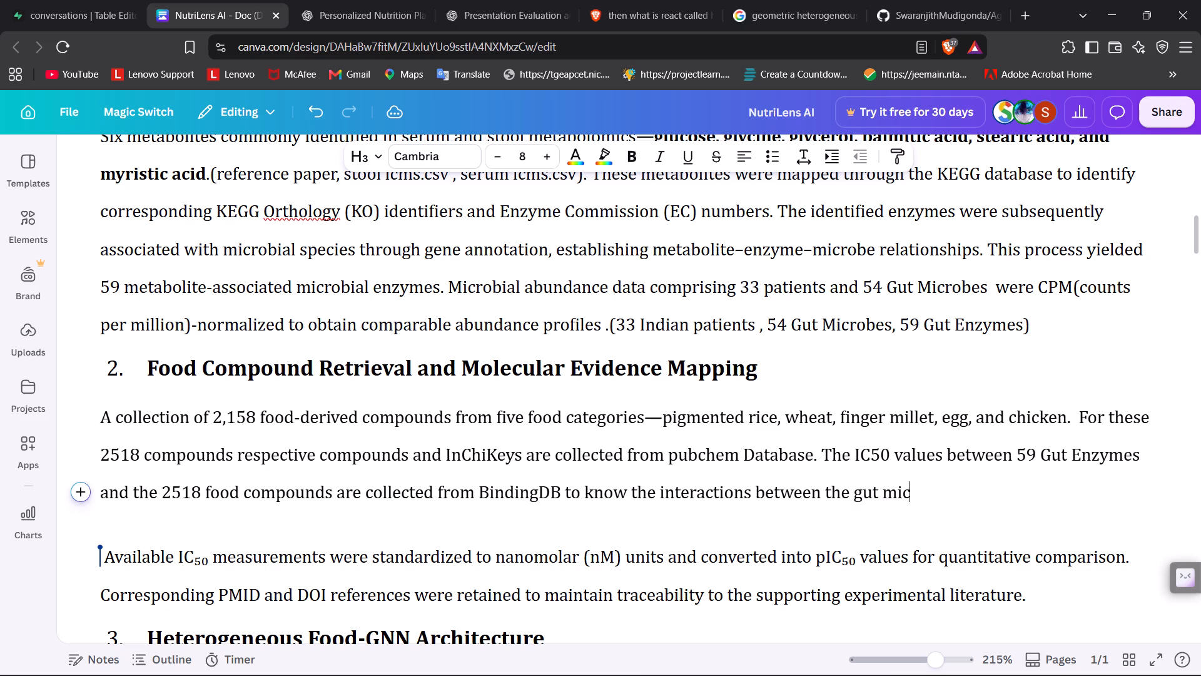
text(robiome and food compounds)
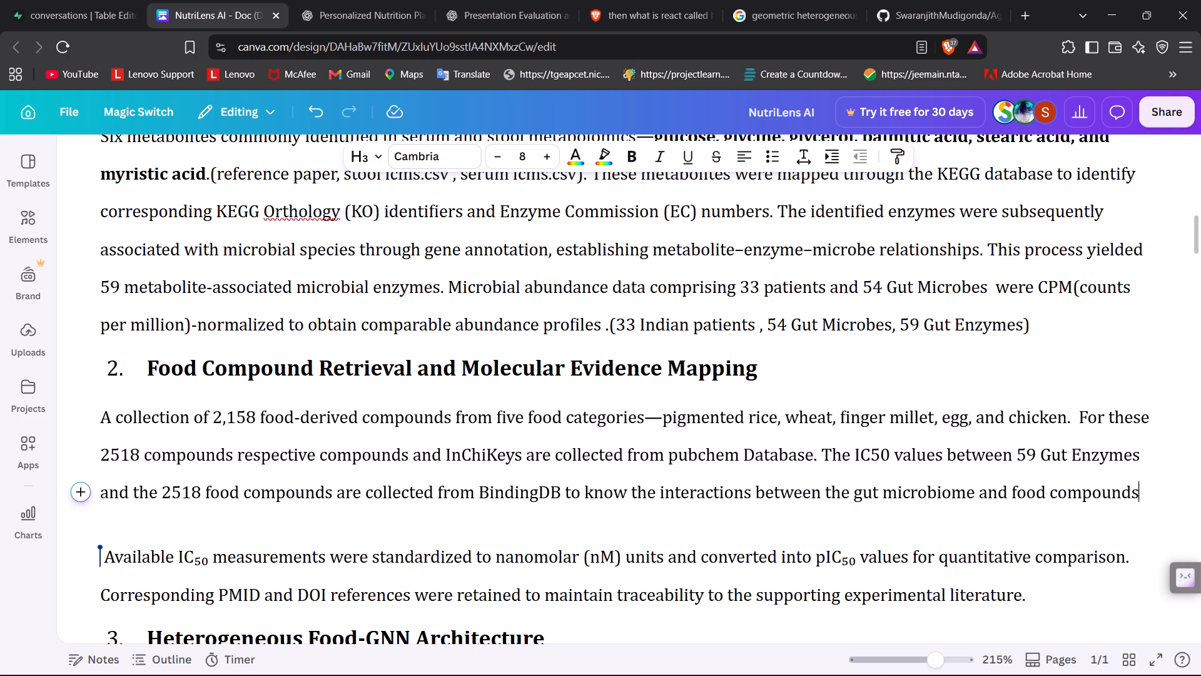
key(period)
Delete the Food Compound Retrieval paragraph running from "Available IC50 measurements" to "supporting experimental literature.".
key(shift+Down)
key(shift+Down)
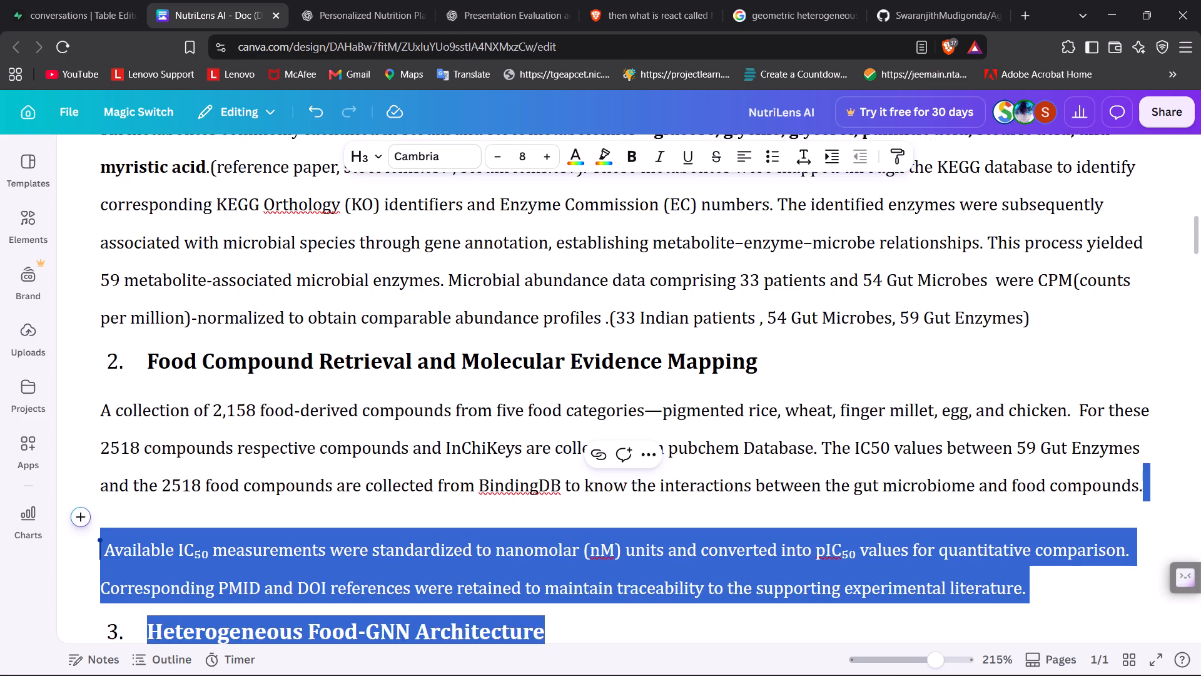
key(shift+Up)
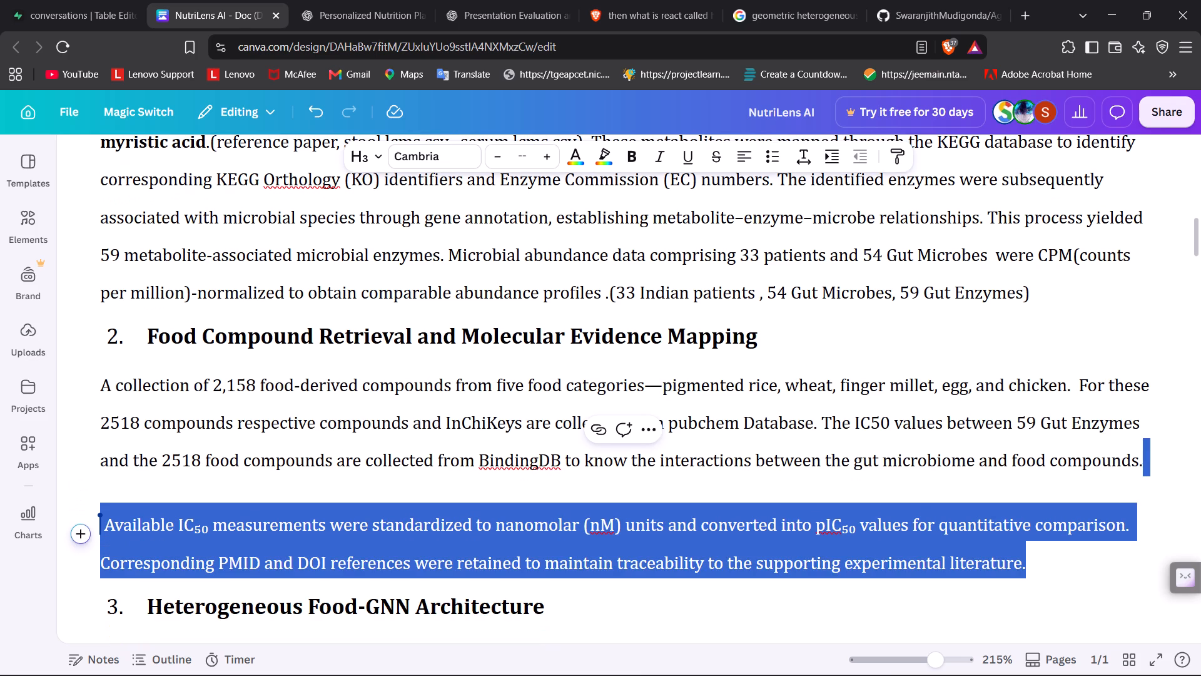
key(BackSpace)
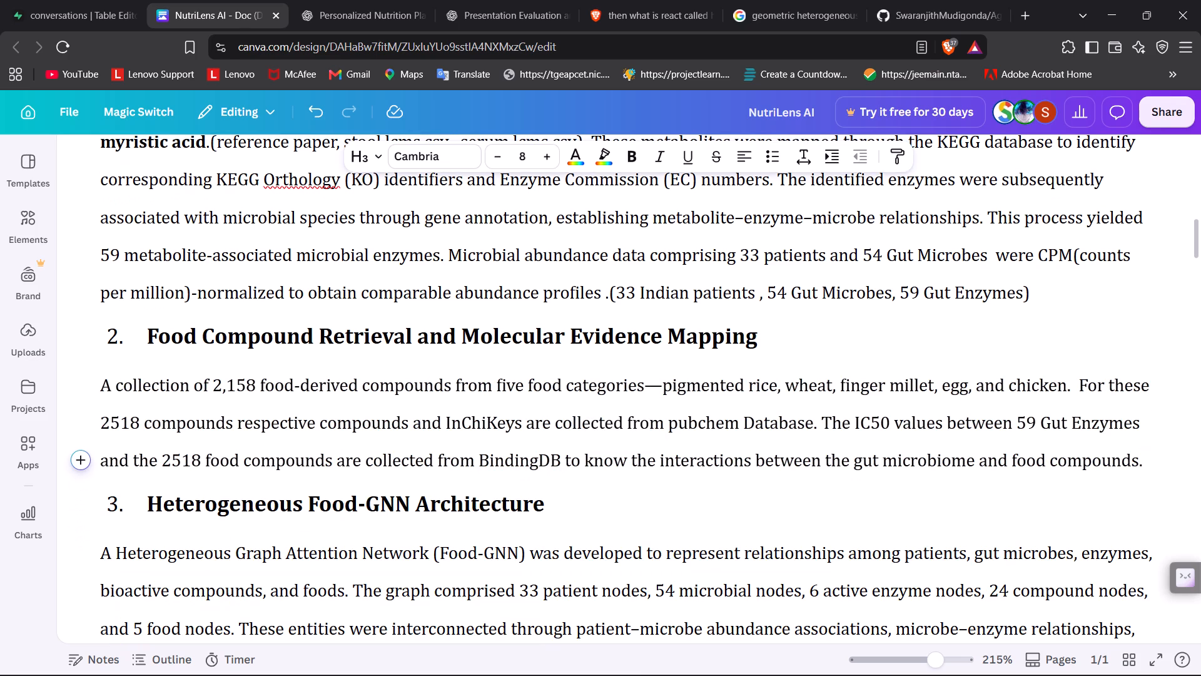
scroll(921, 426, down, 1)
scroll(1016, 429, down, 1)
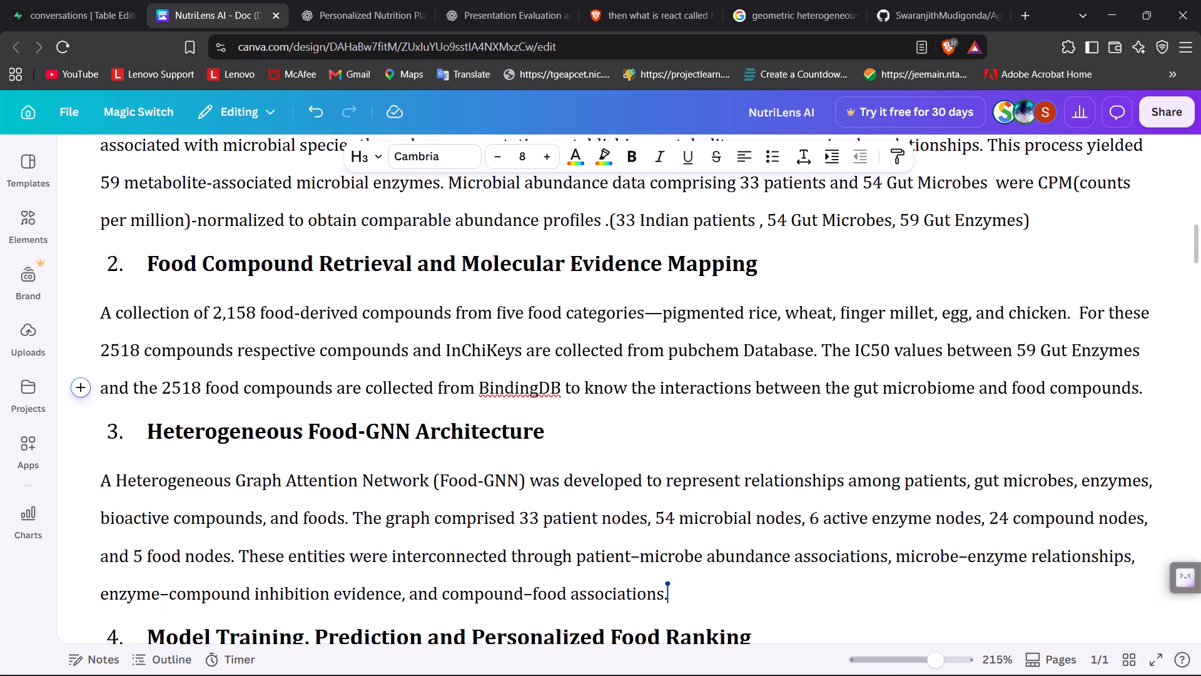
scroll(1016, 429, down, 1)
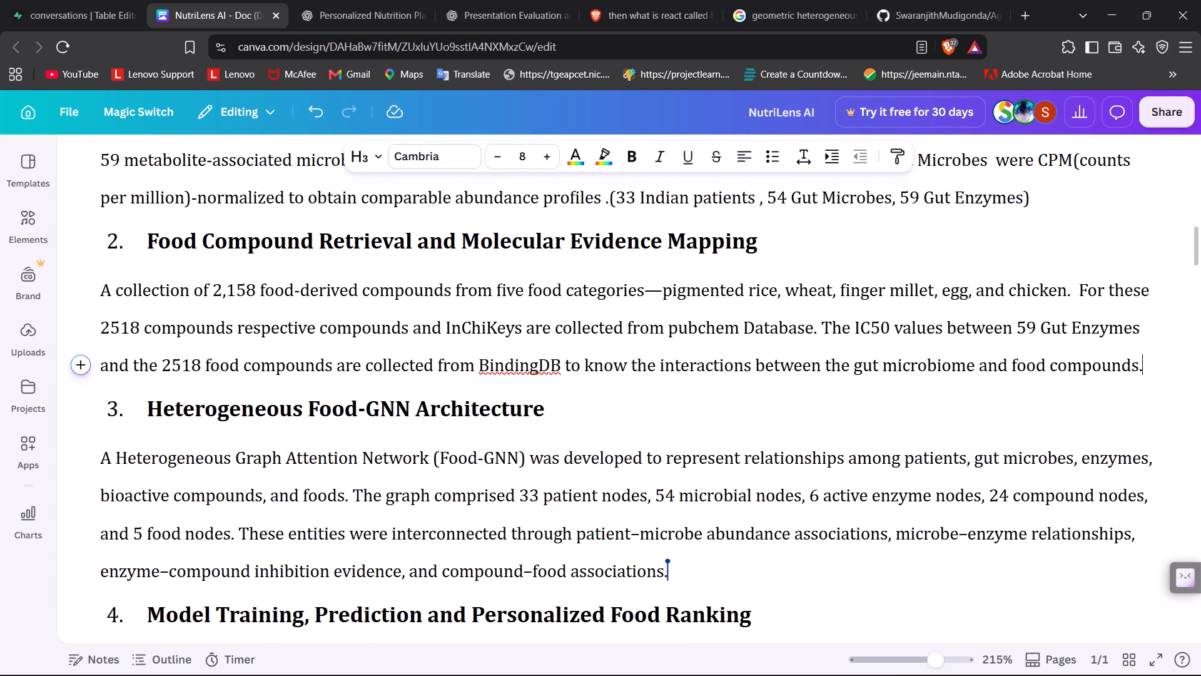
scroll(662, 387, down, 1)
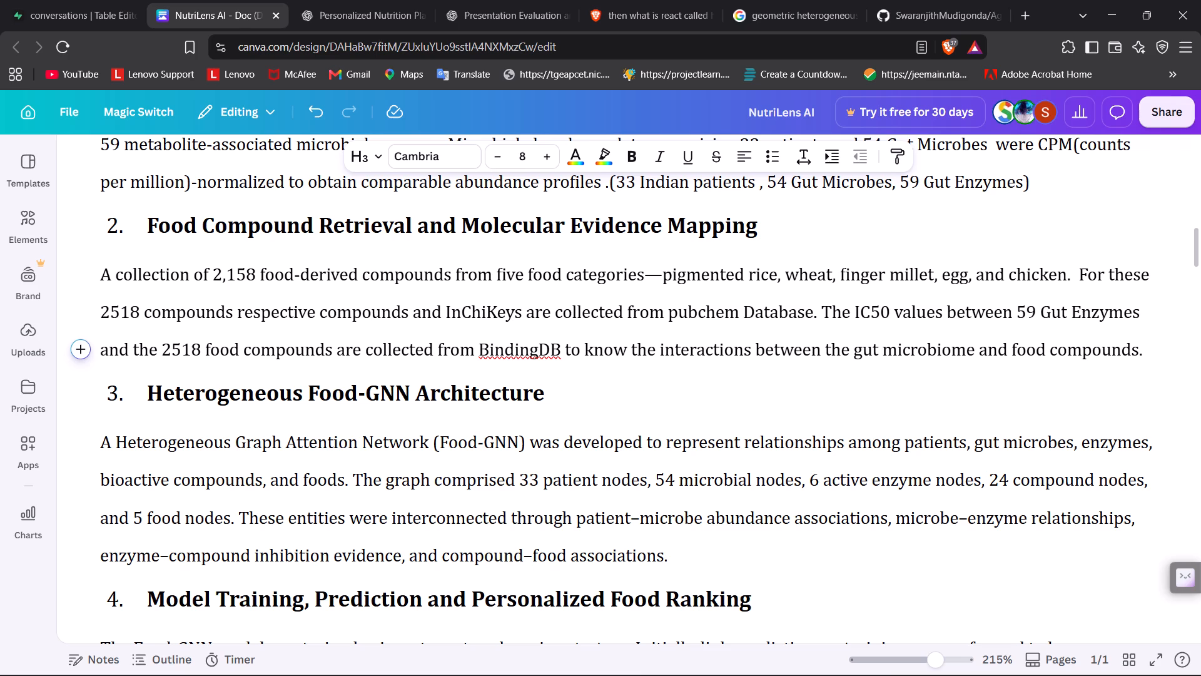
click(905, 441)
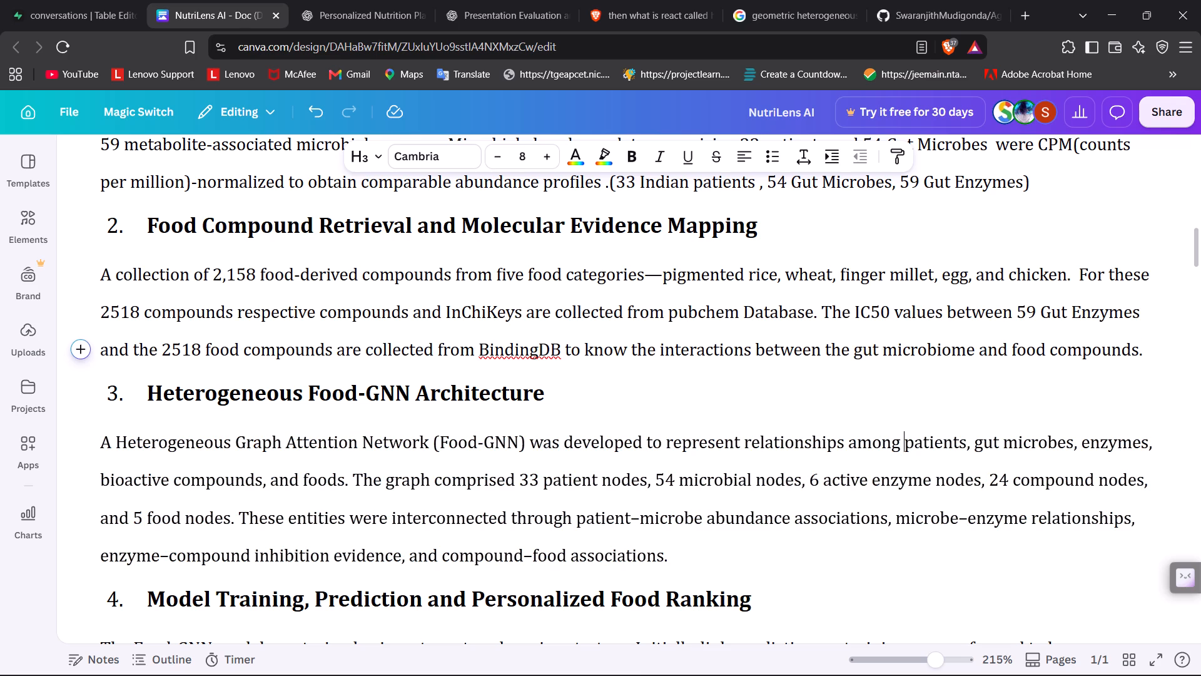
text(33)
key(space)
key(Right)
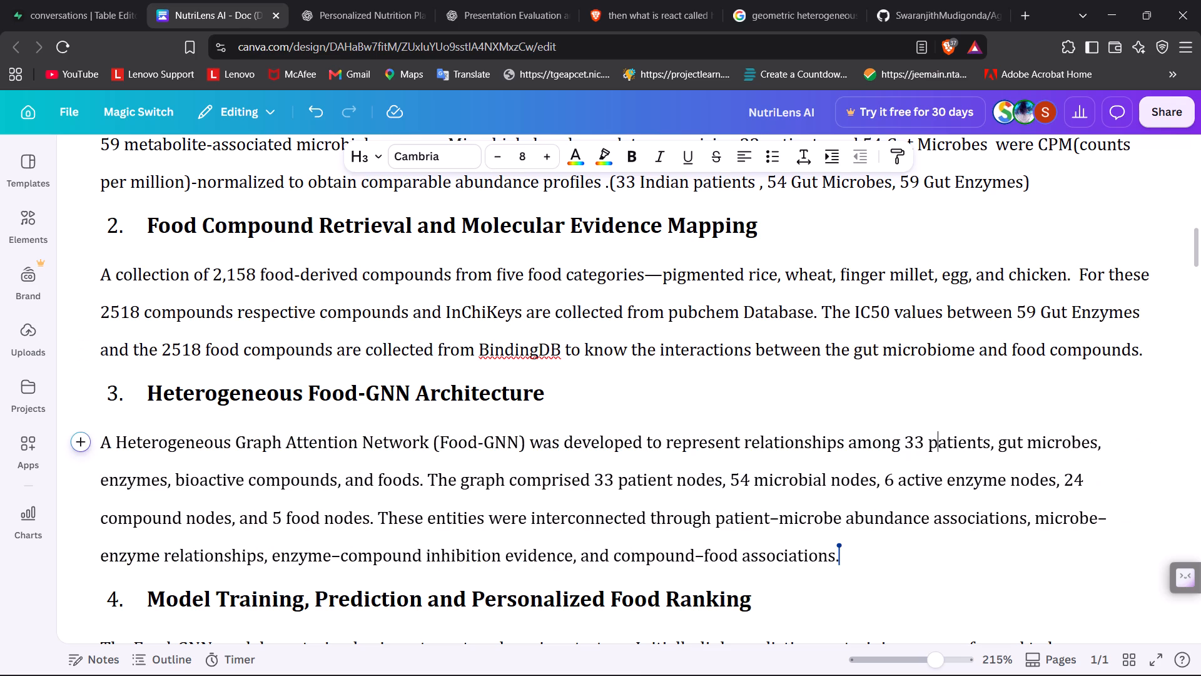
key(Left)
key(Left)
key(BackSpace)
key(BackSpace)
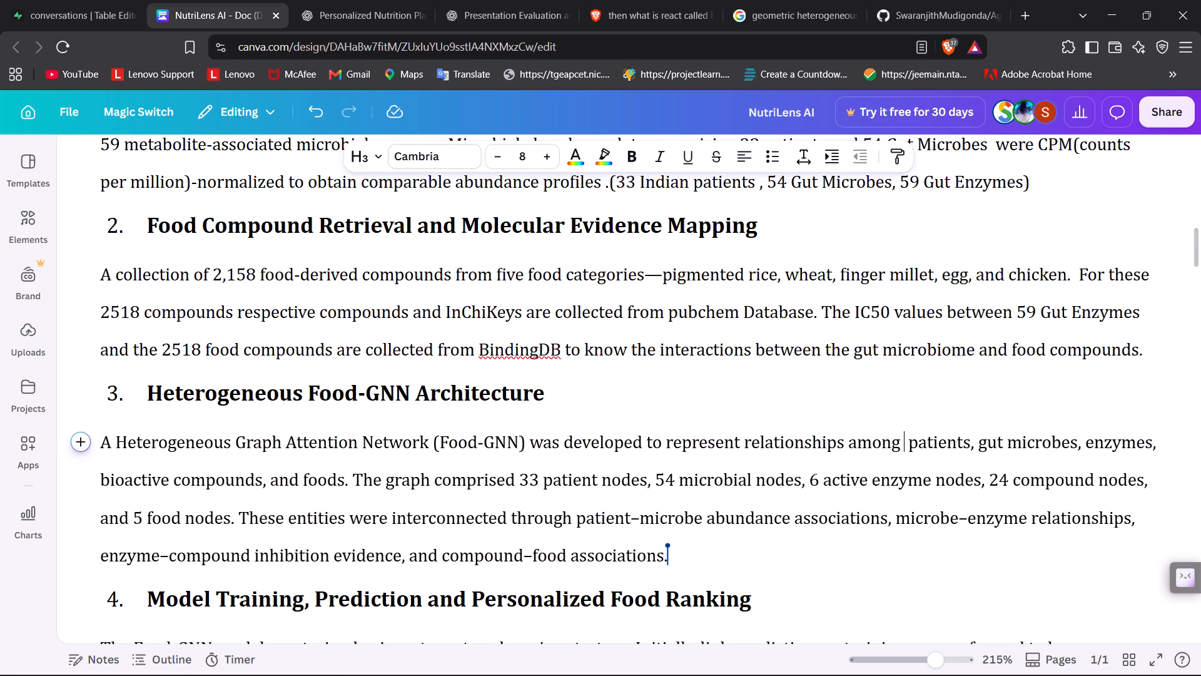
Delete "patients, gut microbes, enzymes, bioactive compounds, and foods." after "relationships among" in the Heterogeneous Food-GNN Architecture paragraph.
click(340, 483)
click(342, 481)
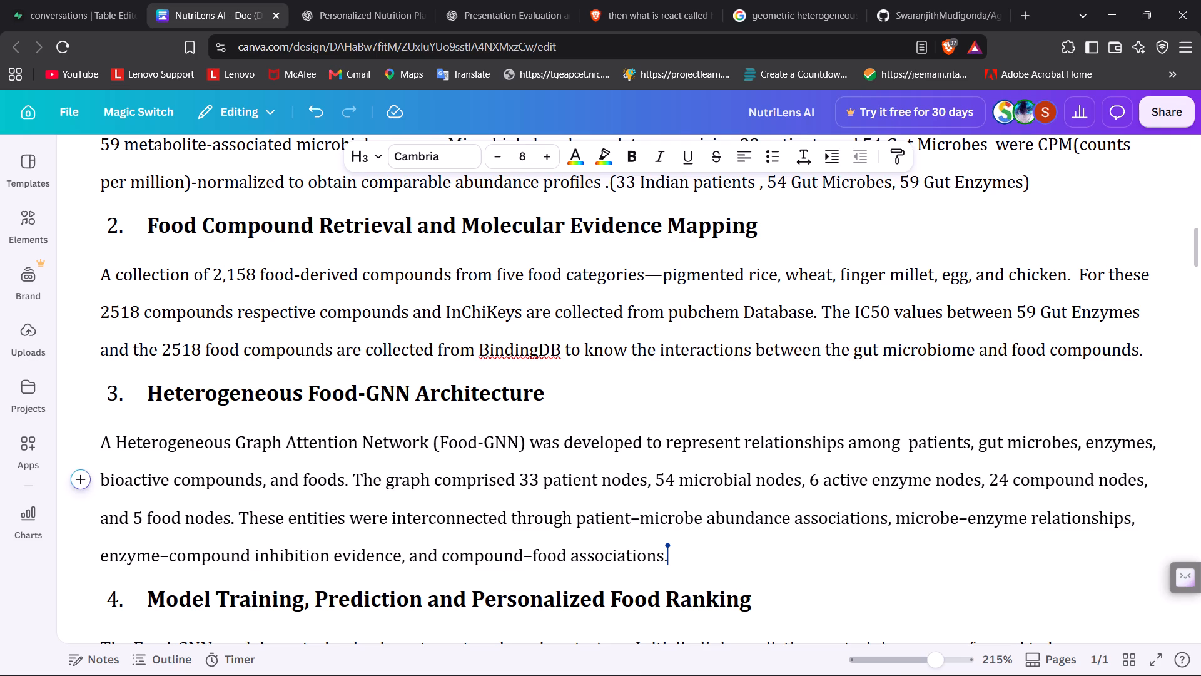
click(352, 478)
click(910, 443)
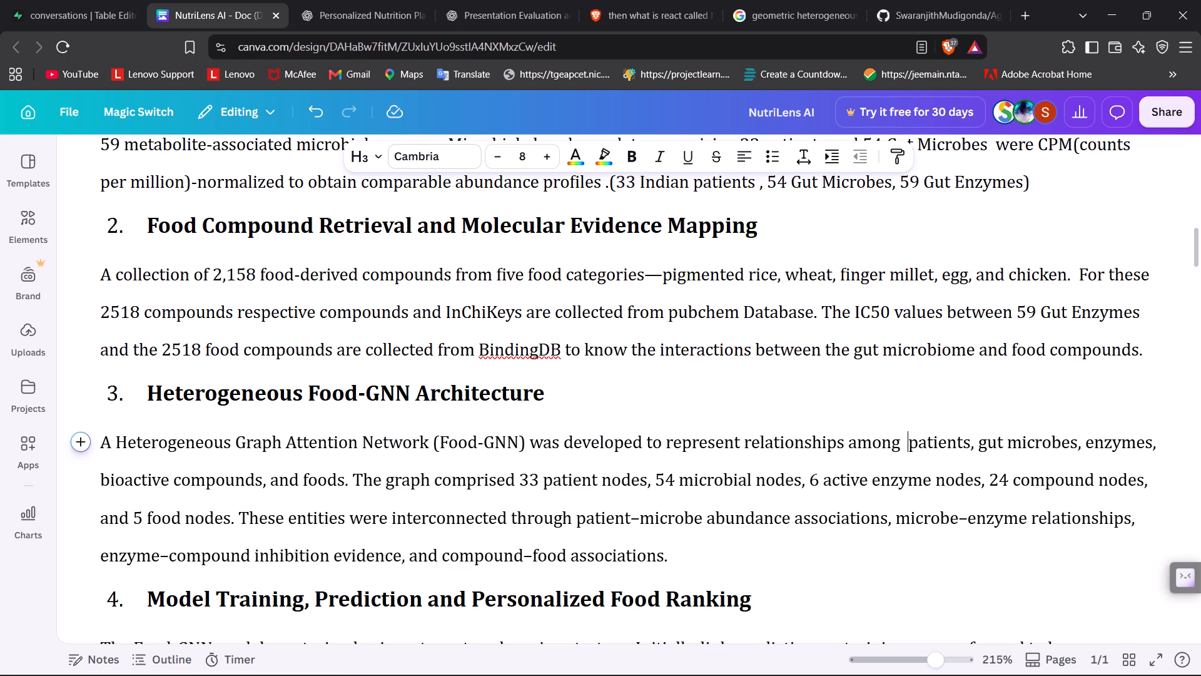
drag(910, 443, 452, 479)
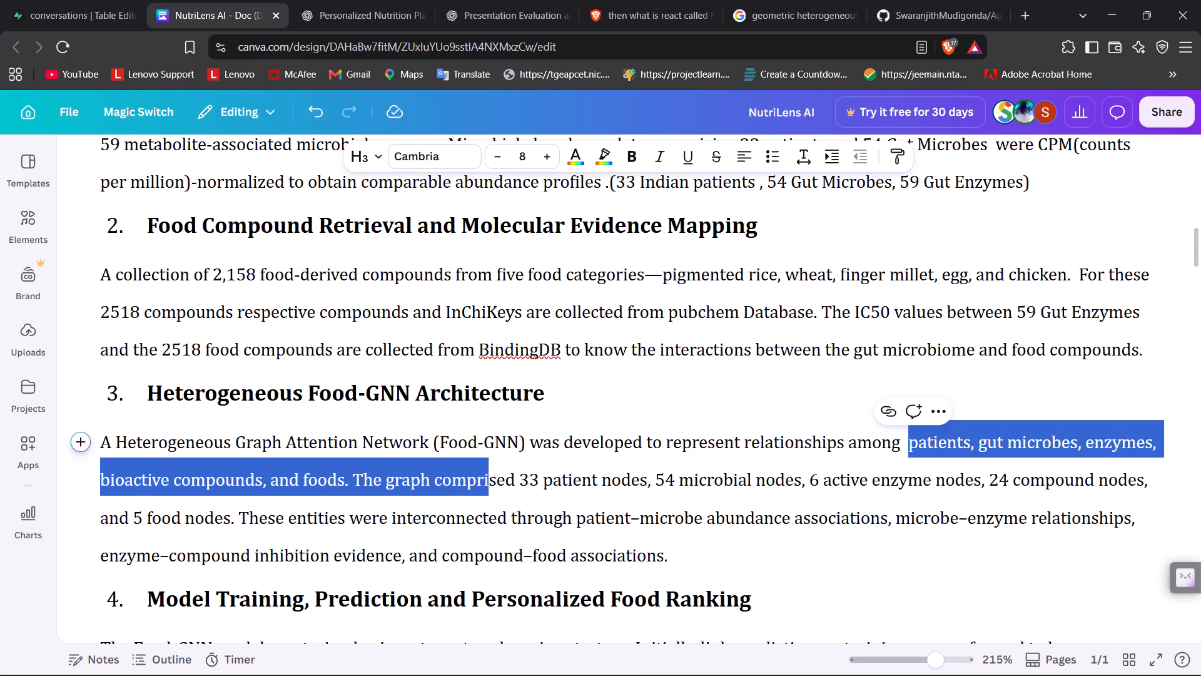
drag(452, 479, 350, 475)
key(BackSpace)
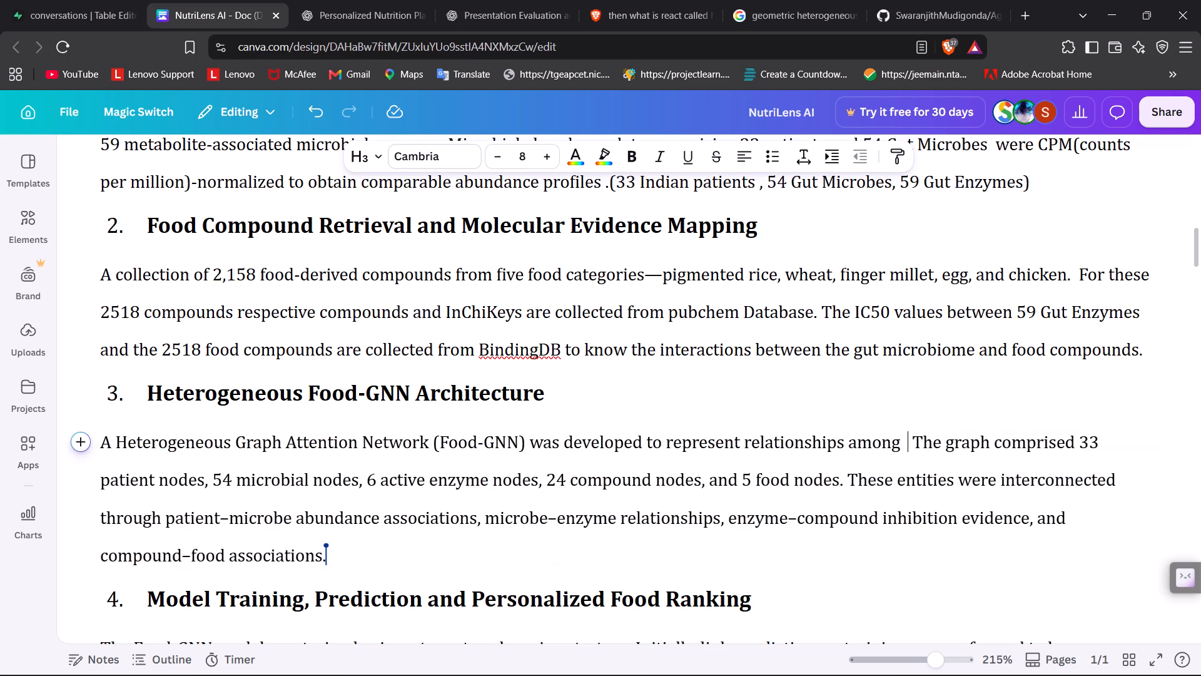
Delete "The graph comprised" so that "relationships among" leads directly into "33 patient nodes".
key(shift+Right)
key(shift+Right)
key(shift+Right)
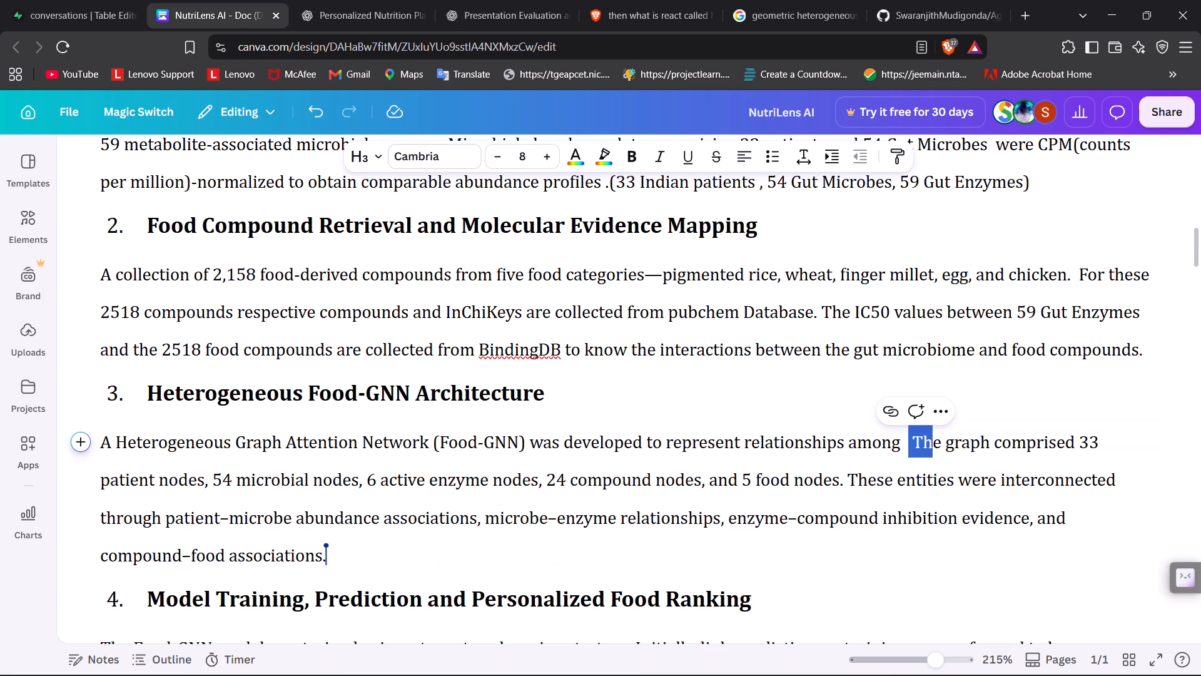
key(shift+Right)
key(BackSpace)
key(BackSpace)
key(shift+Right)
key(shift+Right)
key(shift+Right)
key(shift+Right)
key(shift+Right)
key(shift+Right)
key(shift+Right)
key(shift+Right)
key(shift+Right)
key(shift+Right)
key(shift+Right)
key(shift+Right)
key(shift+Right)
key(shift+Right)
key(shift+Right)
key(shift+Right)
key(shift+Right)
key(shift+Right)
key(shift+Right)
key(shift+Right)
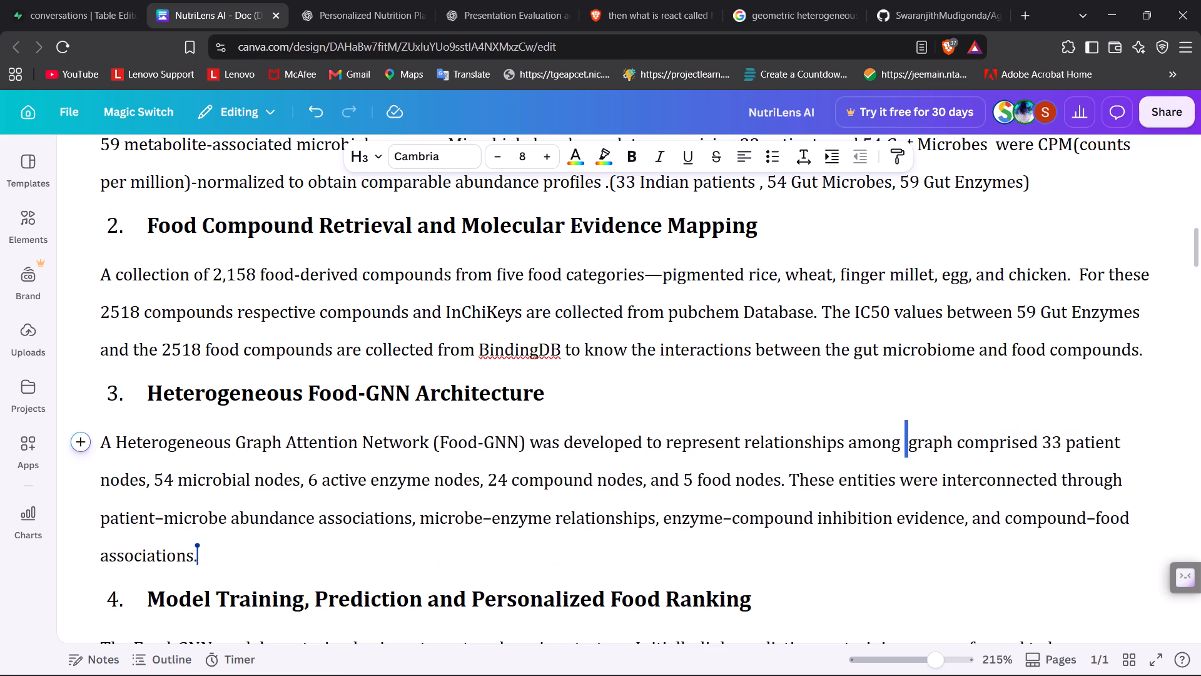
key(shift+Left)
key(shift+Left)
key(shift+Left)
key(shift+Left)
key(shift+Left)
key(shift+Left)
key(shift+Left)
key(shift+Left)
key(shift+Left)
key(shift+Left)
key(shift+Left)
key(shift+Left)
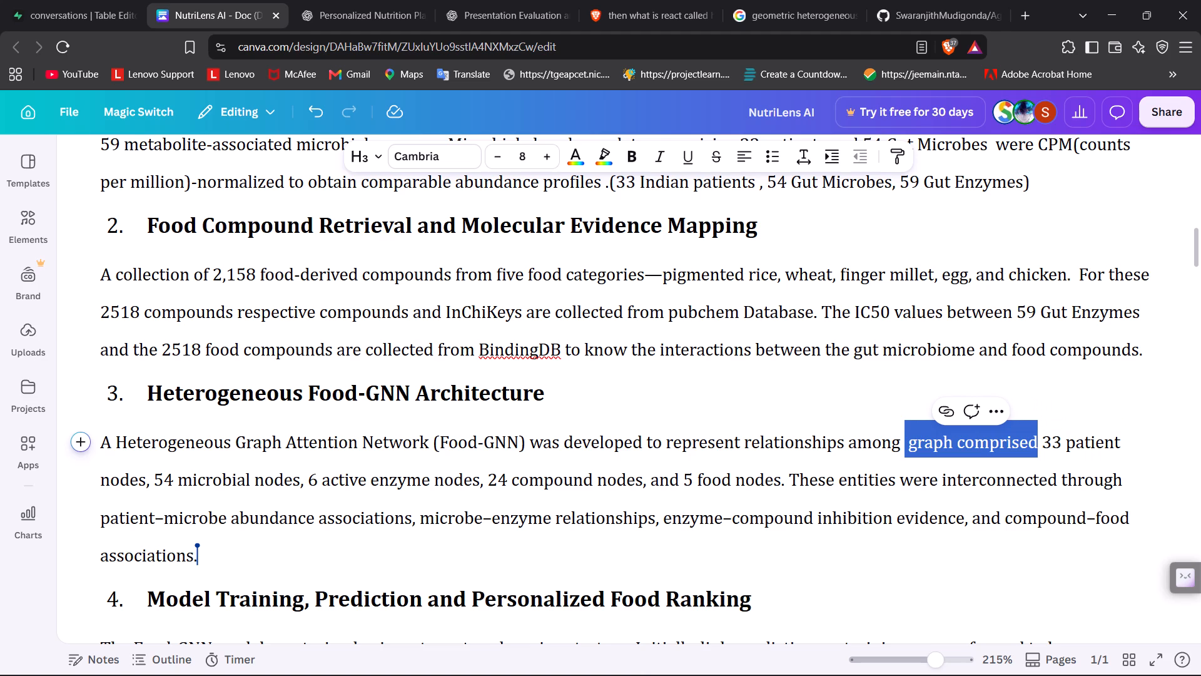
key(BackSpace)
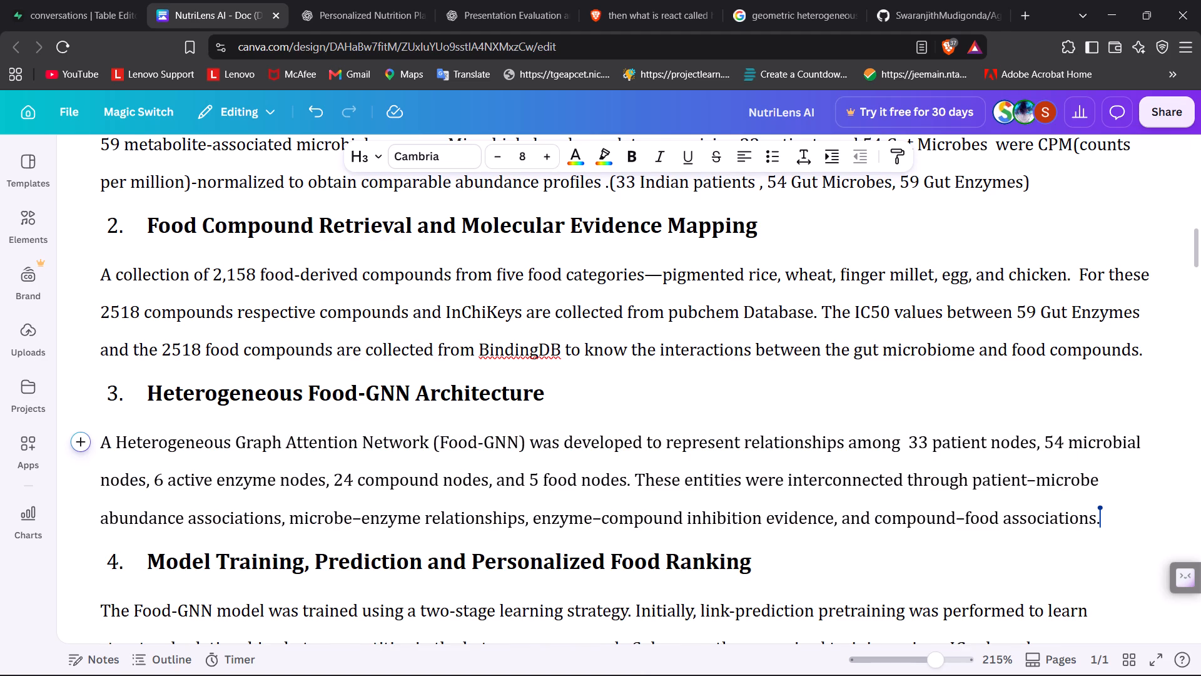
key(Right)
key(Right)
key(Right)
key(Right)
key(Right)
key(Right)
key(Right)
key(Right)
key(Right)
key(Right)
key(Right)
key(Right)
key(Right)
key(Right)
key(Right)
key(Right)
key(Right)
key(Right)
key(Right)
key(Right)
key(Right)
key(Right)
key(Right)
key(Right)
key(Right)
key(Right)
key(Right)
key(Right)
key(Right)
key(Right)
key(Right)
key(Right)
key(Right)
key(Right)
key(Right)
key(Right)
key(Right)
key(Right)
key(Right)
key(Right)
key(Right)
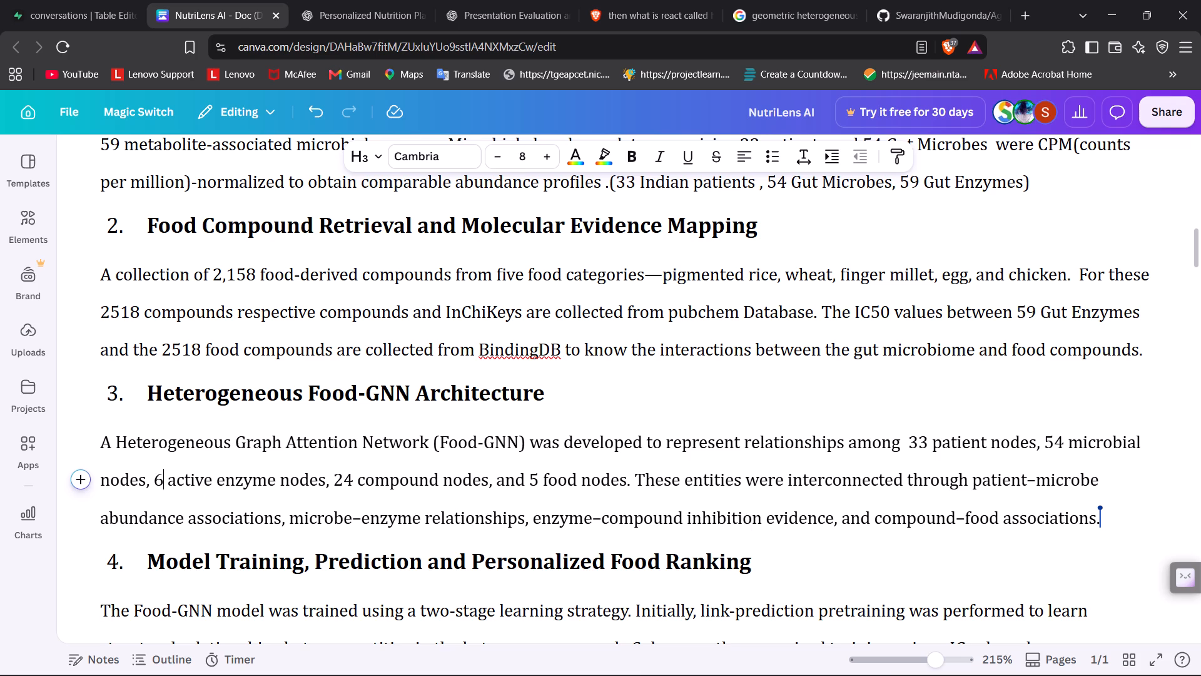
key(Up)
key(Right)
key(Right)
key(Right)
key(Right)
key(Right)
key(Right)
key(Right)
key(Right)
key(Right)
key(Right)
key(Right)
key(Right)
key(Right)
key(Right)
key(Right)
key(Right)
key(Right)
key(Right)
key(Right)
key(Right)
Replace the comma and space between "33 patient nodes" and "54 microbial nodes" with the arrow "-->".
click(1043, 439)
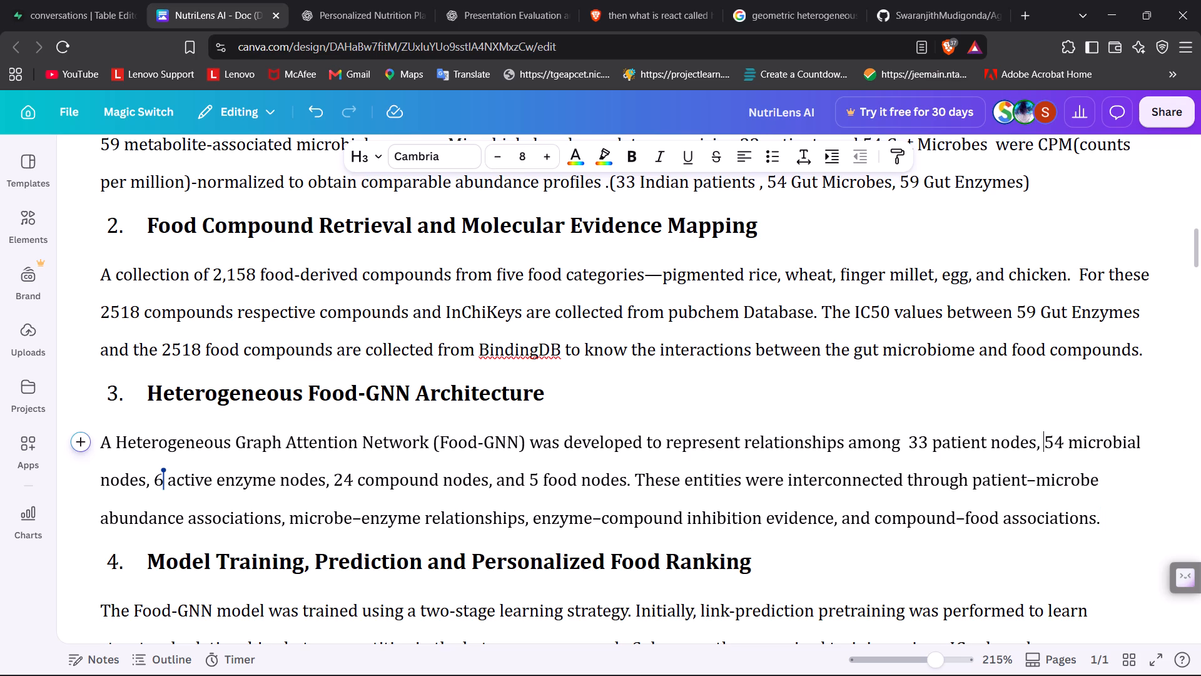
key(BackSpace)
key(BackSpace)
text(->)
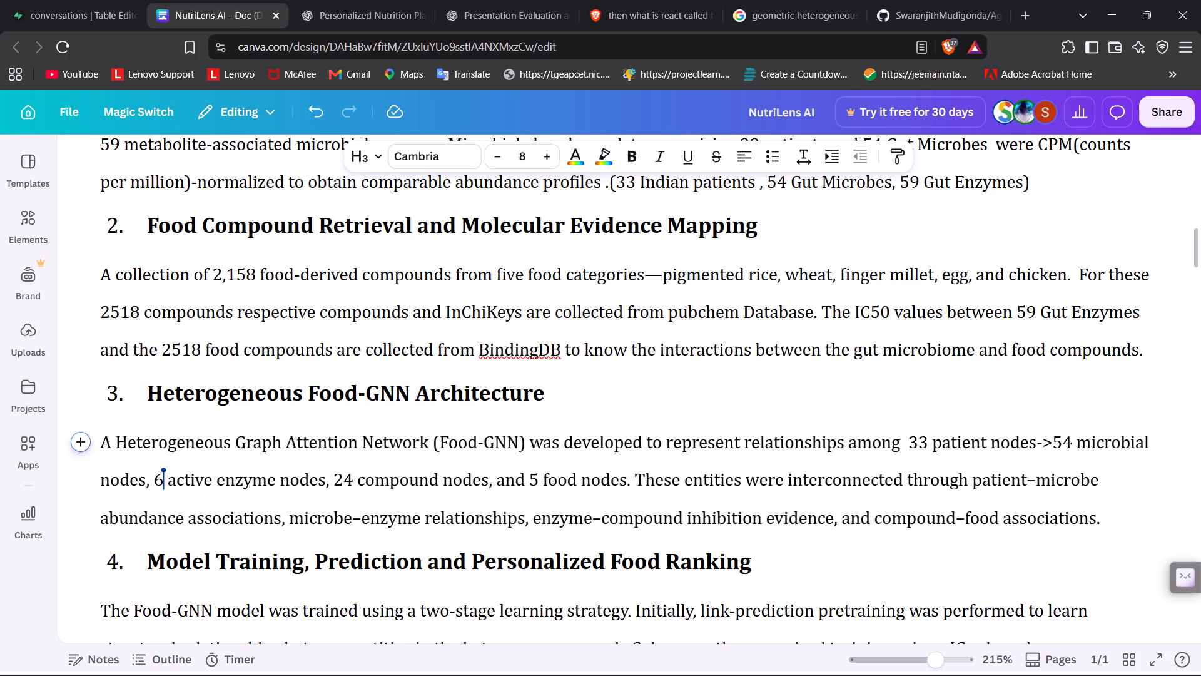
key(Left)
key(minus)
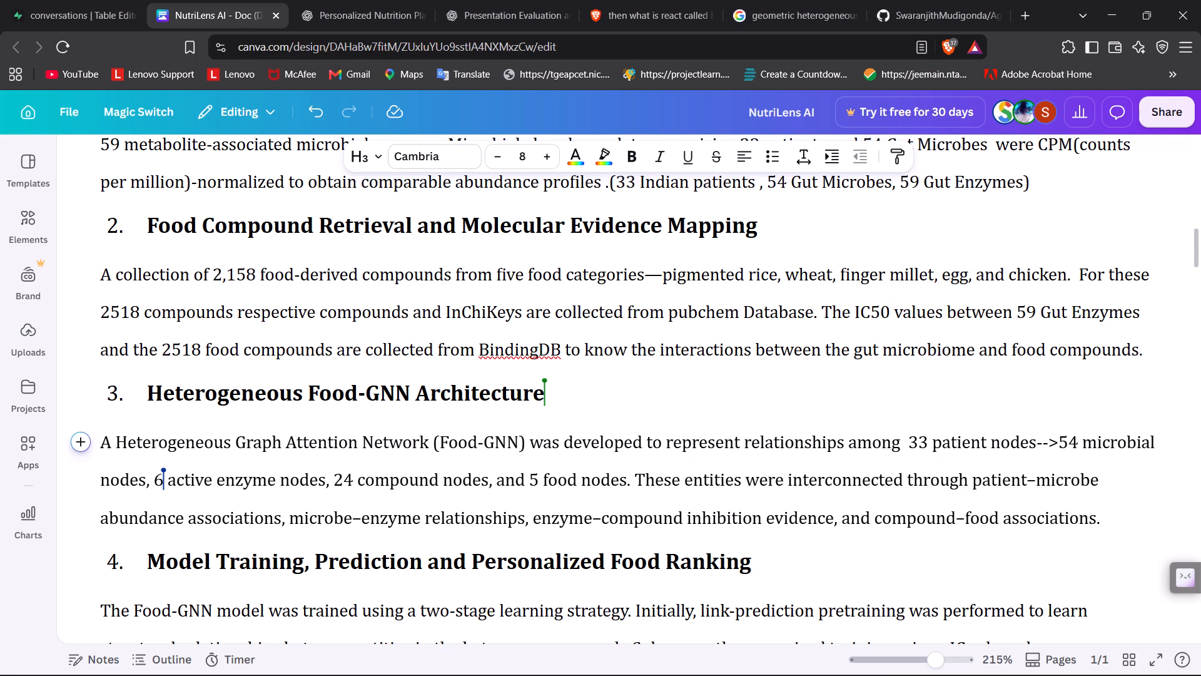
Replace the comma after "54 microbial nodes" with the arrow "-->".
click(149, 480)
key(BackSpace)
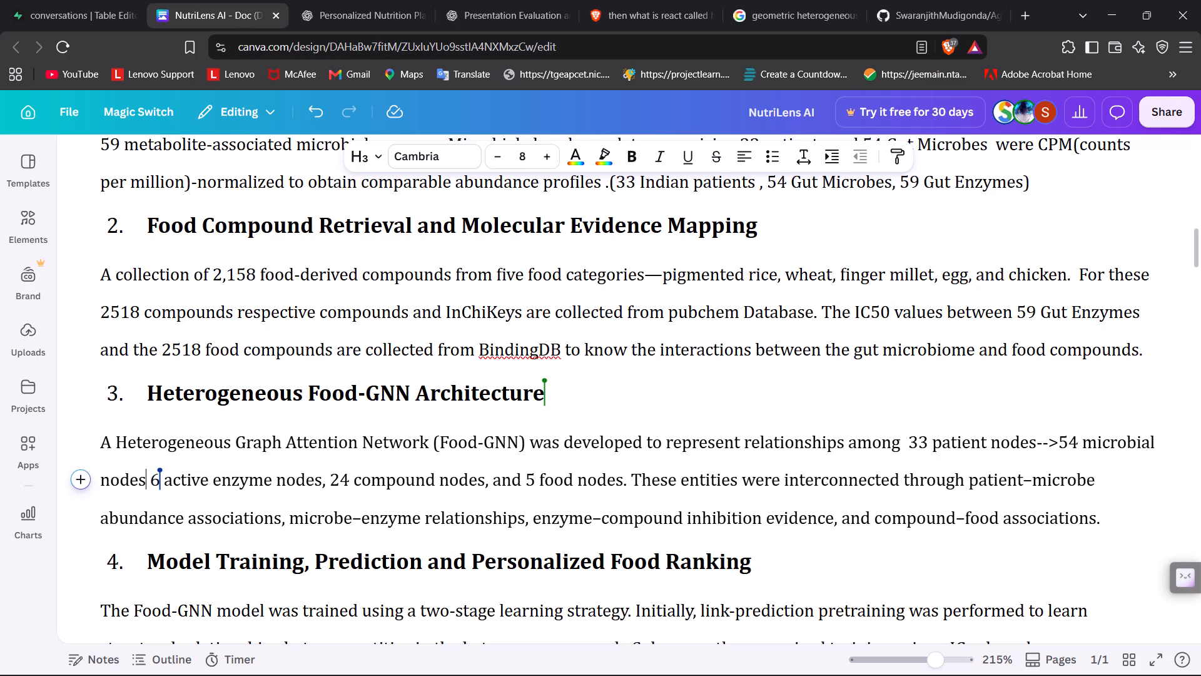
text(--)
key(shift+greater)
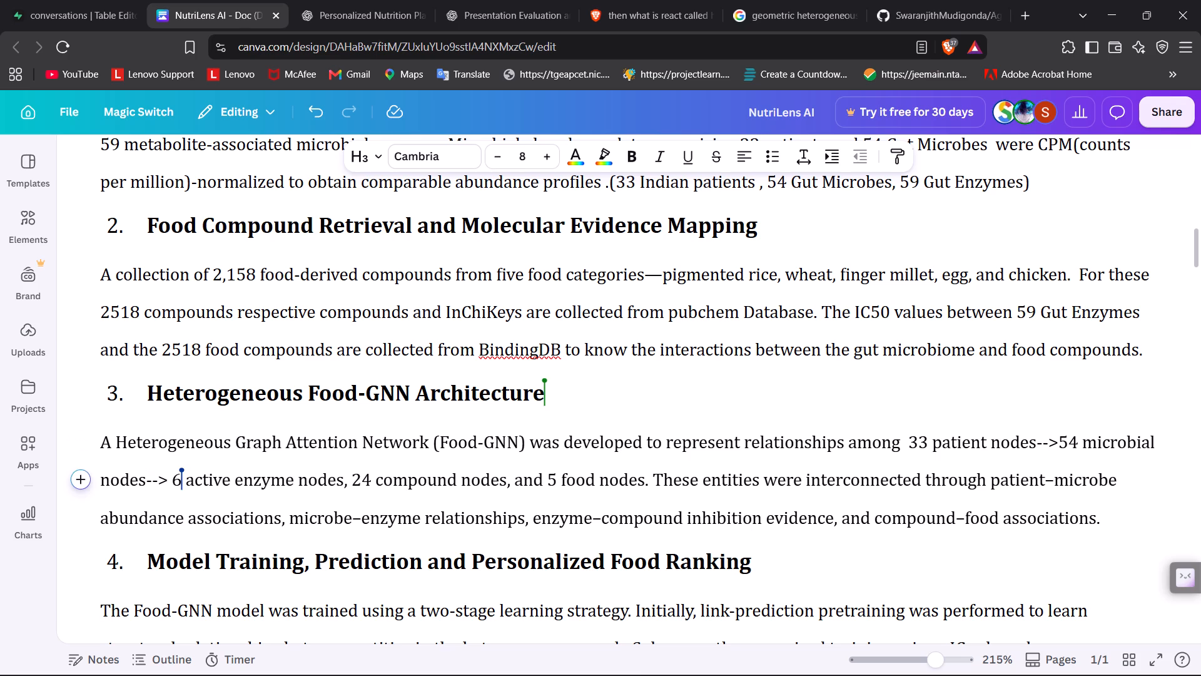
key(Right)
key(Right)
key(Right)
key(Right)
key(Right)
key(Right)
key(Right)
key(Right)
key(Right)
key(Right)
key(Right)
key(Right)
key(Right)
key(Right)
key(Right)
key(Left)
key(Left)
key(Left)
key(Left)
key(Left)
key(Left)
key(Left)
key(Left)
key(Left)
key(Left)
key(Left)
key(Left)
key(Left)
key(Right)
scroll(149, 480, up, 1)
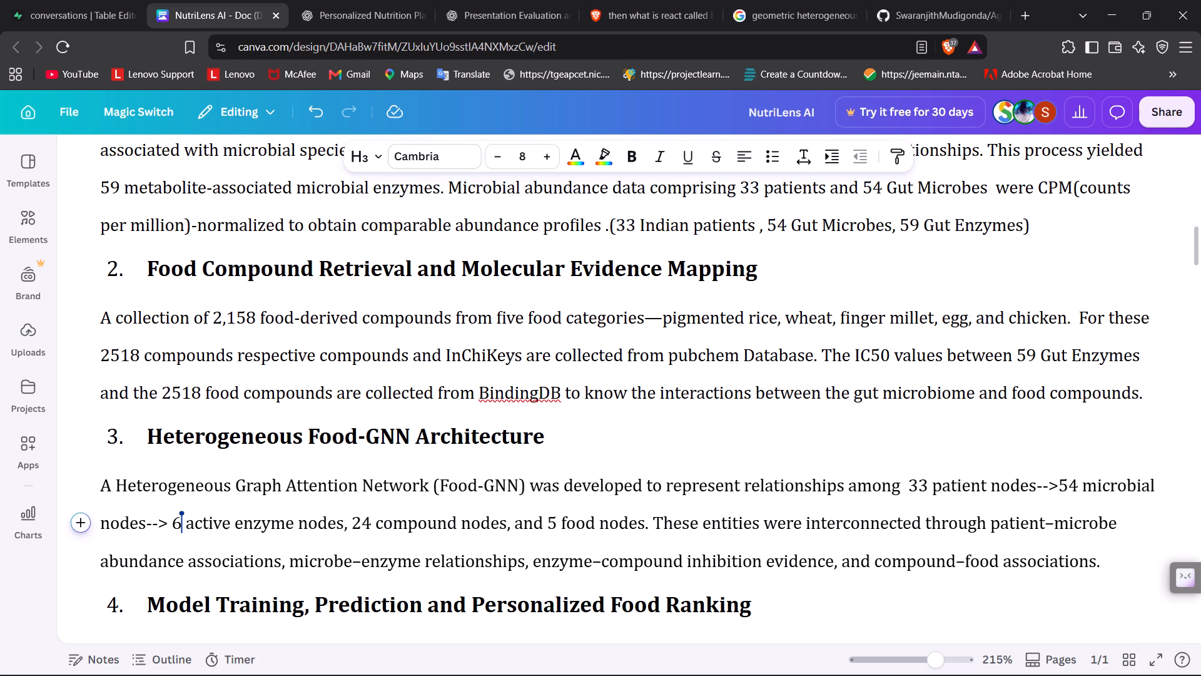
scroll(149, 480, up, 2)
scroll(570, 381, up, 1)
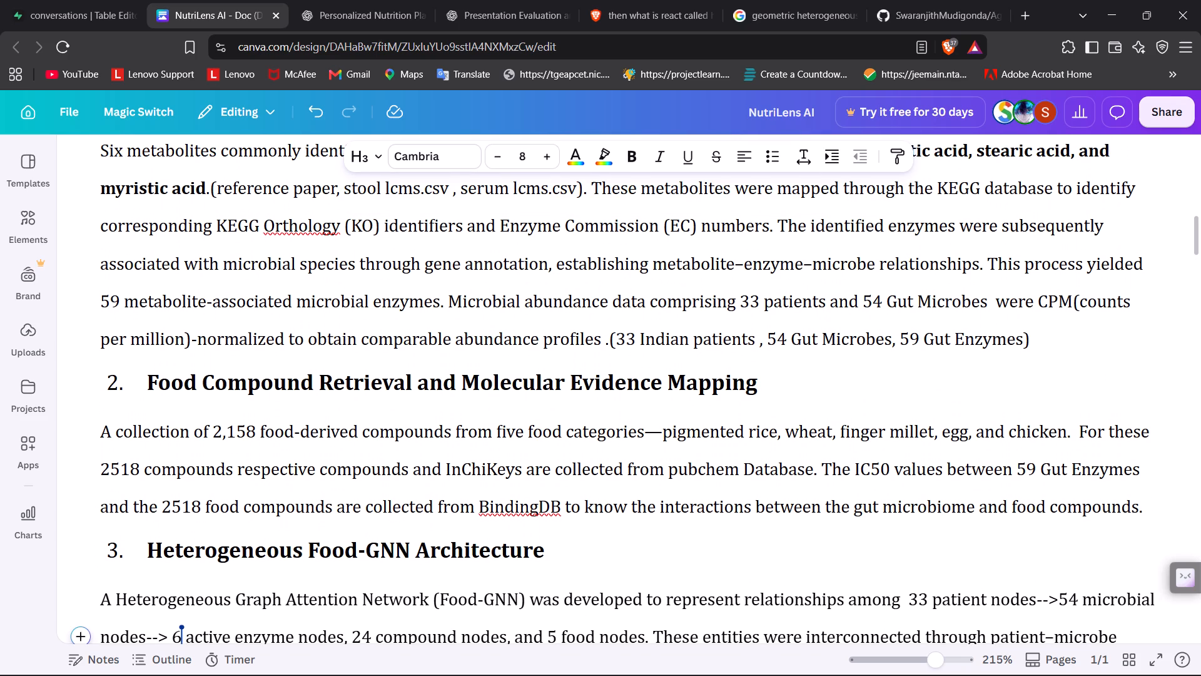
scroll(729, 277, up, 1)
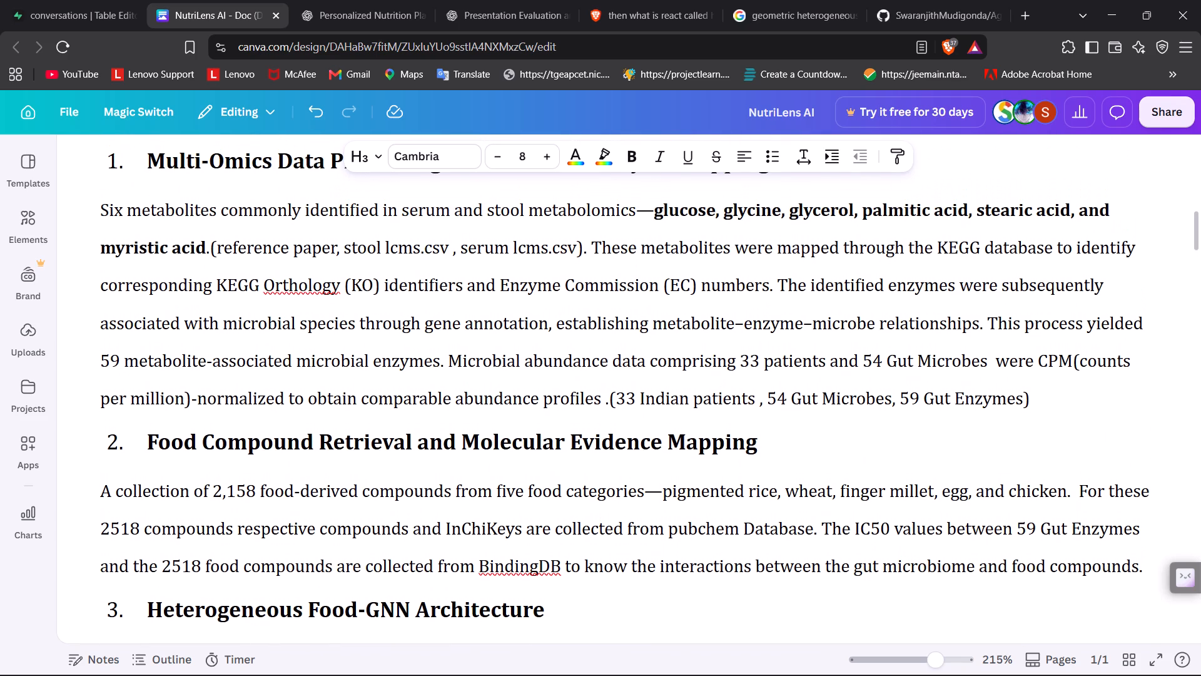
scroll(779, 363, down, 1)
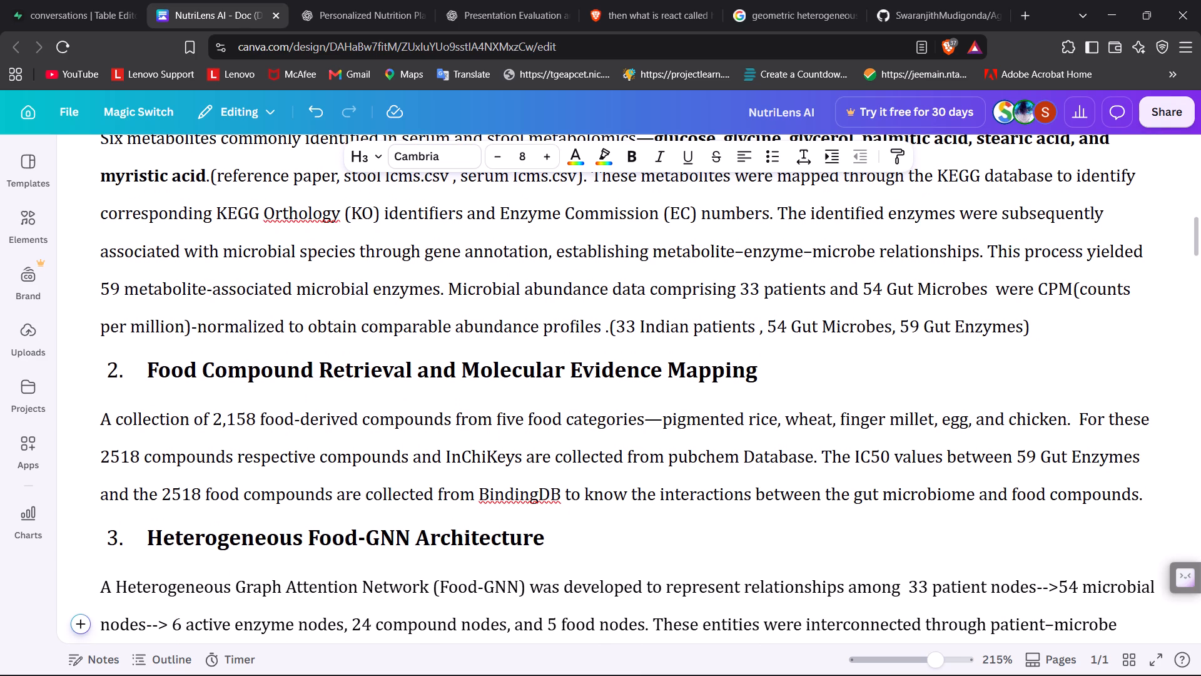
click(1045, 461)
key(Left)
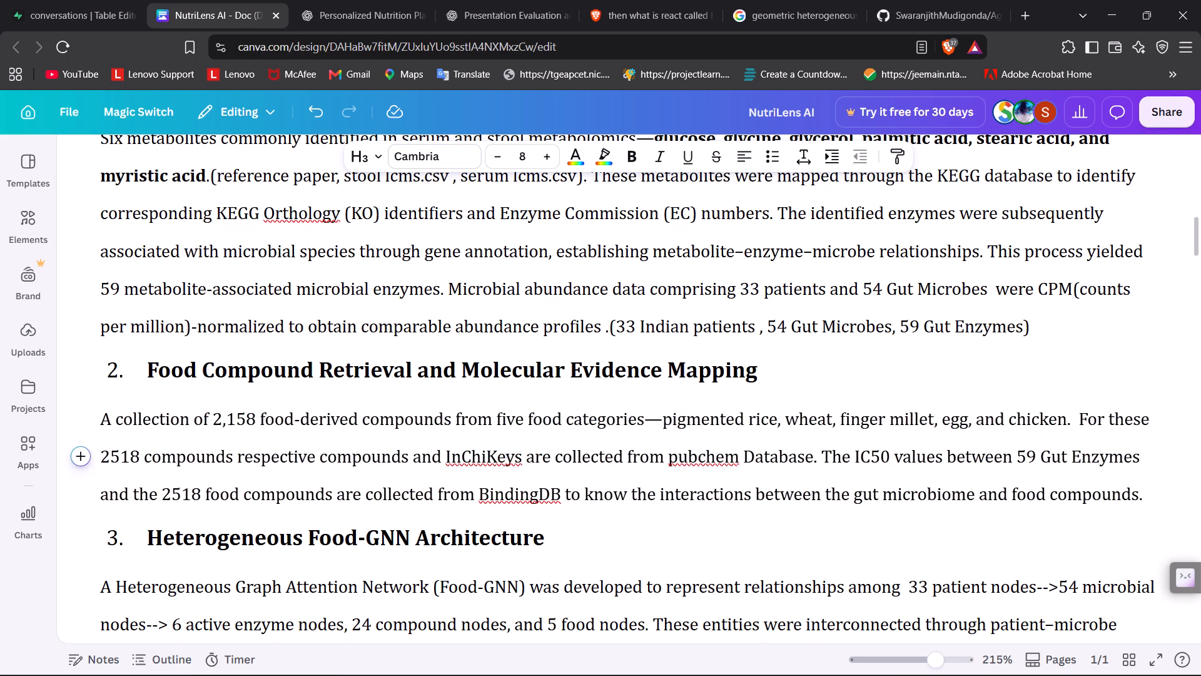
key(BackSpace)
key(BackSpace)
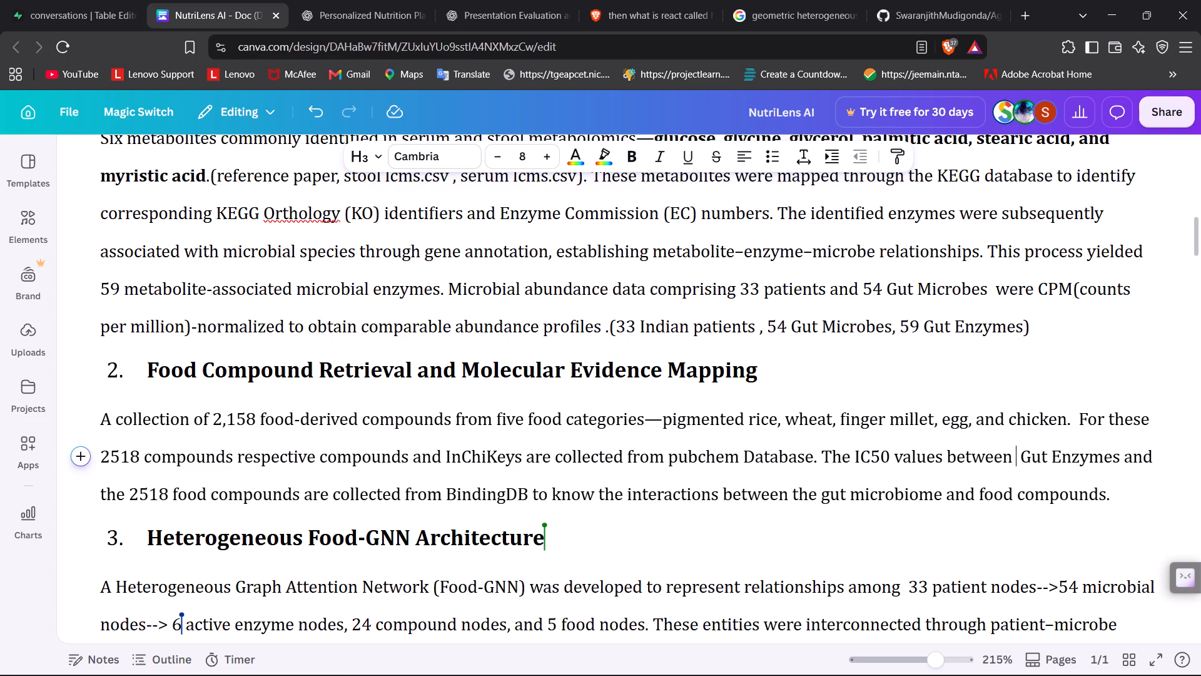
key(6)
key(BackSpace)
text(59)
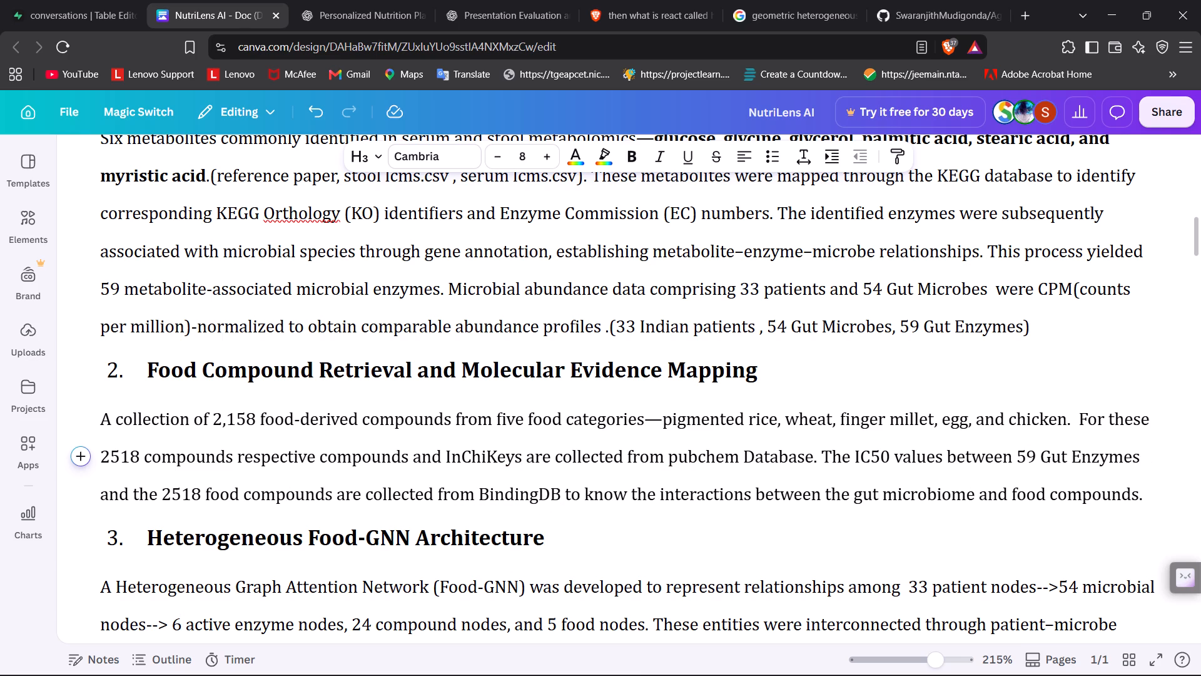
Insert "6 Enzymes(Out of " before "59 Gut Enzymes" in the Food Compound Retrieval and Molecular Evidence Mapping paragraph.
click(1155, 460)
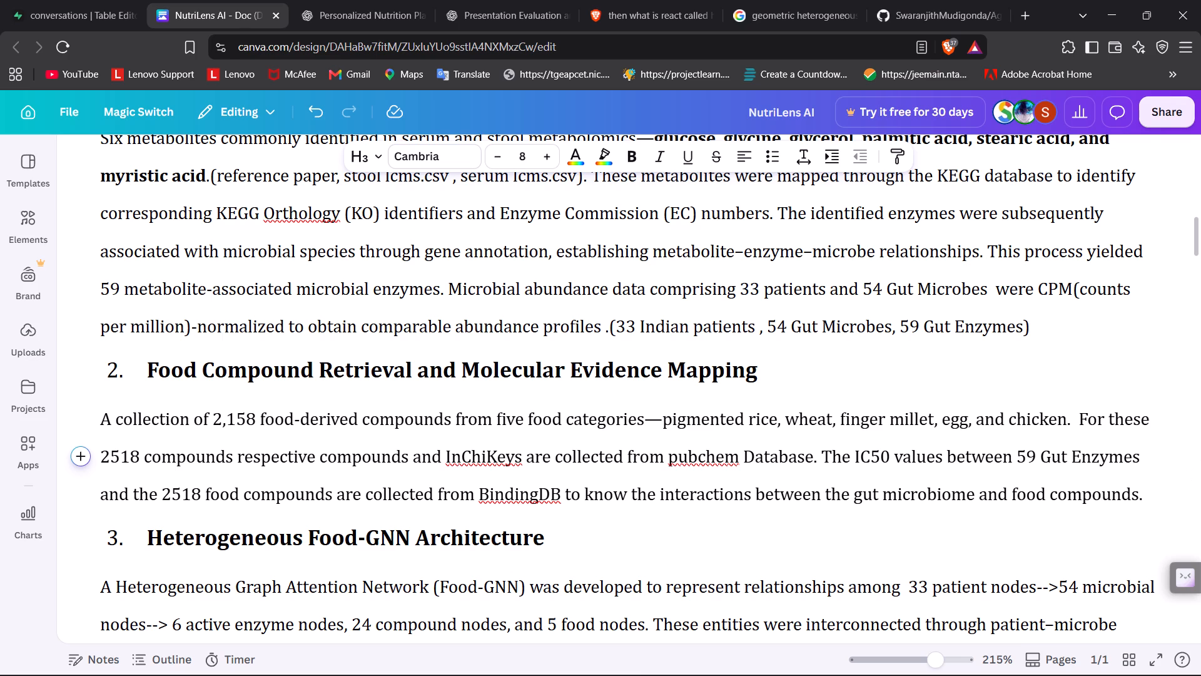
click(1016, 459)
text(6 Enzymes)
key(shift+parenleft)
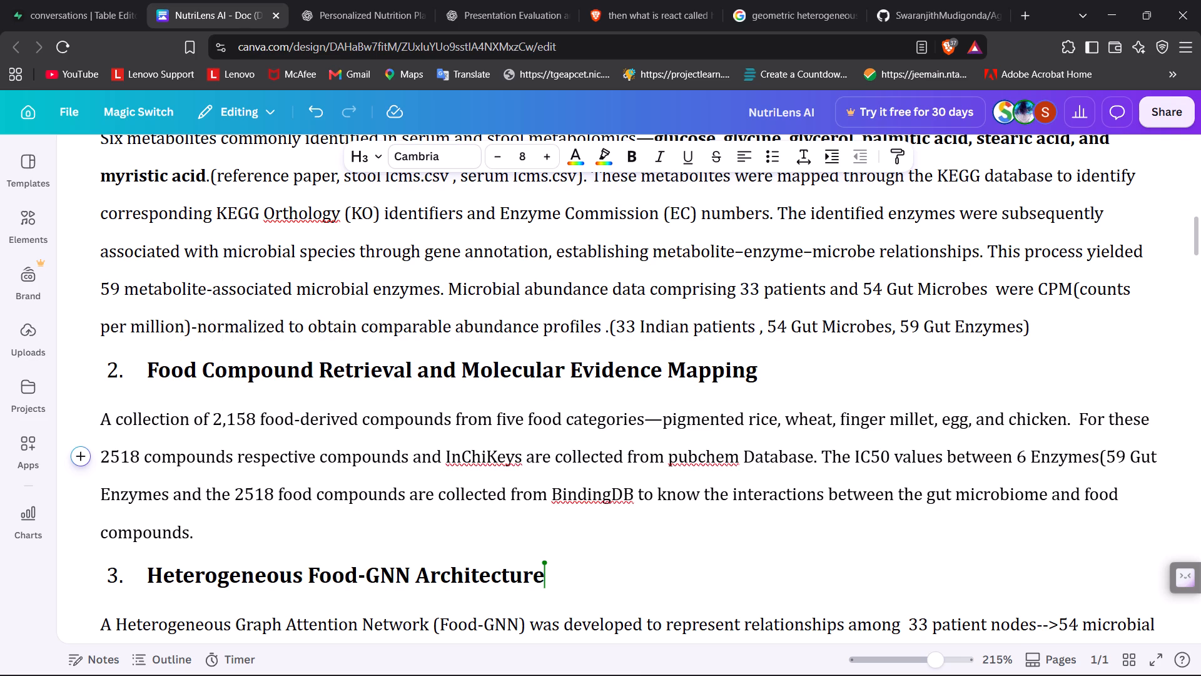
text(Out of)
key(space)
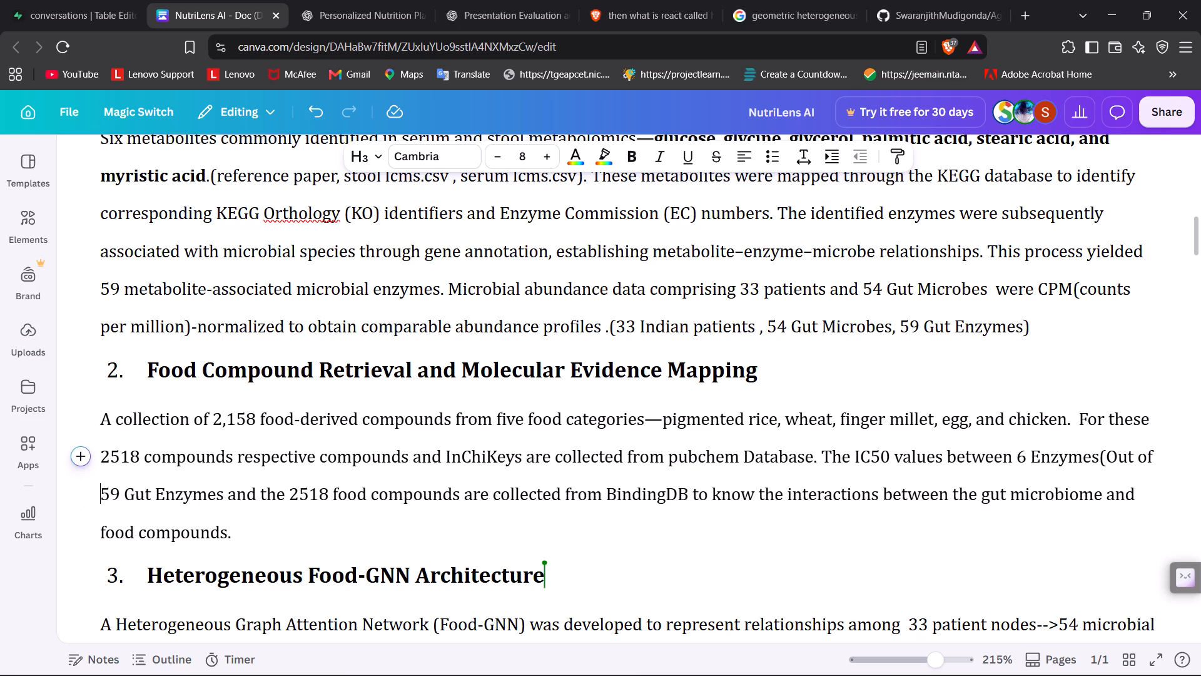
Insert "only 6 gutEnzymes has IC50 Values from literature)" after "59 Gut Enzymes" to complete the parenthetical note.
key(Right)
key(Right)
key(Right)
key(Right)
key(Right)
key(Right)
key(Right)
key(Right)
key(Right)
key(Right)
key(Right)
key(Right)
key(Right)
key(Right)
key(space)
text(only)
key(space)
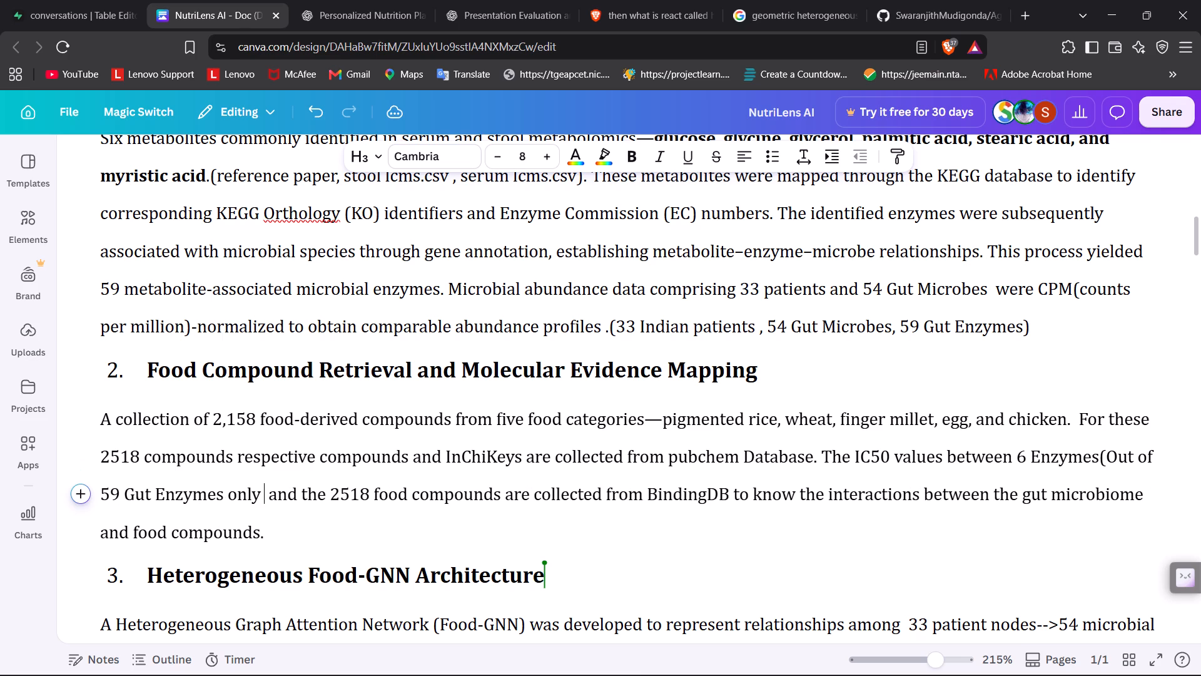
key(shift+parenright)
key(Left)
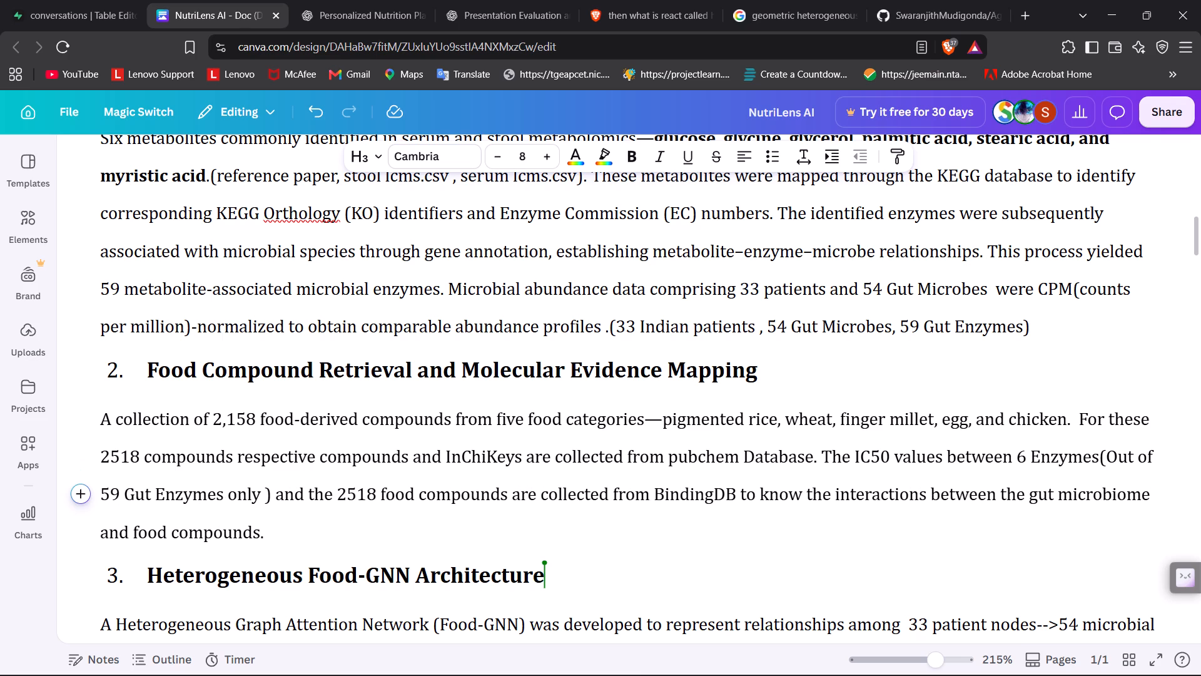
text(6)
key(space)
text(gutEnzyes)
key(BackSpace)
key(BackSpace)
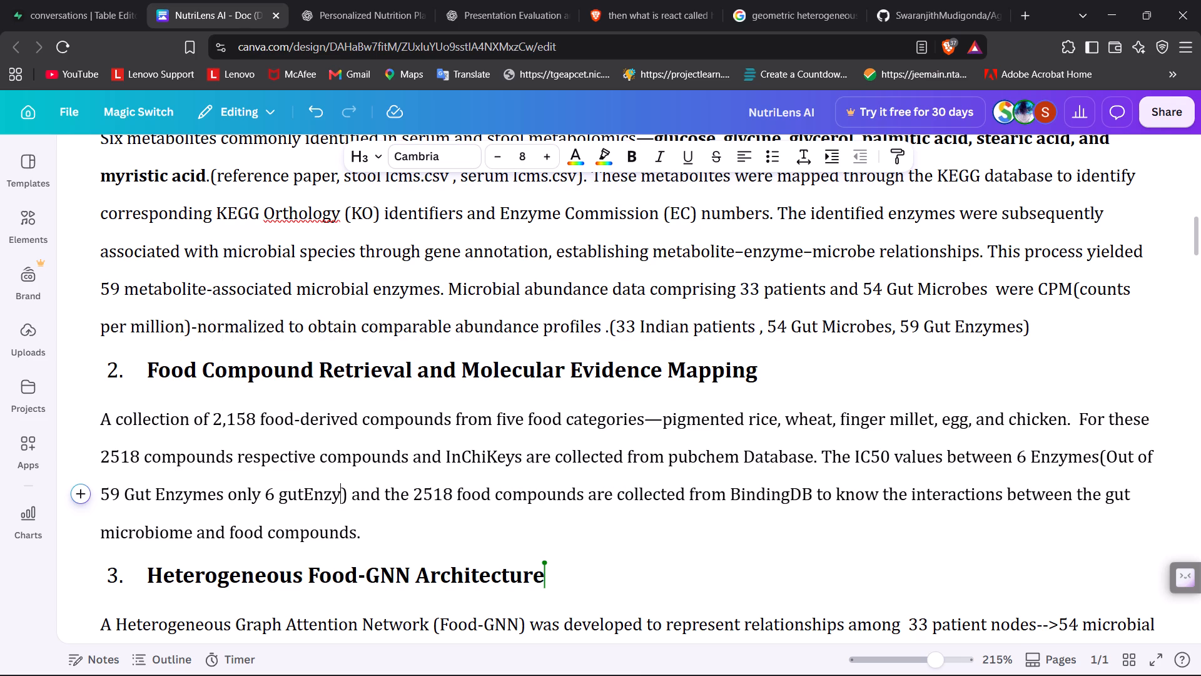
text(mes has)
key(space)
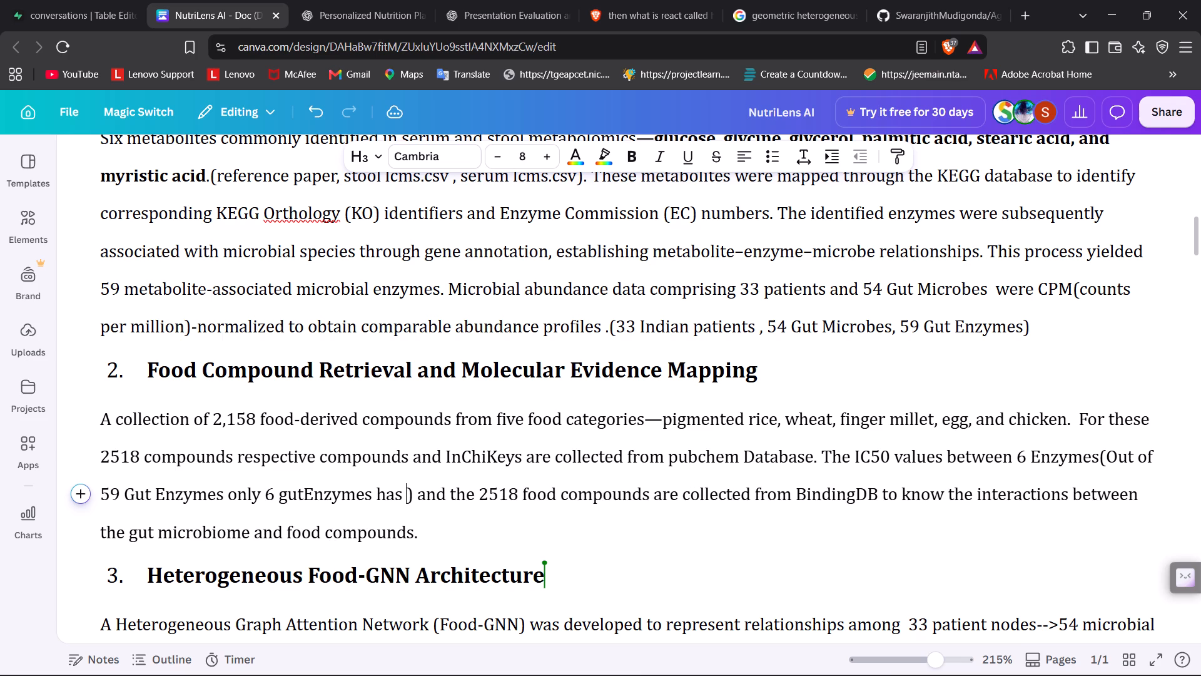
text(IC50)
key(space)
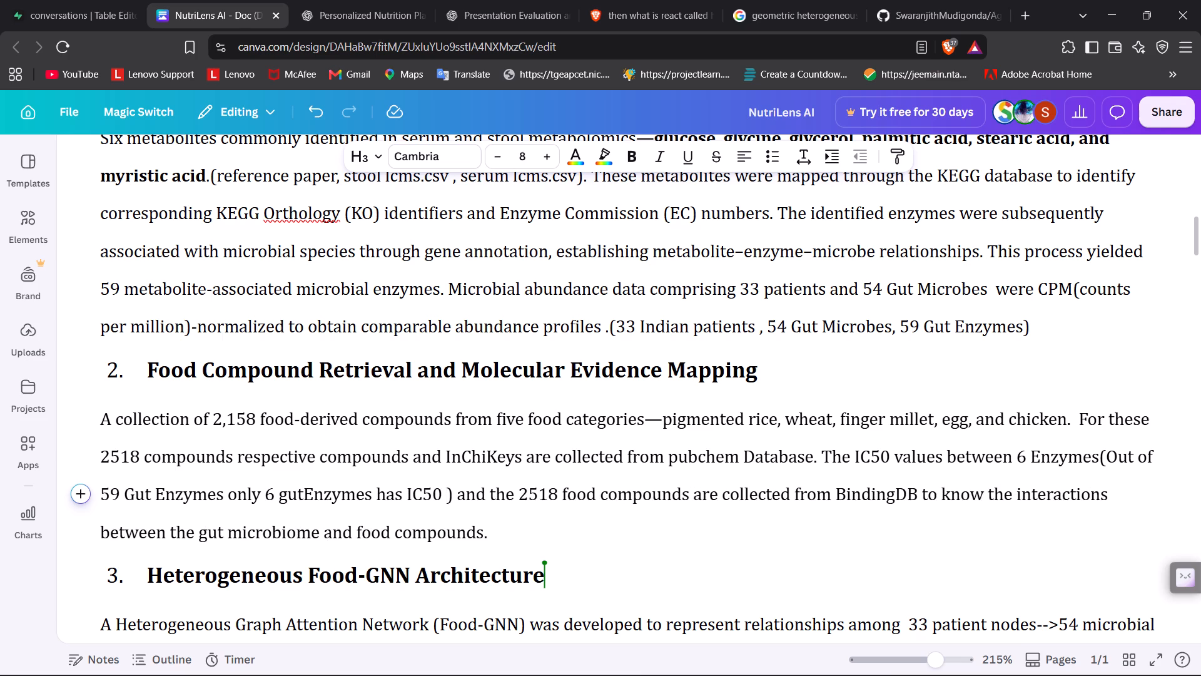
text(Values from literature)
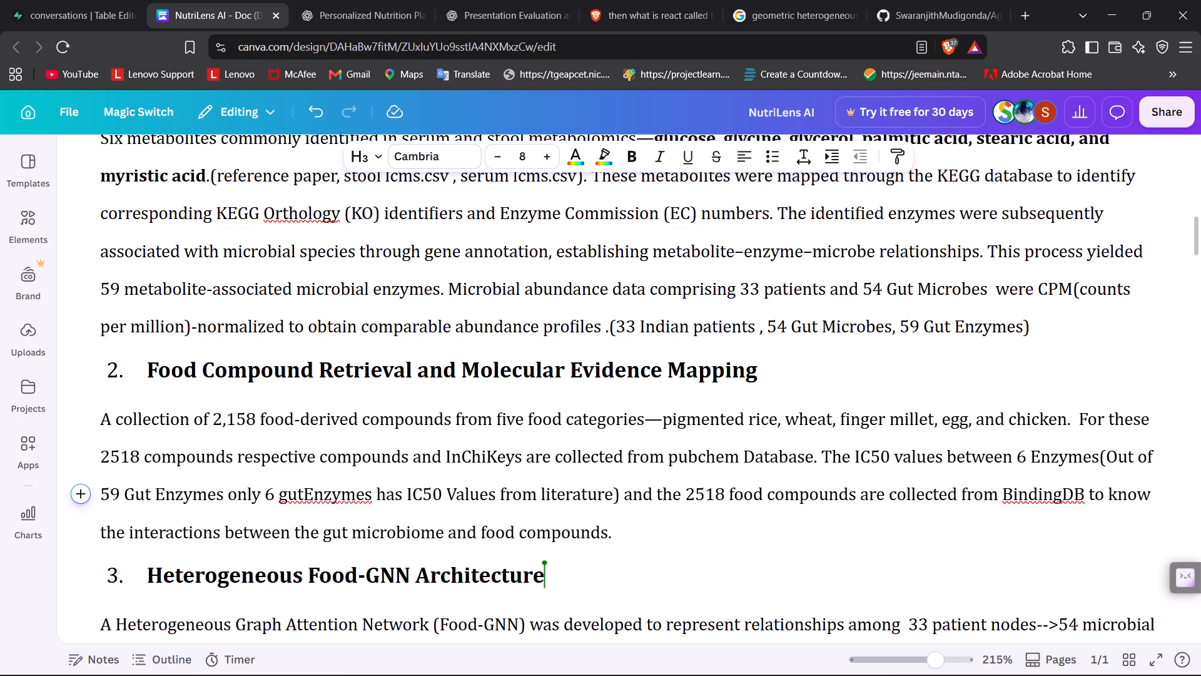
Insert a space in "gutEnzymes" so that it reads "gut Enzymes".
click(298, 494)
key(space)
key(BackSpace)
key(Right)
key(space)
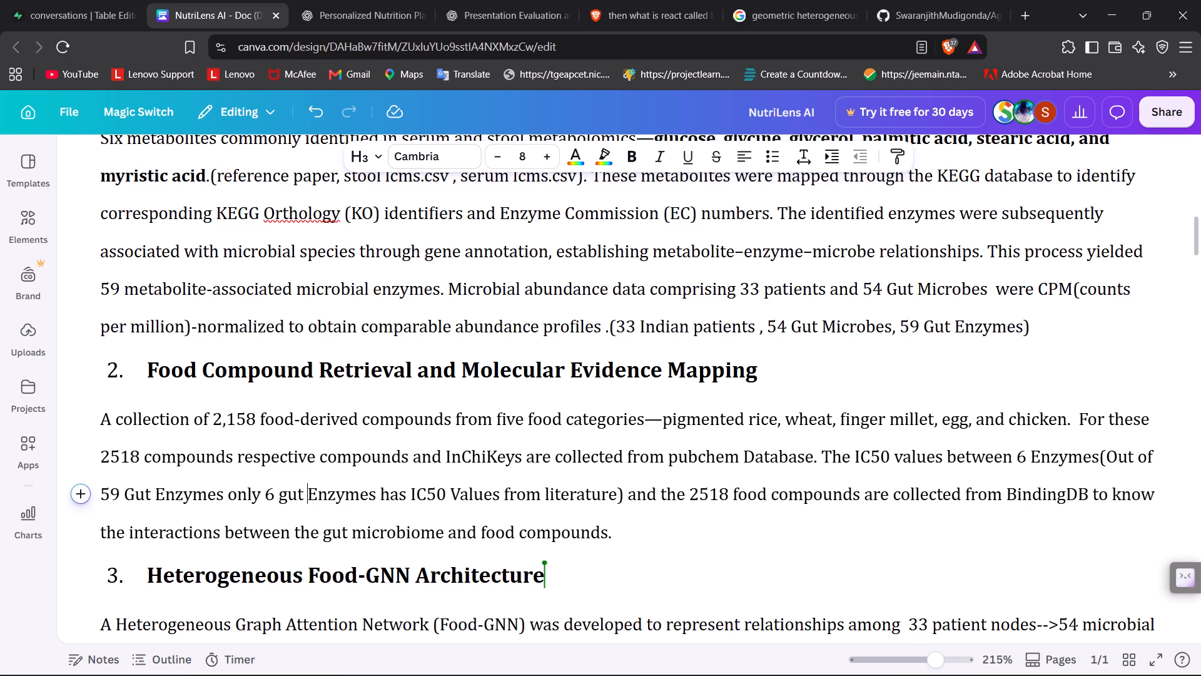
Replace the comma and space between "6 active enzyme nodes" and "24 compound nodes" in the Heterogeneous Food-GNN Architecture paragraph with the arrow "-->".
scroll(298, 494, down, 4)
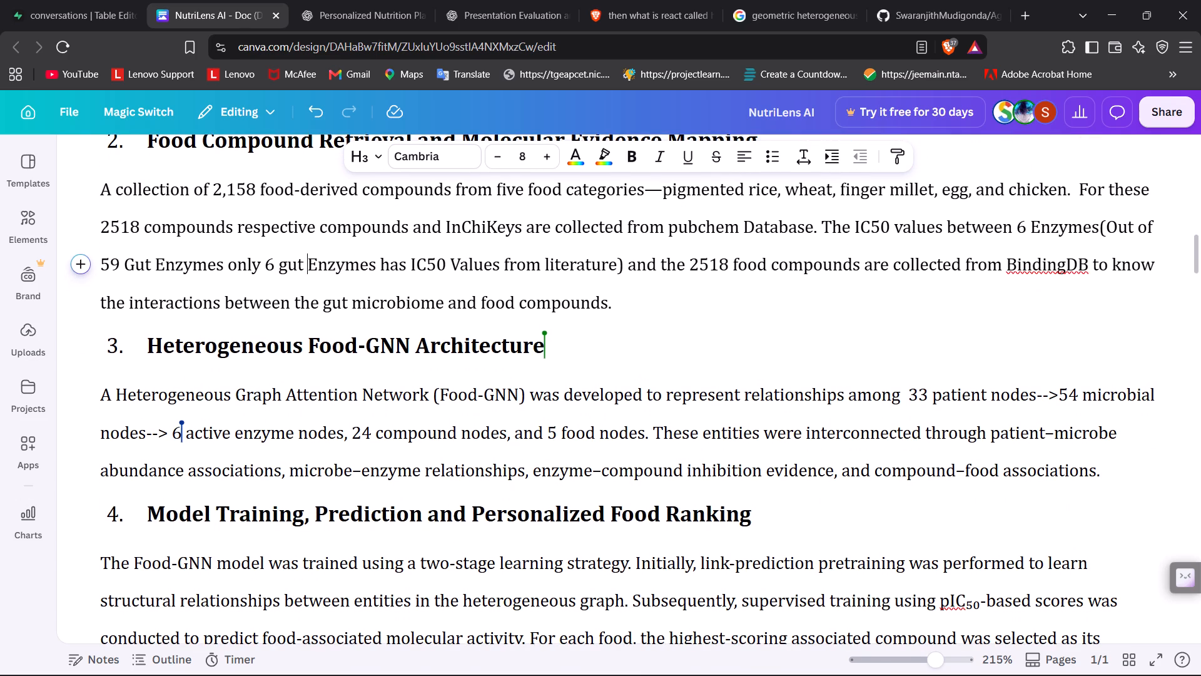
click(188, 438)
text(--)
click(172, 433)
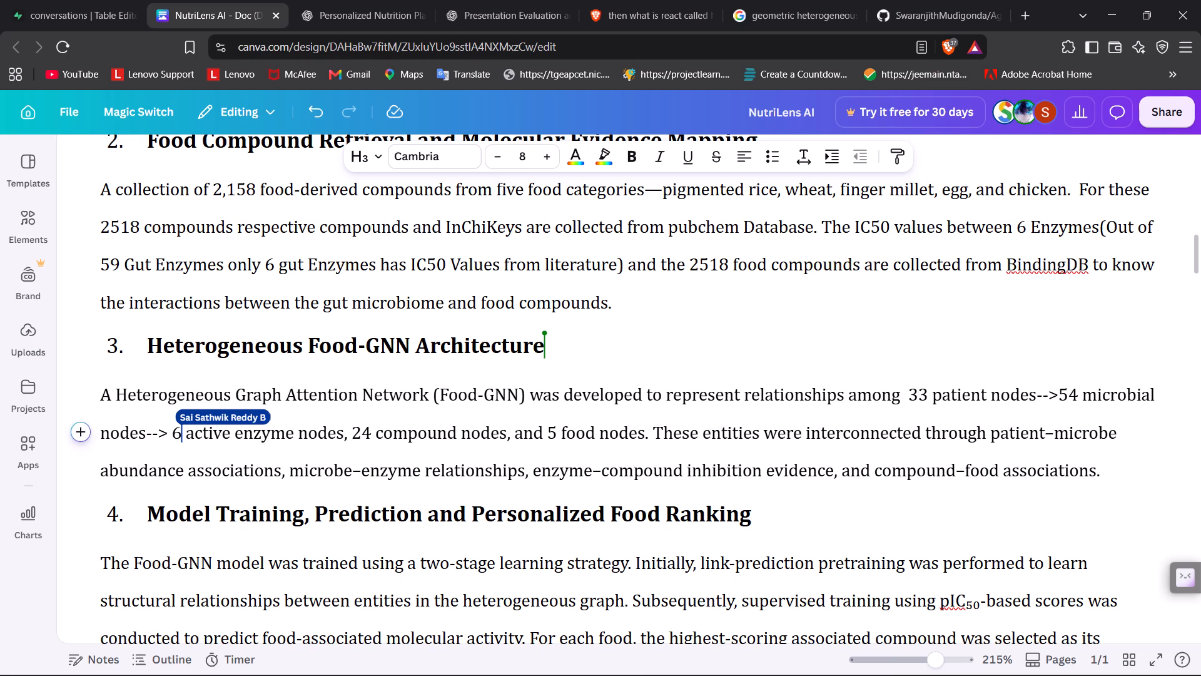
key(Right)
key(Right)
key(Right)
key(Right)
key(Right)
key(Right)
key(Right)
key(Right)
key(Right)
key(Right)
key(Right)
key(Right)
key(Right)
key(Right)
key(Right)
key(Right)
key(Right)
key(Right)
key(Right)
key(Right)
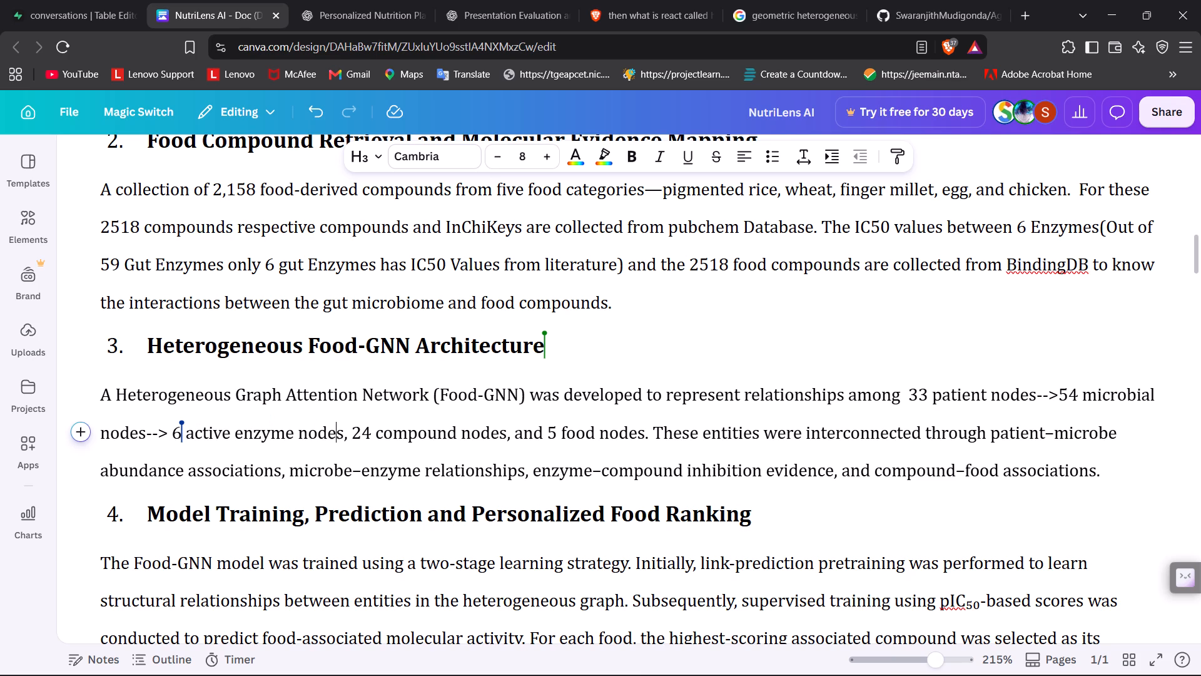
key(Right)
key(Right)
key(BackSpace)
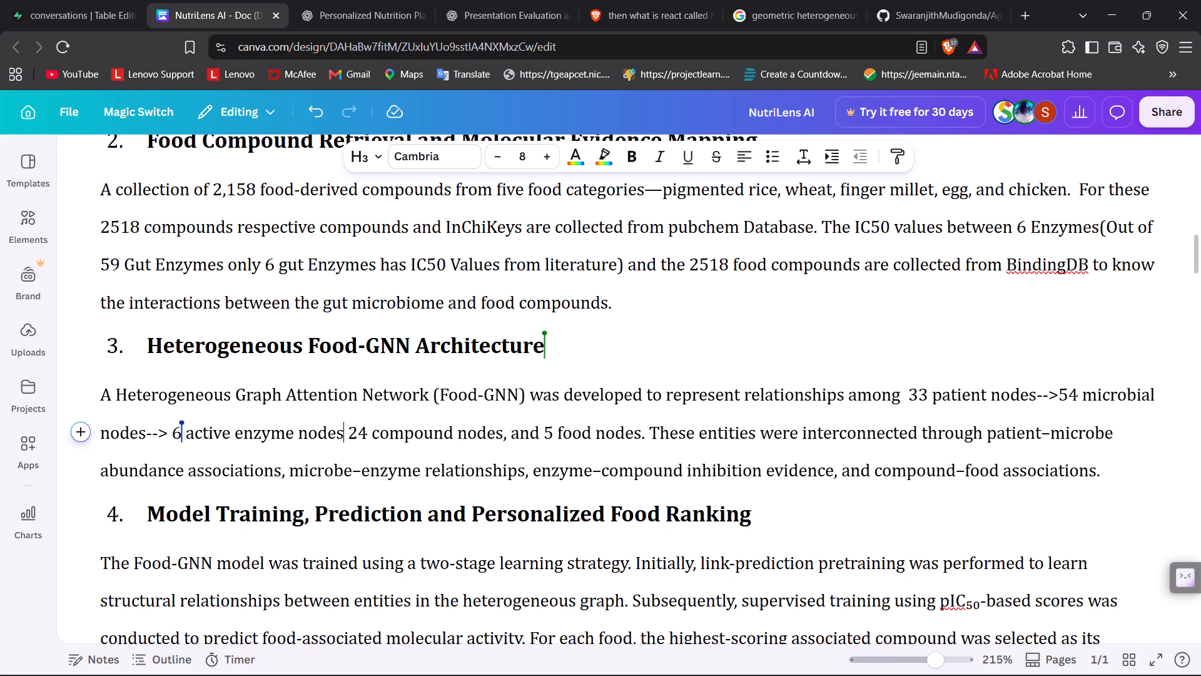
text(--)
key(shift+greater)
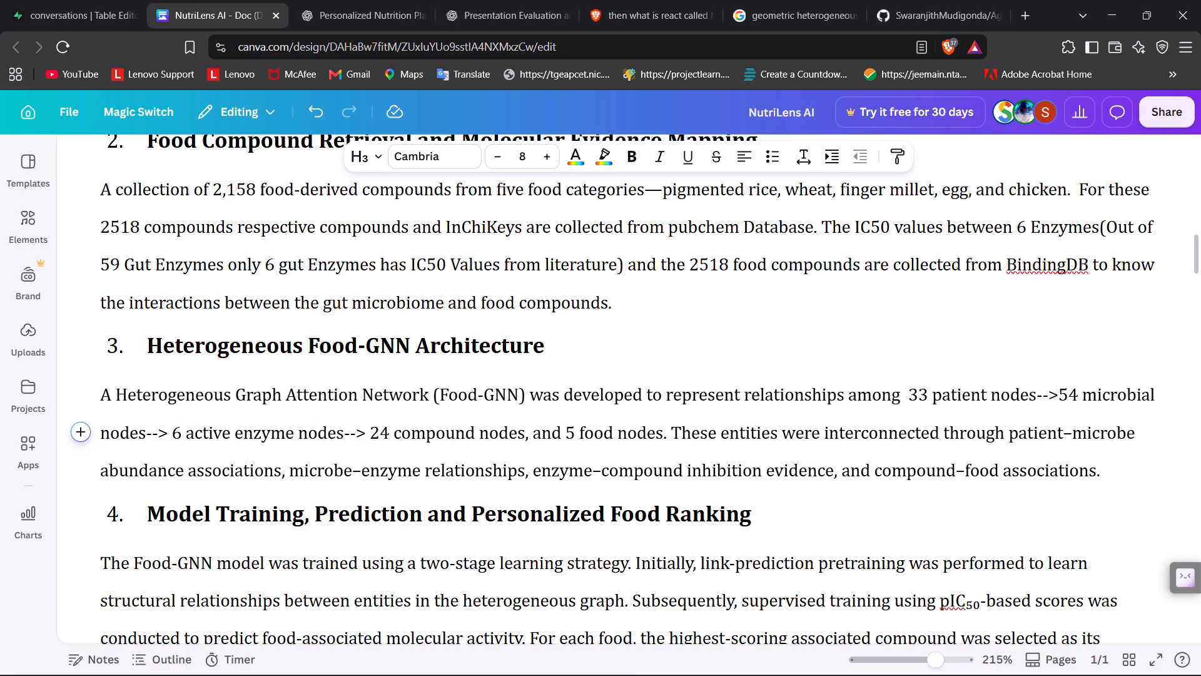
key(Right)
key(Right)
key(Left)
key(BackSpace)
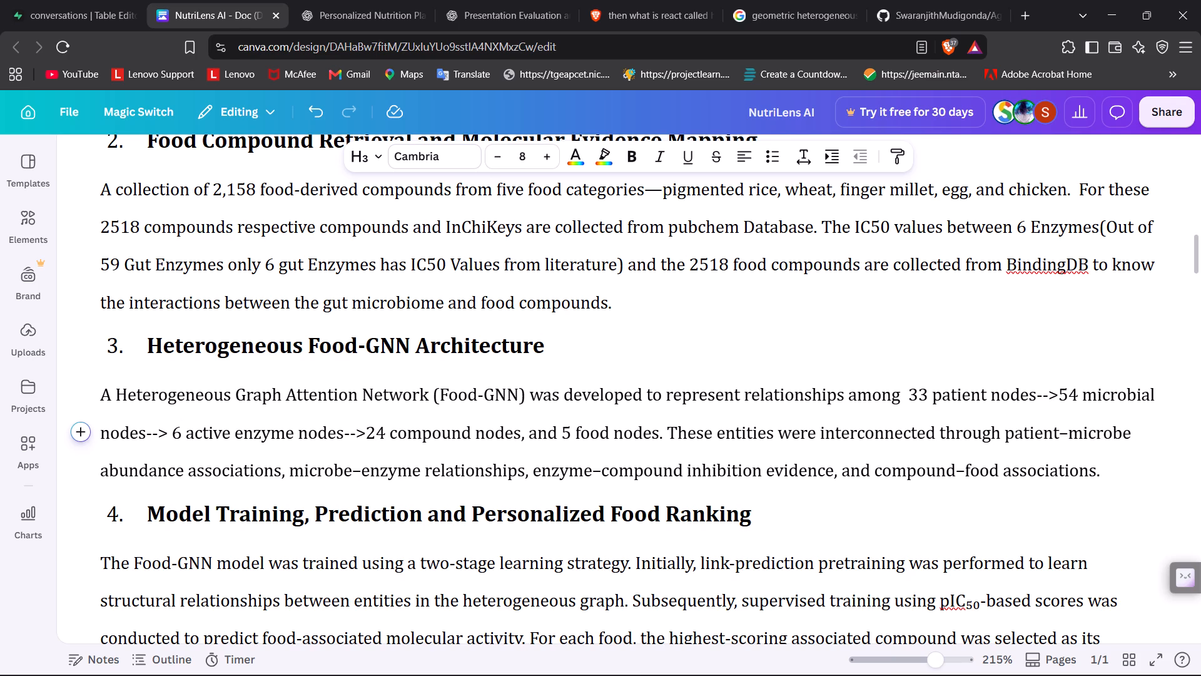
Insert "24 compounds(" before "2518 food compounds" in the Food Compound Retrieval and Molecular Evidence Mapping paragraph.
scroll(172, 433, up, 4)
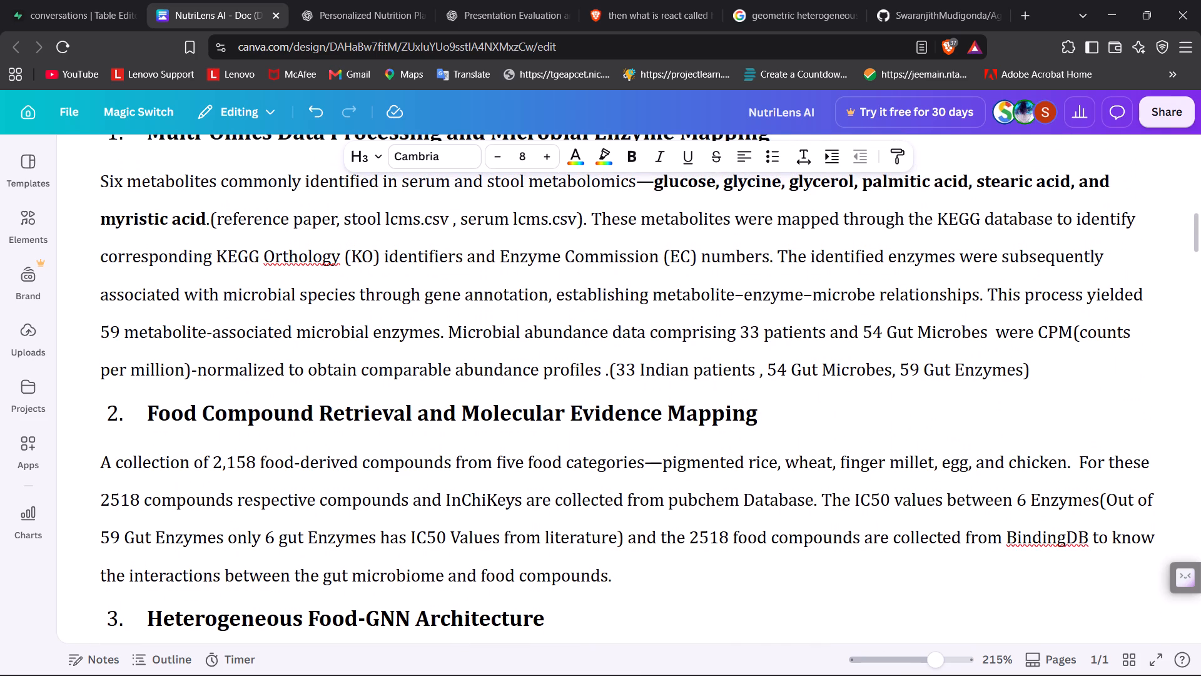
scroll(730, 514, down, 1)
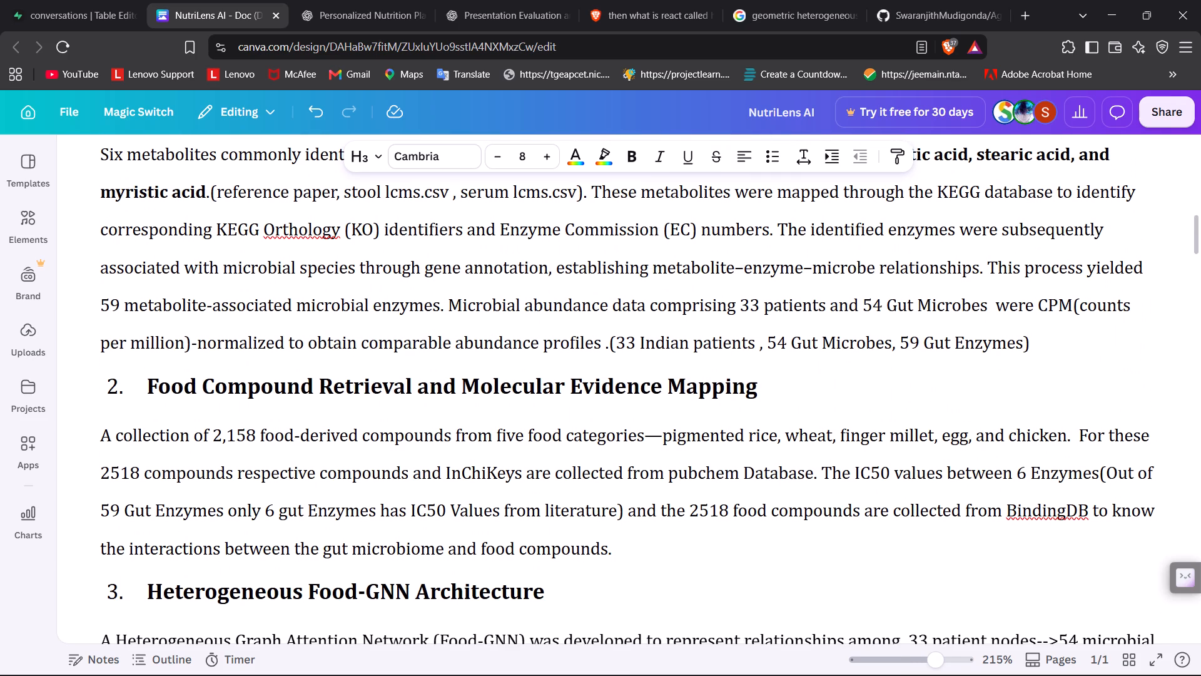
click(696, 512)
key(Left)
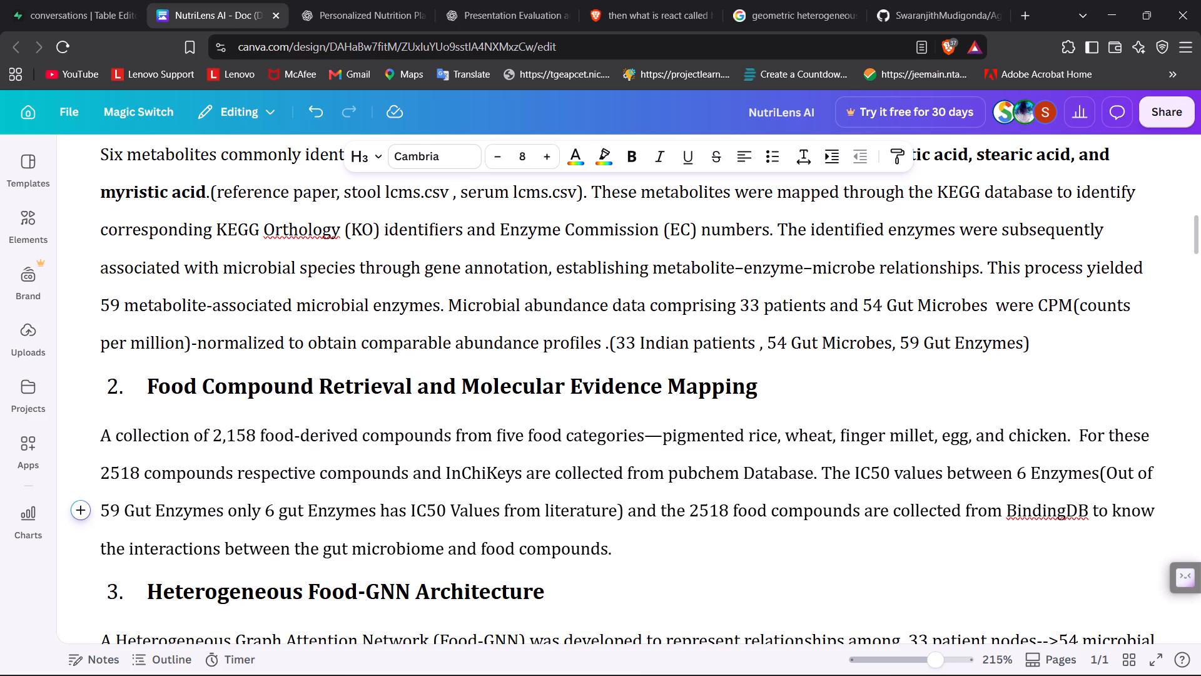
key(Left)
key(space)
text(2)
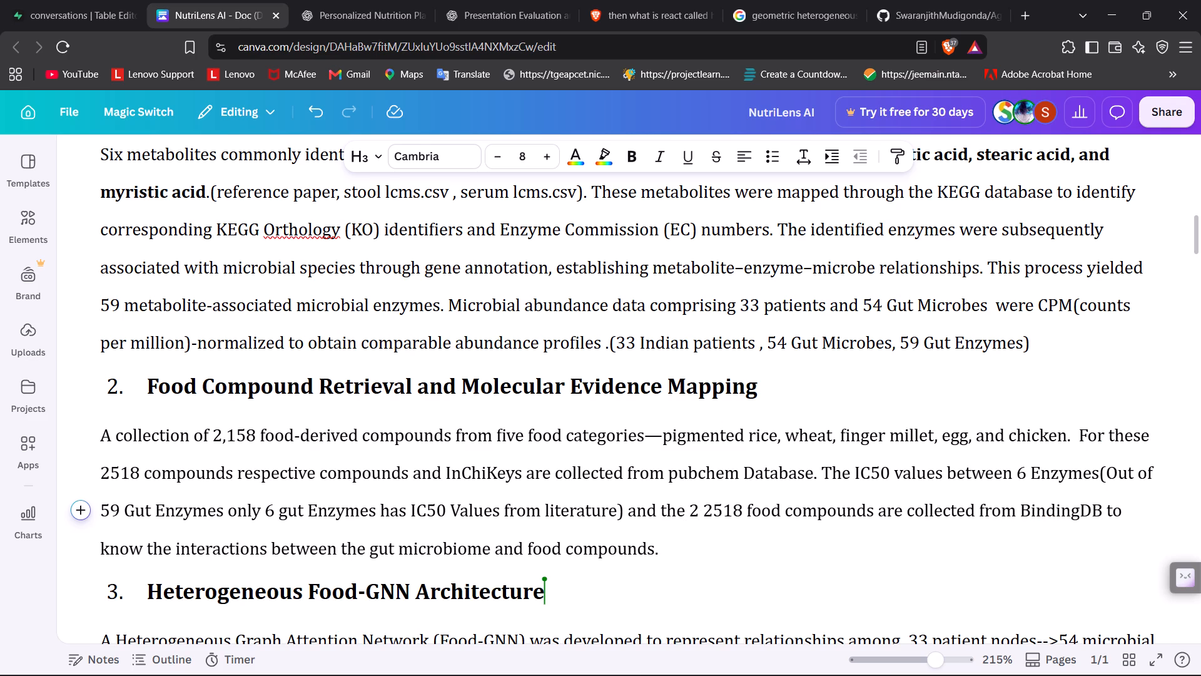
key(4)
key(space)
text(compounds)
key(shift+parenleft)
key(o)
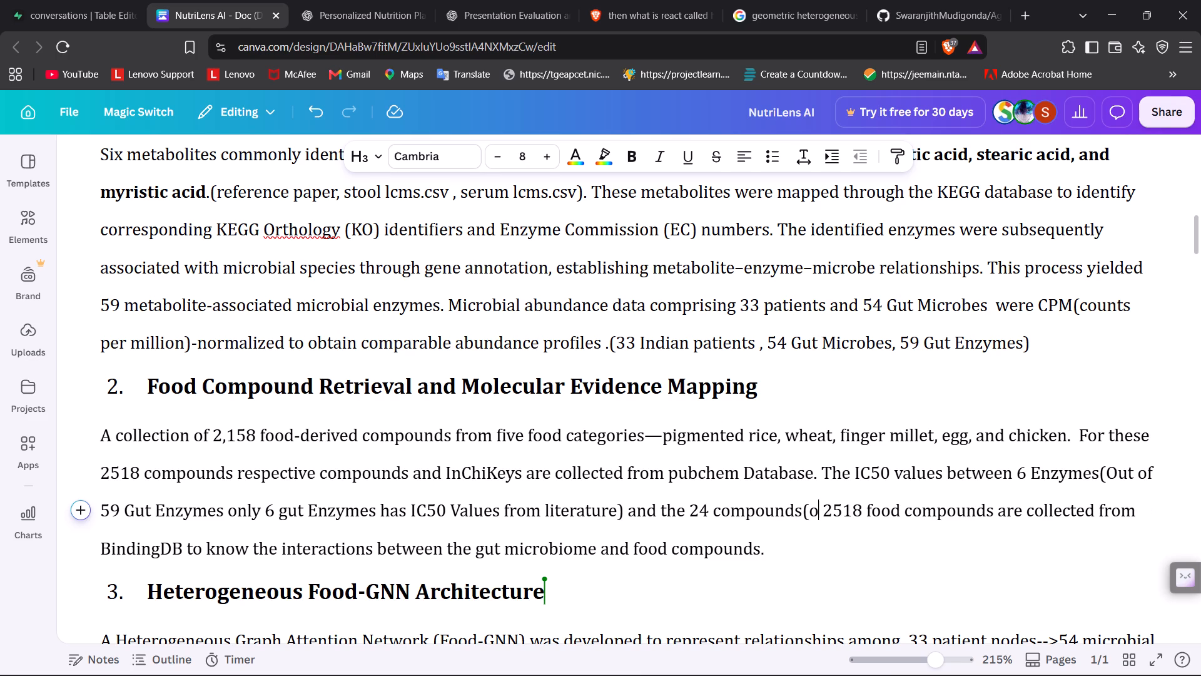
key(BackSpace)
Insert "food" before "compounds(" so that the phrase reads "24 food compounds(".
key(Left)
key(Left)
key(Left)
key(Left)
key(Left)
key(Left)
key(Left)
key(Left)
key(Left)
key(Left)
key(Left)
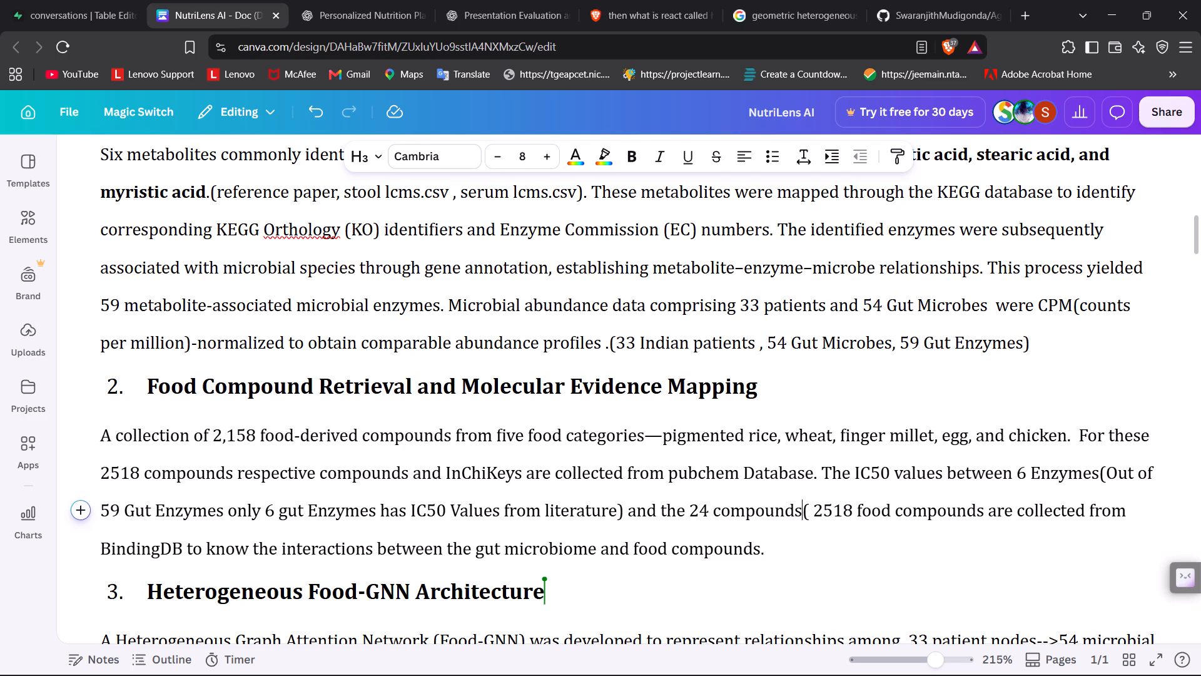
key(space)
text(food)
Insert "out of" right after the opening parenthesis, before "2518 food compounds".
key(Right)
key(Right)
key(Right)
key(Right)
key(Right)
key(Right)
key(Right)
key(Right)
key(Right)
key(Right)
key(Right)
key(Right)
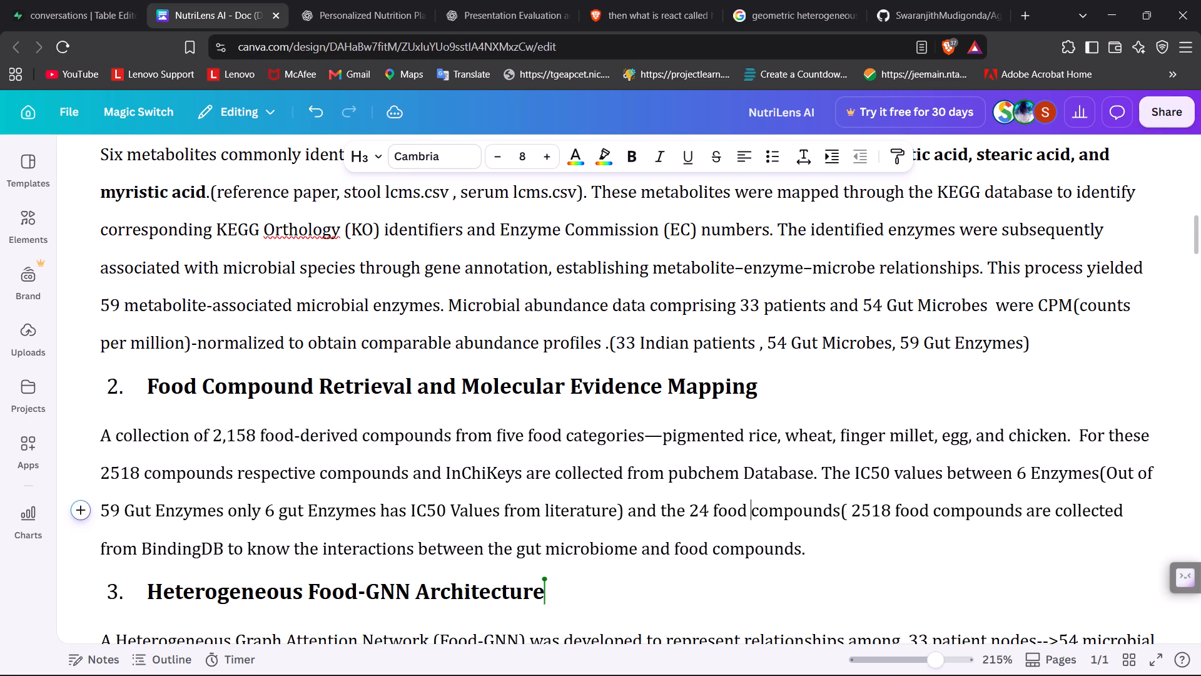
key(Left)
text(out o)
key(f)
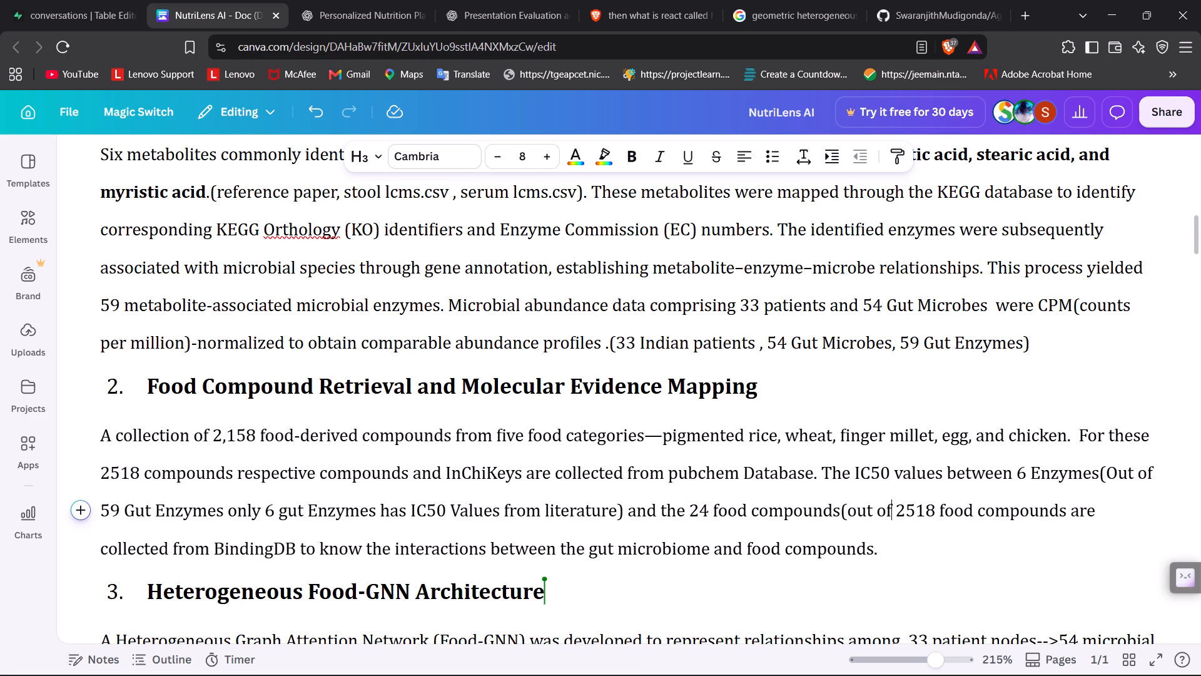
Add a closing parenthesis after "2518 food compounds".
key(Right)
key(Right)
key(Right)
key(Right)
key(Right)
key(Right)
key(Right)
key(Right)
key(Right)
key(Right)
key(Right)
key(Right)
key(Right)
key(Right)
key(Right)
key(Right)
key(Right)
key(Right)
key(Right)
key(Right)
key(shift+parenright)
Insert "only 24 compounds has IC50 values" after "2518 food compounds", inside the closing parenthesis.
key(Left)
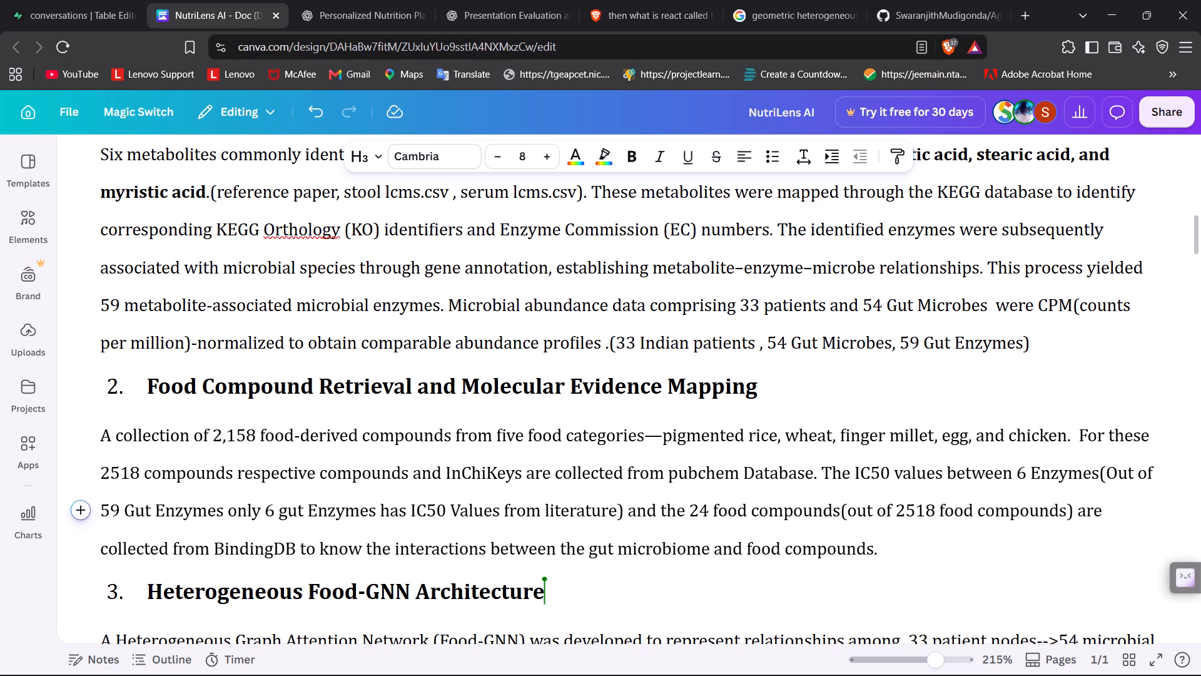
key(space)
text(only)
key(space)
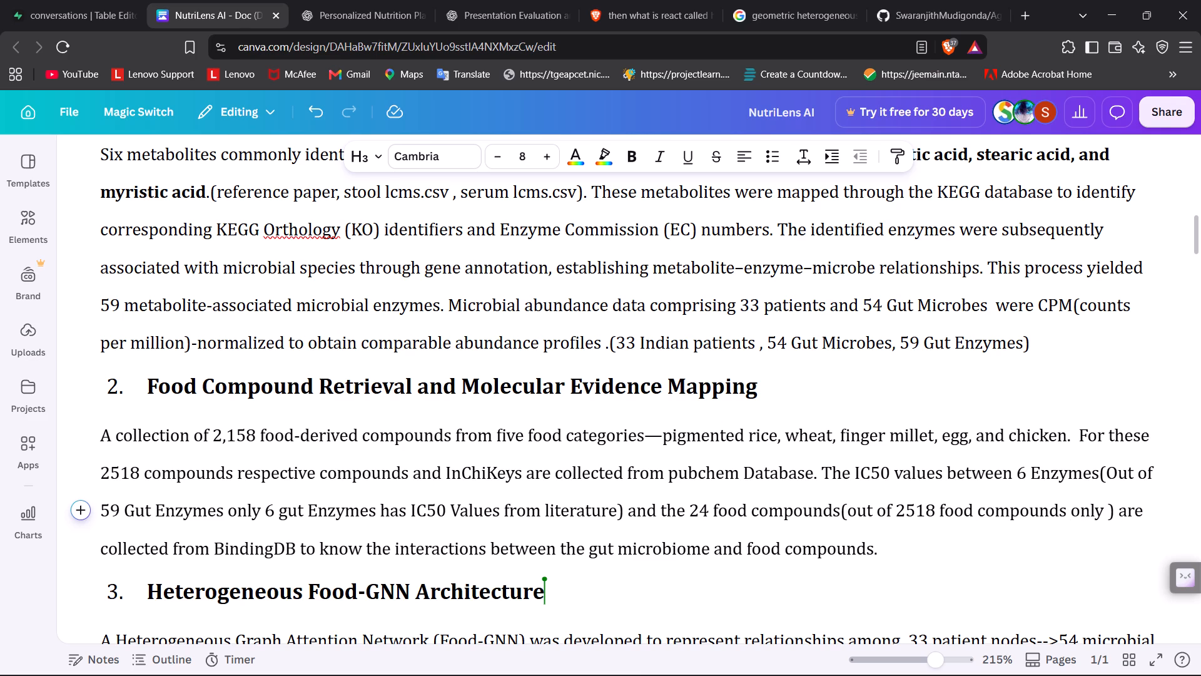
text(24 compounds)
key(space)
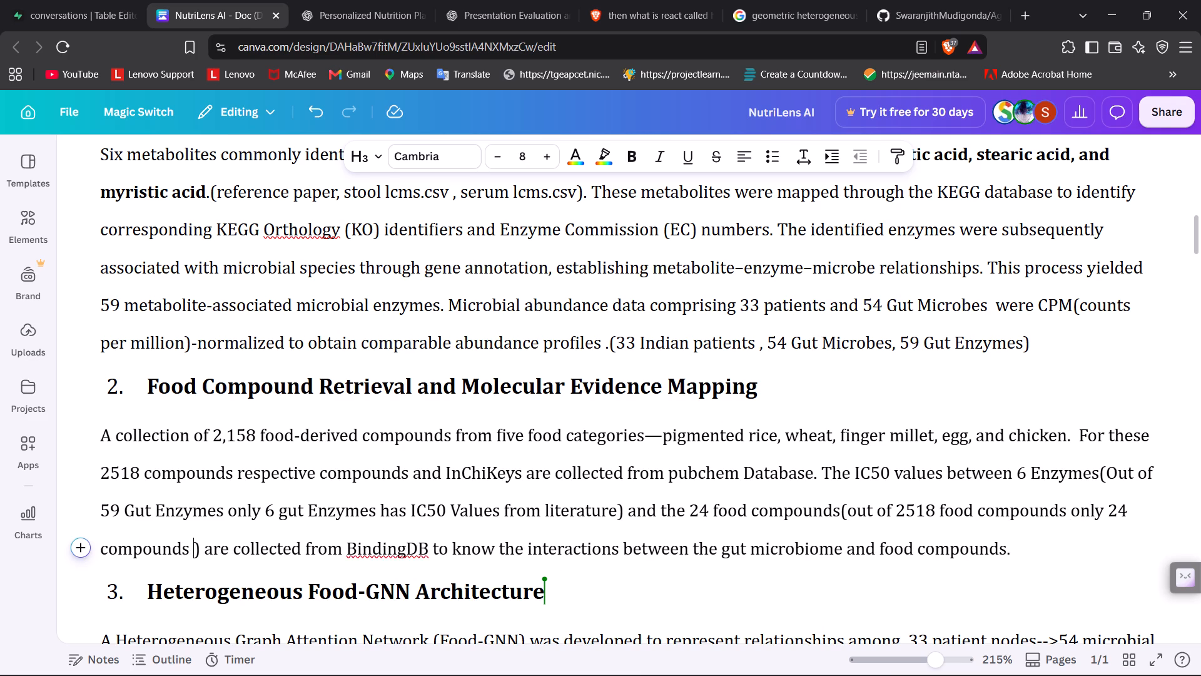
text(has)
key(space)
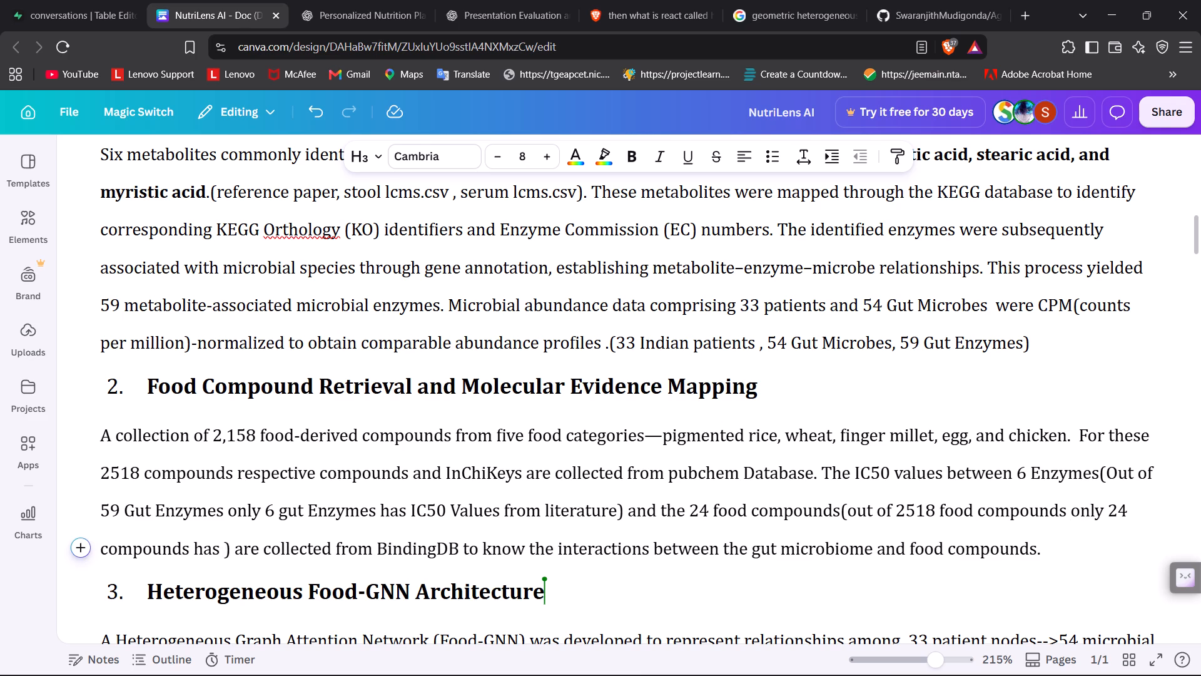
key(i)
key(c)
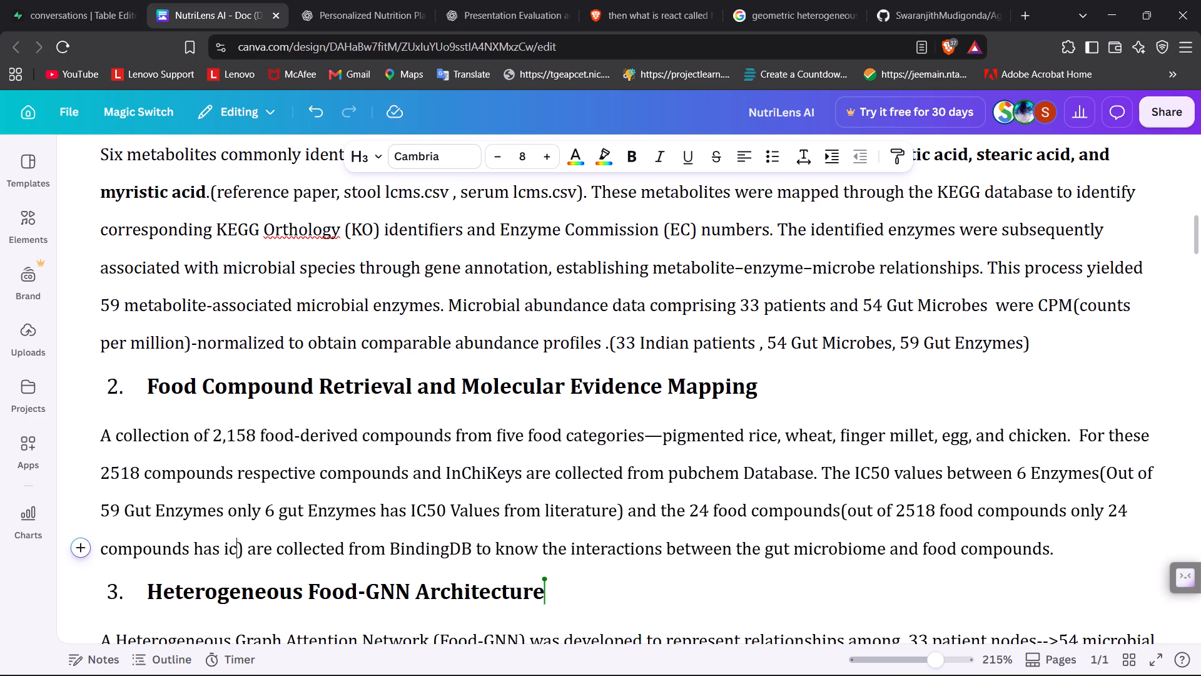
text(50)
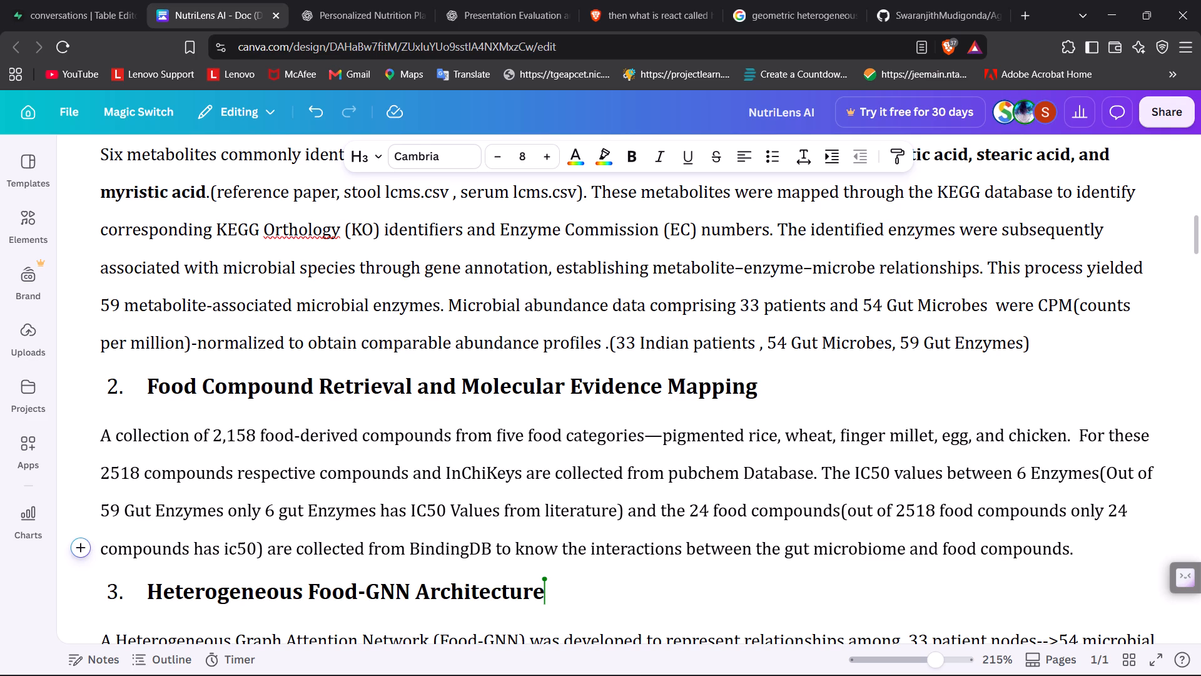
key(BackSpace)
key(BackSpace)
key(BackSpace)
key(BackSpace)
text(IC50 values)
Replace ", and" between "24 compound nodes" and "5 food nodes" in the Heterogeneous Food-GNN Architecture paragraph with the arrow "-->".
scroll(761, 498, down, 3)
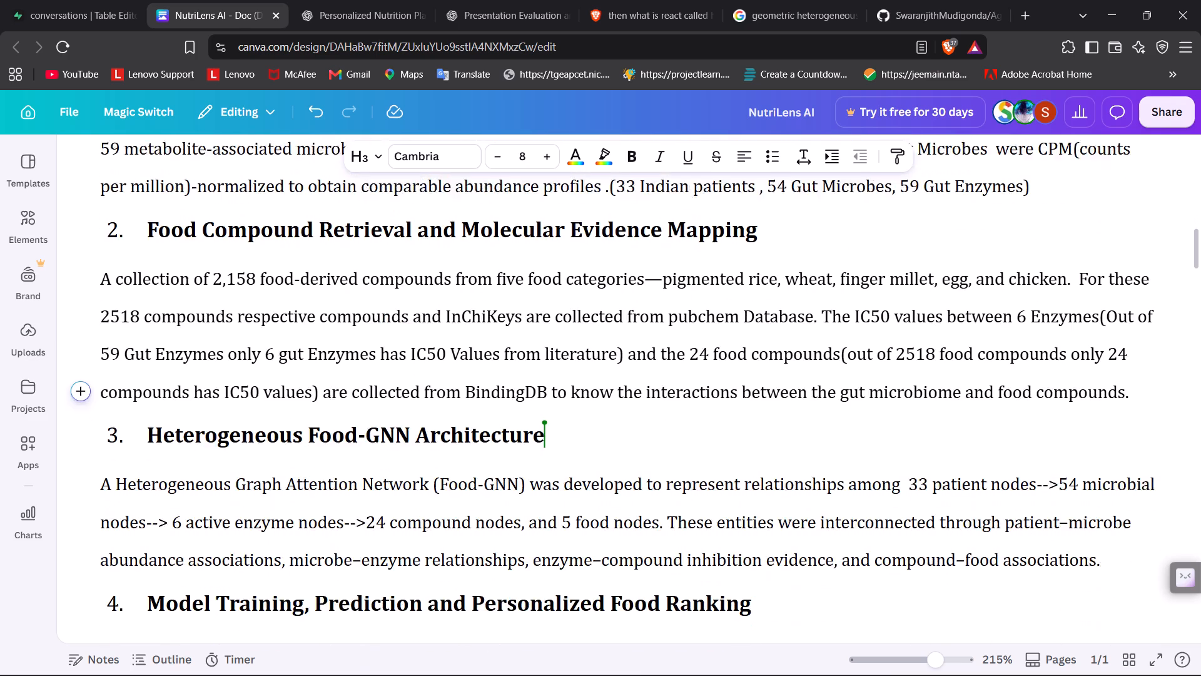
scroll(761, 498, down, 2)
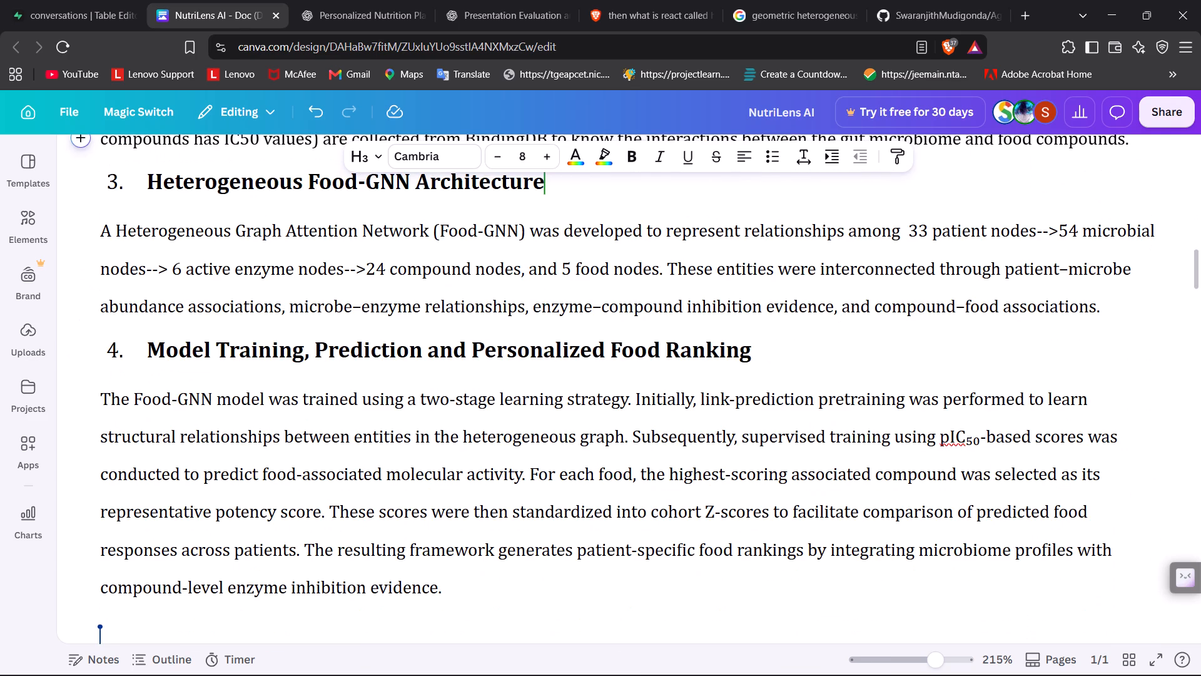
click(549, 274)
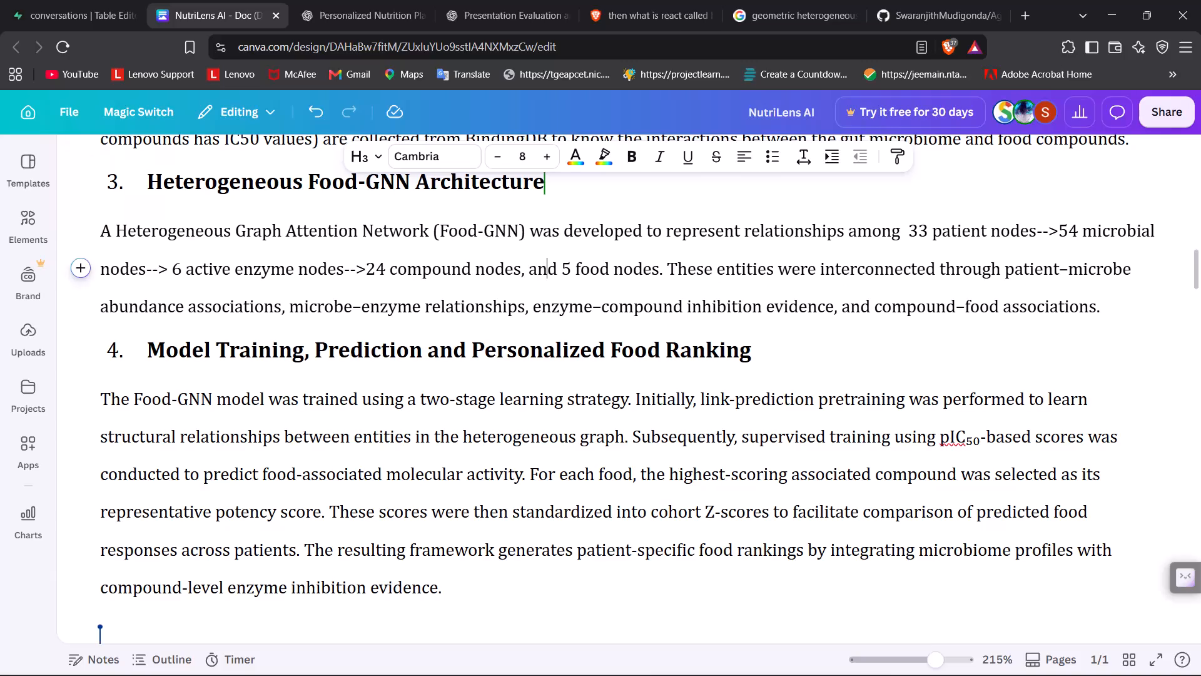
key(Right)
key(BackSpace)
key(BackSpace)
key(BackSpace)
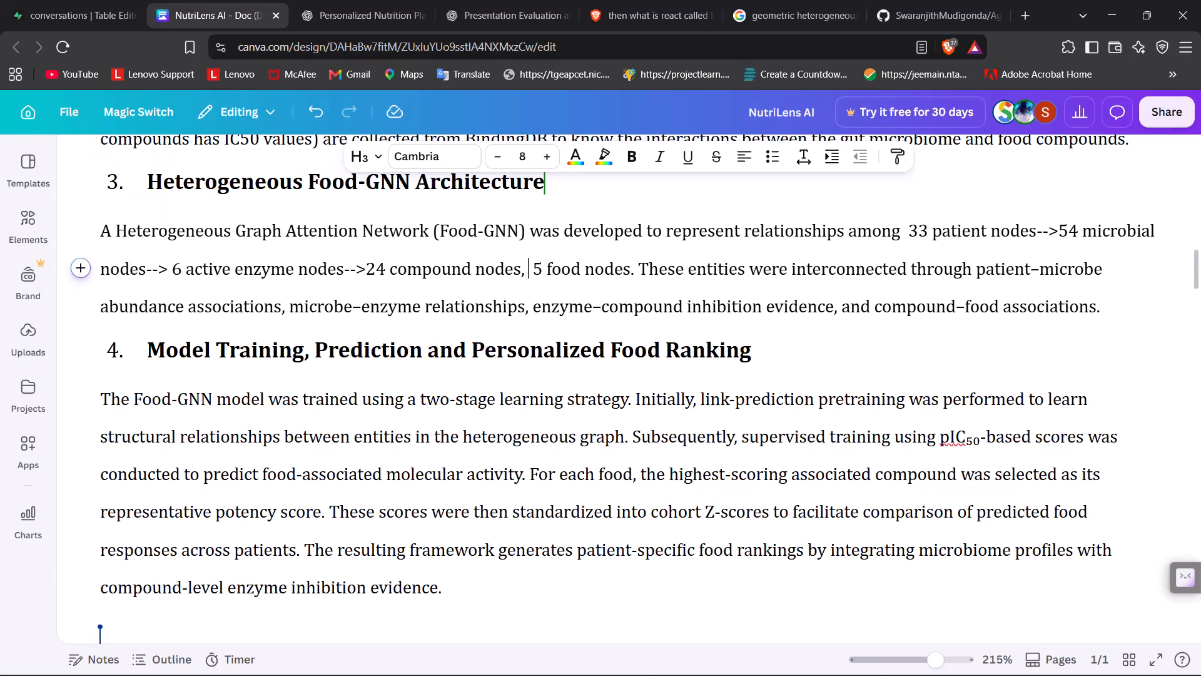
key(BackSpace)
key(BackSpace)
text(-->)
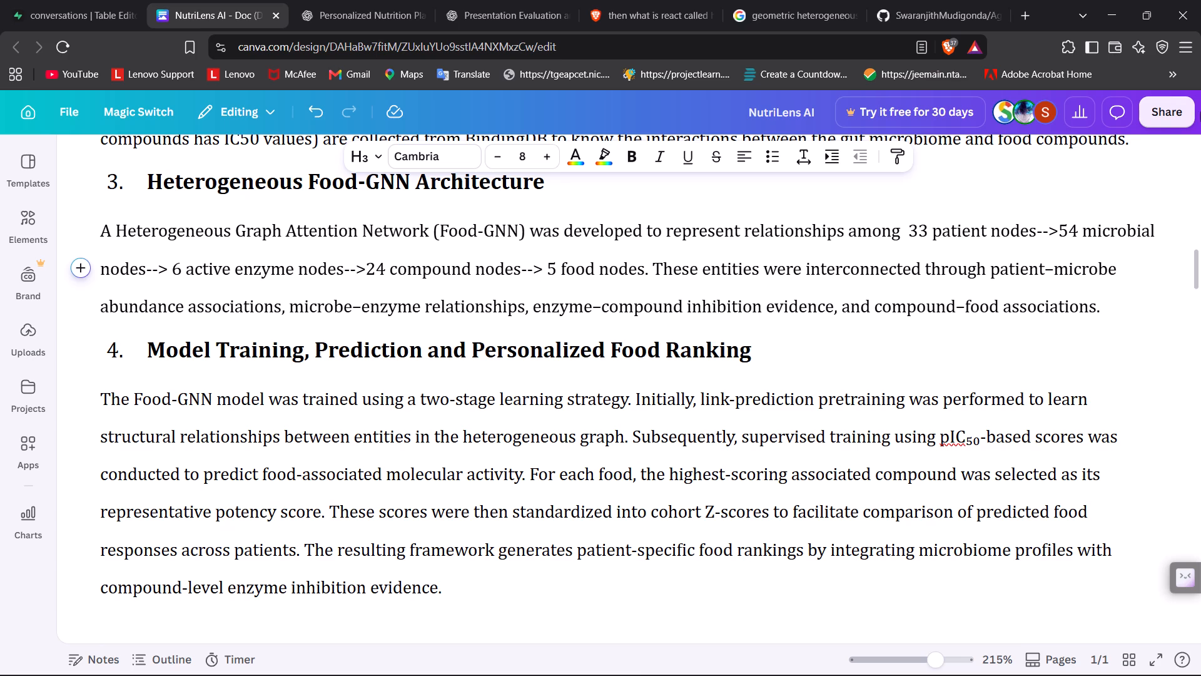
Insert "Nodes : " before "33 patient nodes" in the Heterogeneous Food-GNN Architecture paragraph.
click(936, 229)
key(Right)
key(Right)
key(Right)
key(Right)
key(Right)
key(Right)
key(Right)
key(Right)
key(Right)
key(Right)
key(Right)
key(Right)
key(Right)
key(Right)
key(Right)
key(Right)
key(Right)
key(Right)
key(Left)
key(Left)
key(Left)
key(Left)
key(Left)
key(Left)
key(Left)
key(Left)
key(Left)
key(Left)
key(Left)
key(Left)
key(Left)
key(Left)
key(Left)
key(Left)
key(Left)
key(Left)
key(Left)
key(Left)
key(Left)
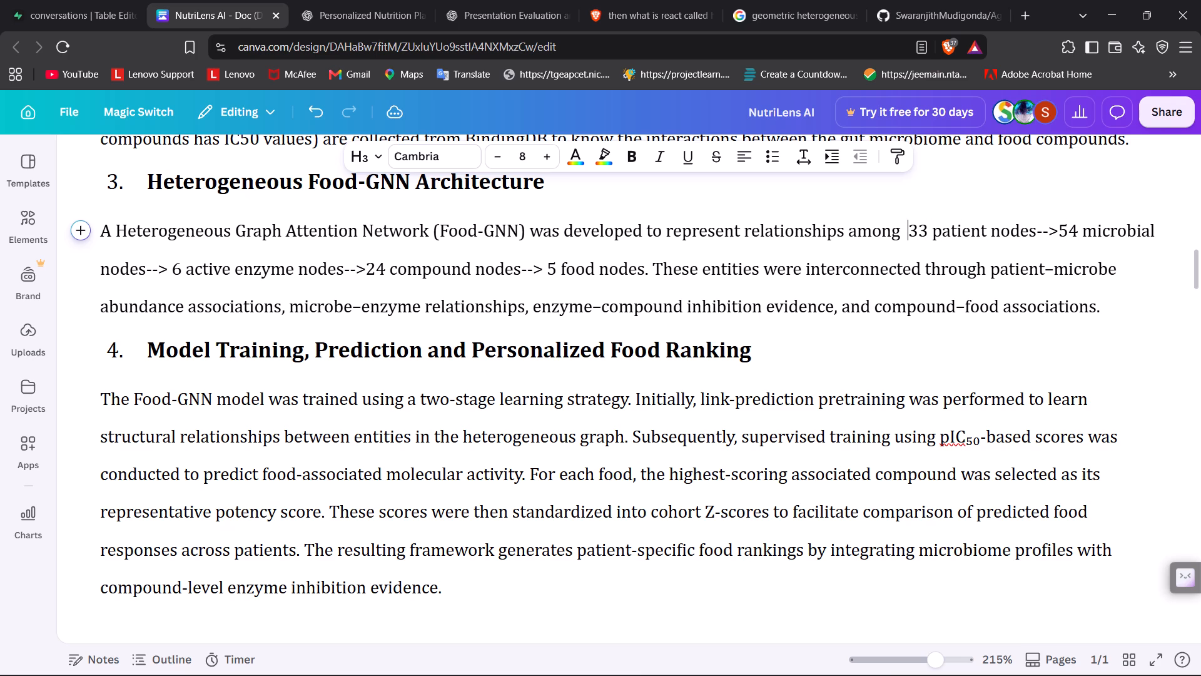
text(Nodes :)
key(Escape)
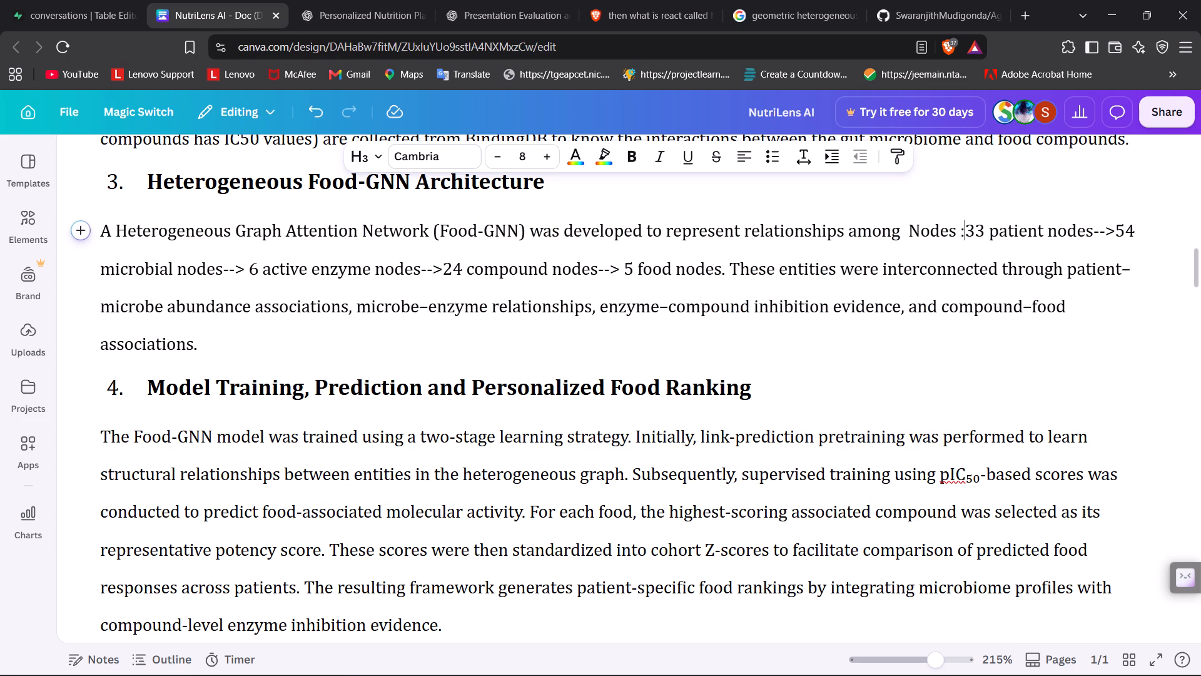
key(space)
Replace the arrow between "33 patient nodes" and "54 microbial nodes" with a comma in the Heterogeneous Food-GNN Architecture paragraph.
key(Right)
key(Right)
key(Right)
key(Right)
key(Right)
key(Right)
key(Right)
key(Right)
key(Right)
key(Right)
key(Right)
key(Right)
key(Right)
key(Right)
key(Right)
key(Right)
key(Right)
key(Right)
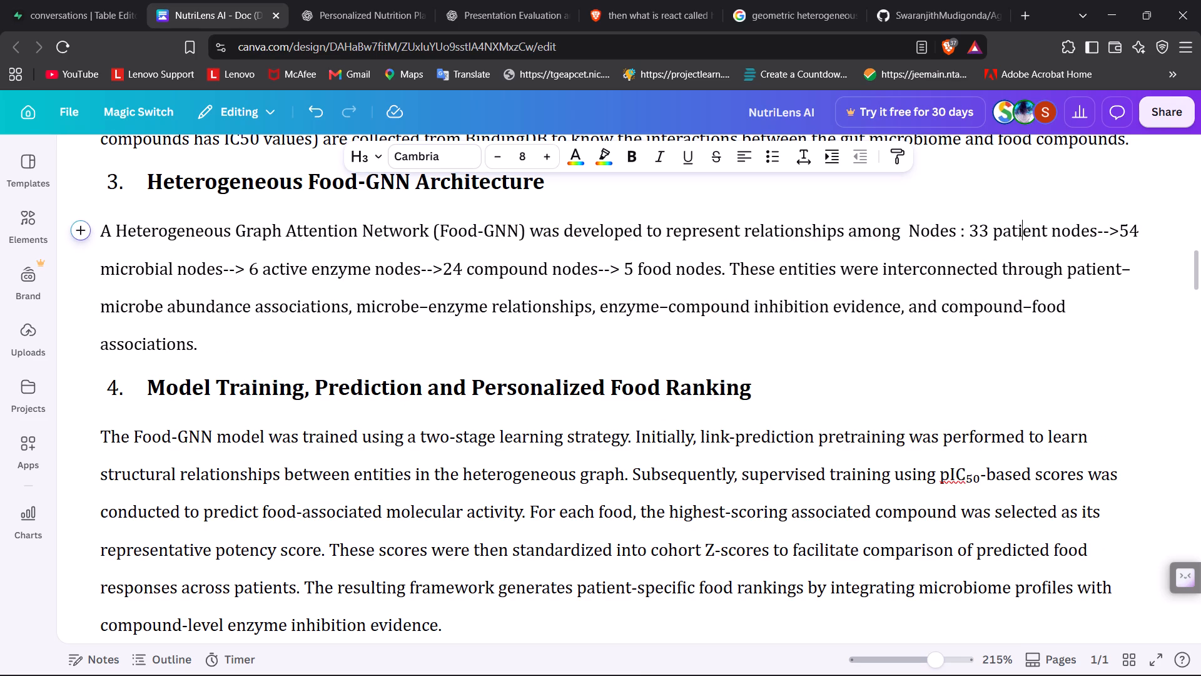
key(Right)
key(Right)
key(Left)
key(BackSpace)
key(BackSpace)
key(BackSpace)
key(comma)
Replace the arrow between "54 microbial nodes" and "6 active enzyme nodes" with a comma.
key(Right)
key(Right)
key(Right)
key(Right)
key(Right)
key(Right)
key(Right)
key(Right)
key(Right)
key(Right)
key(Right)
key(Right)
key(Right)
key(Right)
key(Right)
key(Right)
key(Right)
key(Right)
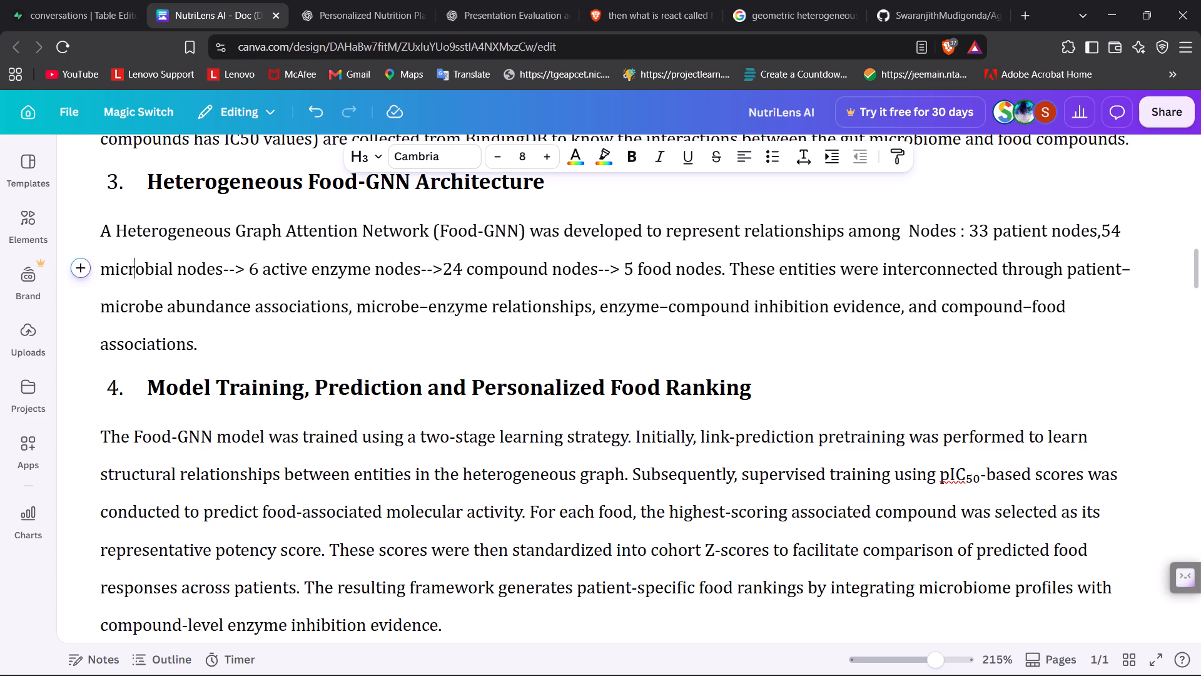
key(Right)
key(Right)
key(Right)
key(BackSpace)
key(BackSpace)
key(BackSpace)
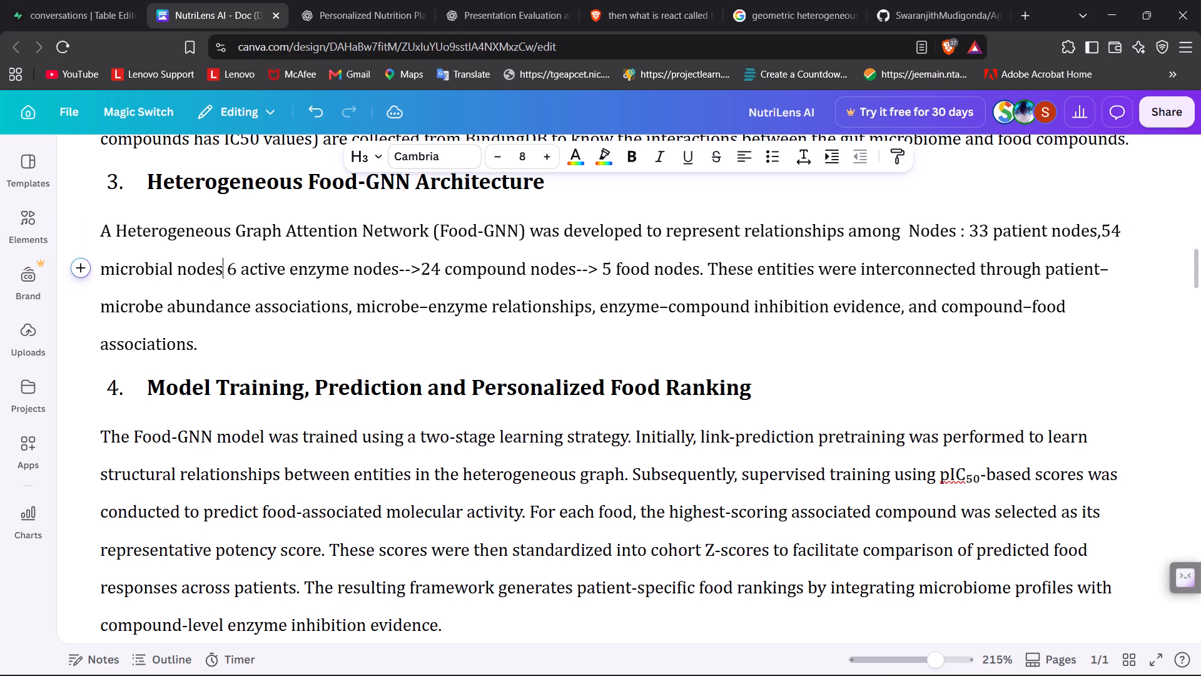
key(comma)
Replace the arrow between "6 active enzyme nodes" and "24 compound nodes" with a comma.
key(Right)
key(Right)
key(Right)
key(Right)
key(Right)
key(Right)
key(Right)
key(Right)
key(Right)
key(Right)
key(Right)
key(Right)
key(Right)
key(Right)
key(Right)
key(Right)
key(Right)
key(Right)
key(Right)
key(Right)
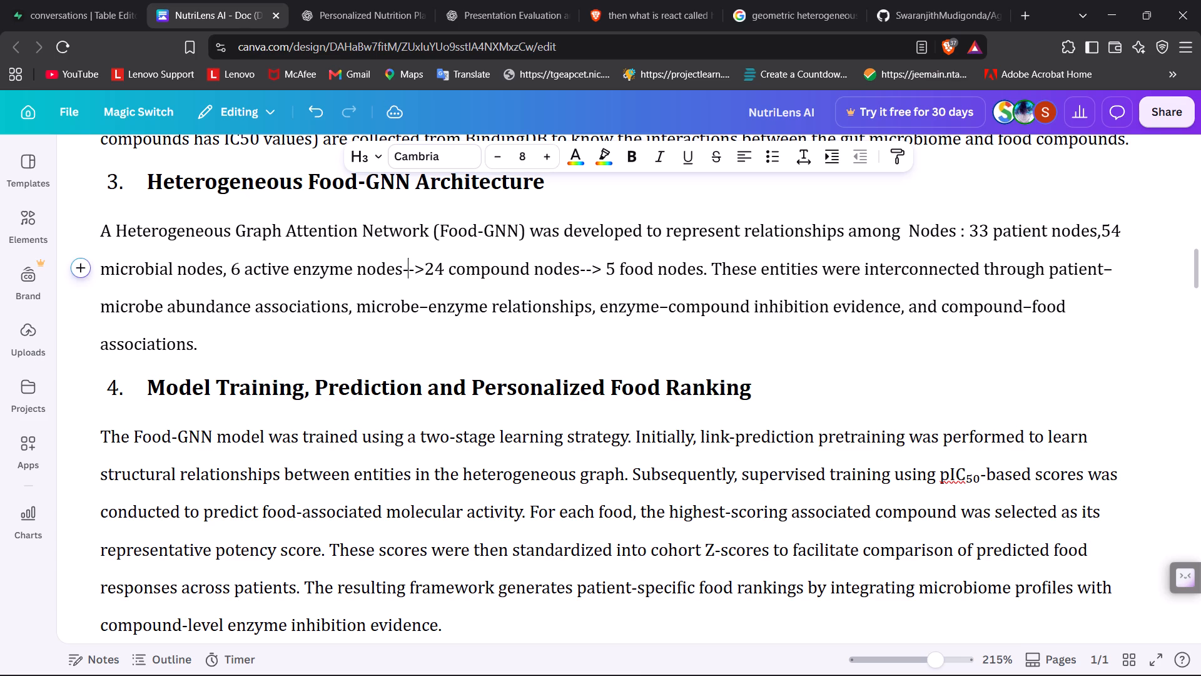
key(Right)
key(BackSpace)
key(BackSpace)
key(BackSpace)
key(comma)
Replace the arrow between "24 compound nodes" and "5 food nodes" with a comma.
key(Right)
key(Right)
key(Right)
key(Right)
key(Right)
key(Right)
key(Right)
key(Right)
key(Right)
key(Right)
key(Right)
key(Right)
key(Right)
key(Right)
key(Right)
key(Right)
key(Right)
key(Right)
key(Right)
key(Right)
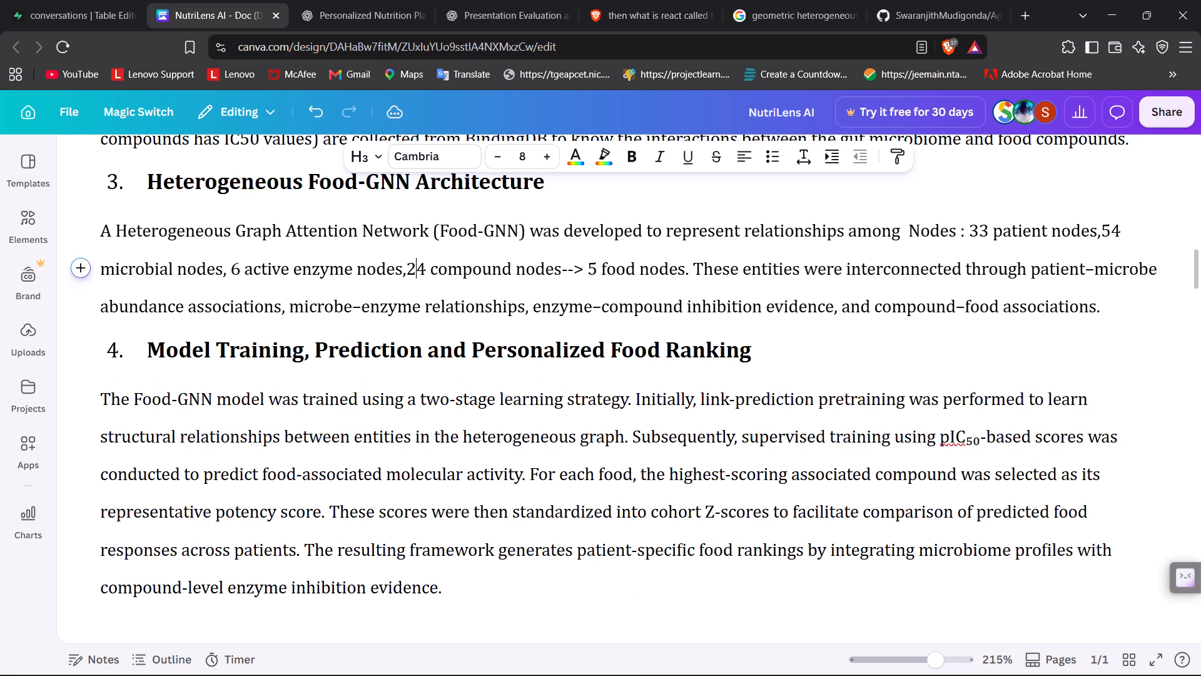
key(BackSpace)
key(BackSpace)
key(BackSpace)
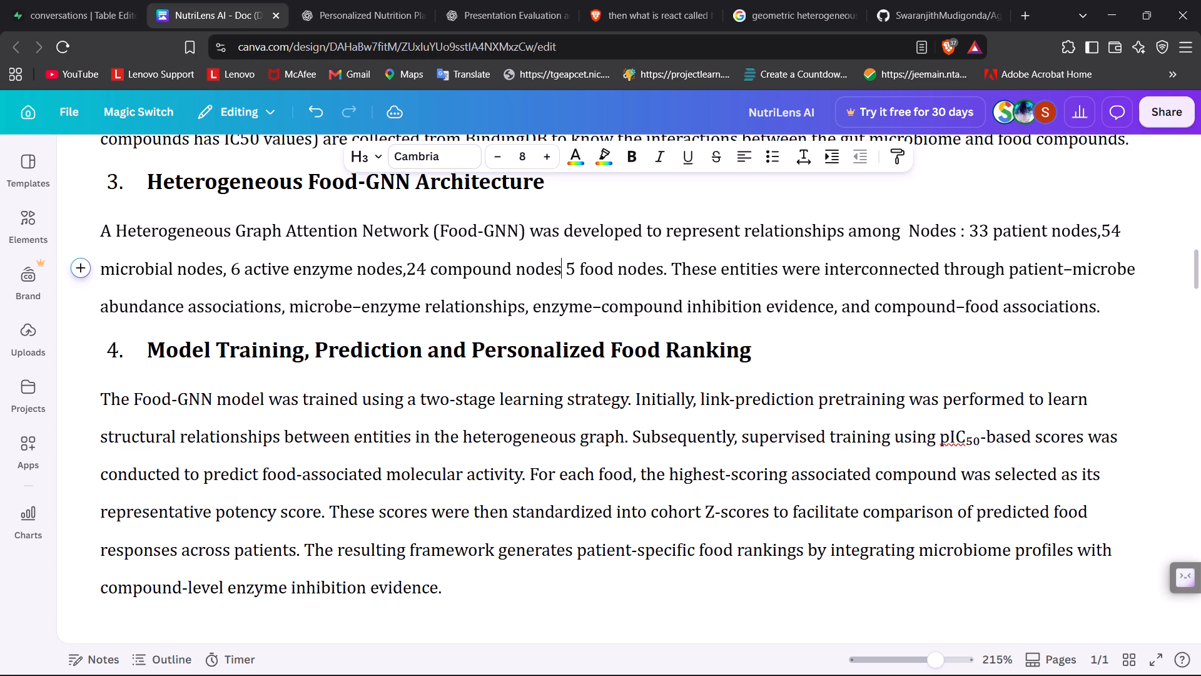
key(comma)
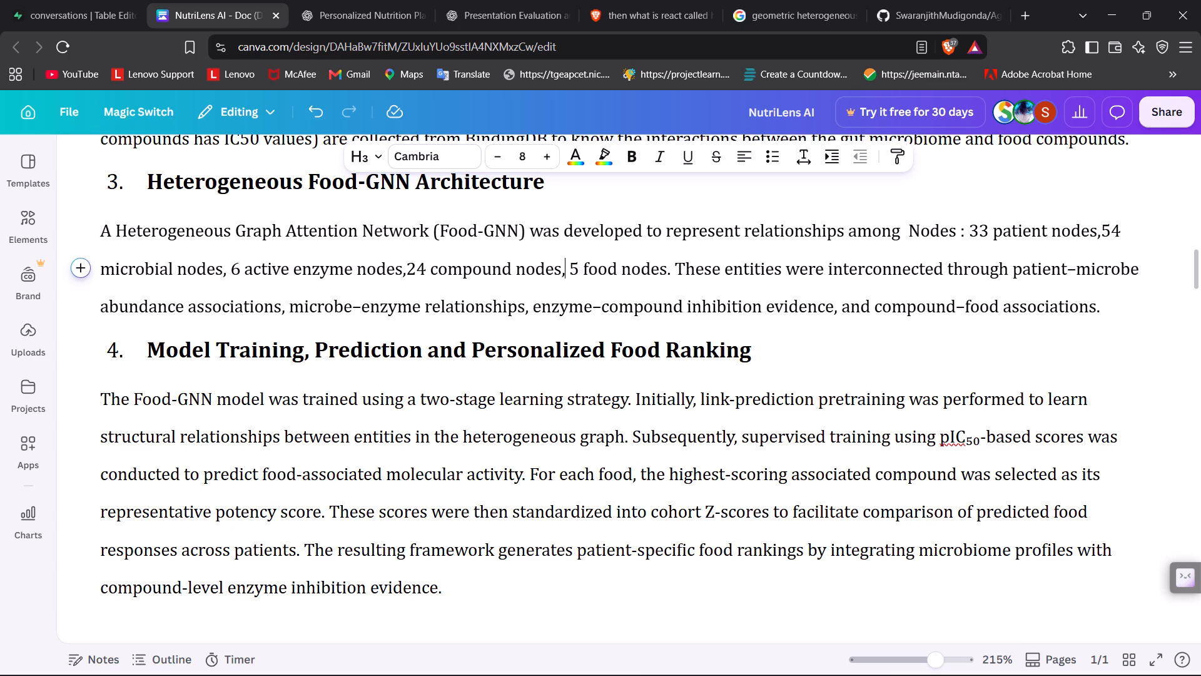
key(BackSpace)
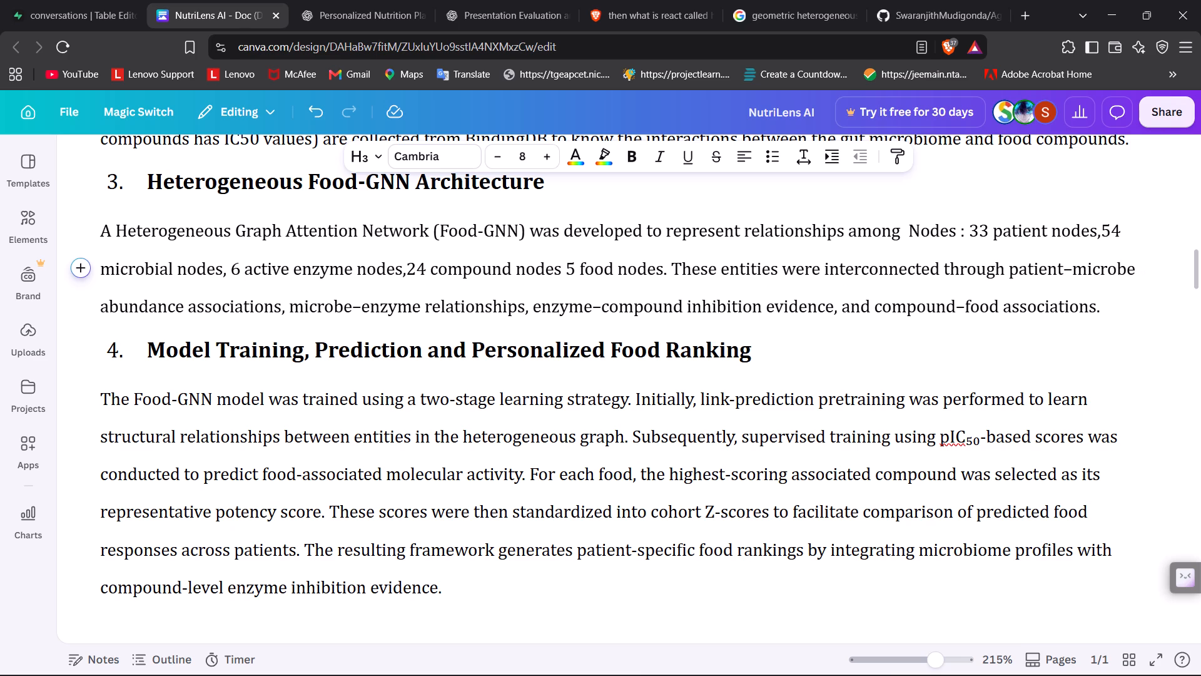
key(comma)
Insert " and " after "5 food nodes", before the period that ends the sentence.
key(Right)
key(Right)
key(Right)
key(Right)
key(Right)
key(Right)
key(Right)
key(Right)
key(Right)
key(Right)
key(Right)
key(Right)
key(Right)
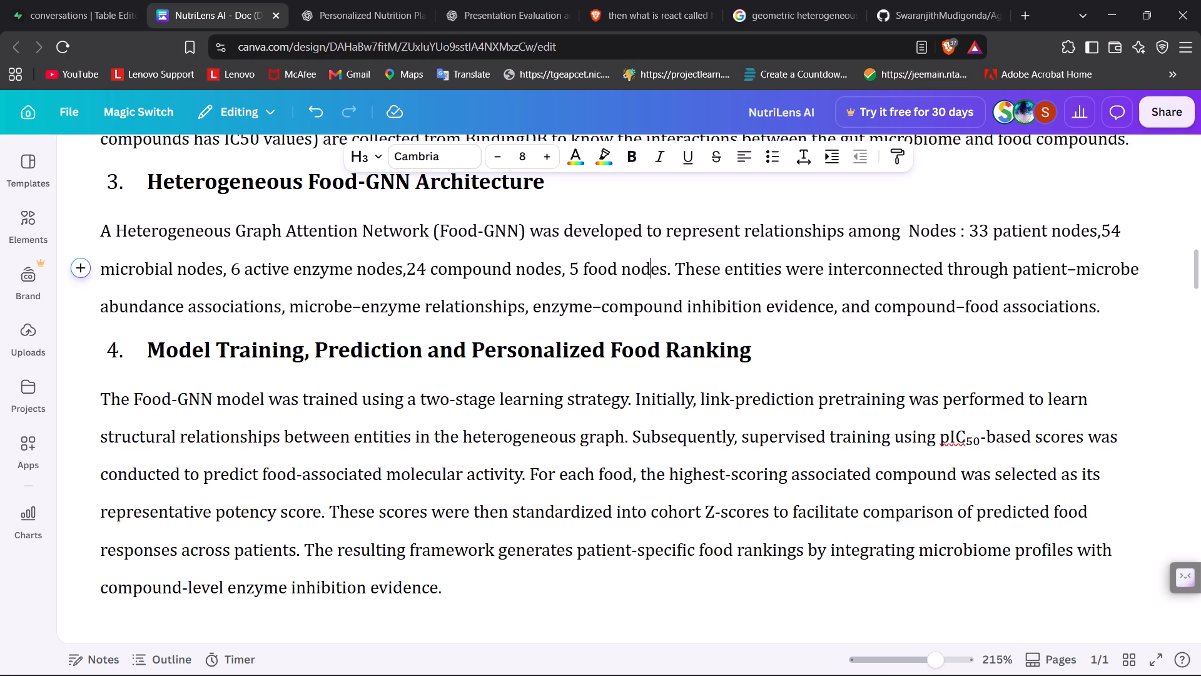
key(Right)
key(Left)
key(space)
text(and)
key(space)
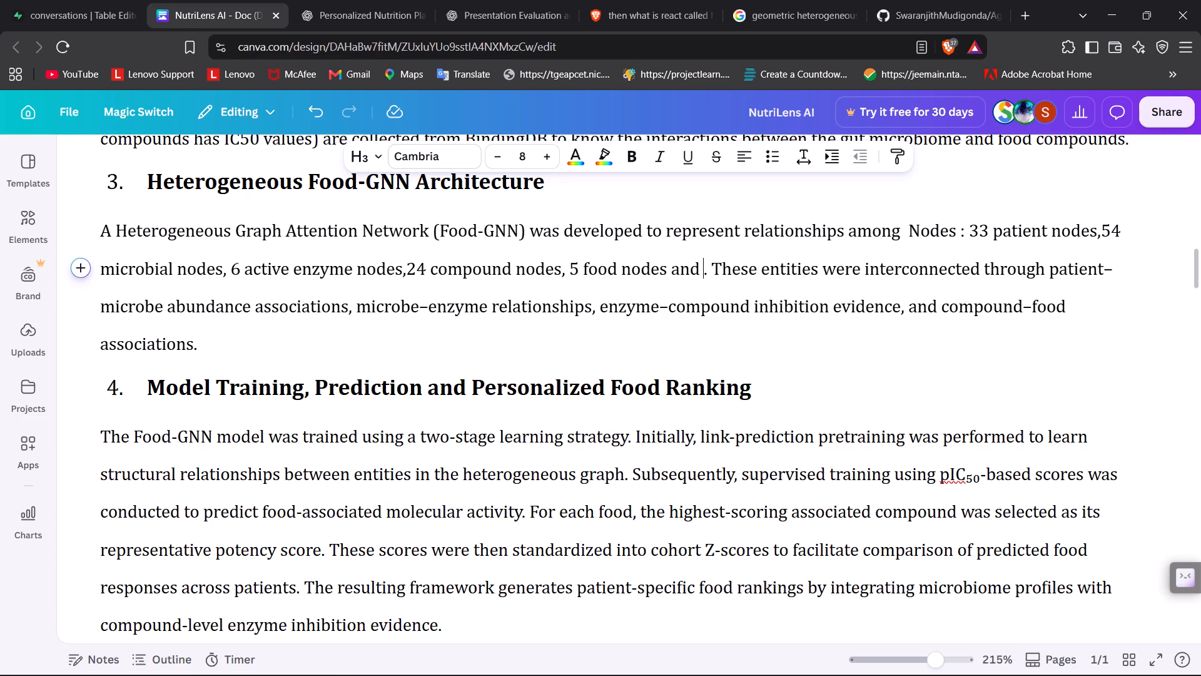
Delete the word "nodes" after "5 food" in the node list.
key(Left)
key(Left)
key(Left)
key(Left)
key(Left)
key(BackSpace)
key(BackSpace)
key(BackSpace)
key(BackSpace)
key(BackSpace)
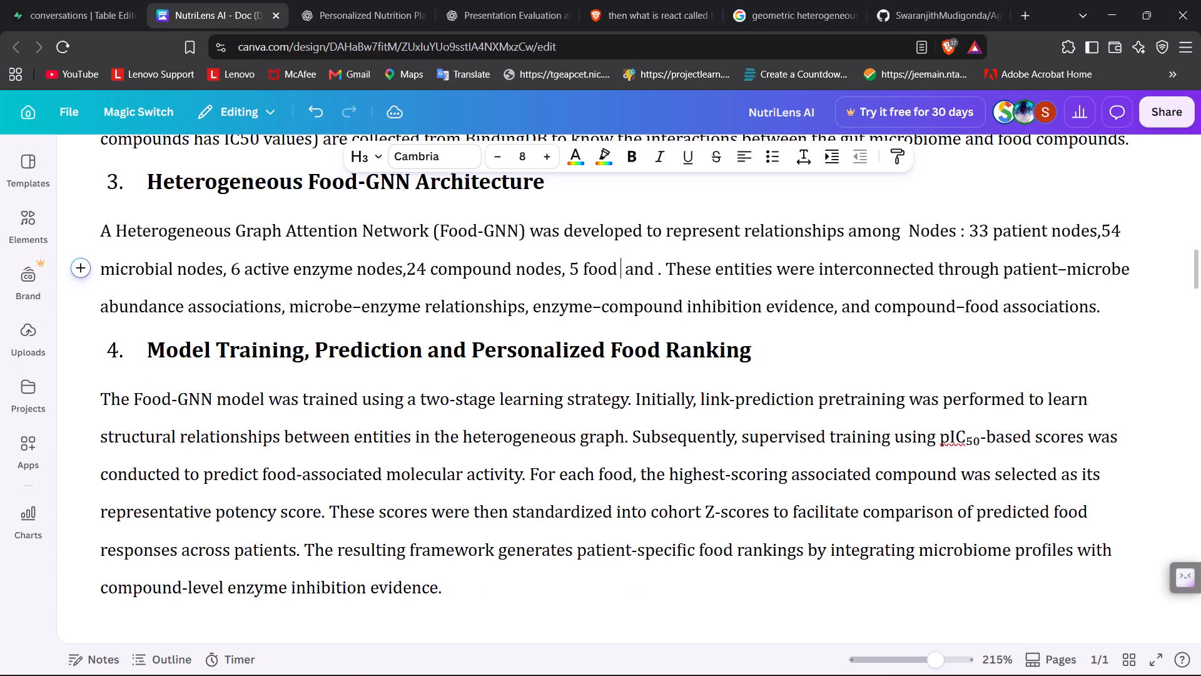
key(BackSpace)
Delete the word "nodes" after "24 compound" in the node list, keeping the comma.
key(Down)
key(Up)
key(Left)
key(Left)
key(Left)
key(Left)
key(Left)
key(Left)
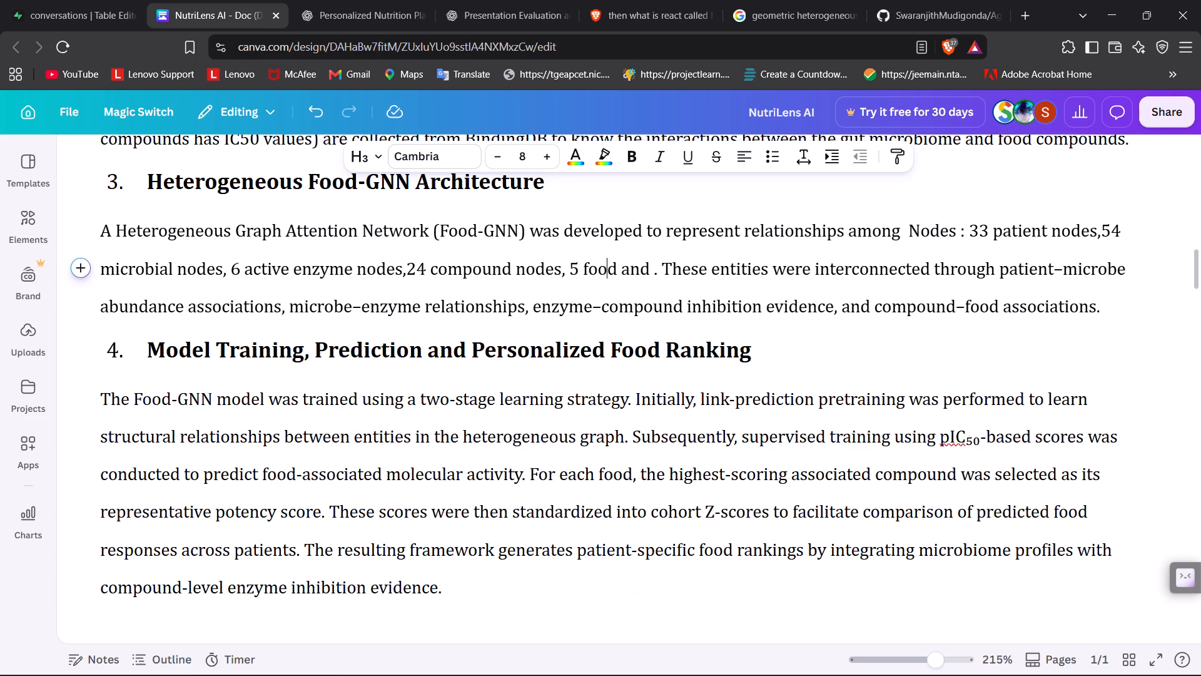
key(Left)
key(Left)
key(BackSpace)
key(BackSpace)
key(BackSpace)
key(BackSpace)
key(BackSpace)
key(BackSpace)
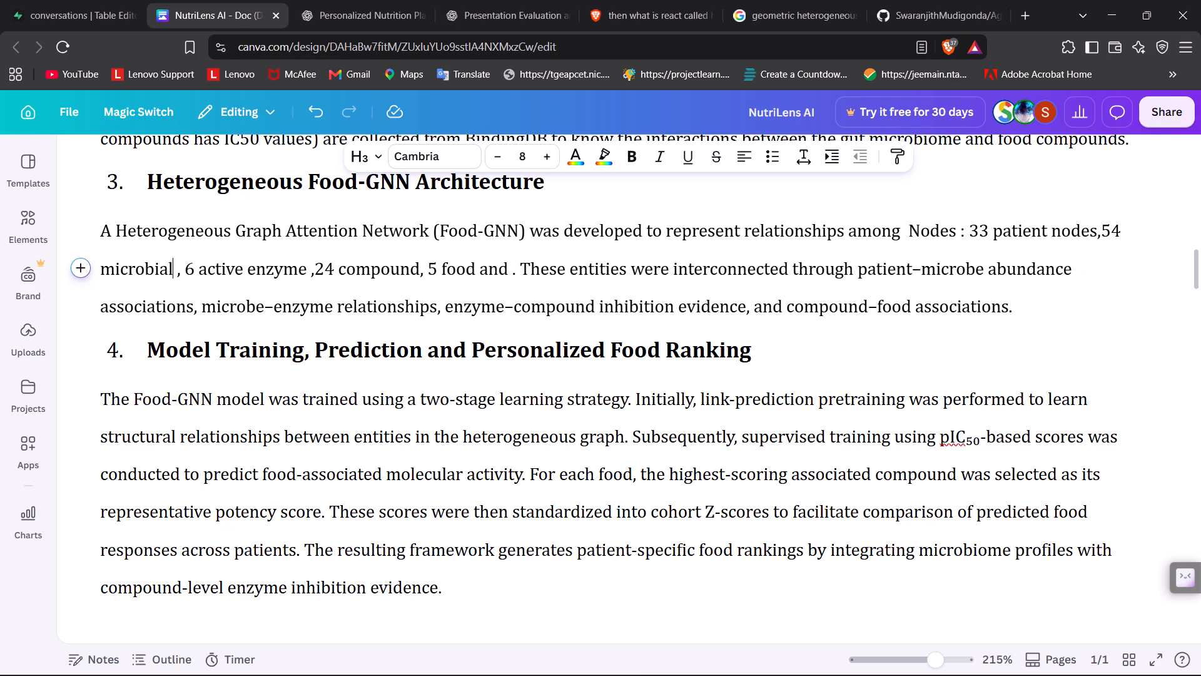
Insert "edges : " after "5 food and" in the Food-GNN sentence, leaving a space before the period.
key(Right)
key(Right)
key(Right)
key(Right)
key(Right)
key(Right)
key(Right)
key(Right)
key(Right)
key(Right)
key(Right)
key(Right)
key(Right)
key(Right)
key(Right)
key(Right)
key(Right)
key(Right)
key(Right)
key(Right)
key(Right)
key(Right)
key(Right)
key(Right)
key(Right)
key(Right)
text(edges)
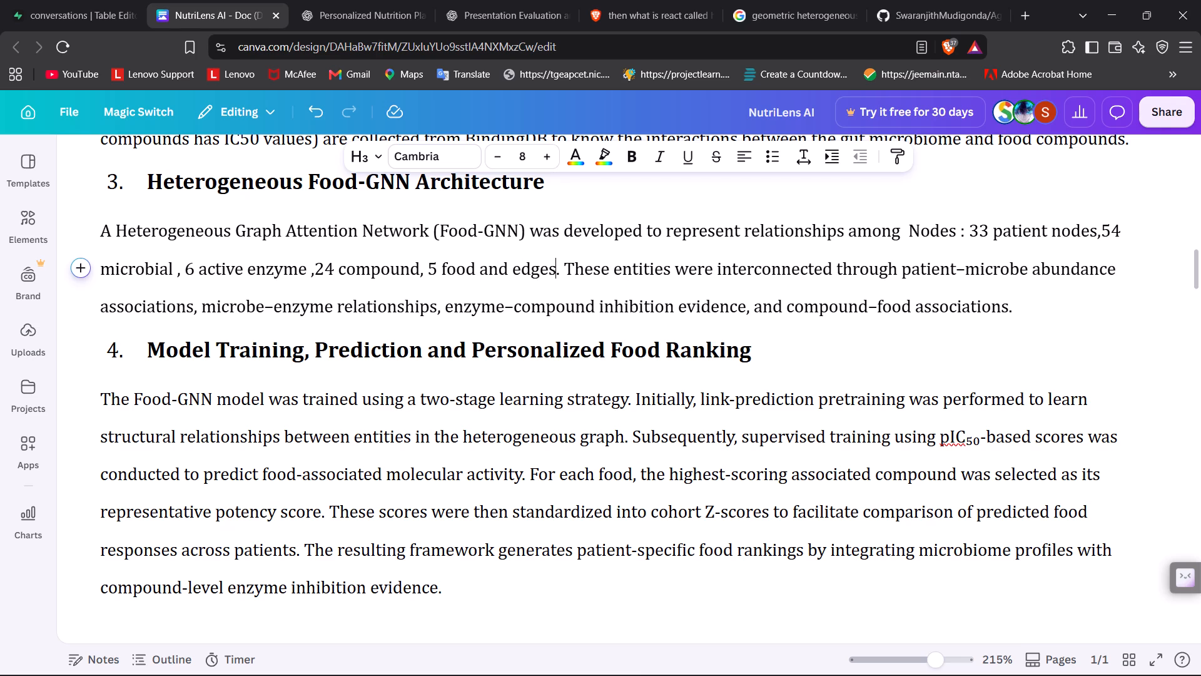
key(space)
text(:)
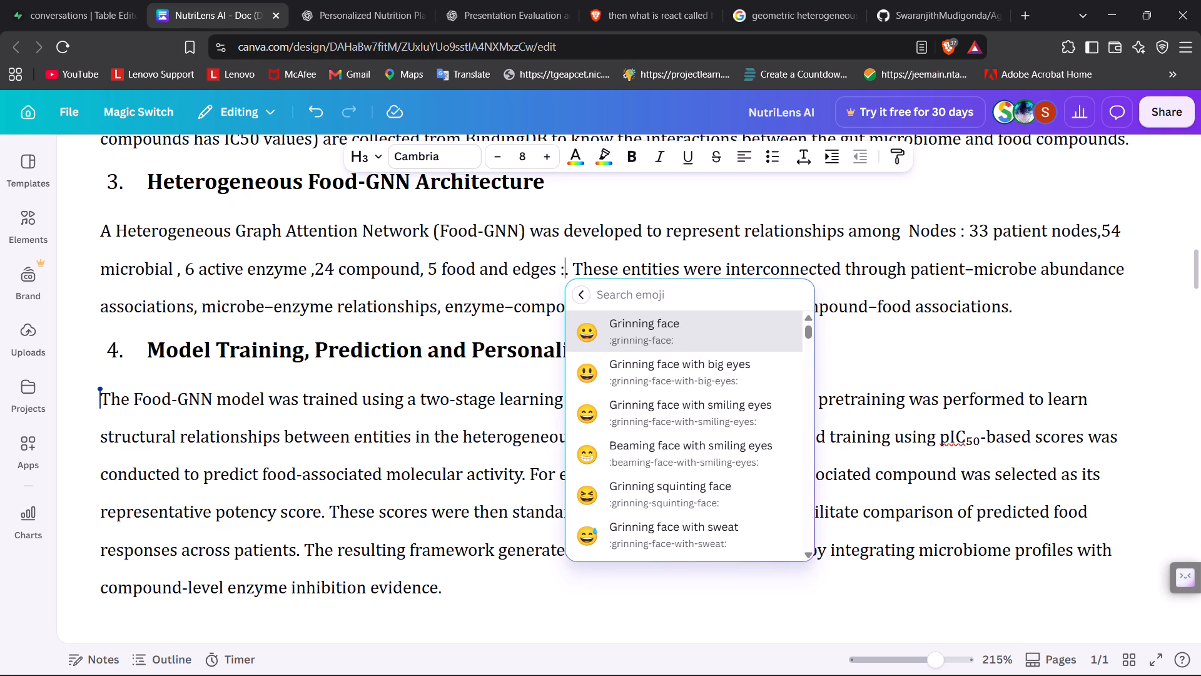
key(Escape)
key(space)
key(Left)
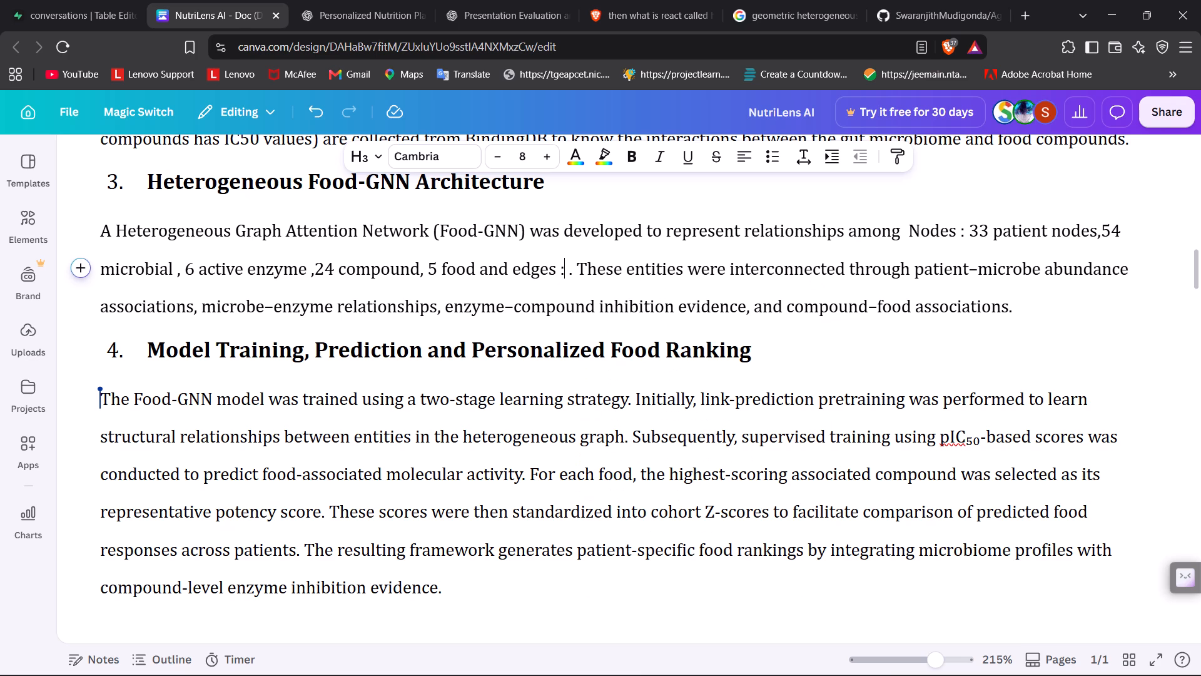
key(space)
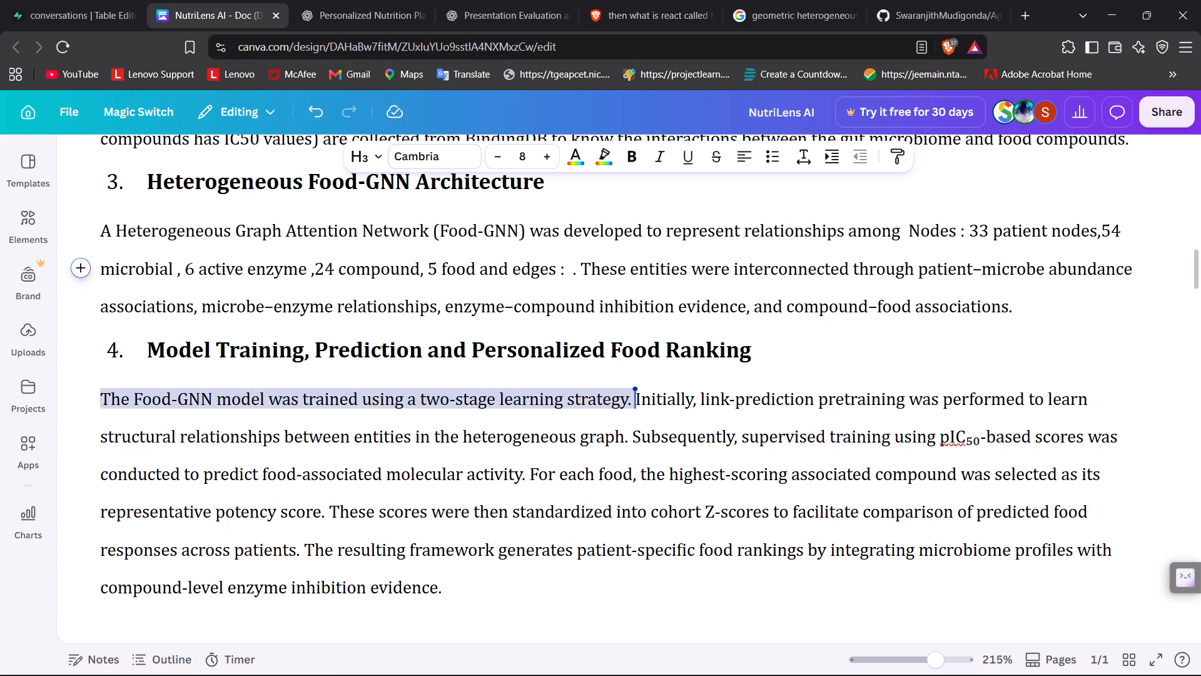
Enter "Gut Microbiome Abuandance" after "edges :" as the first edge description.
text(Gut)
key(space)
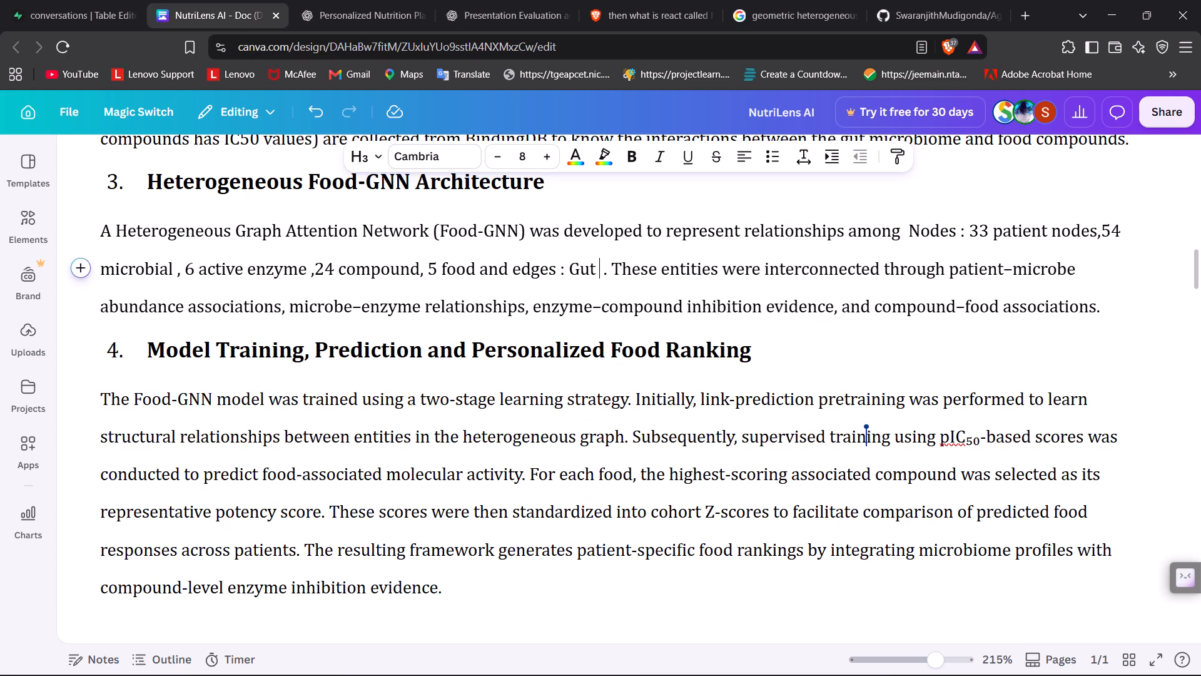
text(Micri)
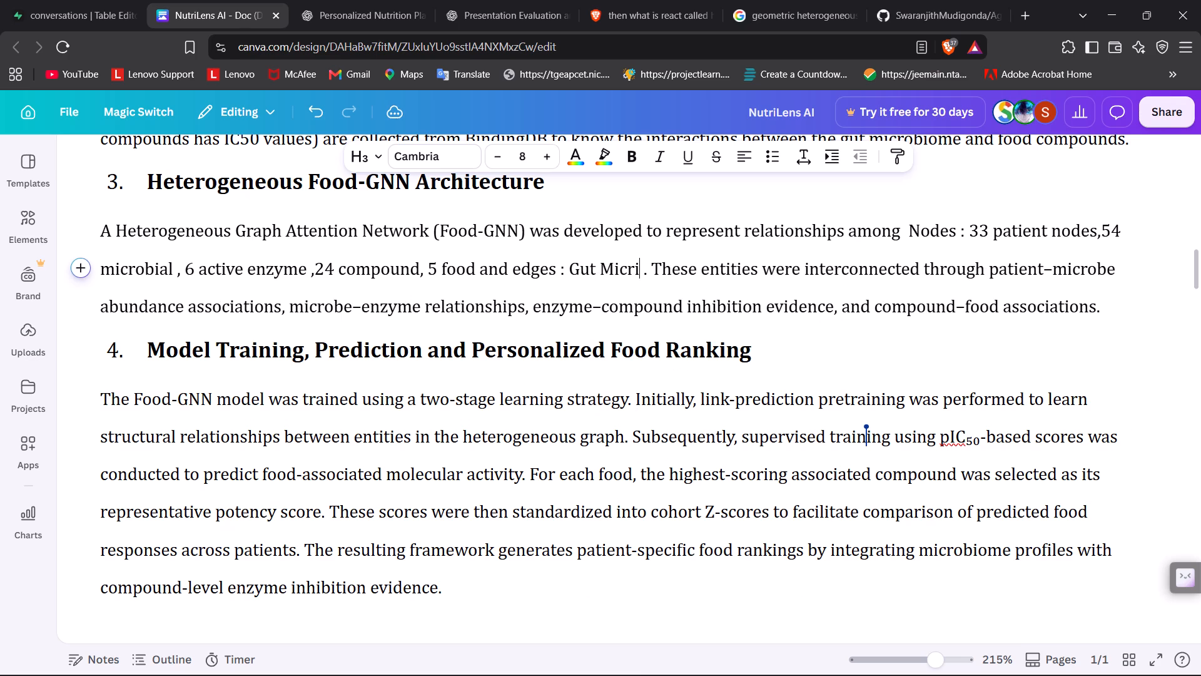
key(BackSpace)
text(obiome Abu)
key(BackSpace)
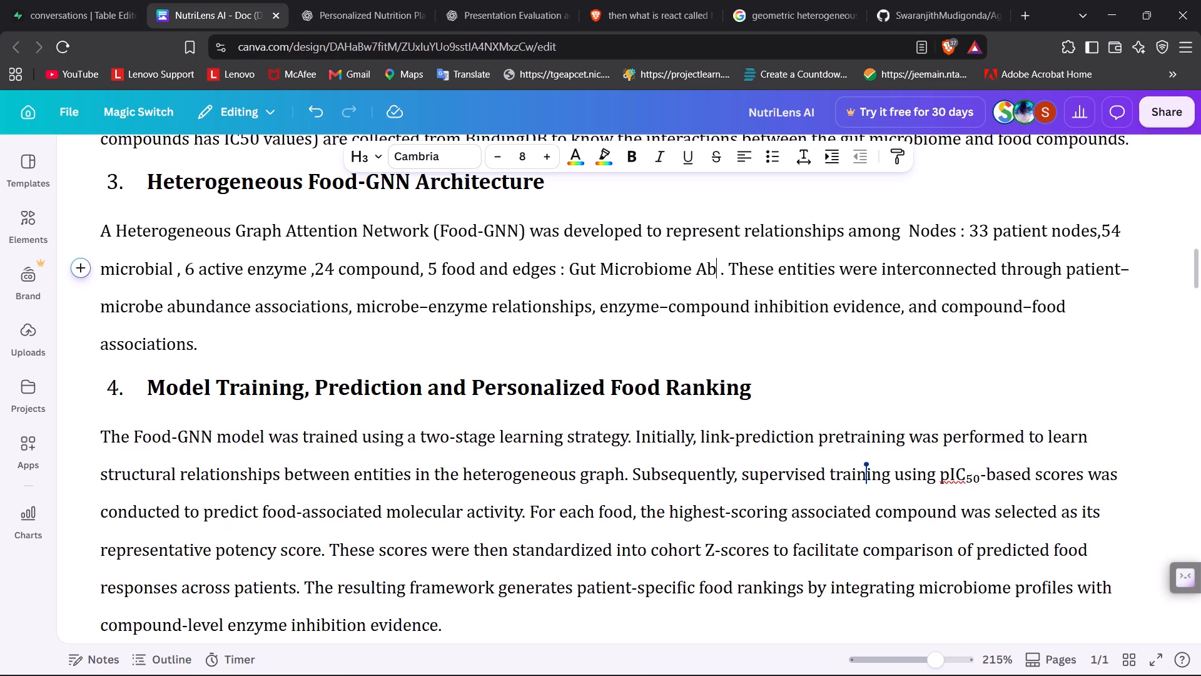
text(uandance)
Insert the word "Obesity" before "Gut Microbiome" in the edge description.
key(Left)
key(Left)
key(Left)
key(Left)
key(Left)
key(Left)
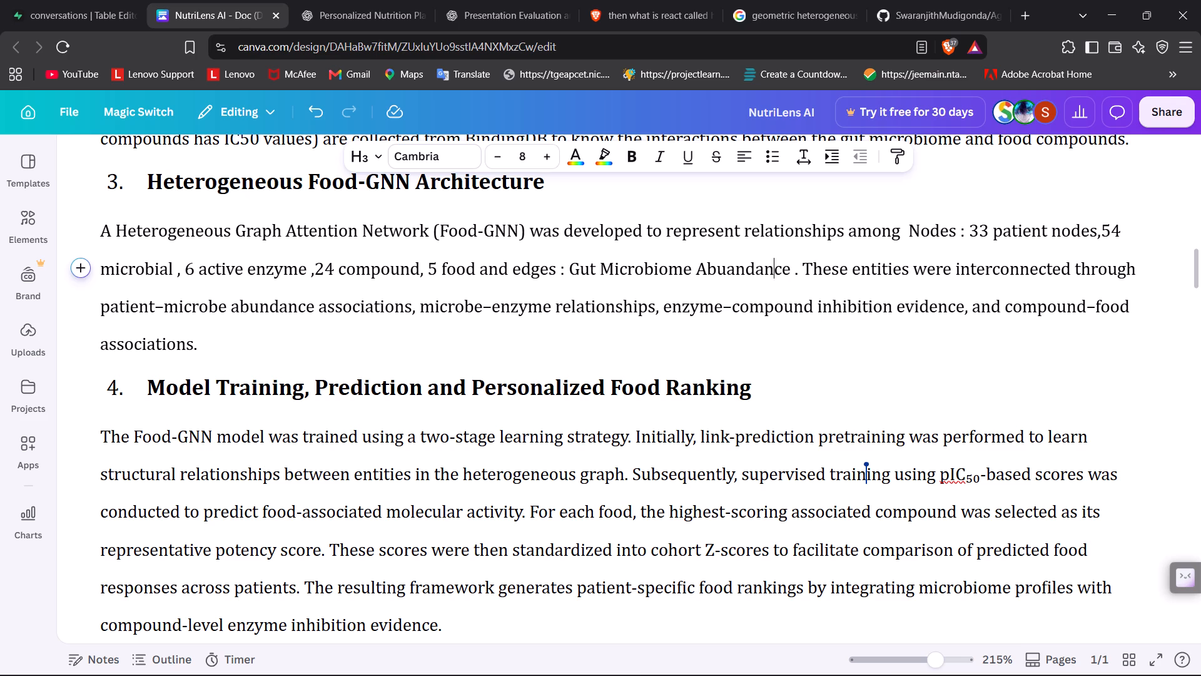
key(Left)
key(Left)
key(Left)
key(Left)
key(Left)
key(Left)
key(Left)
key(Left)
key(Left)
key(Left)
key(Left)
key(Left)
key(Left)
key(Left)
key(Left)
key(Left)
key(Left)
key(Left)
key(Left)
text(Obesity)
key(space)
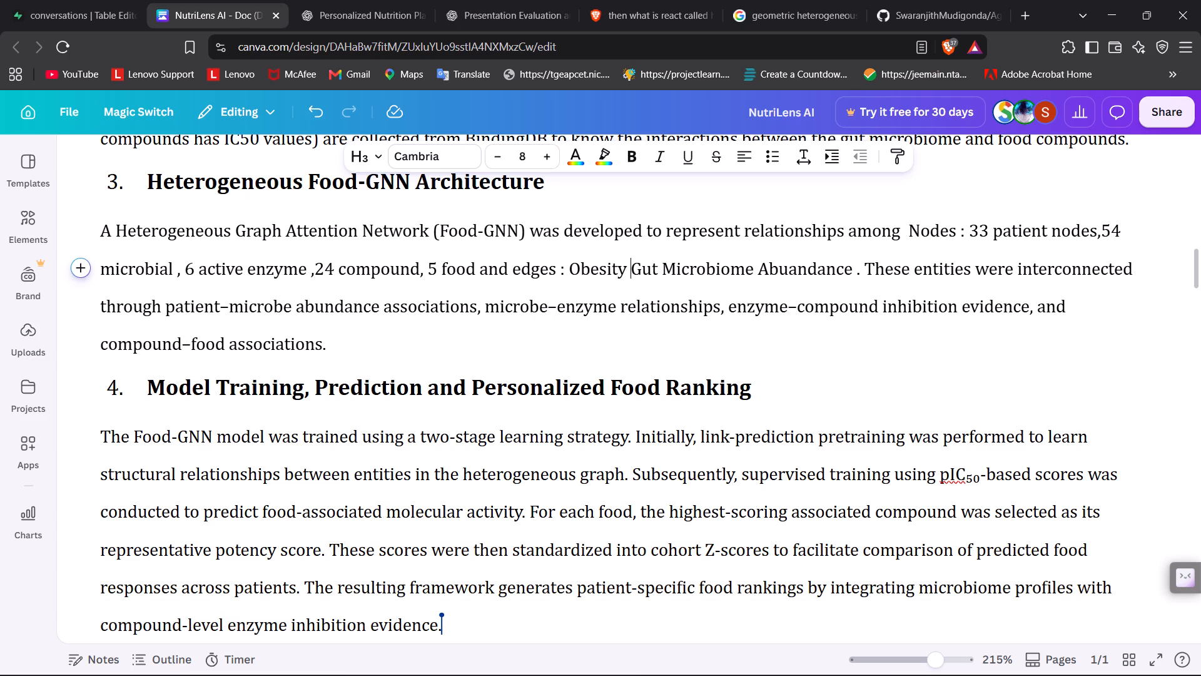
Add a comma with a space on each side after "Gut Microbiome Abuandance", before the period.
key(Right)
key(Right)
key(Right)
key(Right)
key(Right)
key(Right)
key(Right)
key(Right)
key(Right)
key(Right)
key(Right)
key(Right)
key(Right)
key(Right)
key(Right)
key(Right)
key(Right)
key(Right)
key(Right)
key(Right)
key(Right)
key(space)
text(,)
key(space)
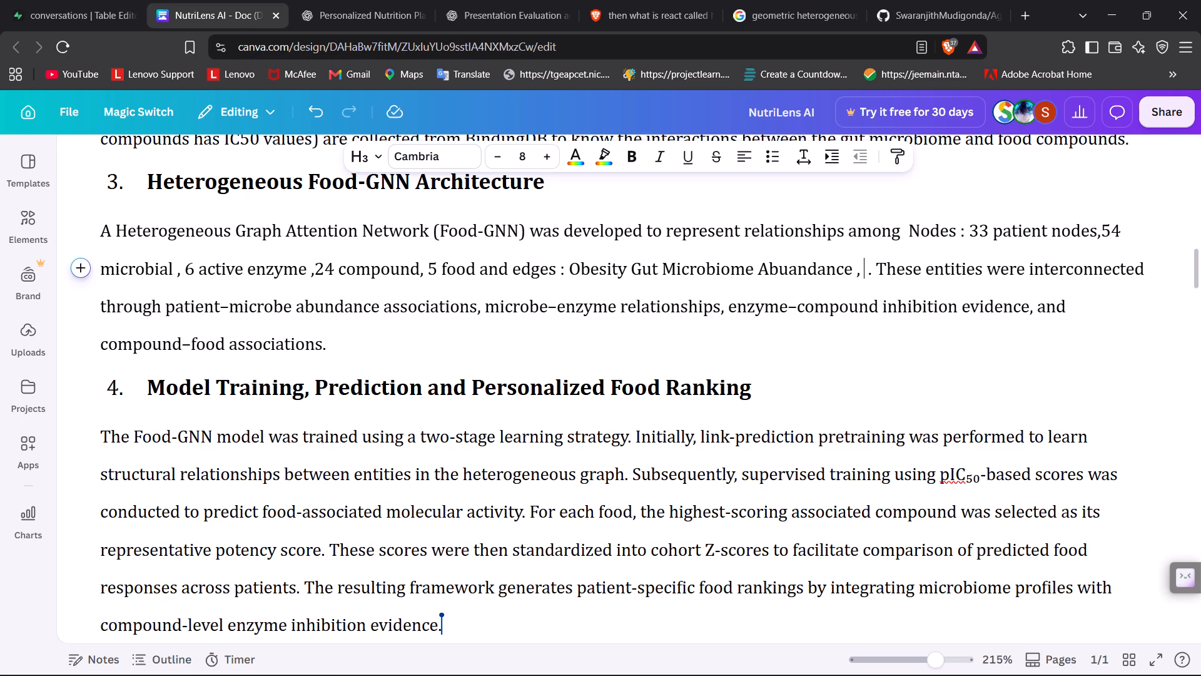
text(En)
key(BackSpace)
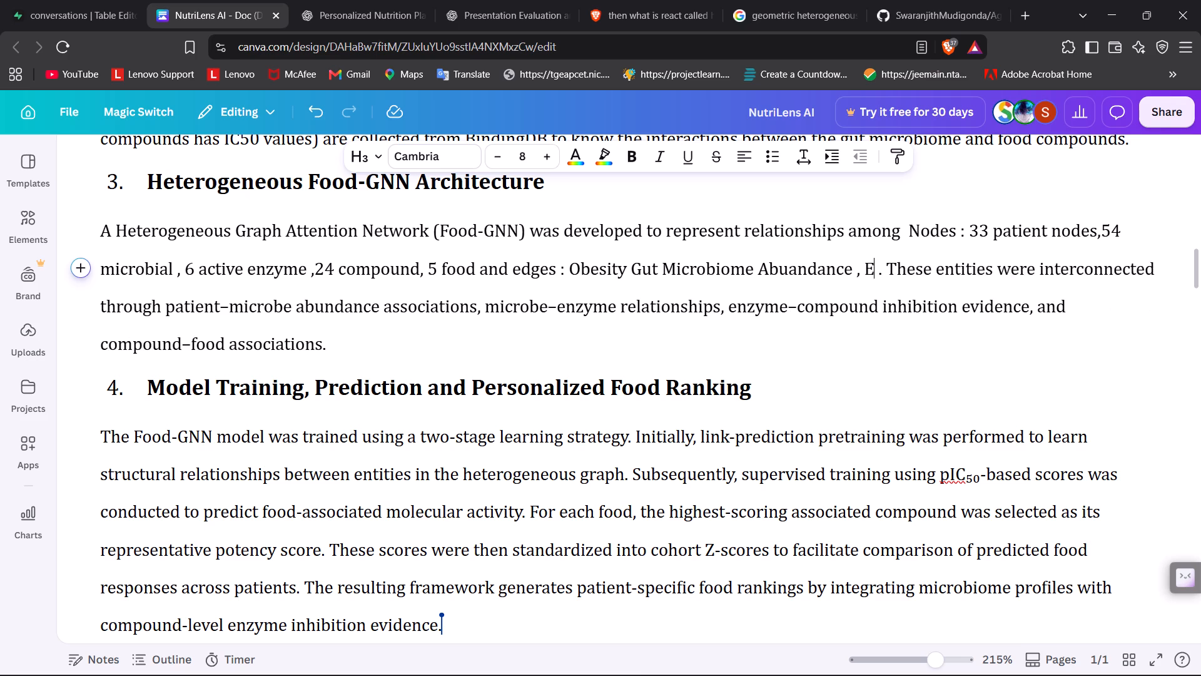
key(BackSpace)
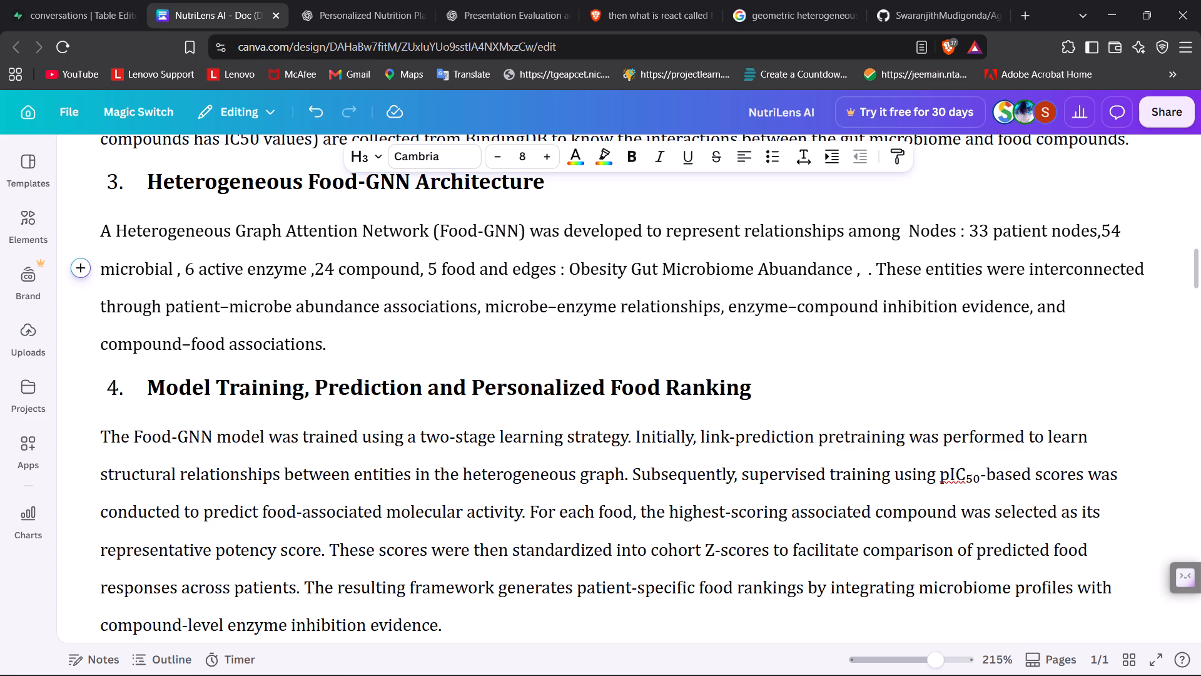
Add "Binary values(0 or 1)" after the comma as the second edge description.
text(Bina)
key(Tab)
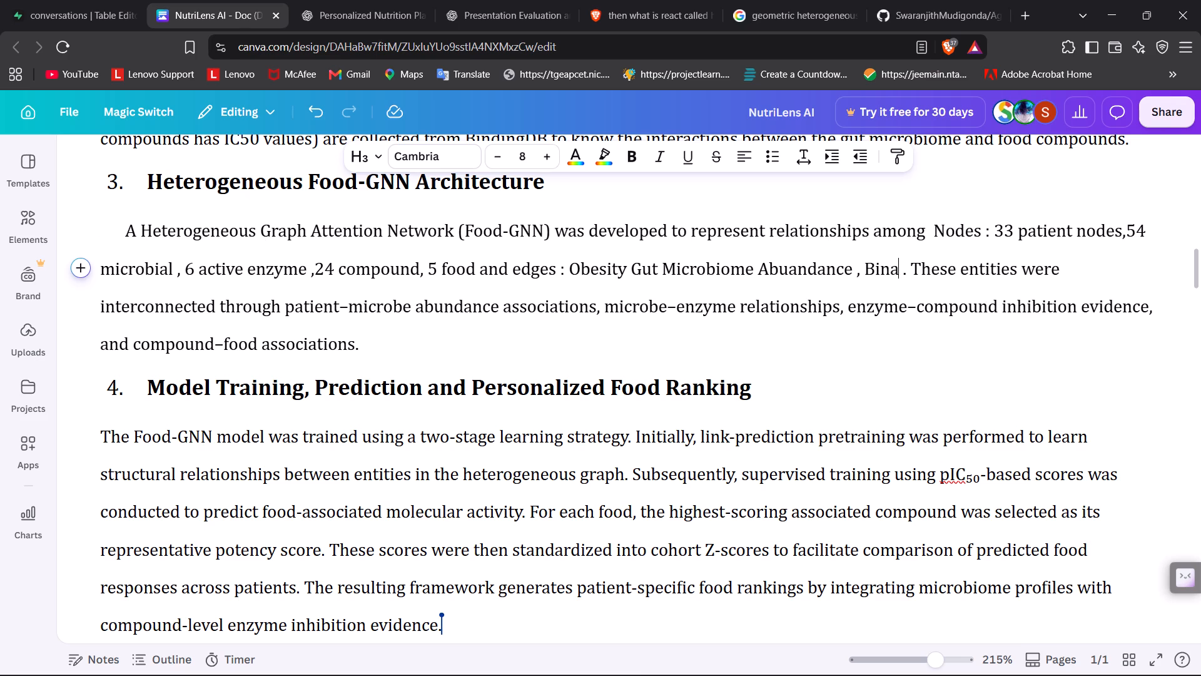
key(r)
text(y values)
text(())
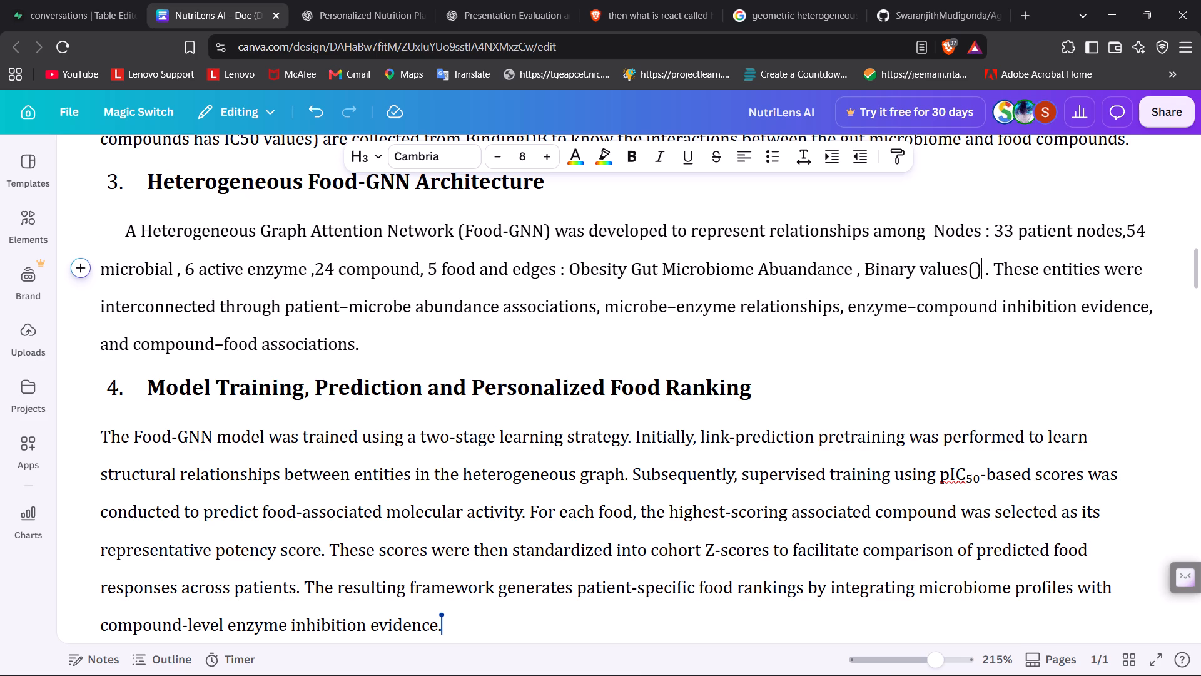
key(Left)
text(0 or 1)
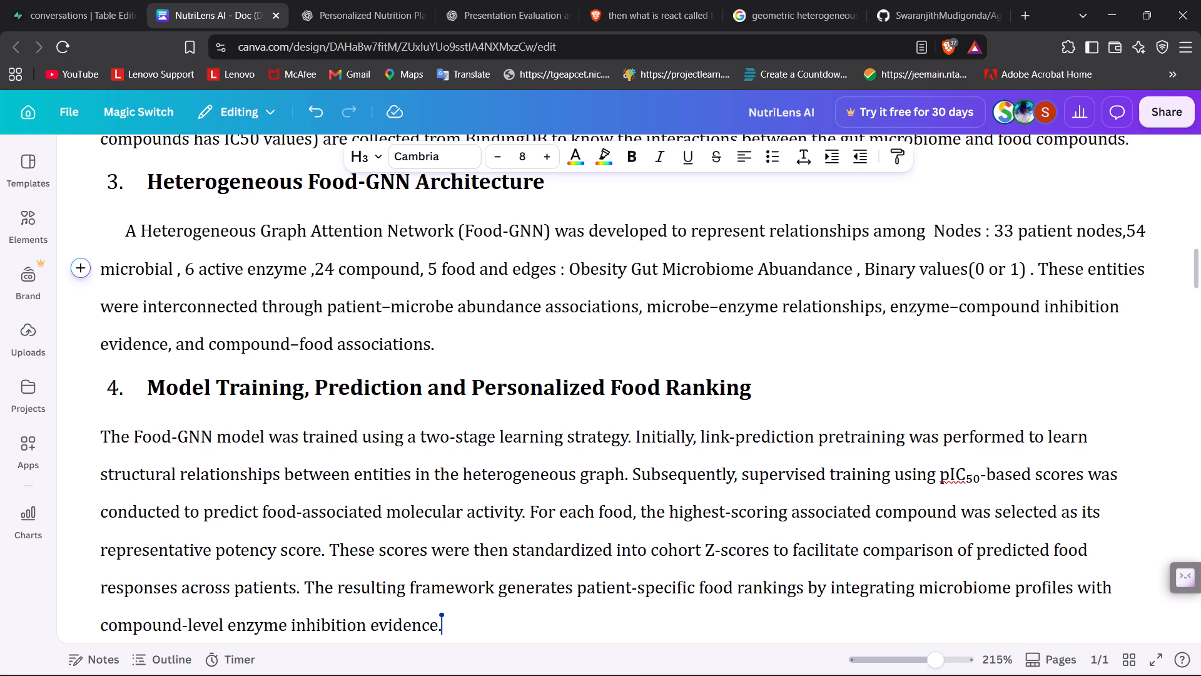
Replace " or 1" inside the "Binary values" parentheses with a spaced hyphen after the 0.
key(BackSpace)
key(BackSpace)
key(BackSpace)
key(BackSpace)
key(BackSpace)
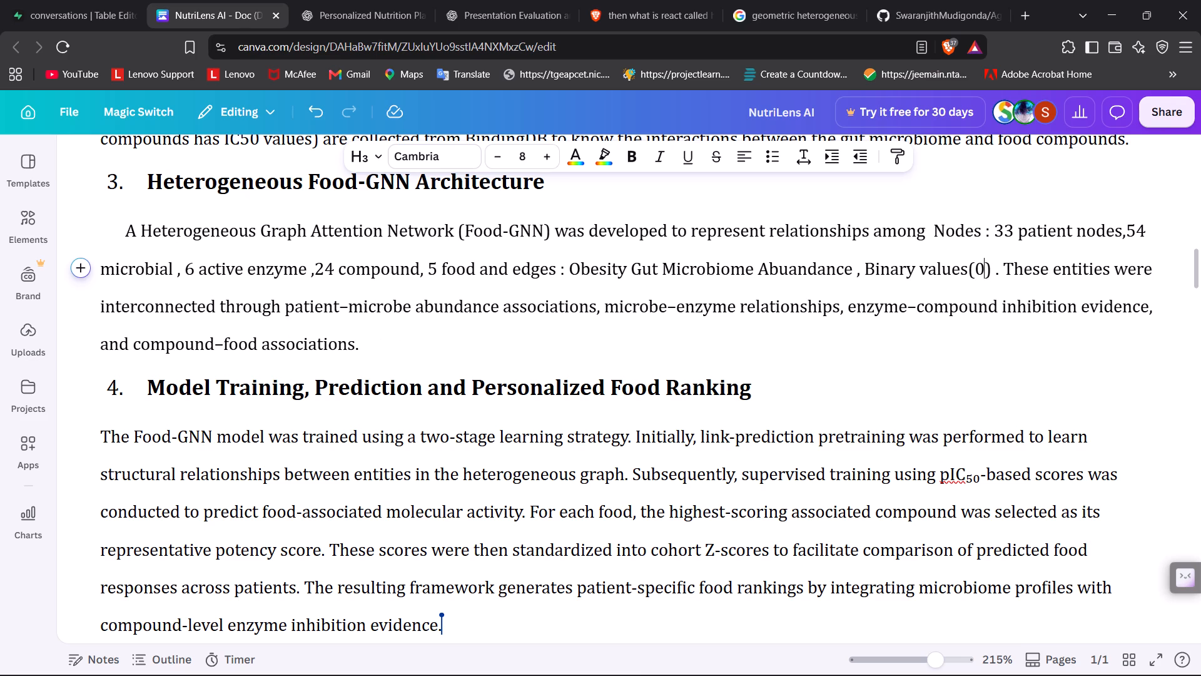
key(space)
text(-)
key(space)
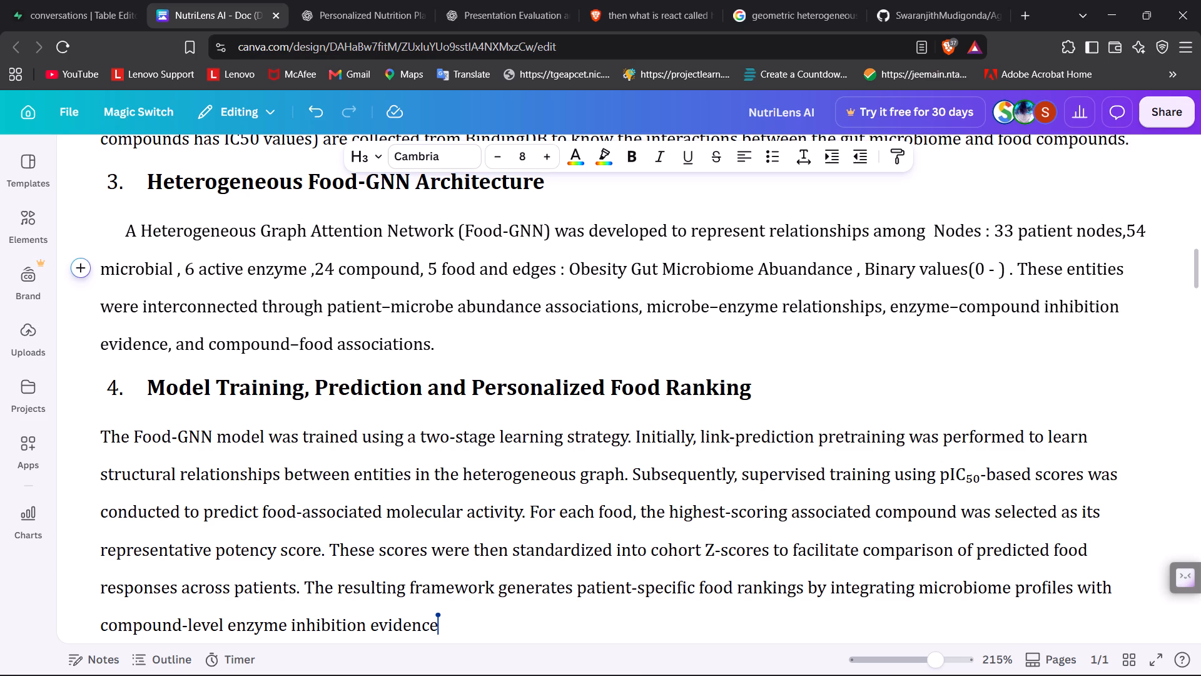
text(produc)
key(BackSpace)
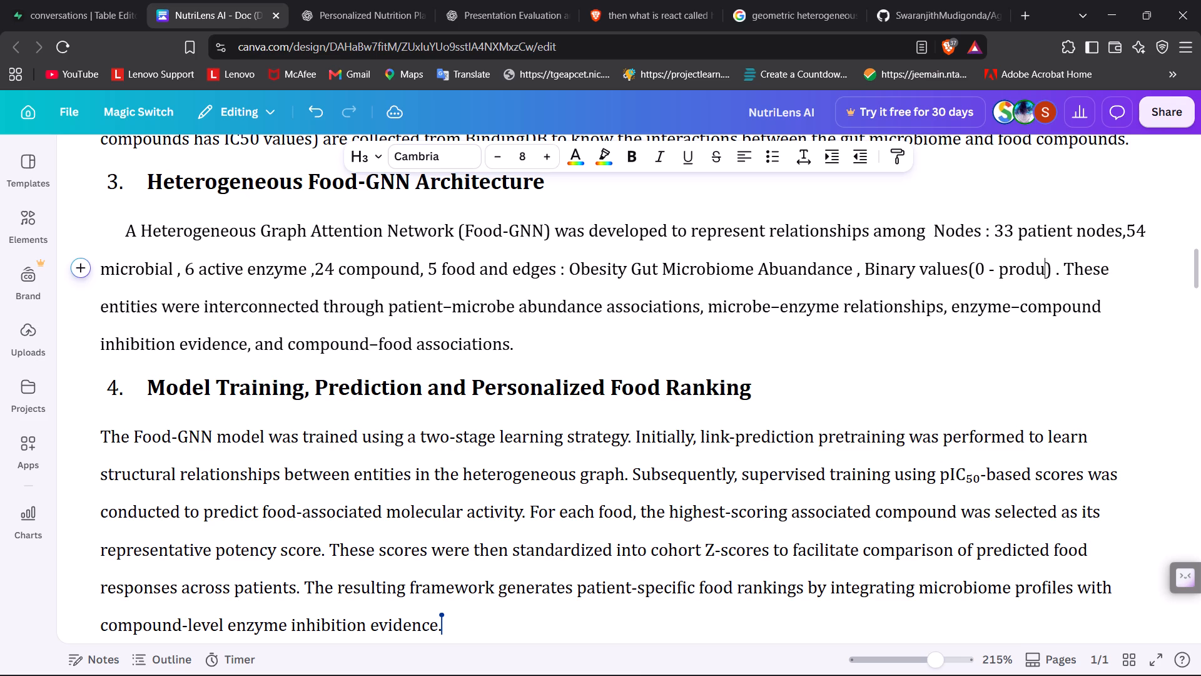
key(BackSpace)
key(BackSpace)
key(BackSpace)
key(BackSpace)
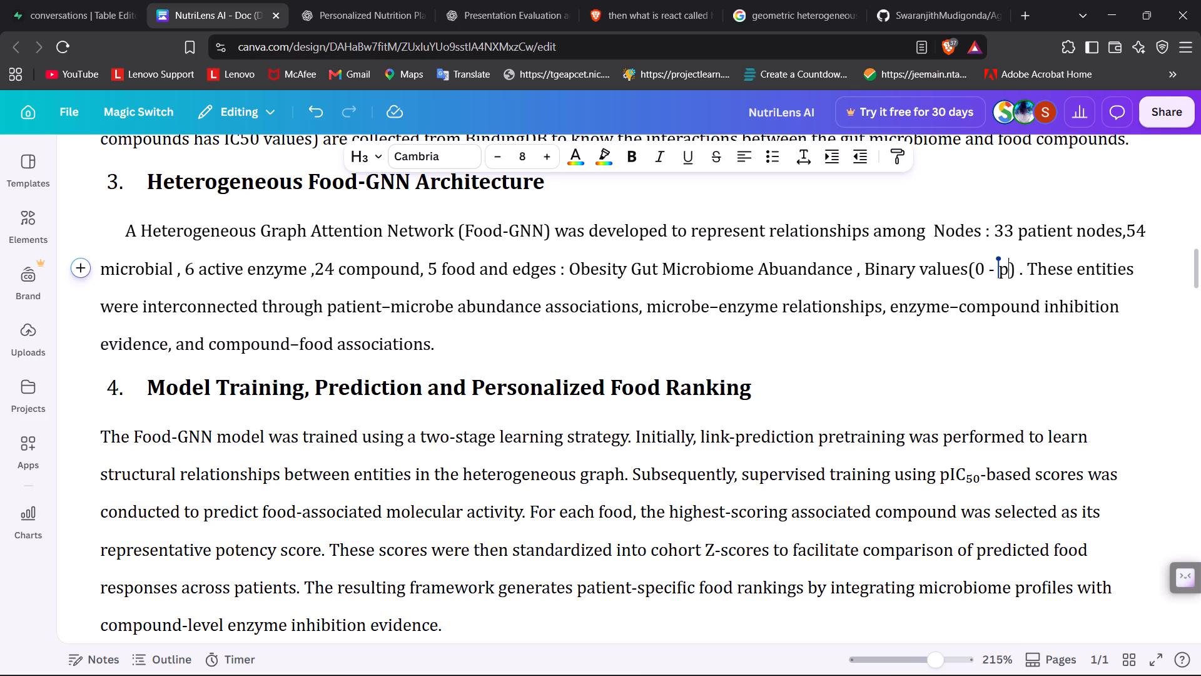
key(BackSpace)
Enter "exist , 1" after the "0 -" inside the "Binary values" parentheses.
text(exist)
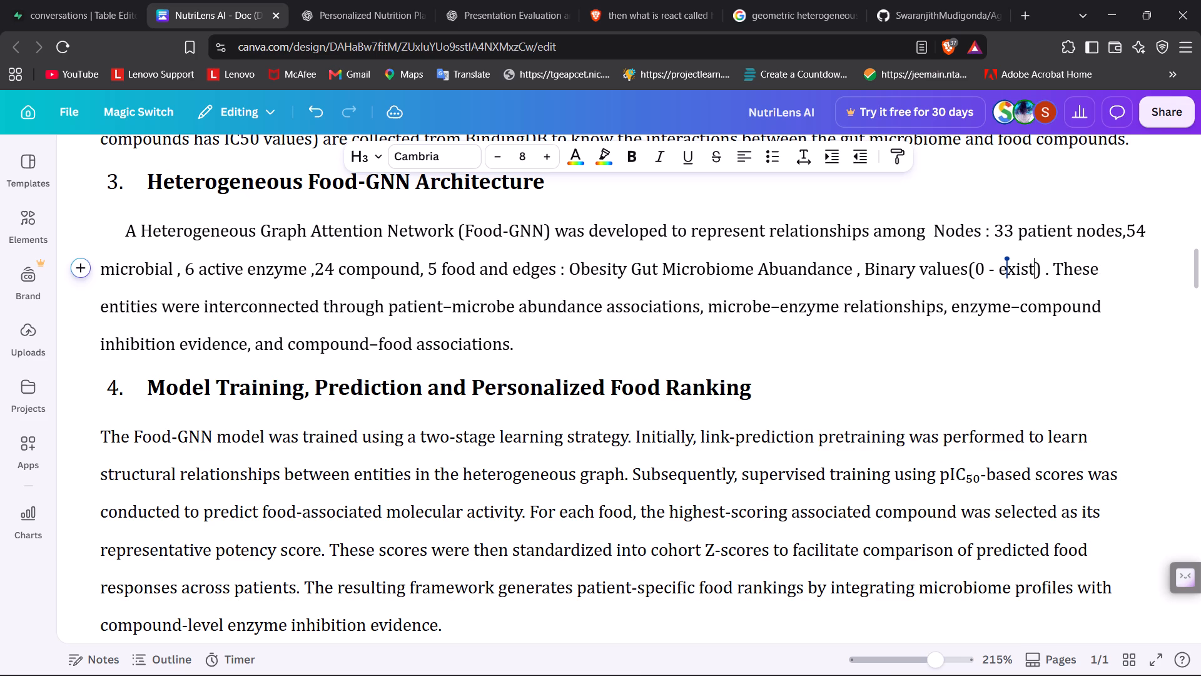
key(space)
text(,)
key(space)
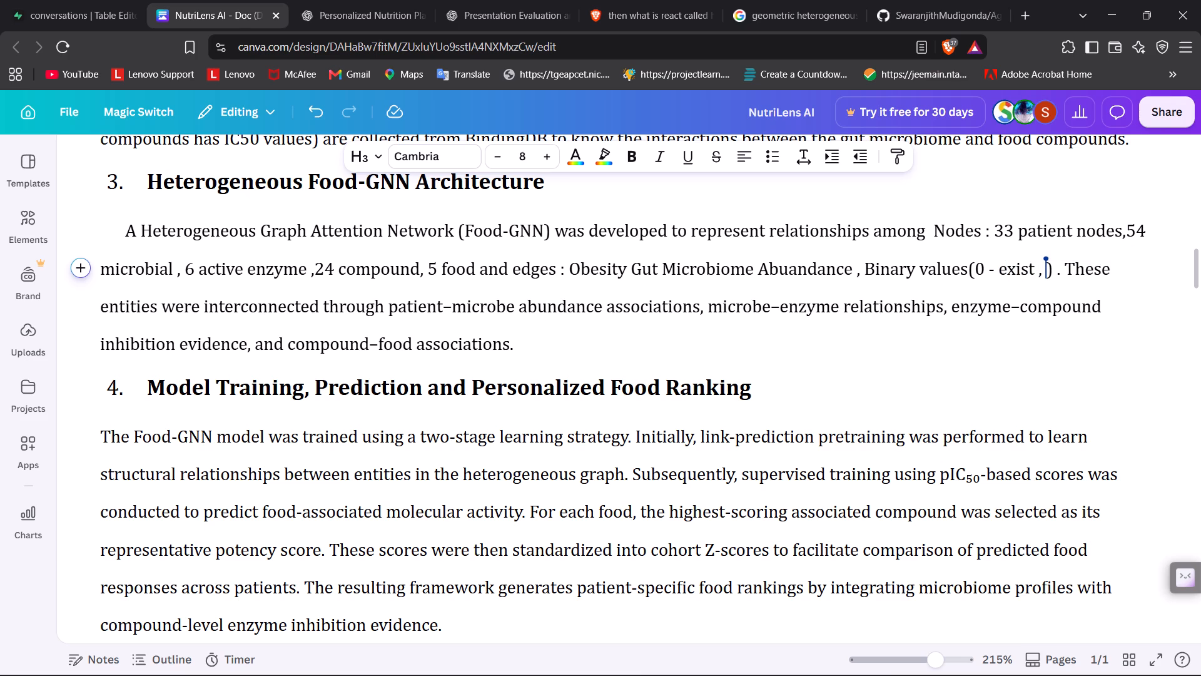
key(1)
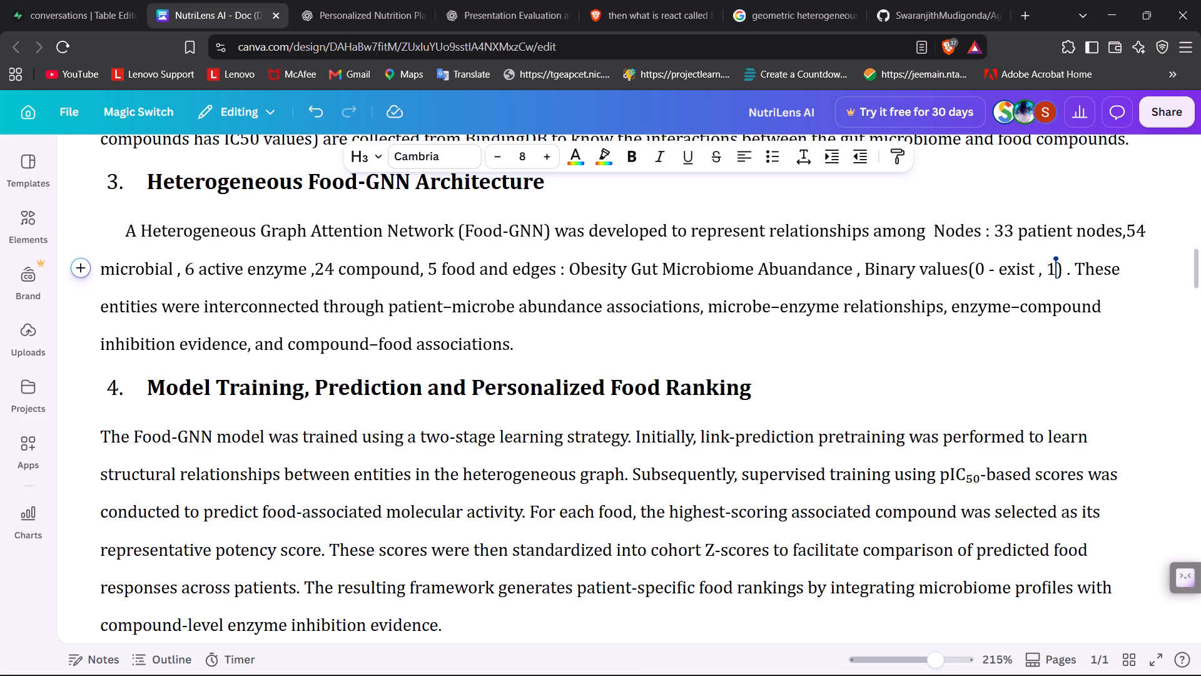
Delete the word "exist" after the "0 -" in the "Binary values" parentheses.
key(Left)
key(Left)
key(Left)
key(Left)
key(BackSpace)
key(BackSpace)
key(BackSpace)
key(BackSpace)
key(BackSpace)
Add "-exist" after the 1 in the "Binary values" text, ending it with the closing parenthesis.
key(Right)
key(Right)
key(Right)
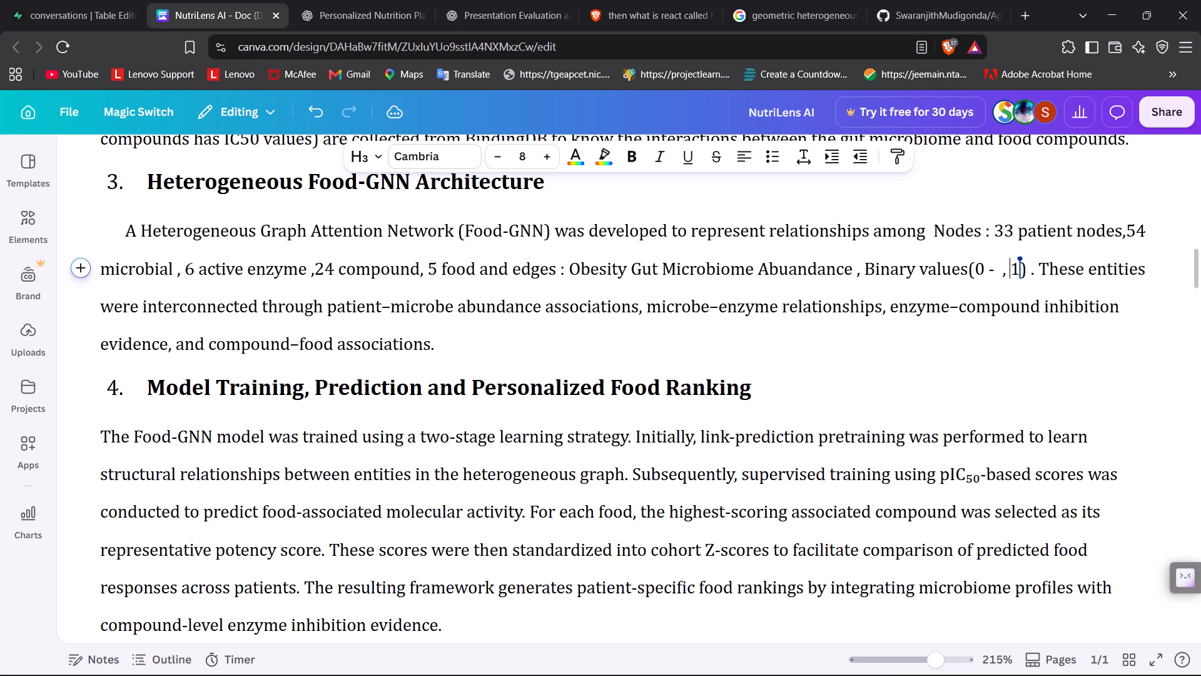
key(Right)
key(Right)
key(Left)
text(-exi)
key(Right)
text(st)
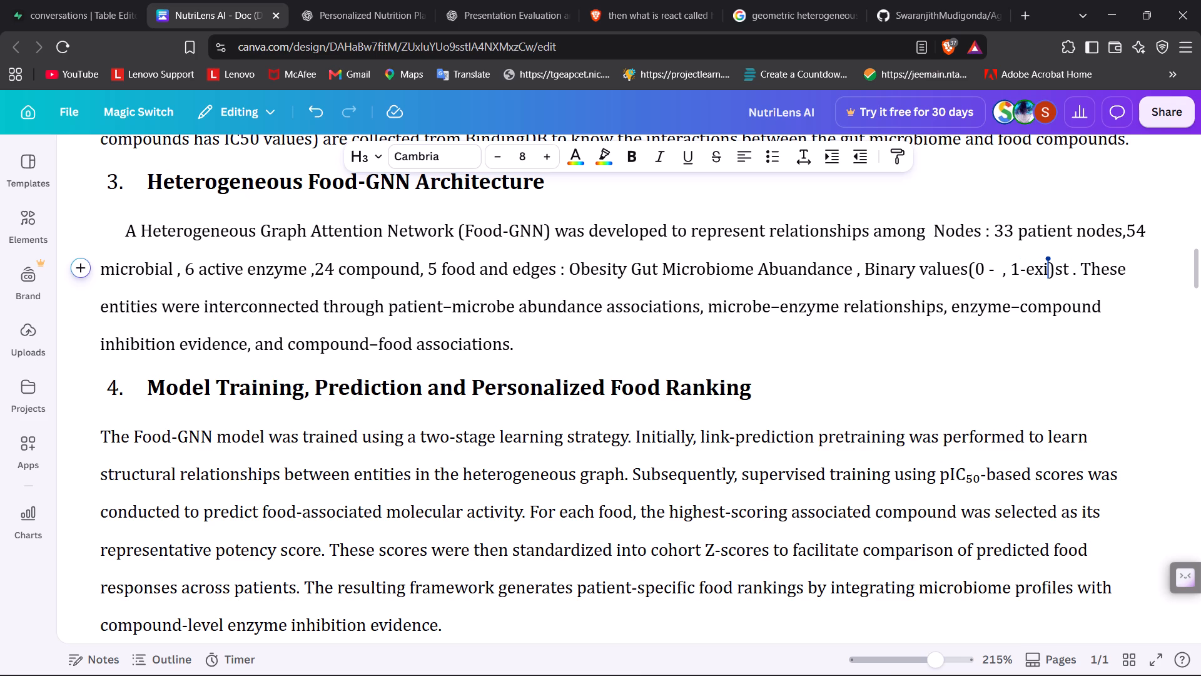
key(BackSpace)
key(BackSpace)
key(BackSpace)
key(BackSpace)
key(BackSpace)
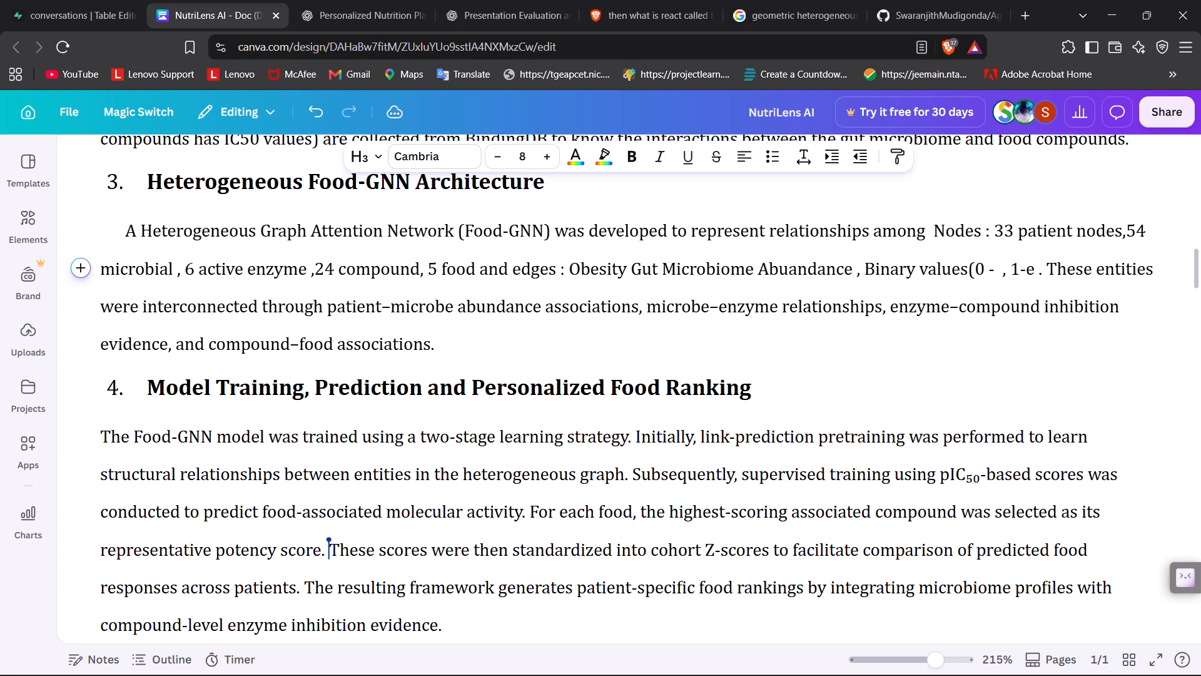
text(xist)
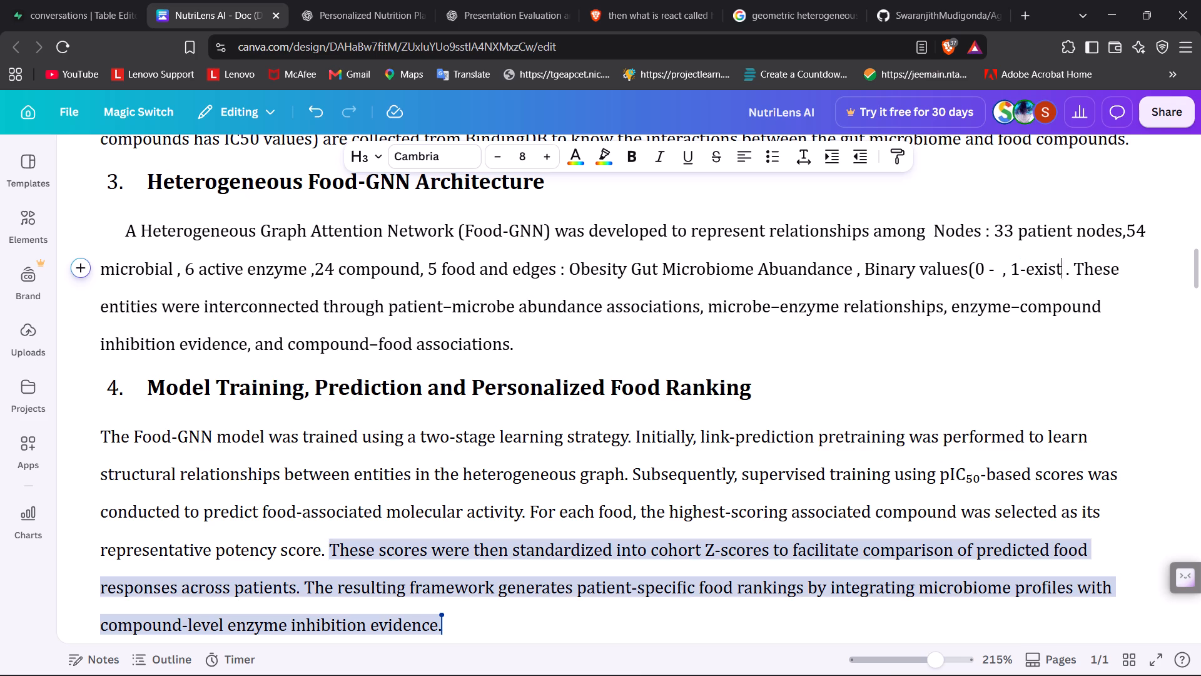
key(shift+parenright)
Insert "Not exist" after the "0 -" in the "Binary values" parentheses.
key(Left)
key(Left)
key(Left)
key(Left)
key(Left)
key(Left)
key(Left)
key(Left)
key(Left)
key(Left)
key(Left)
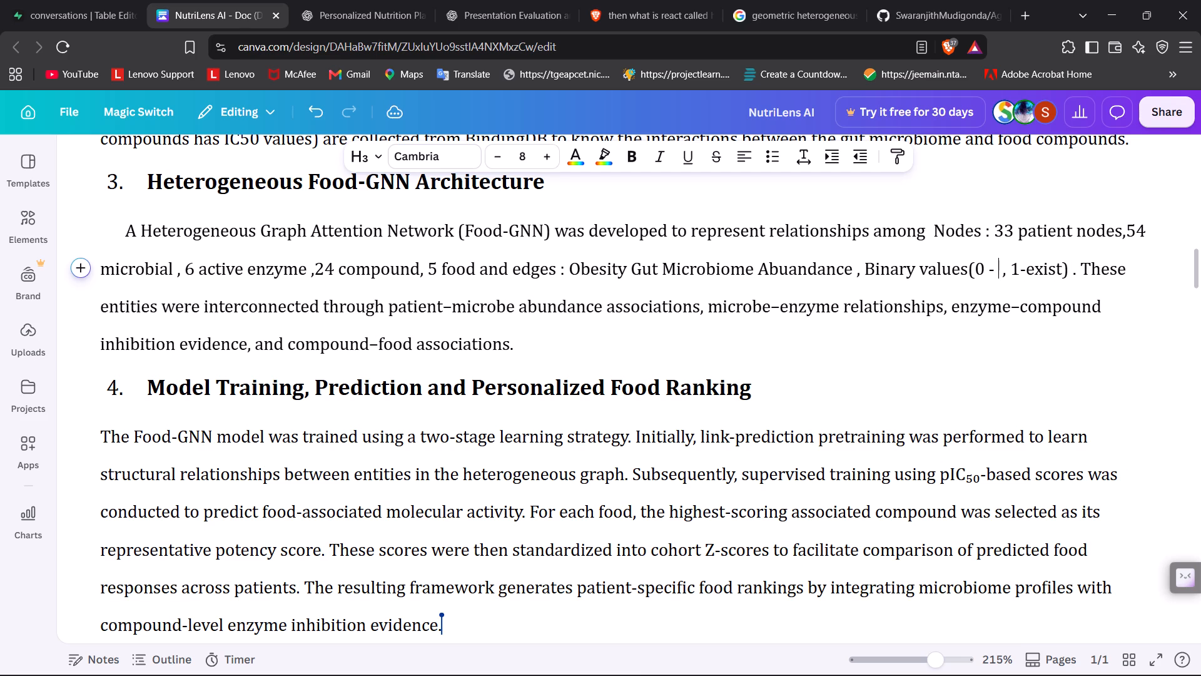
key(shift+n)
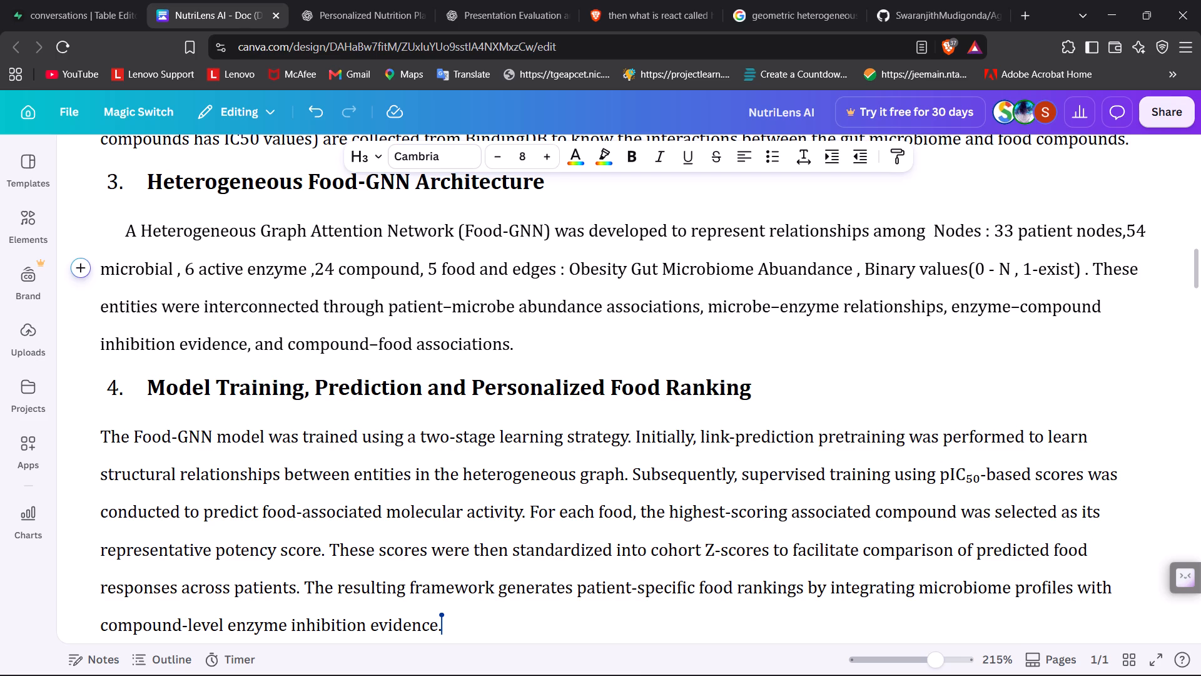
text(ot exist)
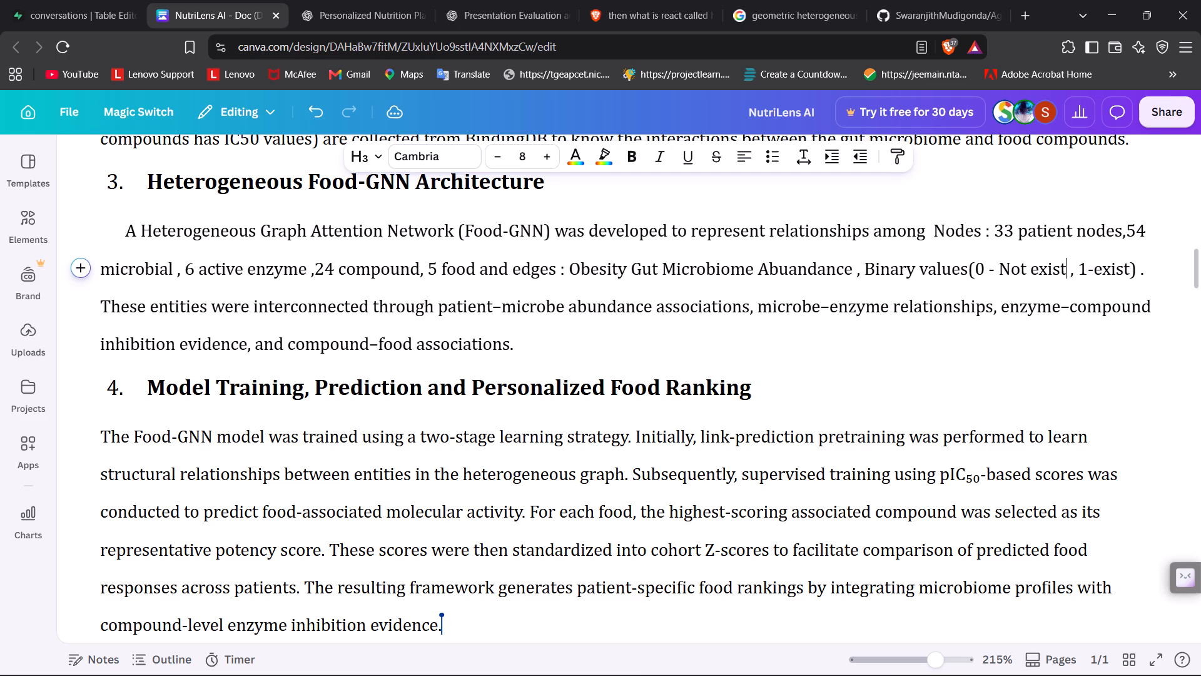
click(591, 366)
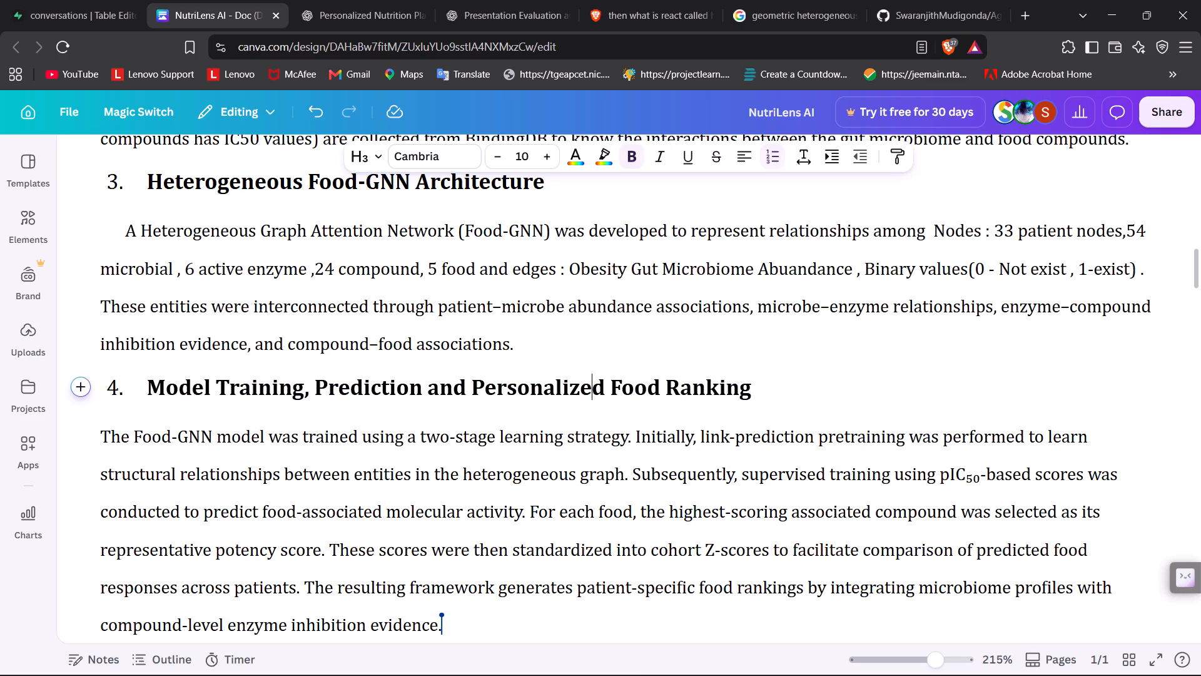
Add a space and a comma after the closing parenthesis of the "Binary values" edge description.
scroll(507, 439, down, 1)
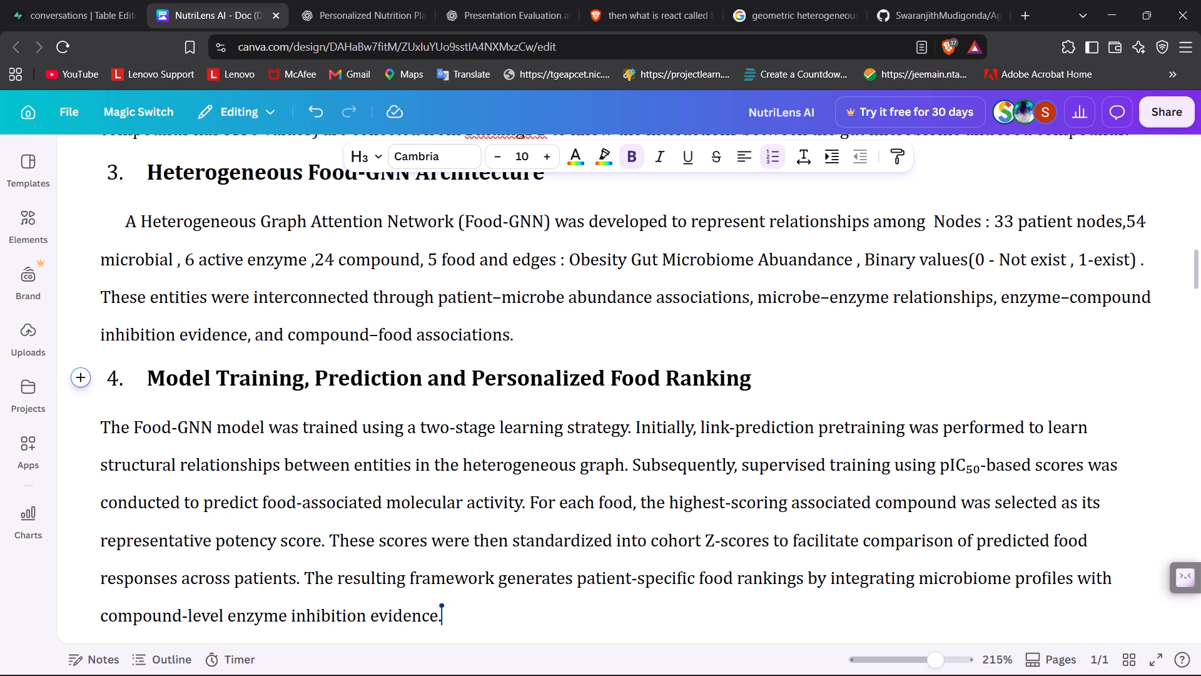
click(1136, 257)
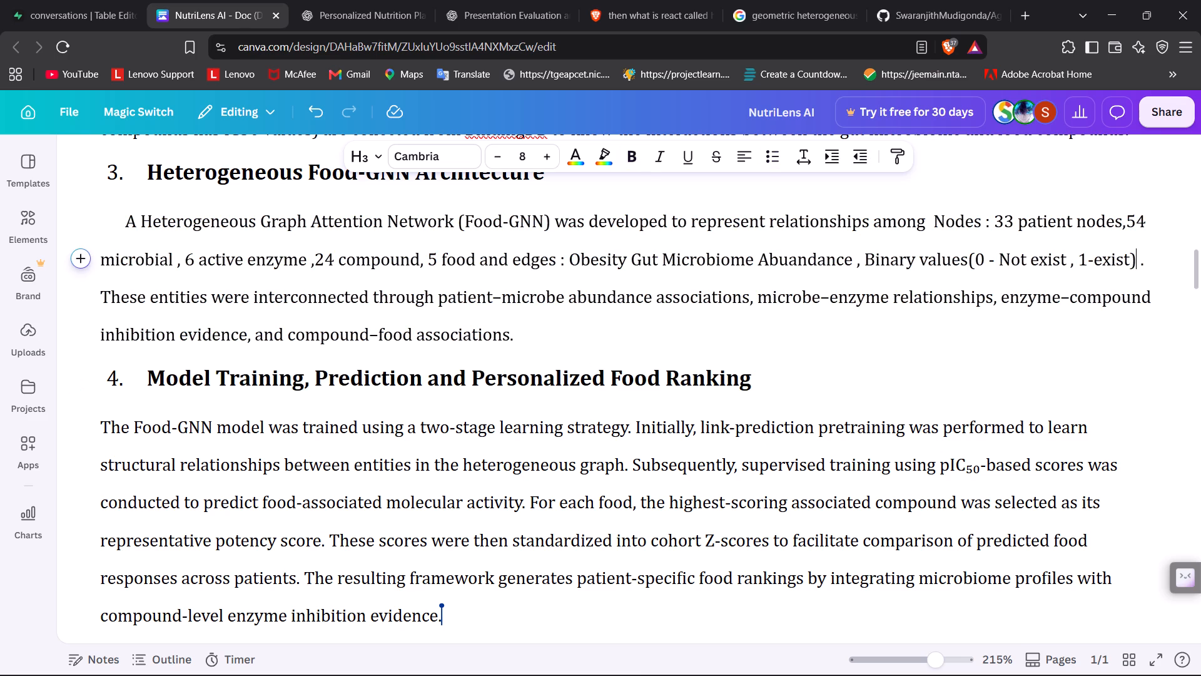
key(space)
text(,)
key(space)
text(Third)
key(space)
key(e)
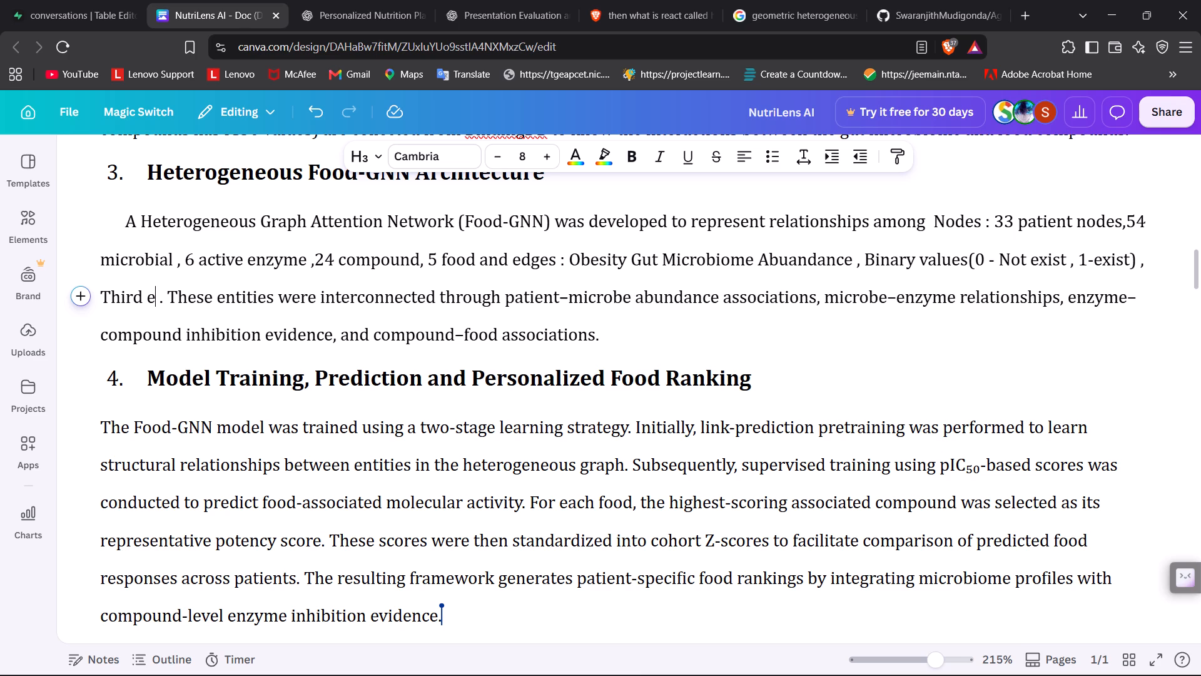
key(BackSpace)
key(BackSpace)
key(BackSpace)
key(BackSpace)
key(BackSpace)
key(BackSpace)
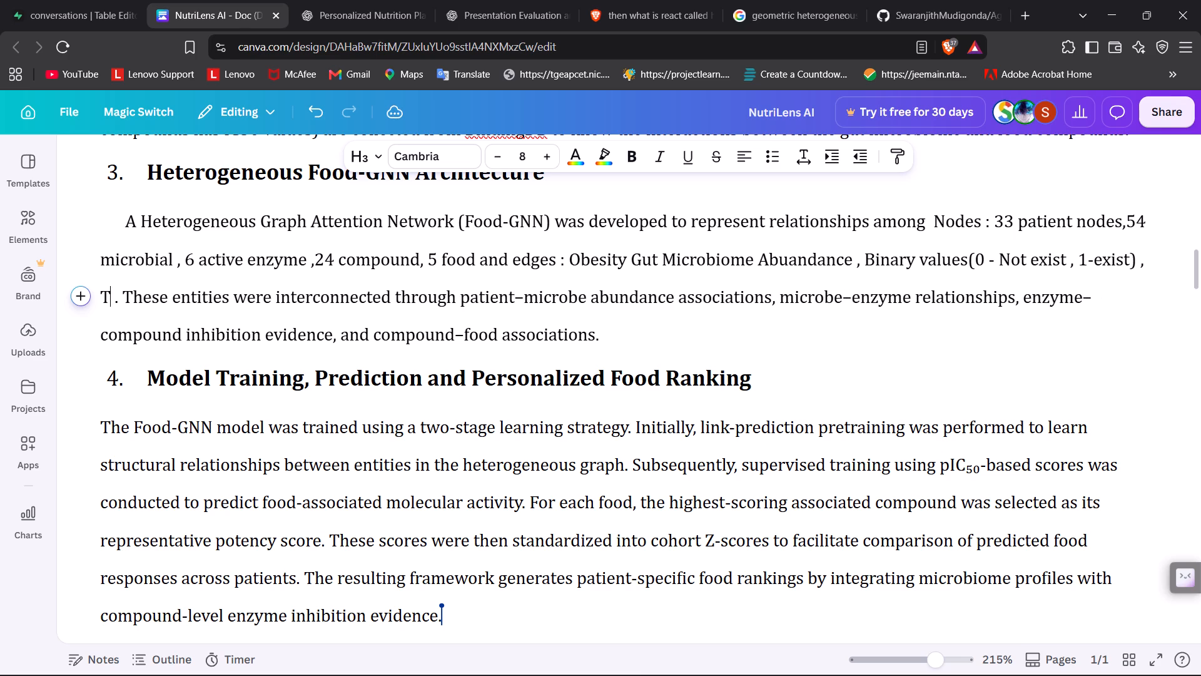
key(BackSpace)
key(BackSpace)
Add "IC50" after the comma as the third edge description, followed by a space.
key(space)
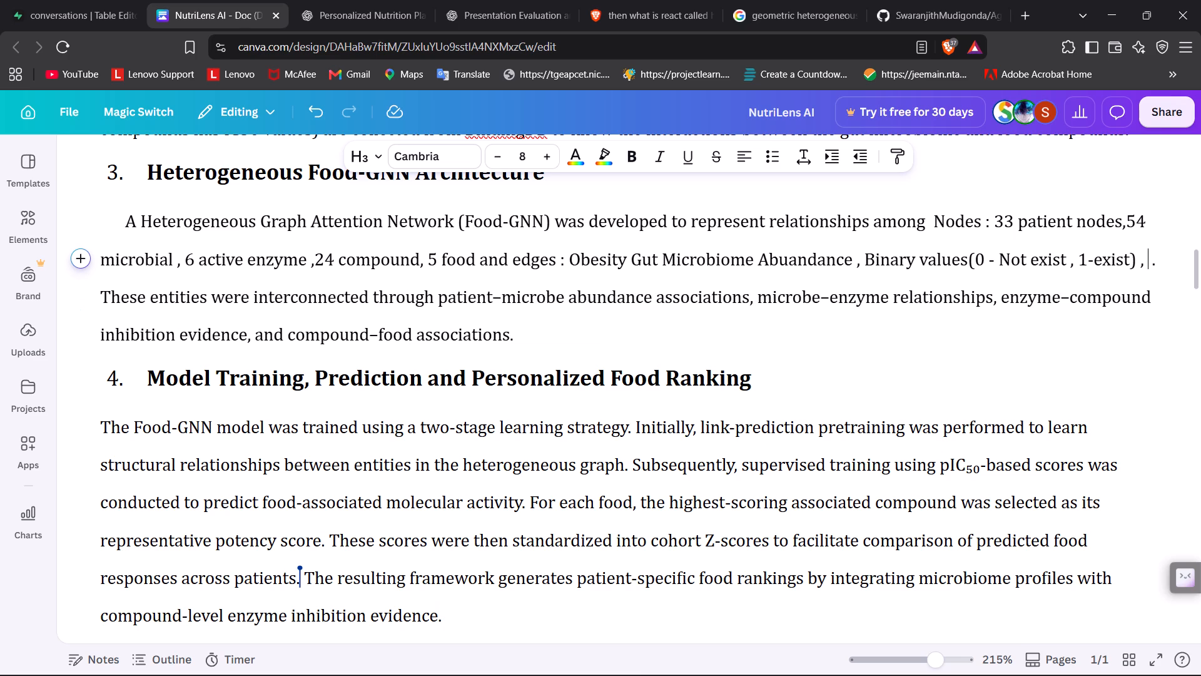
text(IC)
text(50)
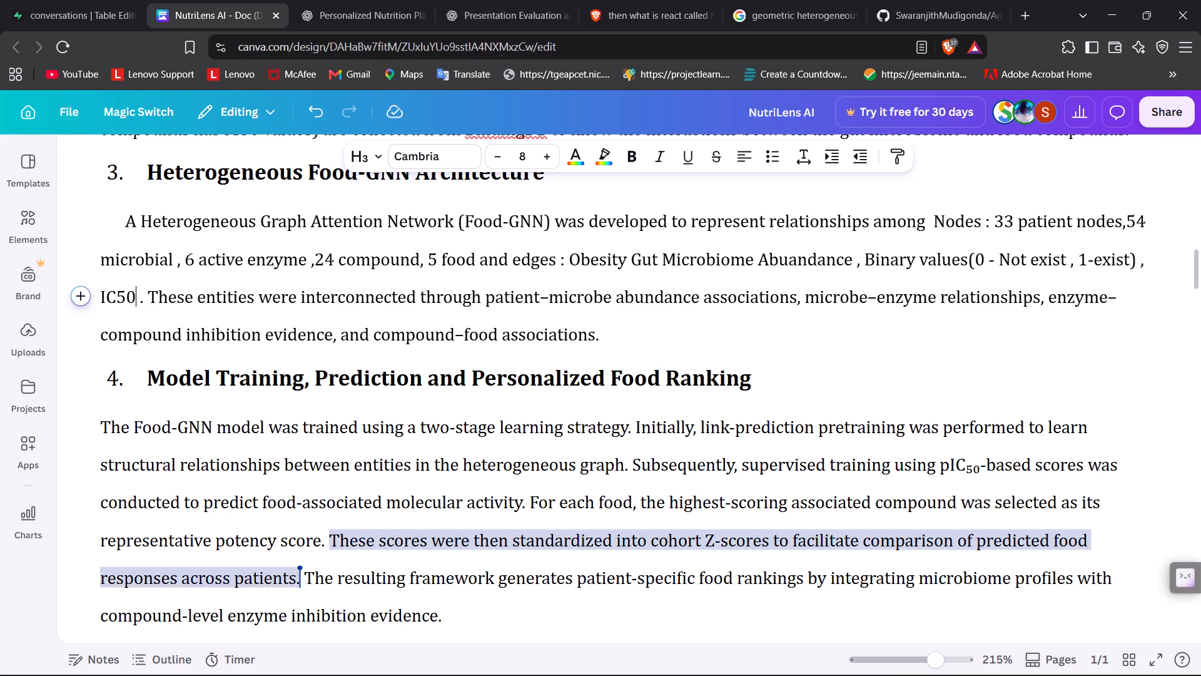
text(Va)
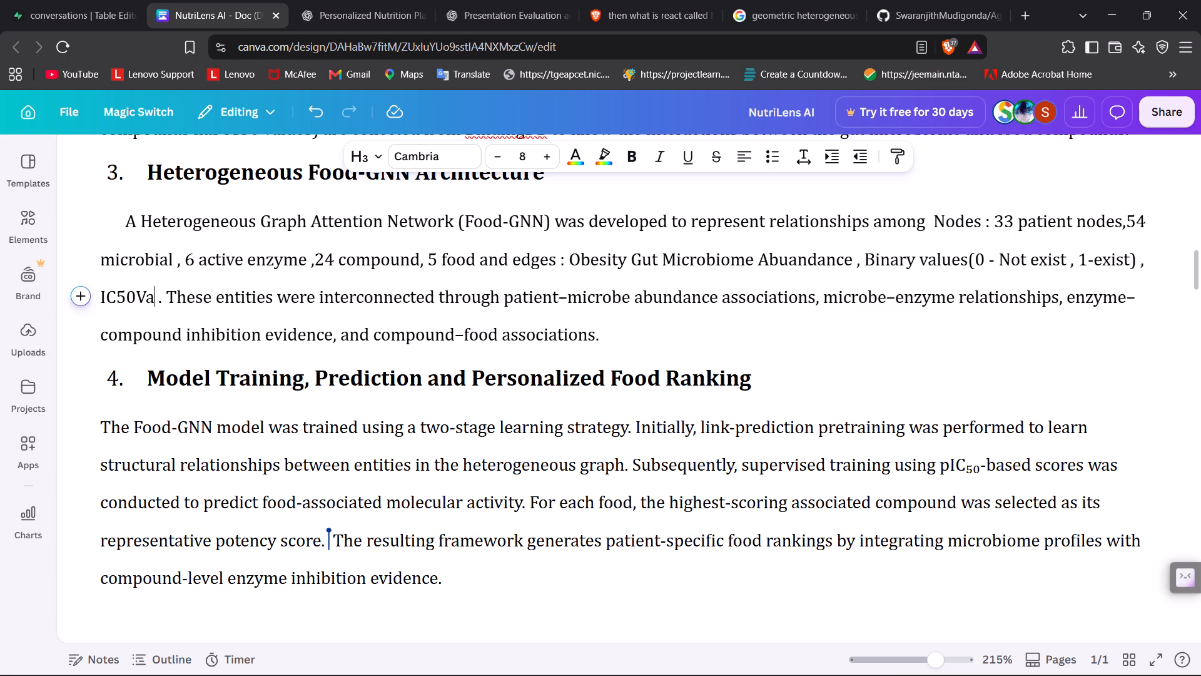
key(BackSpace)
key(BackSpace)
key(space)
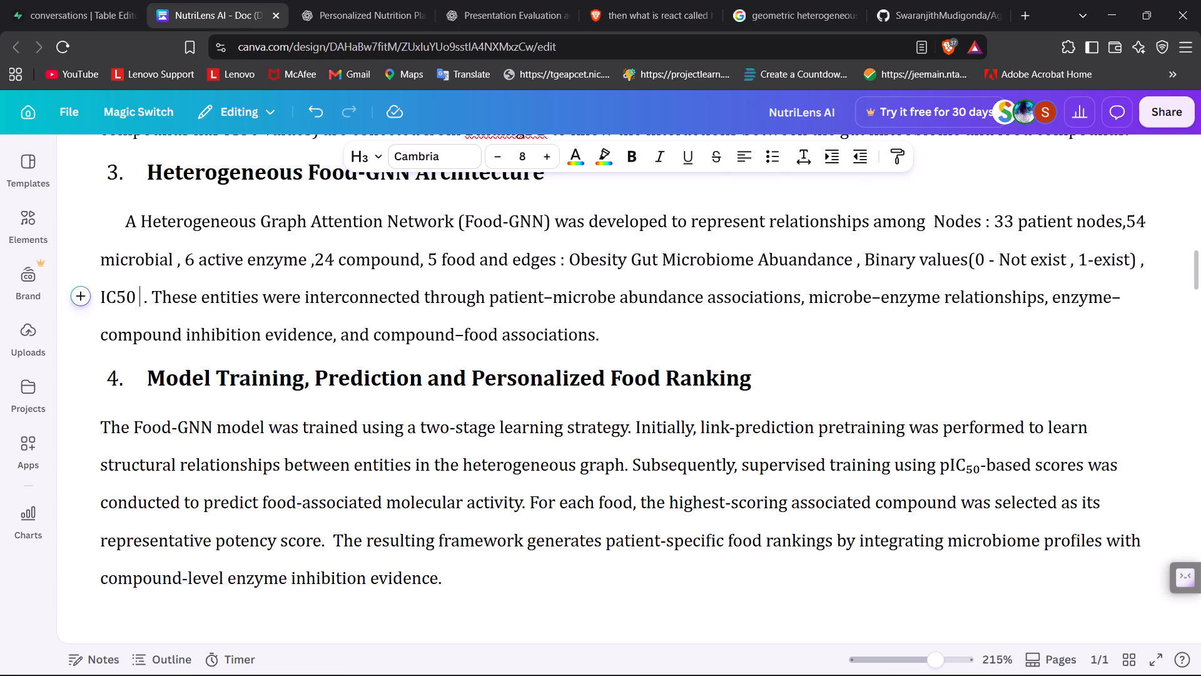
Copy "Binary values(0 - Not exist , 1-exist)" and paste it after "IC50" as the fourth edge description, preceded by a comma.
double_click(871, 257)
key(Left)
key(shift+Right)
key(shift+Right)
key(shift+Right)
key(shift+Right)
key(shift+Right)
key(shift+Right)
key(shift+Right)
key(shift+Right)
key(shift+Right)
key(shift+Right)
key(shift+Right)
key(shift+Right)
key(shift+Right)
key(shift+Right)
key(shift+Right)
key(shift+Right)
key(shift+Right)
key(shift+Right)
key(shift+Right)
key(shift+Right)
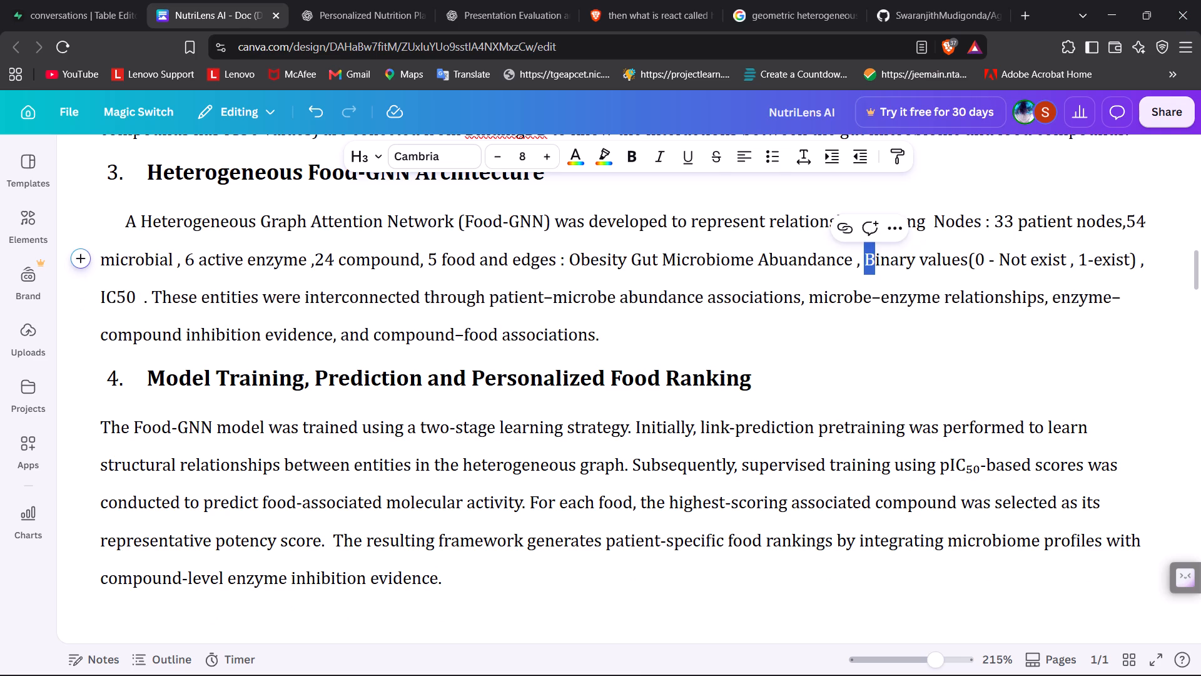
key(shift+Right)
key(shift+Right)
key(shift+Right)
key(shift+Right)
key(shift+Right)
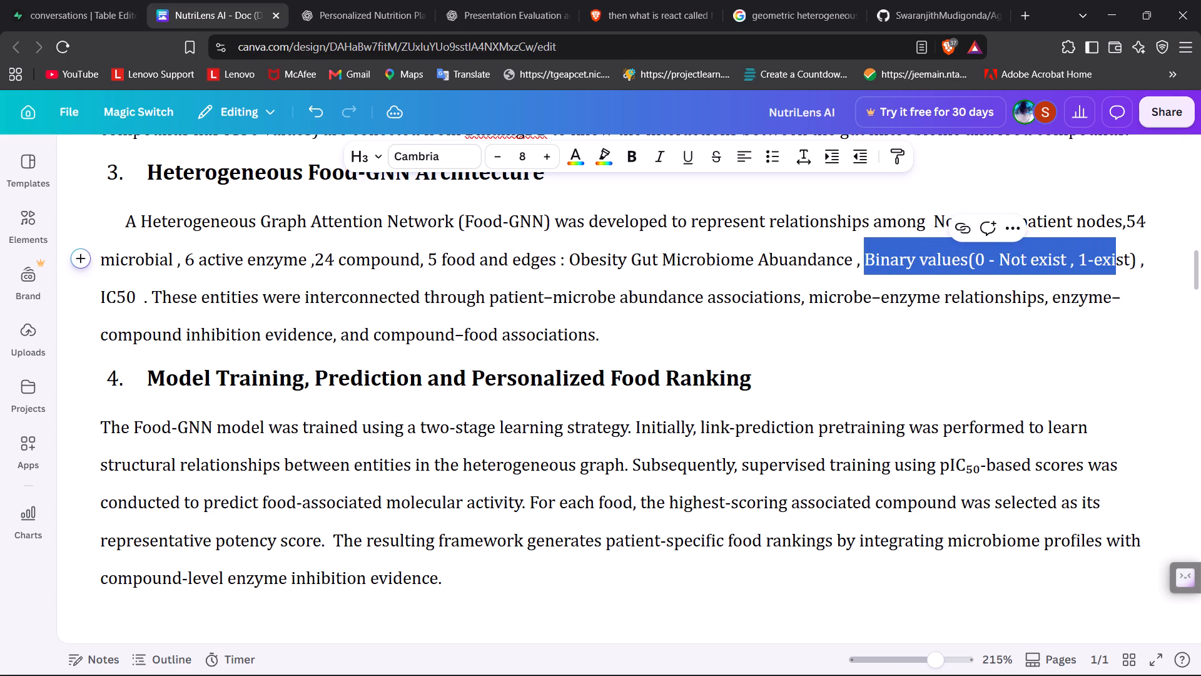
key(shift+Right)
key(shift+Right)
key(shift+Right)
key(ctrl+c)
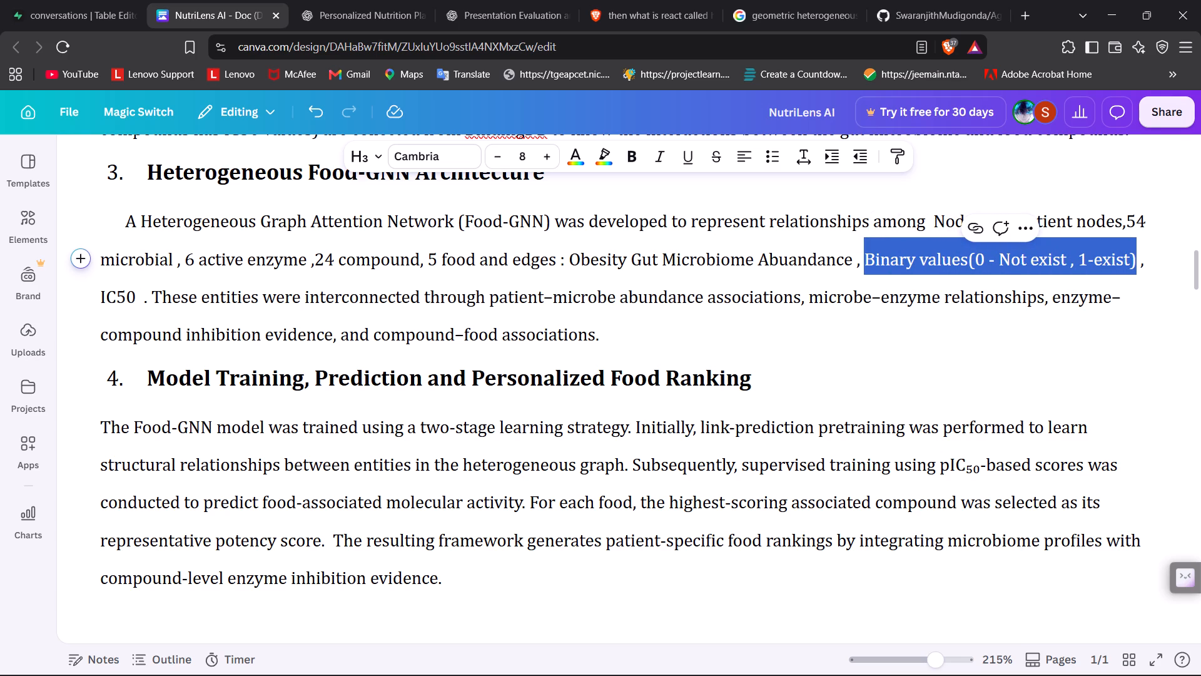
click(143, 311)
key(ctrl+comma)
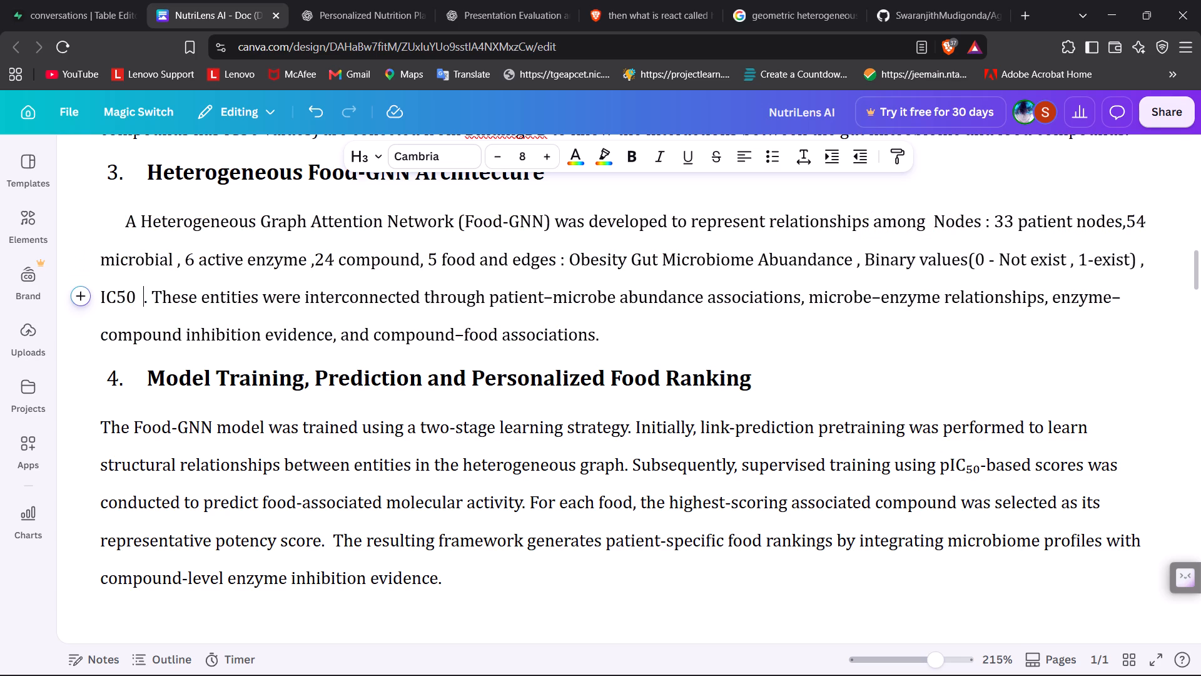
key(comma)
key(ctrl+v)
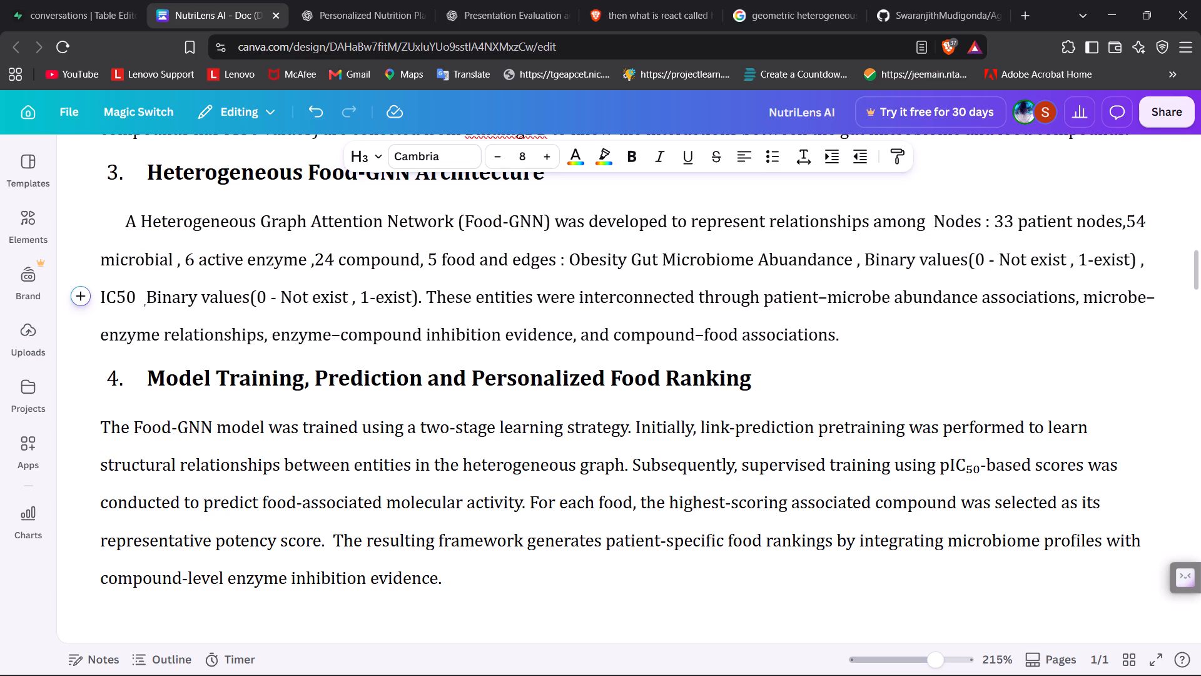
Replace the undersized comma between "IC50" and the pasted "Binary values" text with a new comma.
click(148, 294)
key(BackSpace)
key(comma)
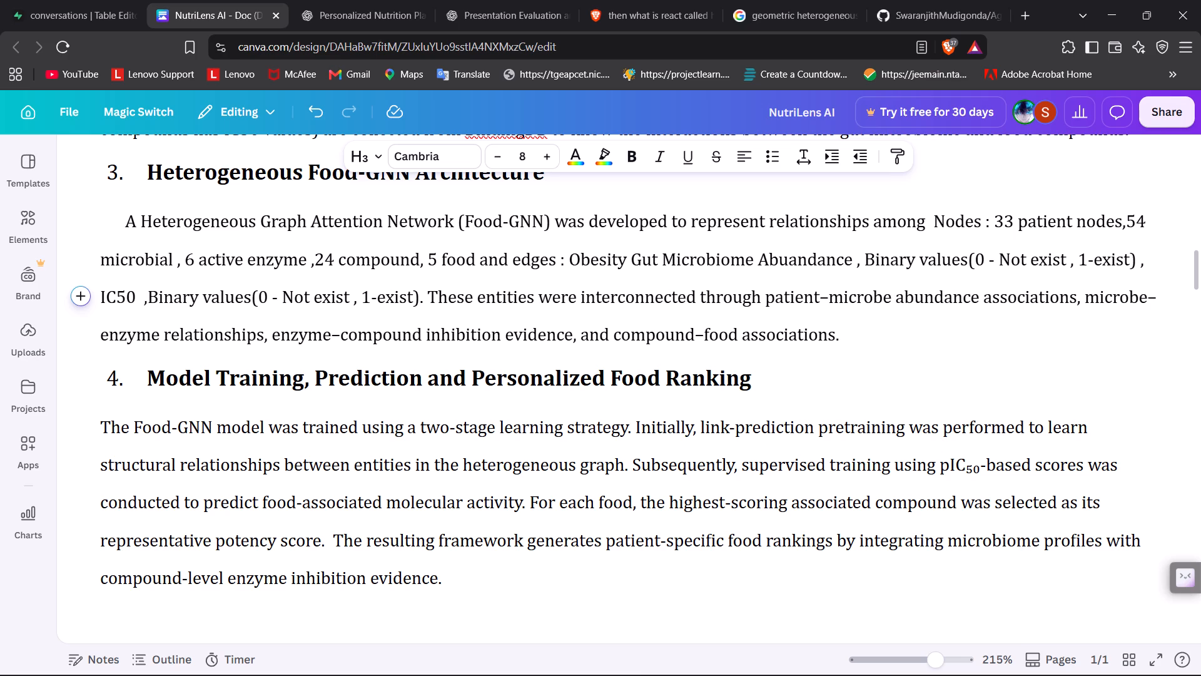
Delete the sentence beginning "These entities were interconnected through" at the end of the Heterogeneous Food-GNN Architecture paragraph.
click(428, 299)
click(913, 354)
key(Up)
key(Right)
key(Right)
key(Right)
key(Right)
key(Right)
key(Right)
key(Right)
key(Right)
key(Right)
key(Right)
key(Right)
key(Right)
key(shift+Up)
key(shift+Up)
key(shift+Right)
key(shift+Right)
key(shift+Right)
key(shift+Right)
key(shift+Right)
key(shift+Right)
key(shift+Right)
key(shift+Right)
key(shift+Right)
key(shift+Right)
key(shift+Right)
key(shift+Right)
key(shift+Right)
key(shift+Right)
key(shift+Right)
key(shift+Right)
key(shift+Right)
key(shift+Right)
key(shift+Right)
key(shift+Right)
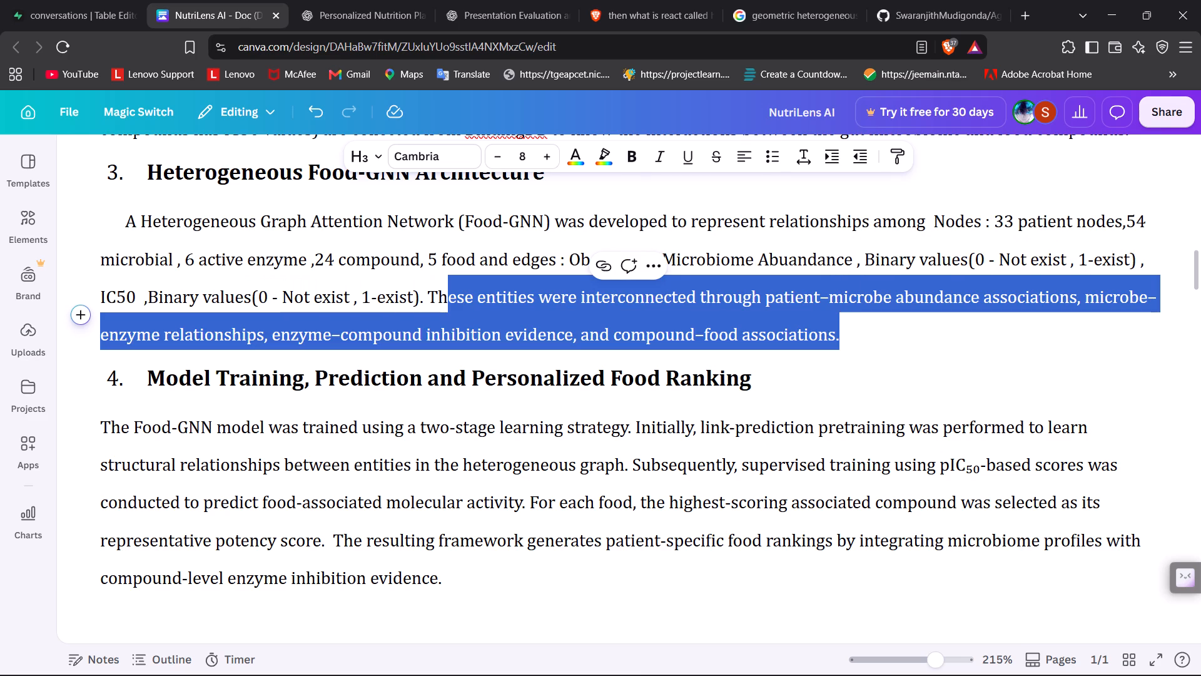
key(shift+Left)
key(shift+Left)
key(BackSpace)
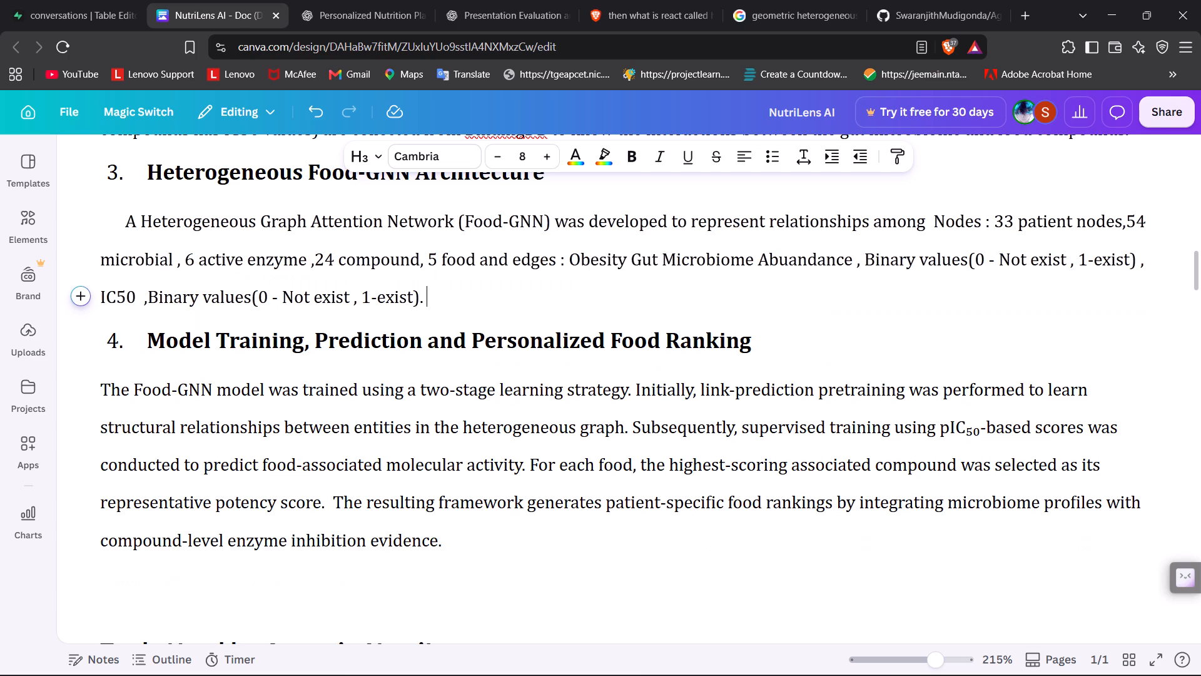
Insert four blank lines between the Food-GNN architecture paragraph and the "Model Training, Prediction and Personalized Food Ranking" heading.
key(Return)
key(Return)
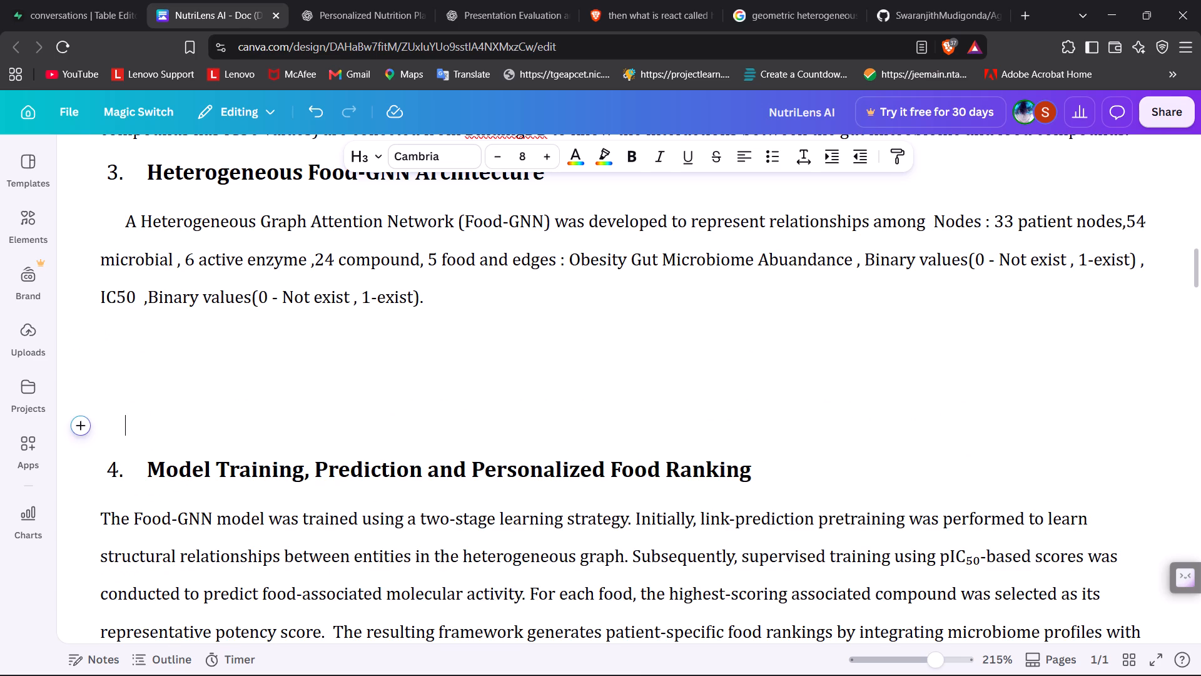
key(Return)
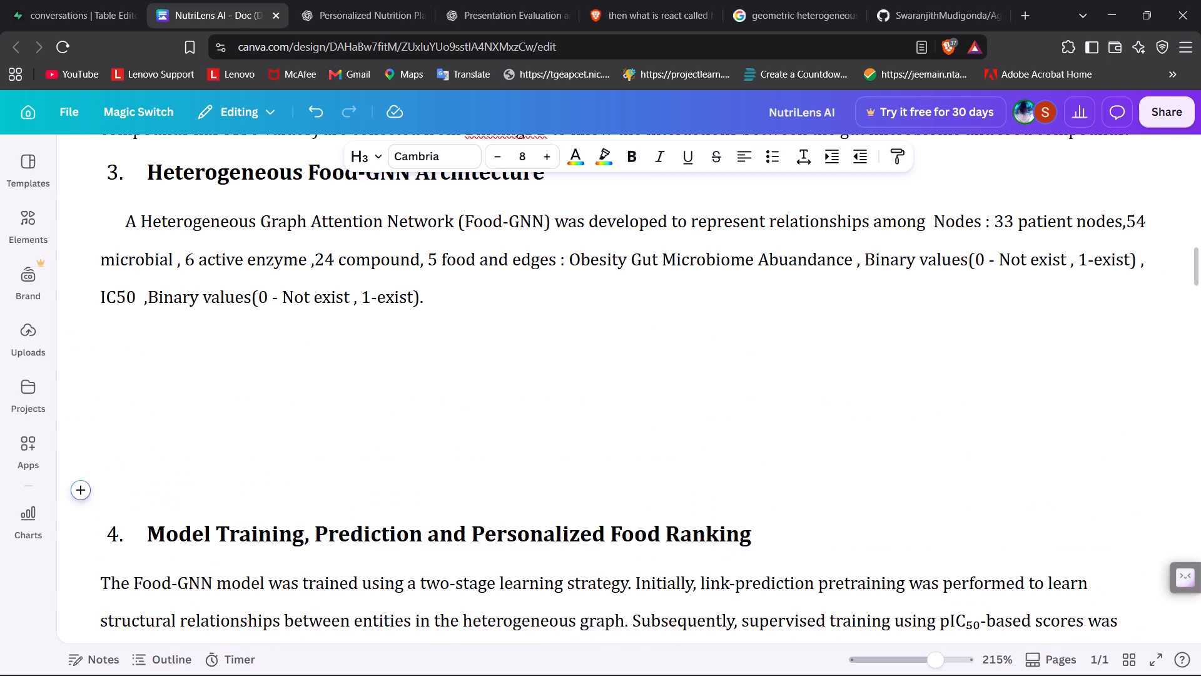
key(Return)
scroll(649, 461, down, 2)
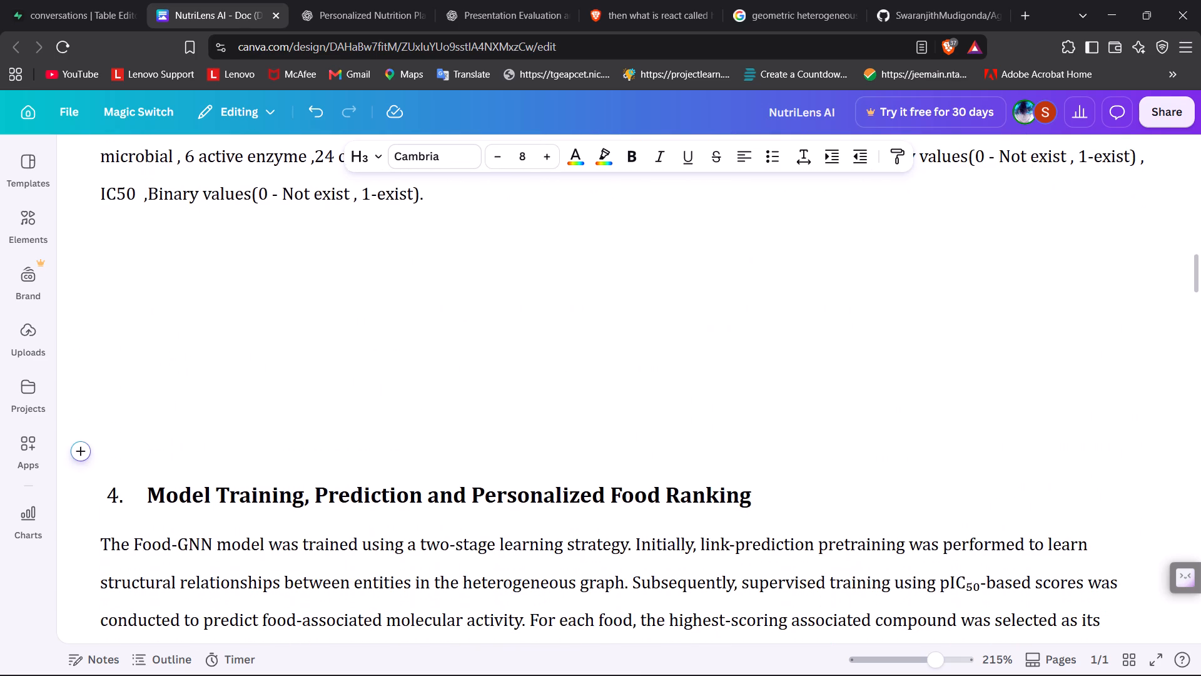
Review the Model Training section, then the Food Compound Retrieval text on IC50 values and the Food-GNN Architecture paragraph.
scroll(649, 461, down, 4)
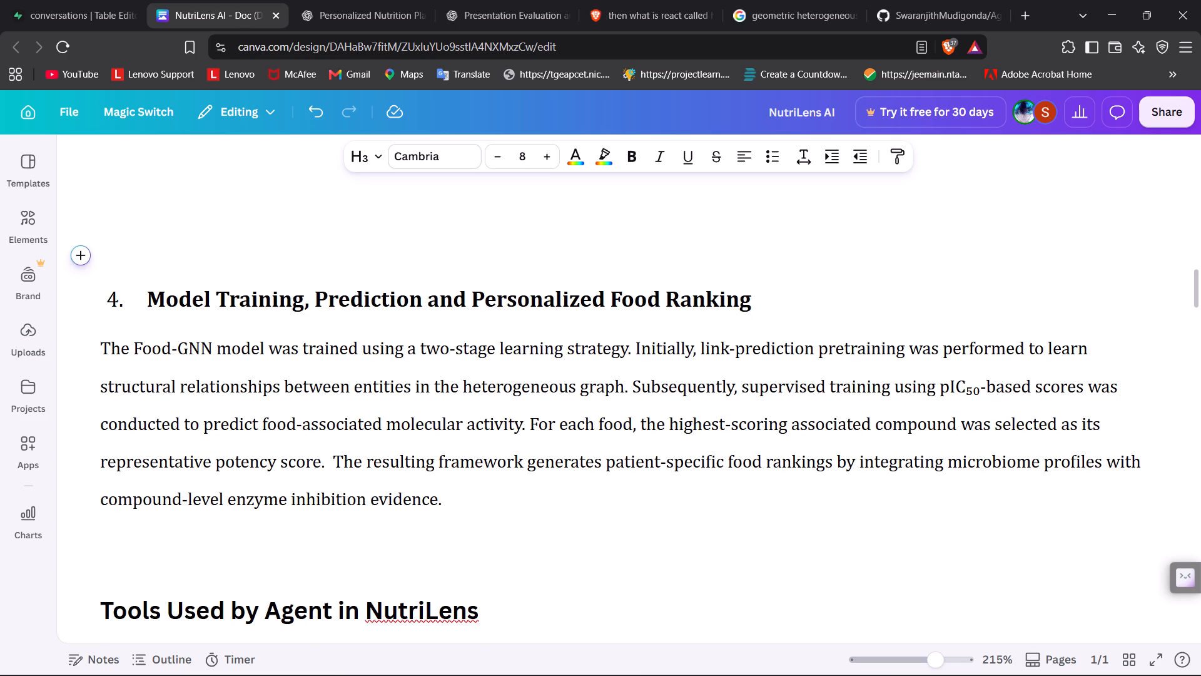
scroll(649, 461, down, 1)
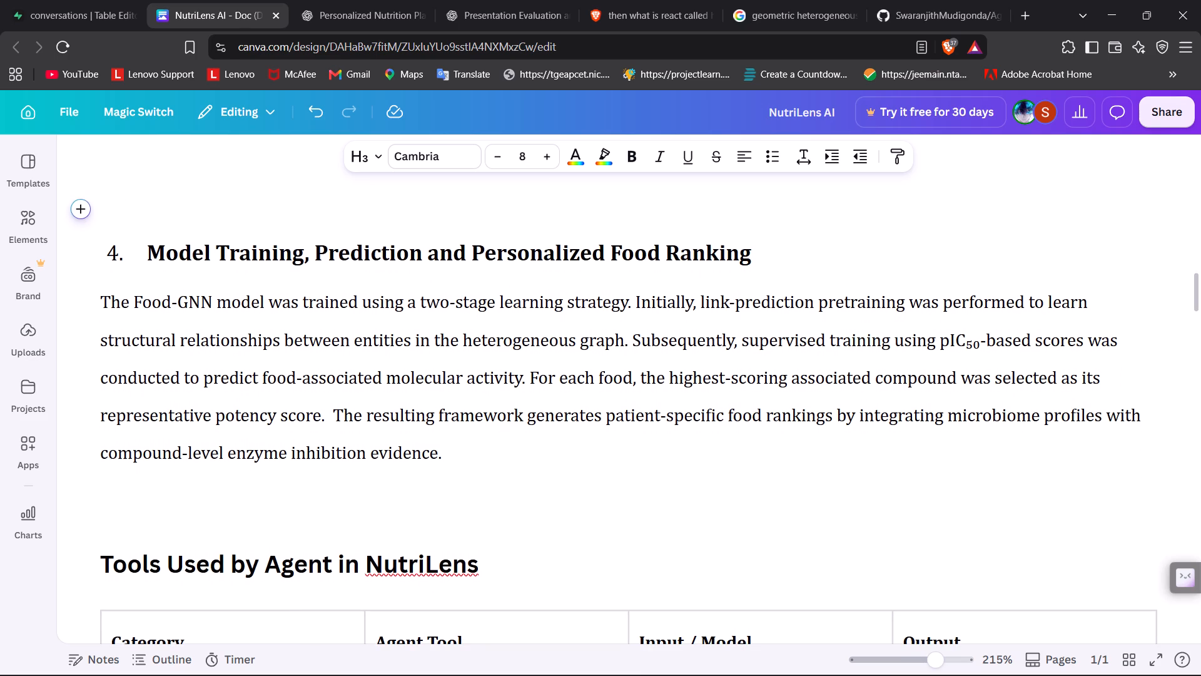
scroll(487, 473, down, 1)
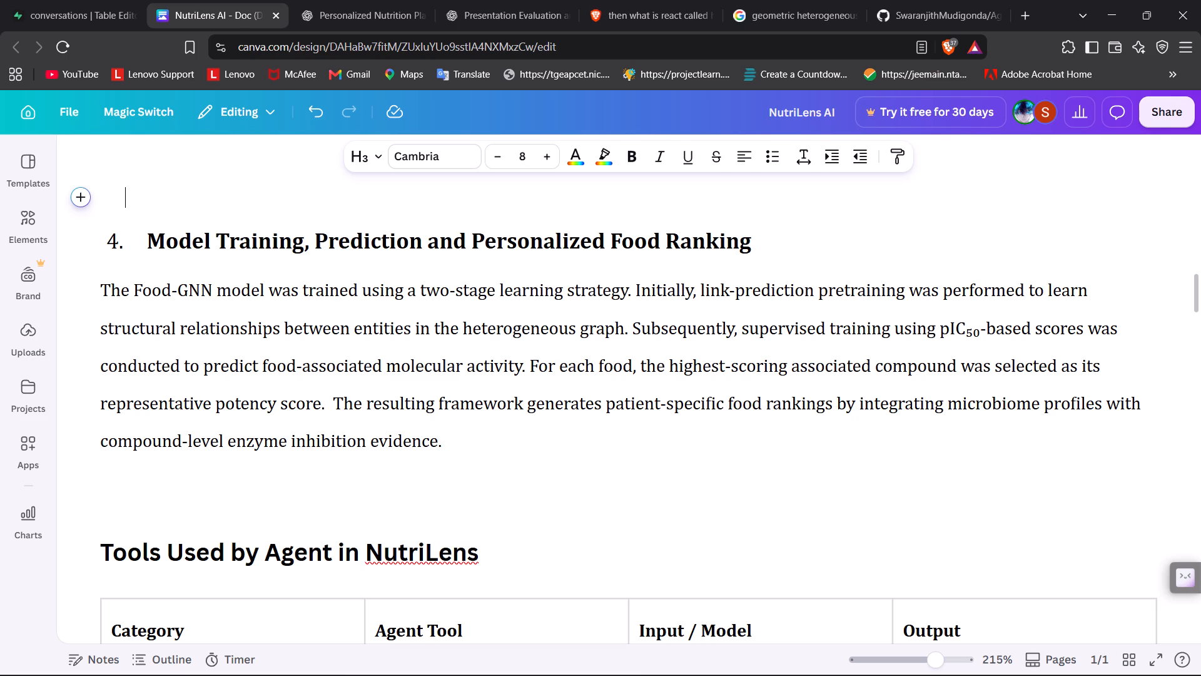
scroll(976, 351, up, 3)
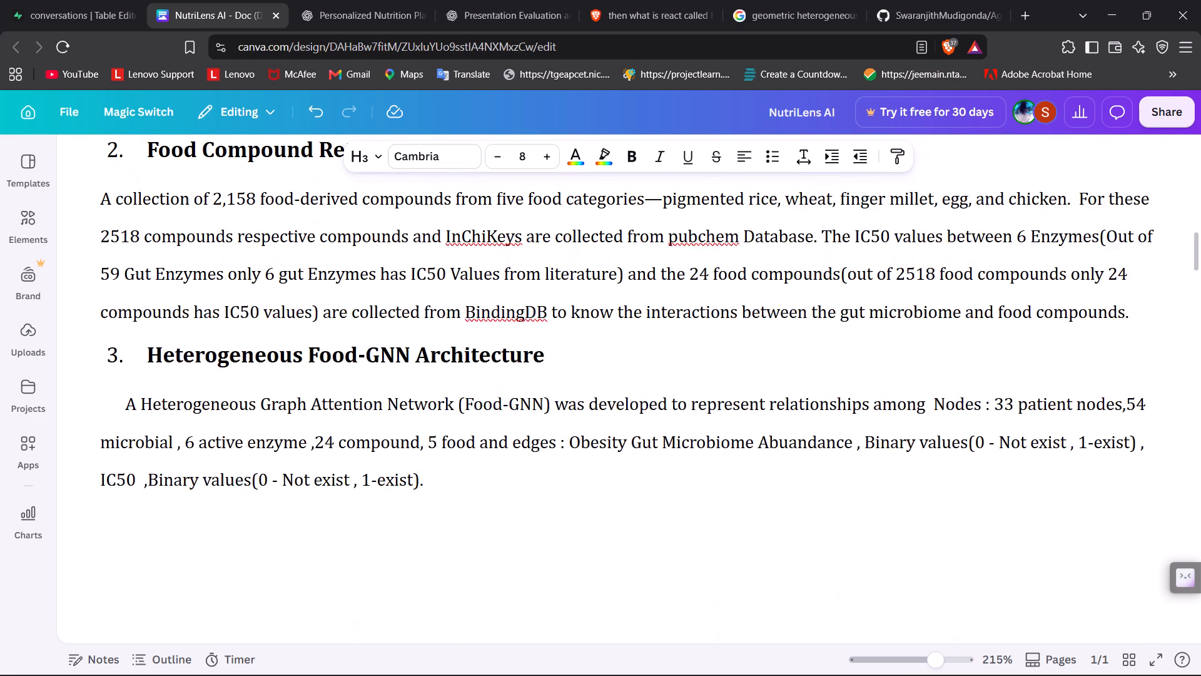
scroll(976, 351, up, 3)
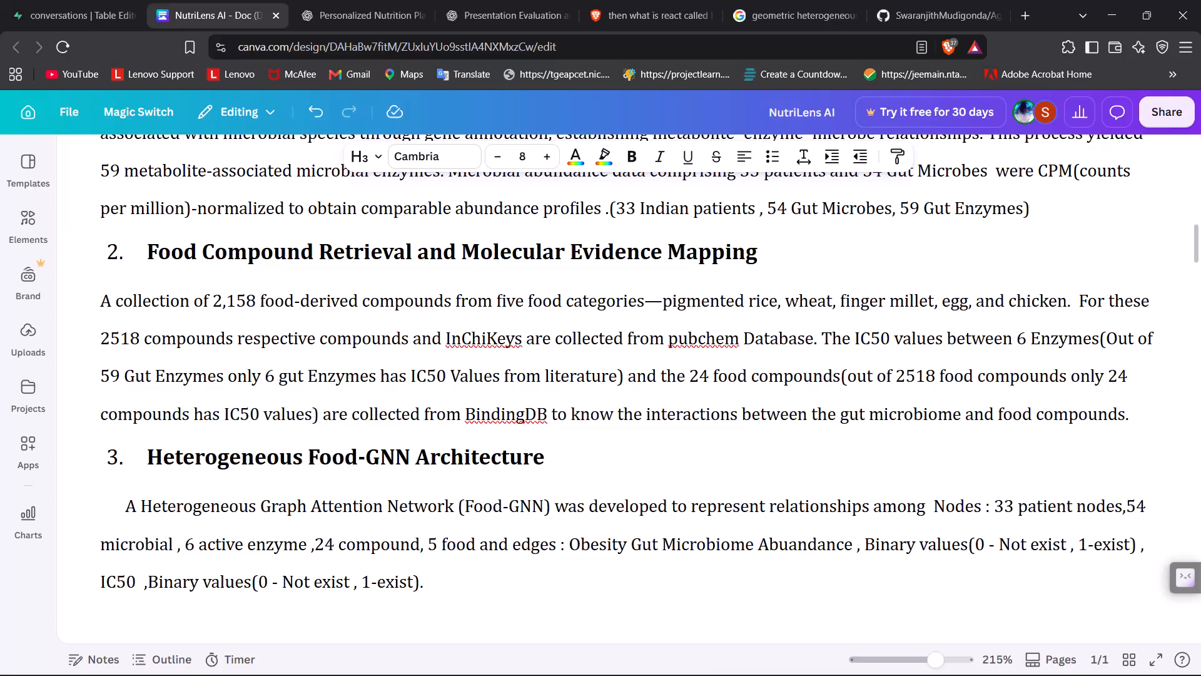
scroll(552, 382, up, 2)
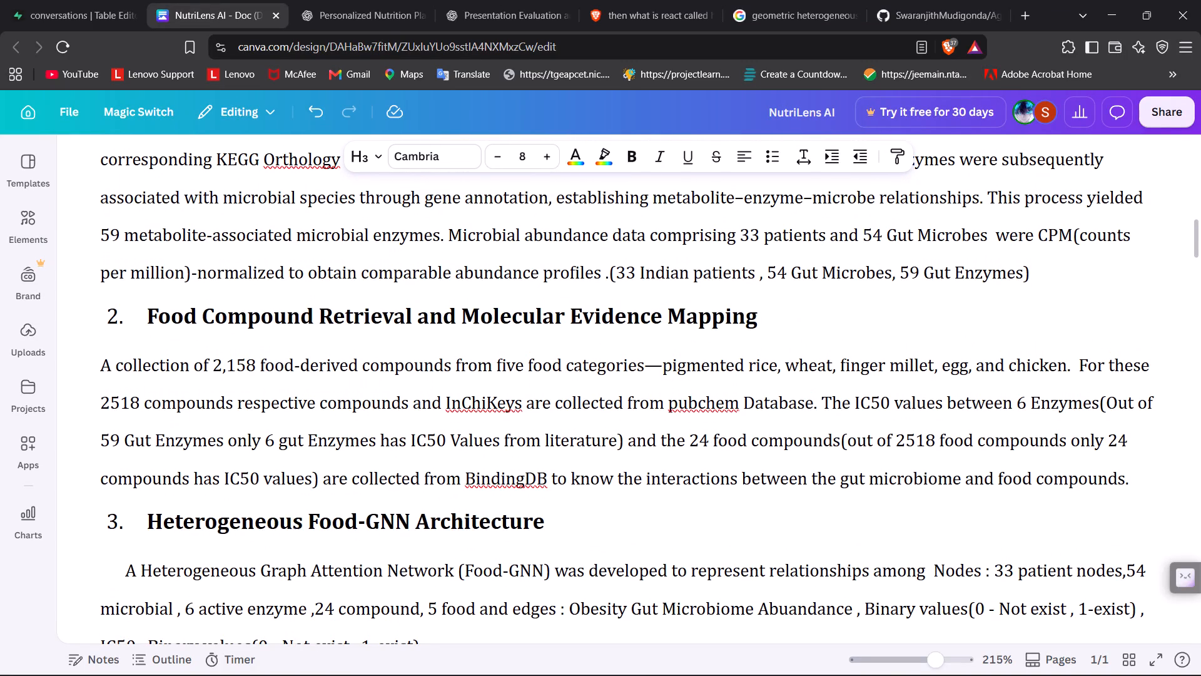
click(409, 437)
scroll(409, 437, down, 1)
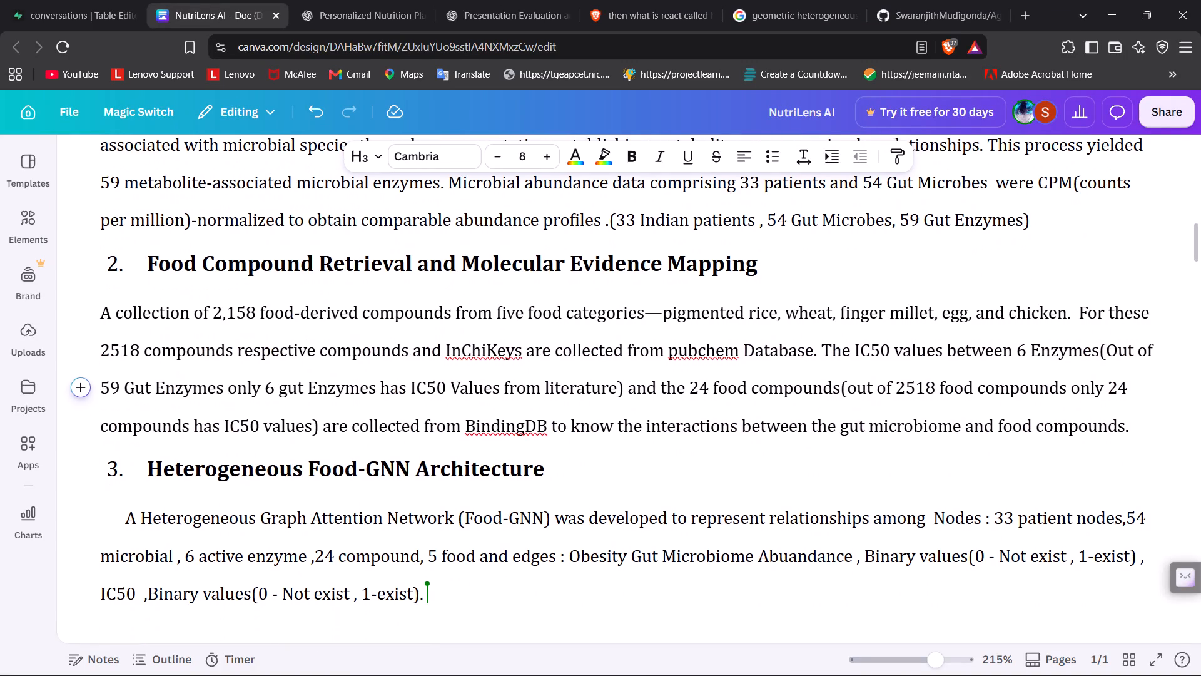
click(233, 428)
key(Right)
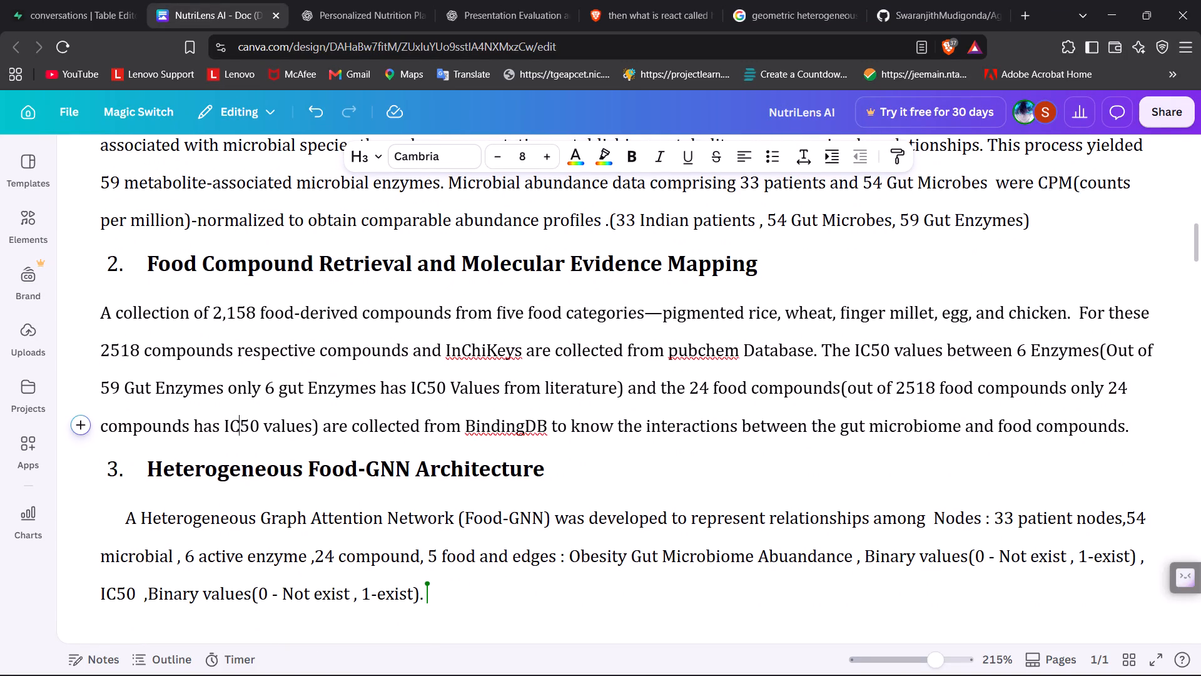
key(Right)
key(Right)
key(Right)
key(Right)
key(Right)
key(Right)
key(Right)
key(Right)
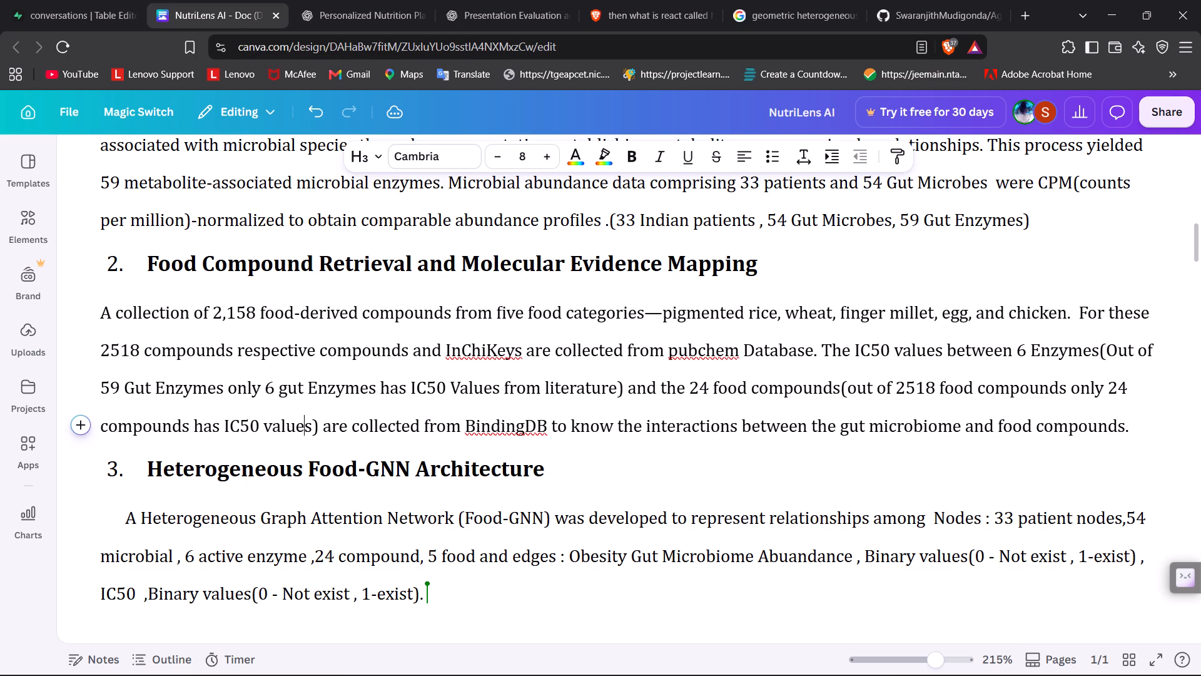
key(Right)
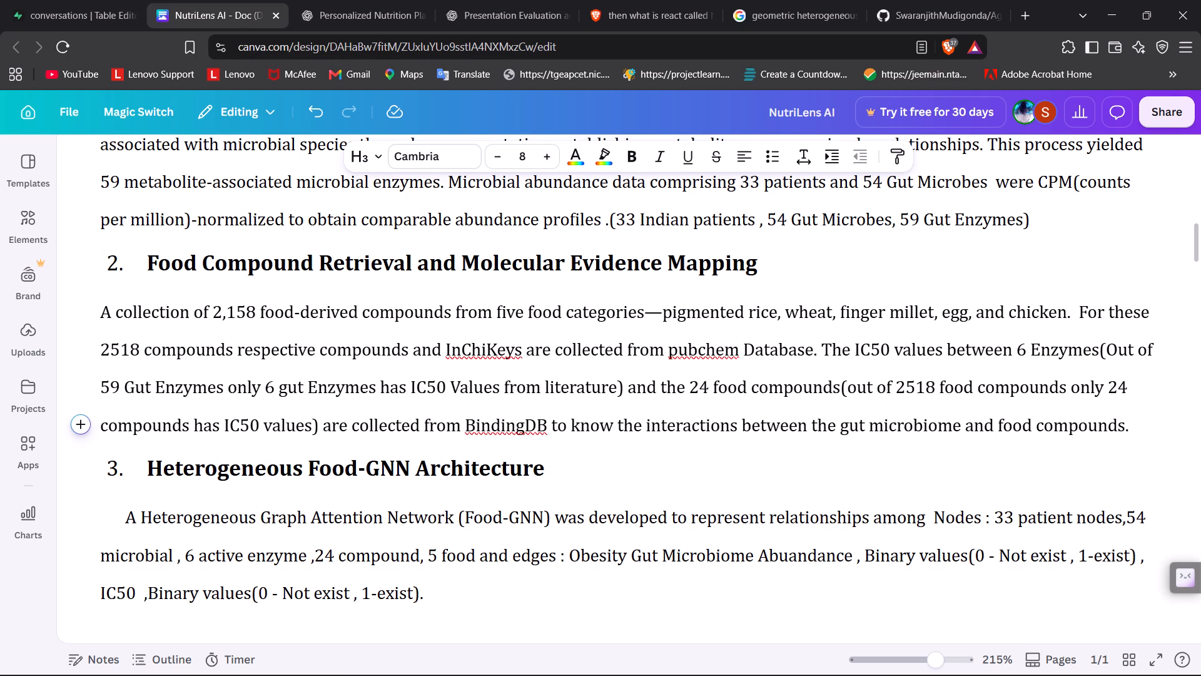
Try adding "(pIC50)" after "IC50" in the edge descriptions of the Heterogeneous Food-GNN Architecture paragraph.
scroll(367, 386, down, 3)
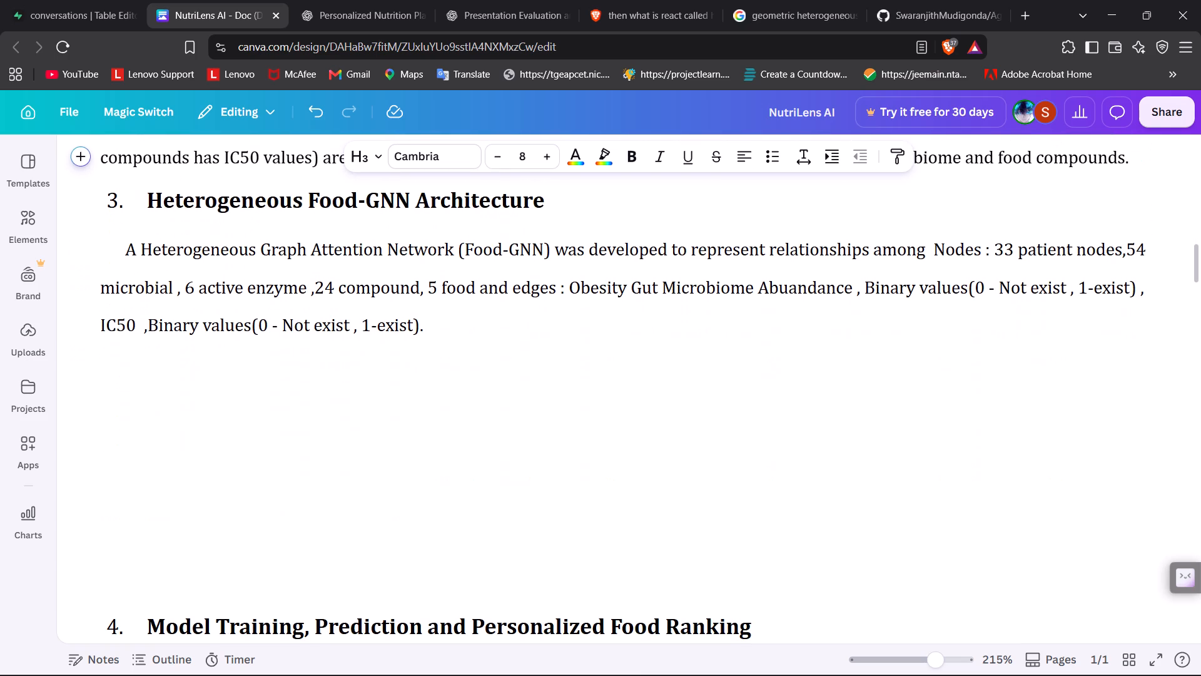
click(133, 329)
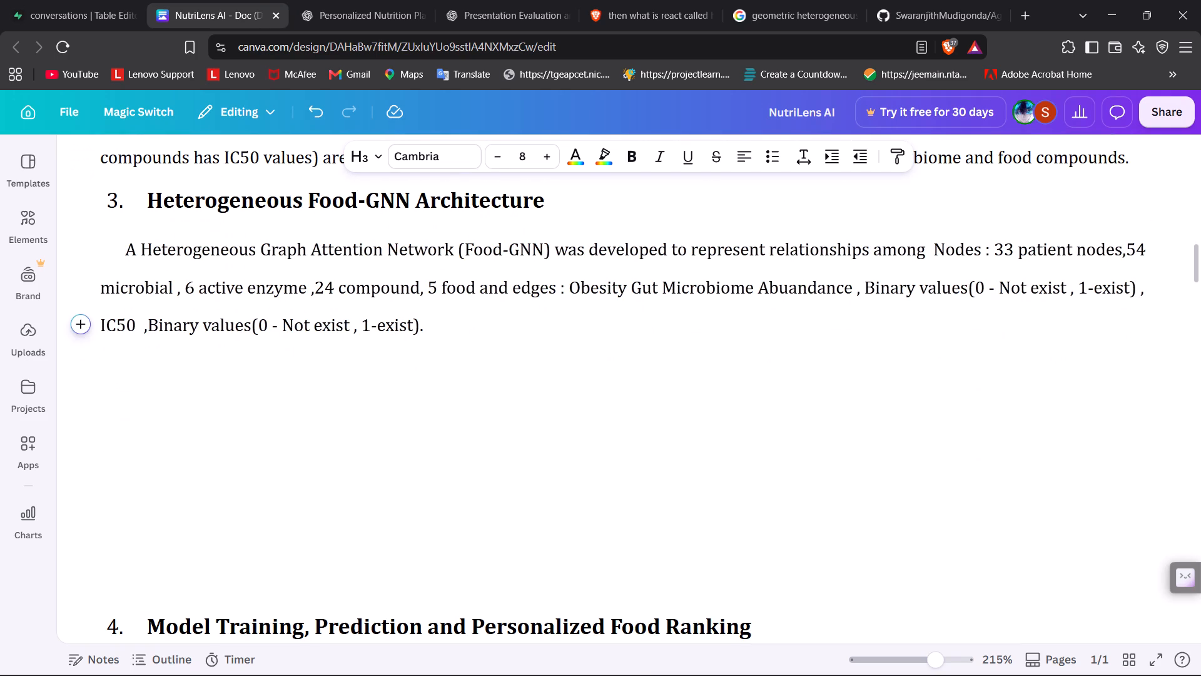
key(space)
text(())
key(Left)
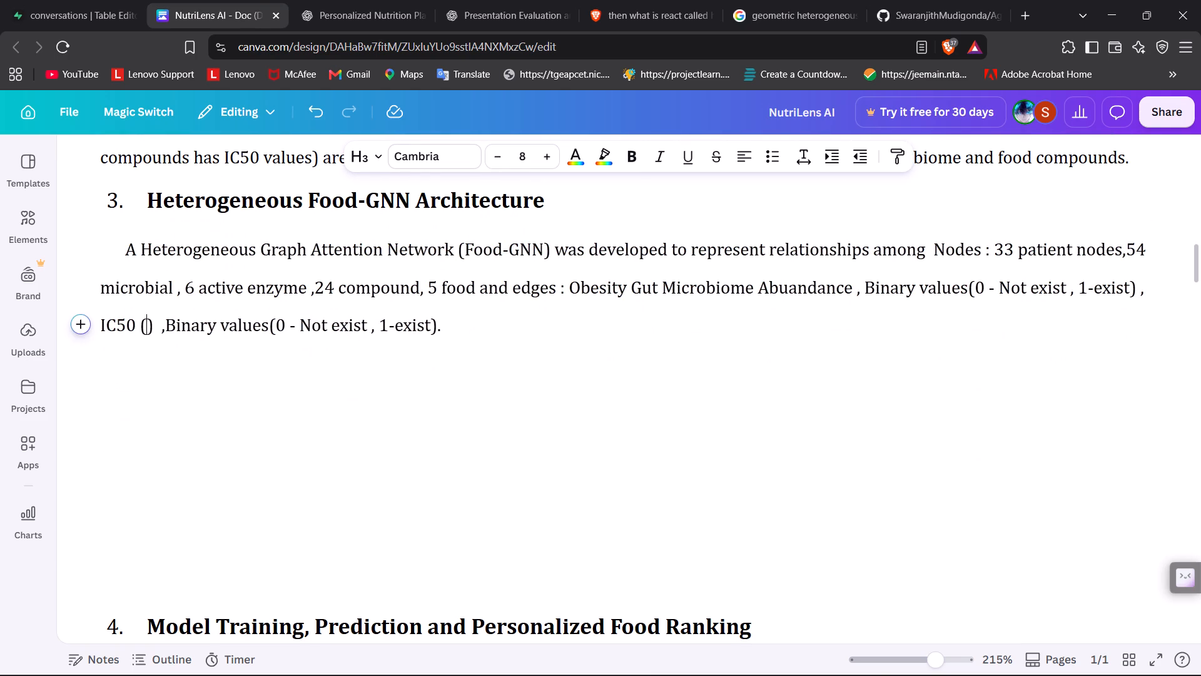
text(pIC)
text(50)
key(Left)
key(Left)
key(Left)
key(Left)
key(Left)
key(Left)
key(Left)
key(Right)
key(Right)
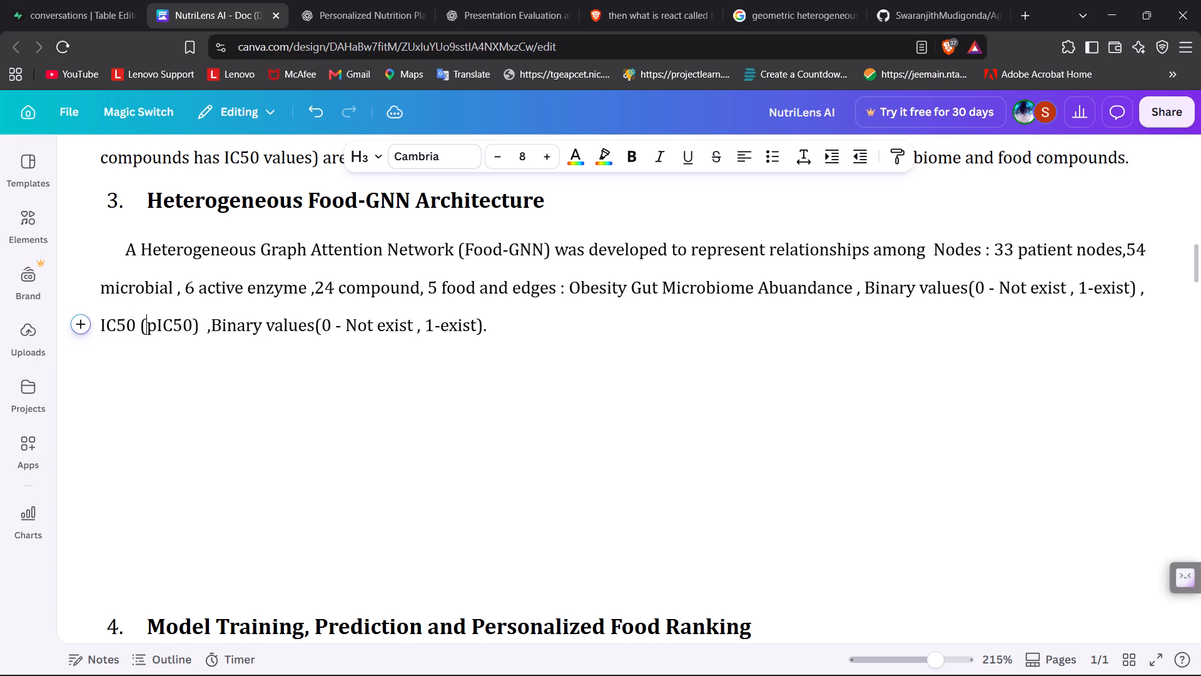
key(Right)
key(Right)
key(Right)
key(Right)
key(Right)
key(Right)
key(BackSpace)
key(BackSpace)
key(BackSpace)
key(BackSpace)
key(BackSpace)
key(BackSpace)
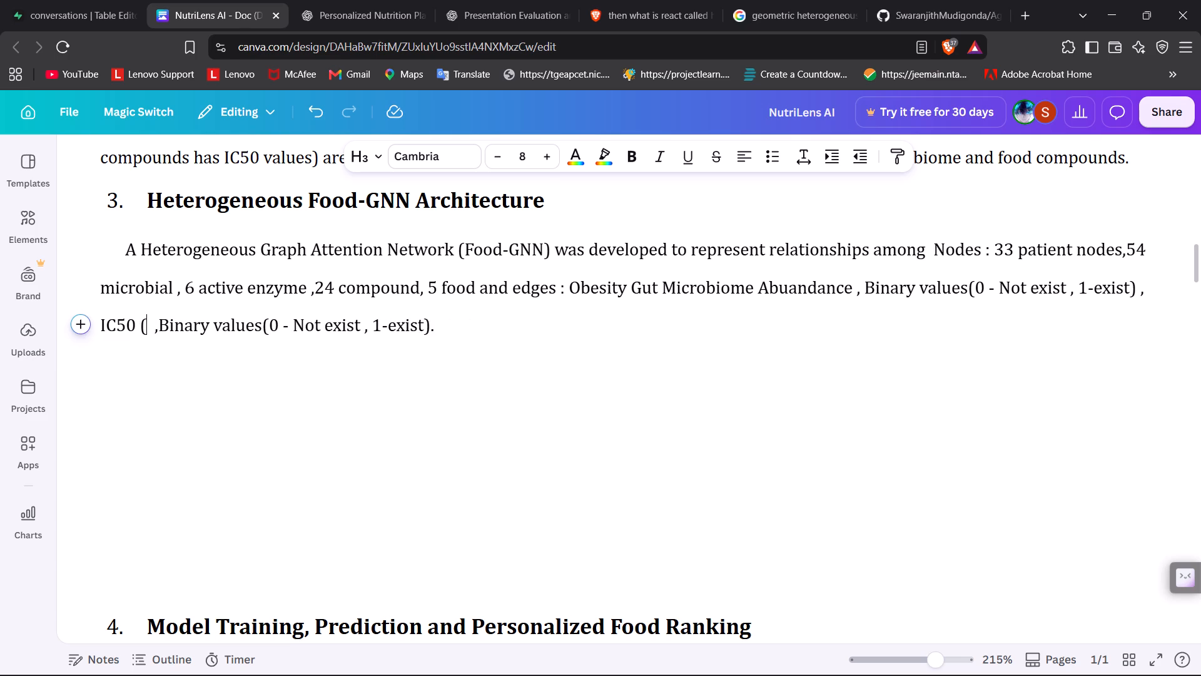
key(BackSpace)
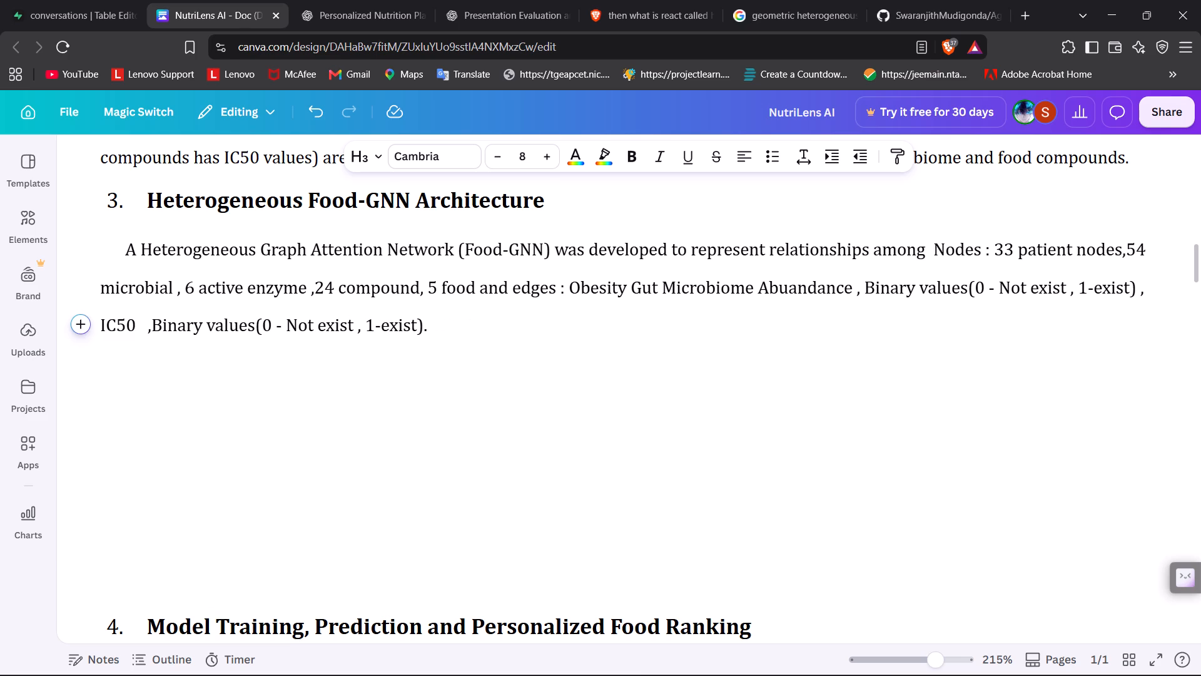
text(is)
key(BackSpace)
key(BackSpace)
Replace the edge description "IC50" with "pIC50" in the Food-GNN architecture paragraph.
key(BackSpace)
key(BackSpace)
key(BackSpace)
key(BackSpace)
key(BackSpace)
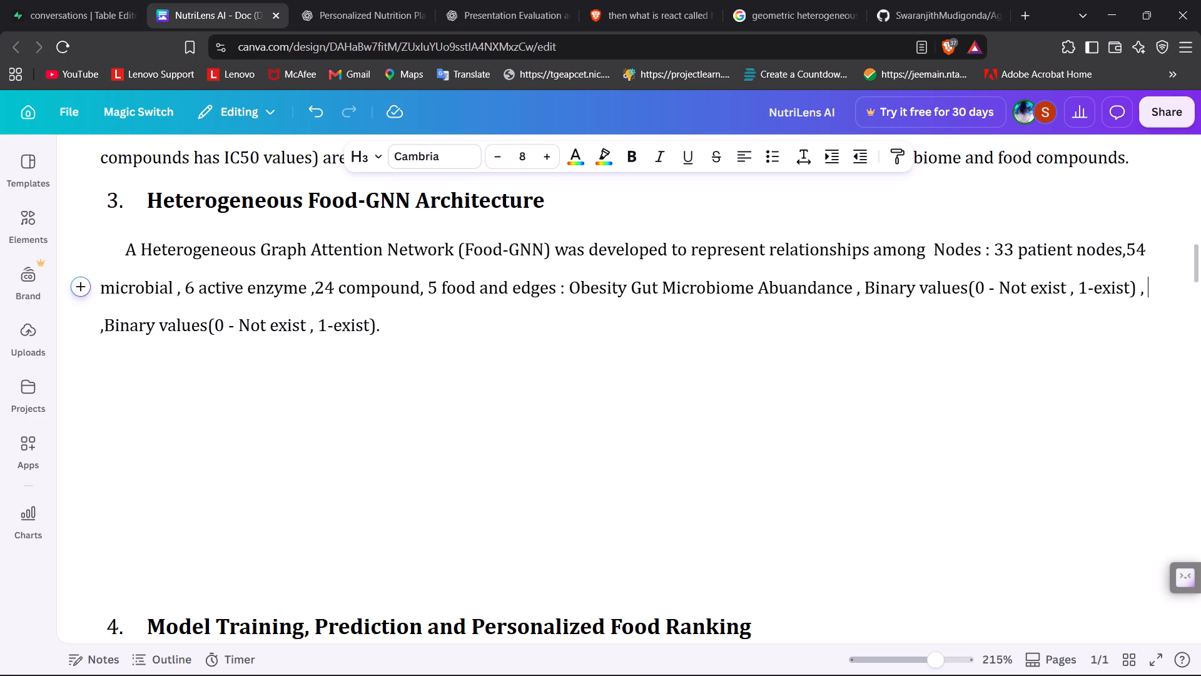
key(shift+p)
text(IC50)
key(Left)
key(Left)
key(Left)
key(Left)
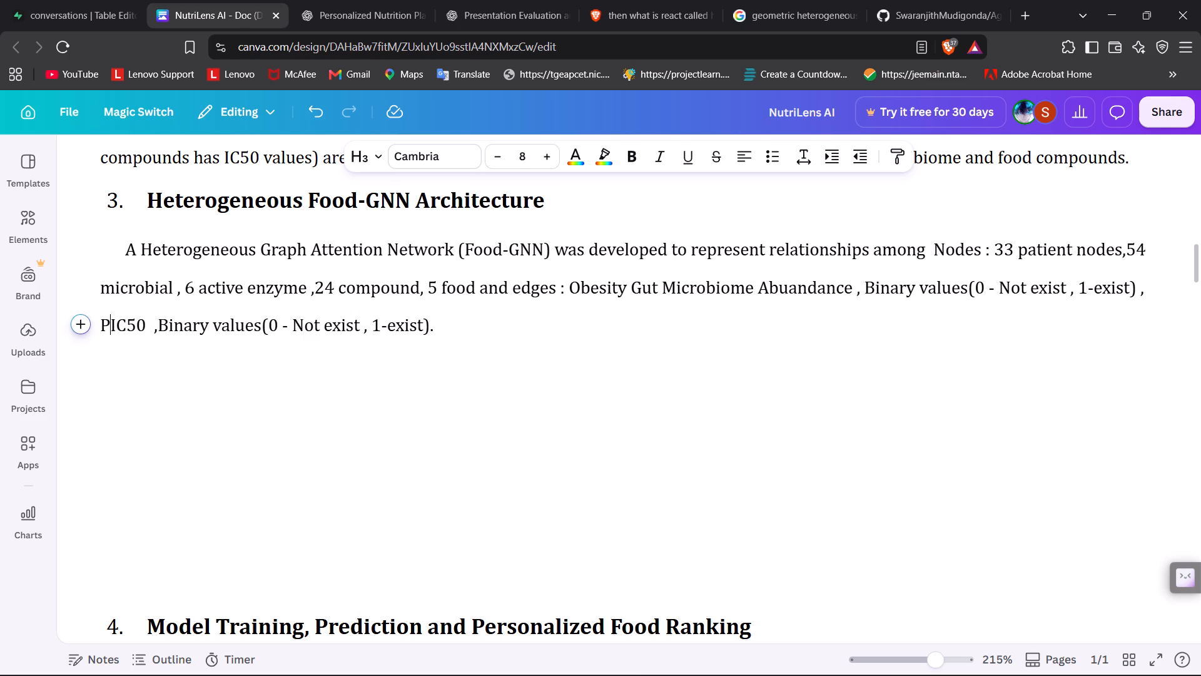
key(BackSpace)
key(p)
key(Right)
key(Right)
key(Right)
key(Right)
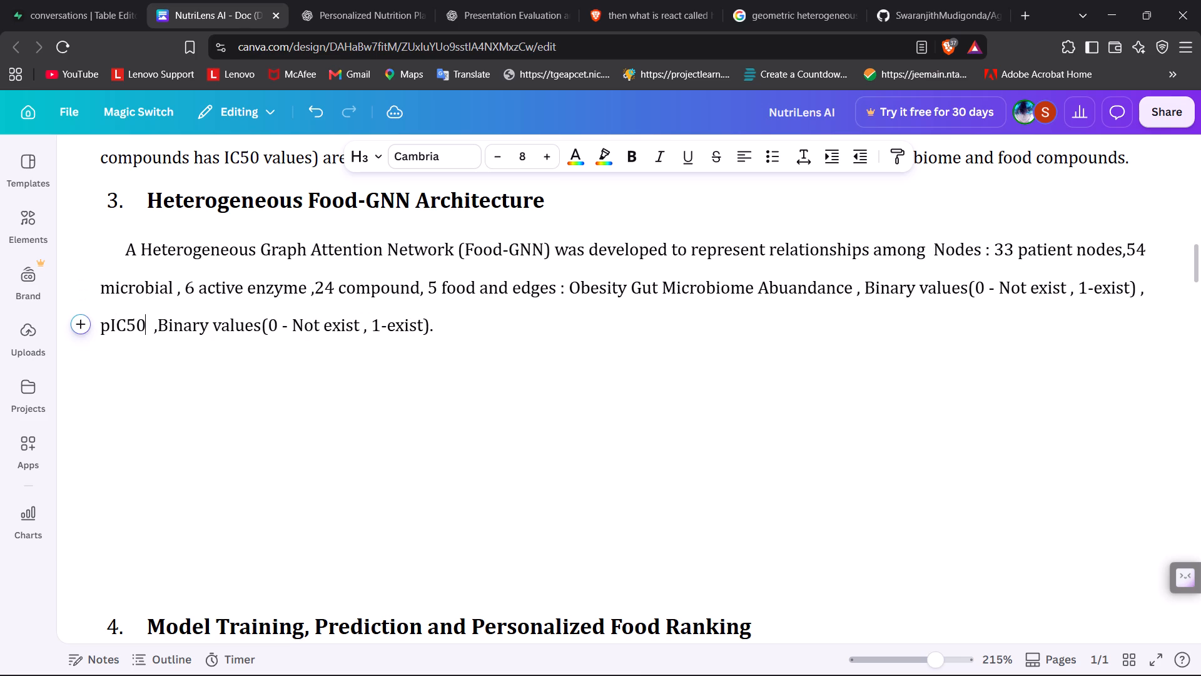
Add "(converted into IC50)" directly after "pIC50" in the Food-GNN edge descriptions.
text(())
key(Left)
text(converted into)
key(space)
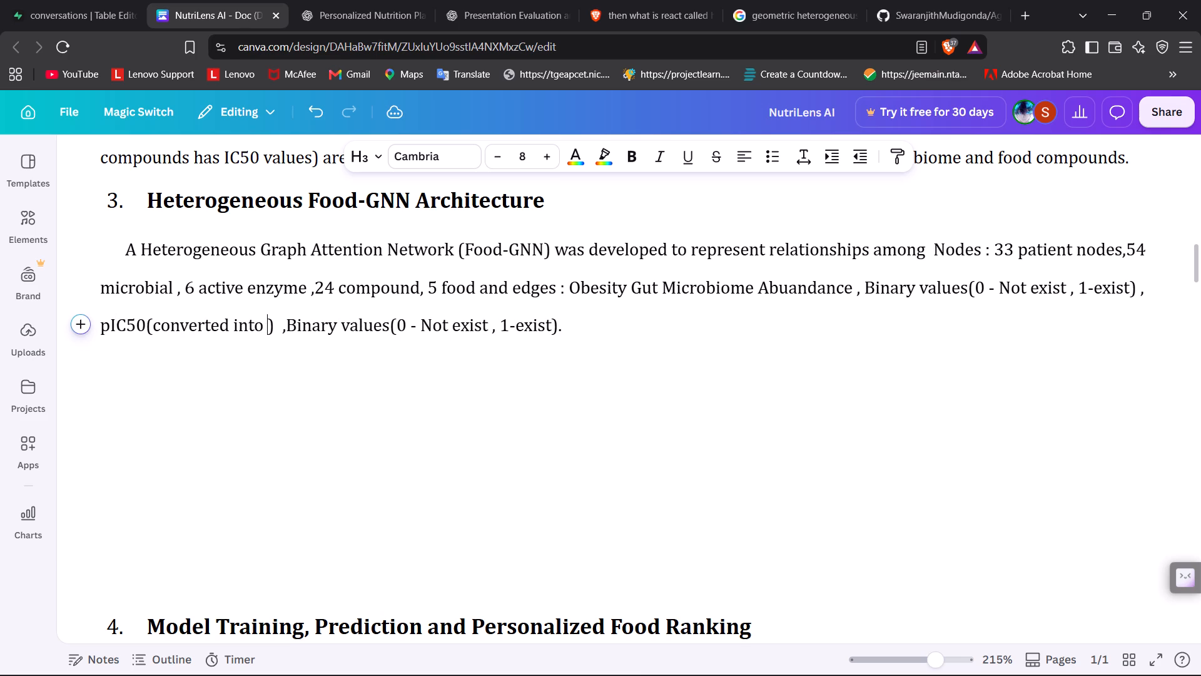
key(shift+i)
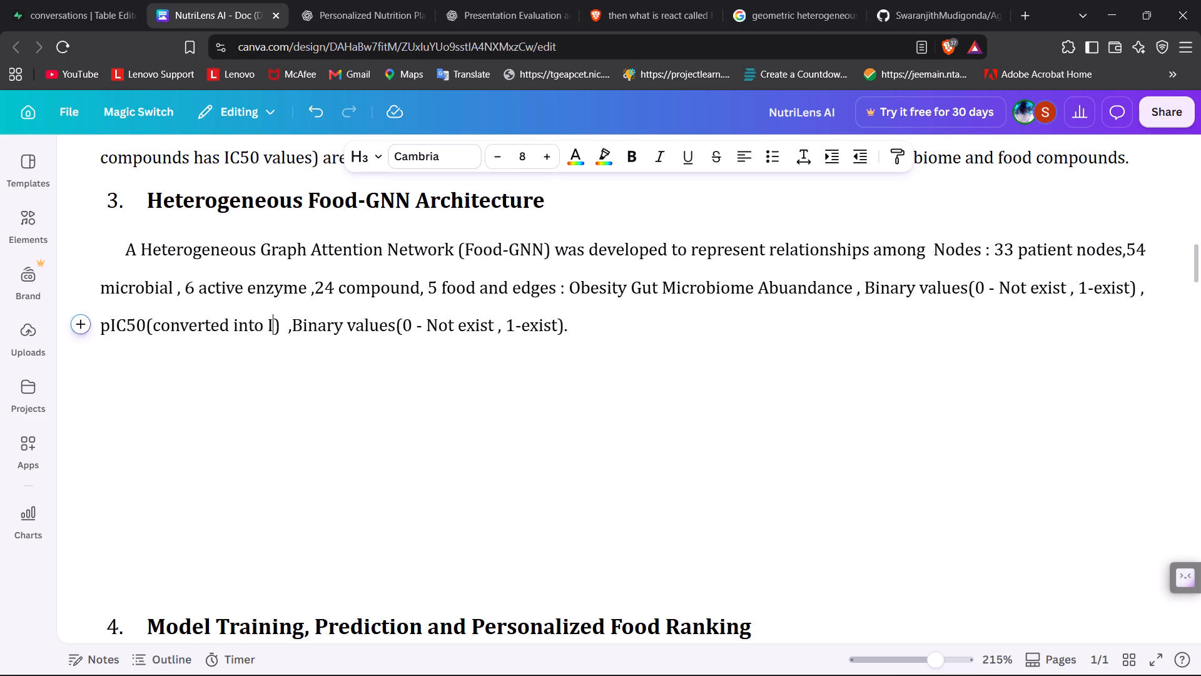
key(BackSpace)
text(IC50)
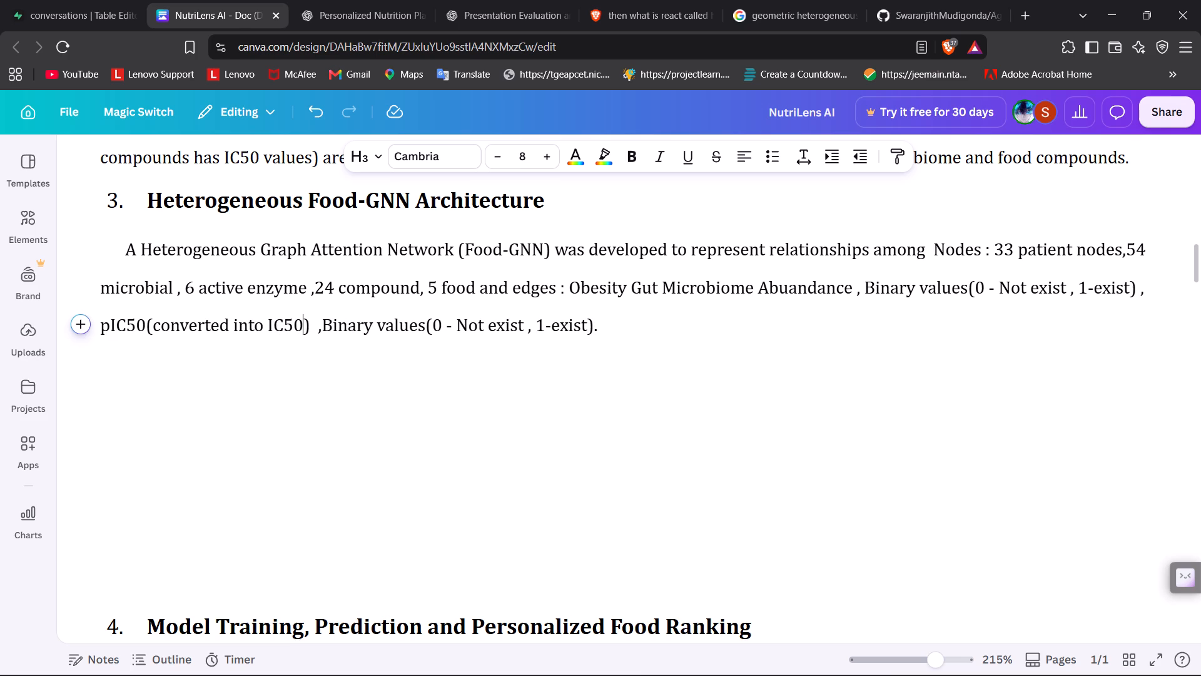
Reword the conversion note in the Food-GNN edge descriptions to read "IC50(converted into pIC50 )".
key(BackSpace)
key(BackSpace)
key(BackSpace)
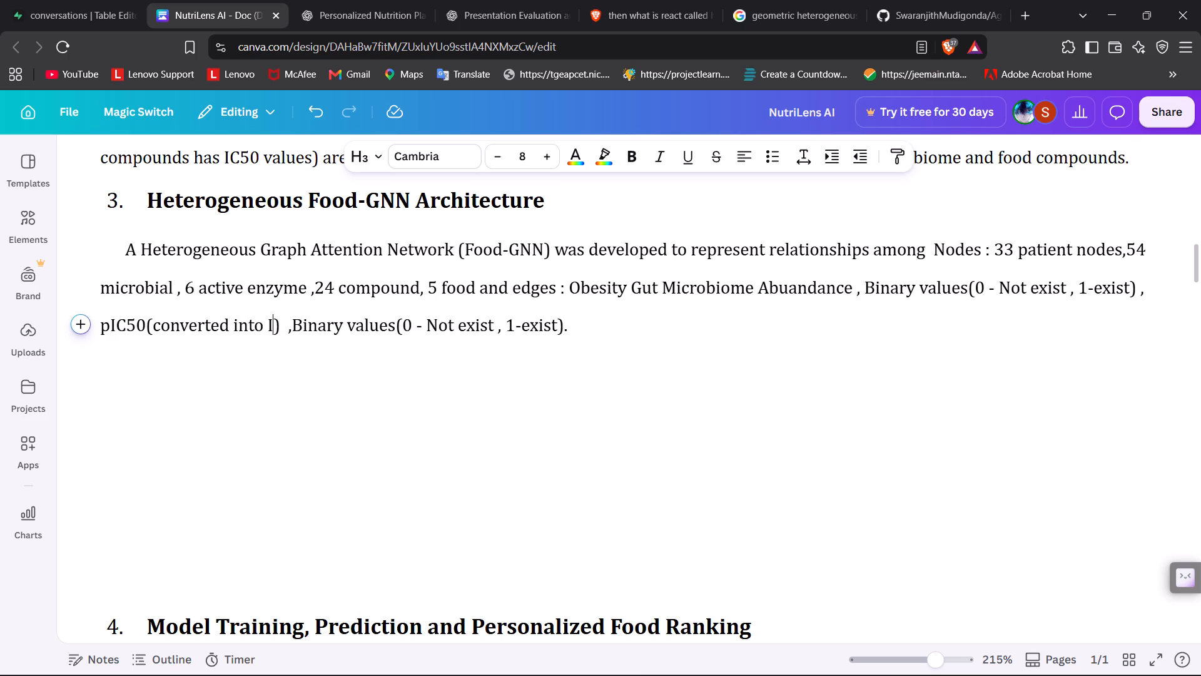
key(BackSpace)
key(Left)
key(Left)
key(Left)
key(Left)
key(Left)
key(Left)
key(Left)
key(Left)
key(Left)
key(Left)
key(Left)
key(Left)
key(Left)
key(Left)
key(Left)
key(Left)
key(Left)
key(Left)
key(Left)
key(Left)
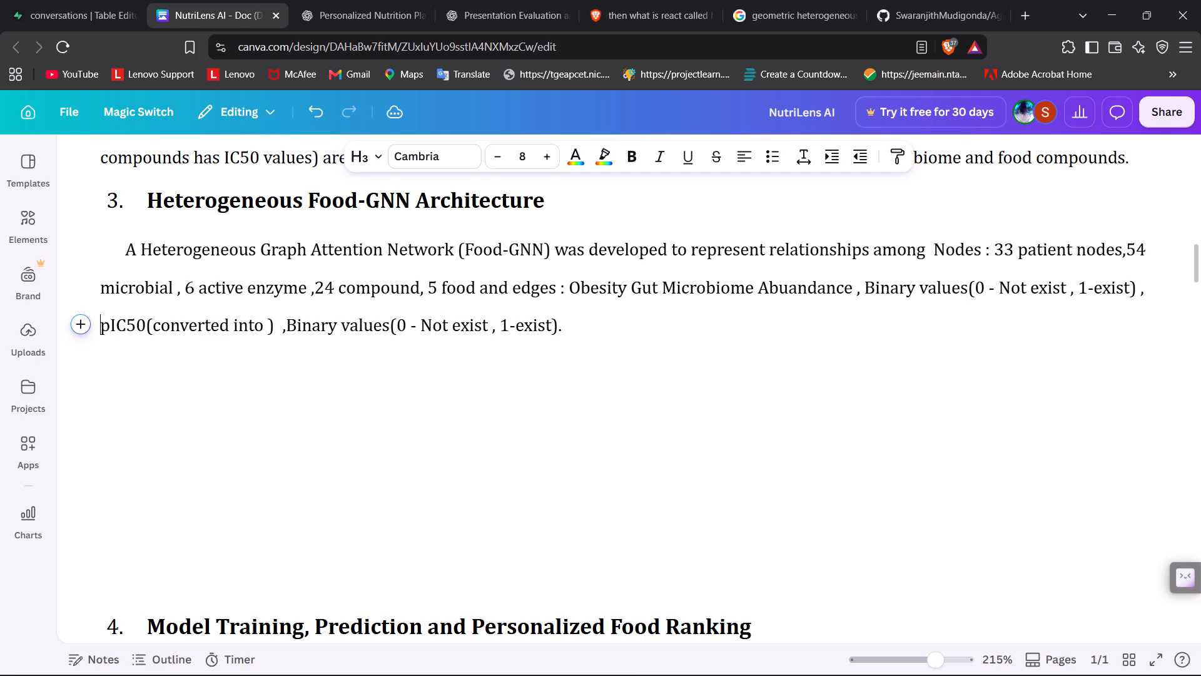
key(Right)
key(BackSpace)
key(Right)
key(Right)
key(Right)
key(Right)
key(Right)
key(Right)
key(Right)
key(Right)
key(Right)
key(Right)
key(Right)
key(Right)
key(Right)
key(Right)
key(Right)
key(Right)
key(Right)
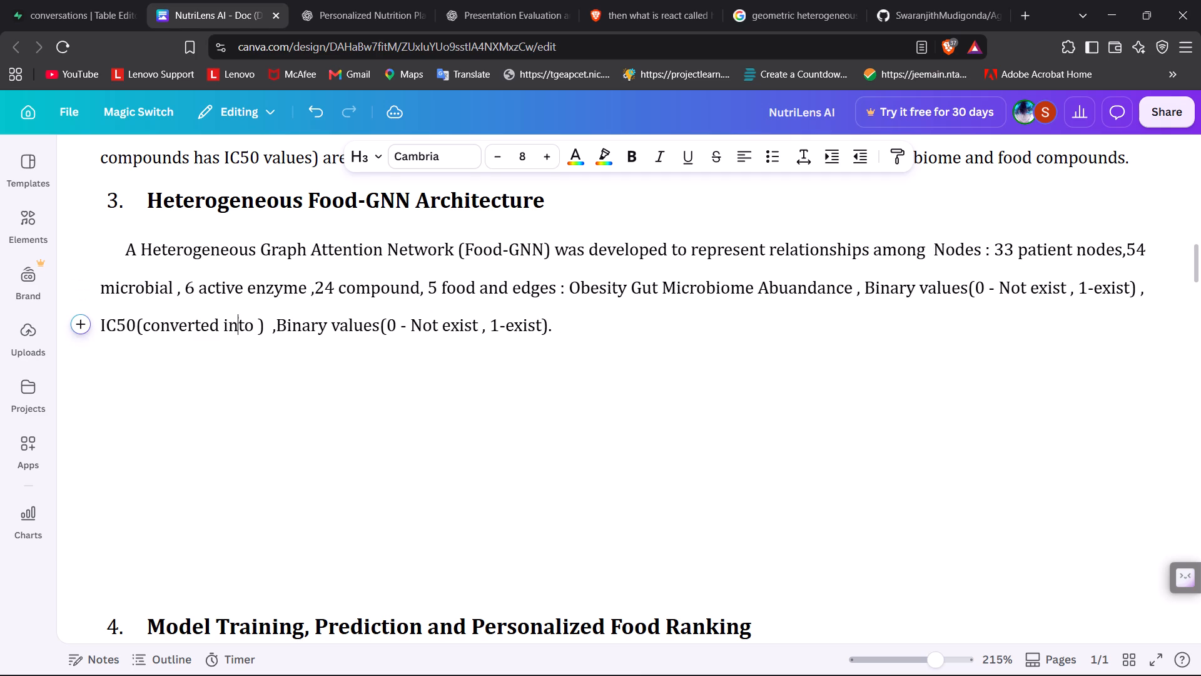
key(Right)
key(Right)
key(space)
text(P)
text(IC50)
key(Left)
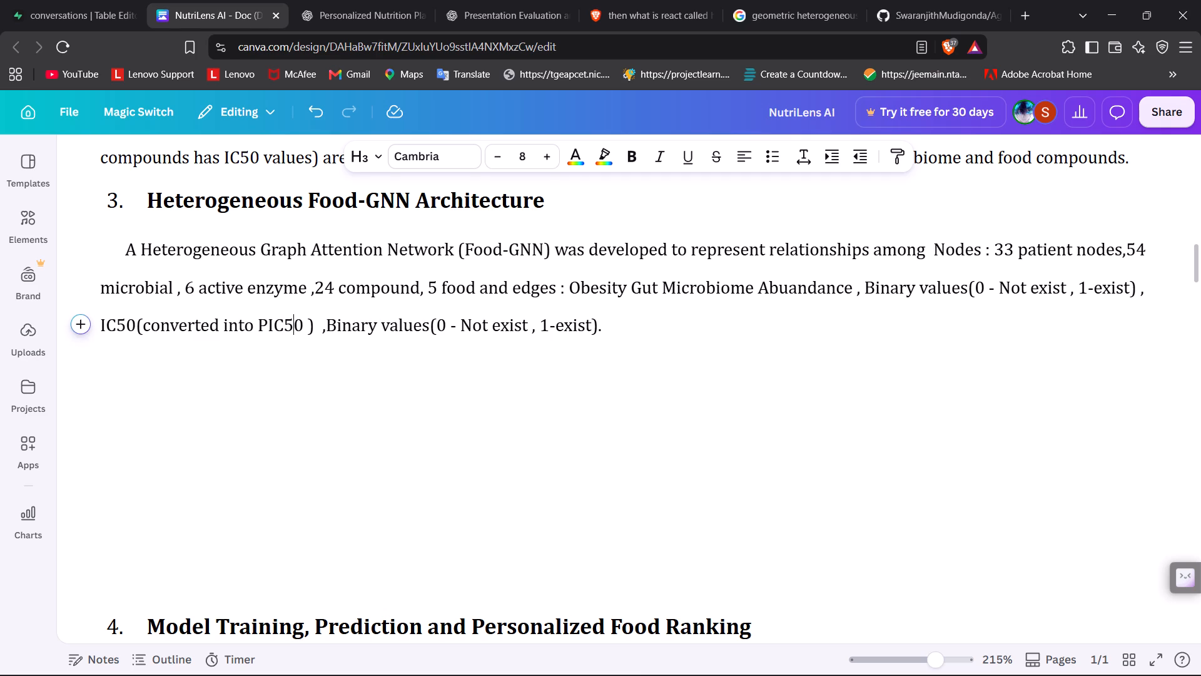
key(Left)
key(Left)
key(Left)
key(BackSpace)
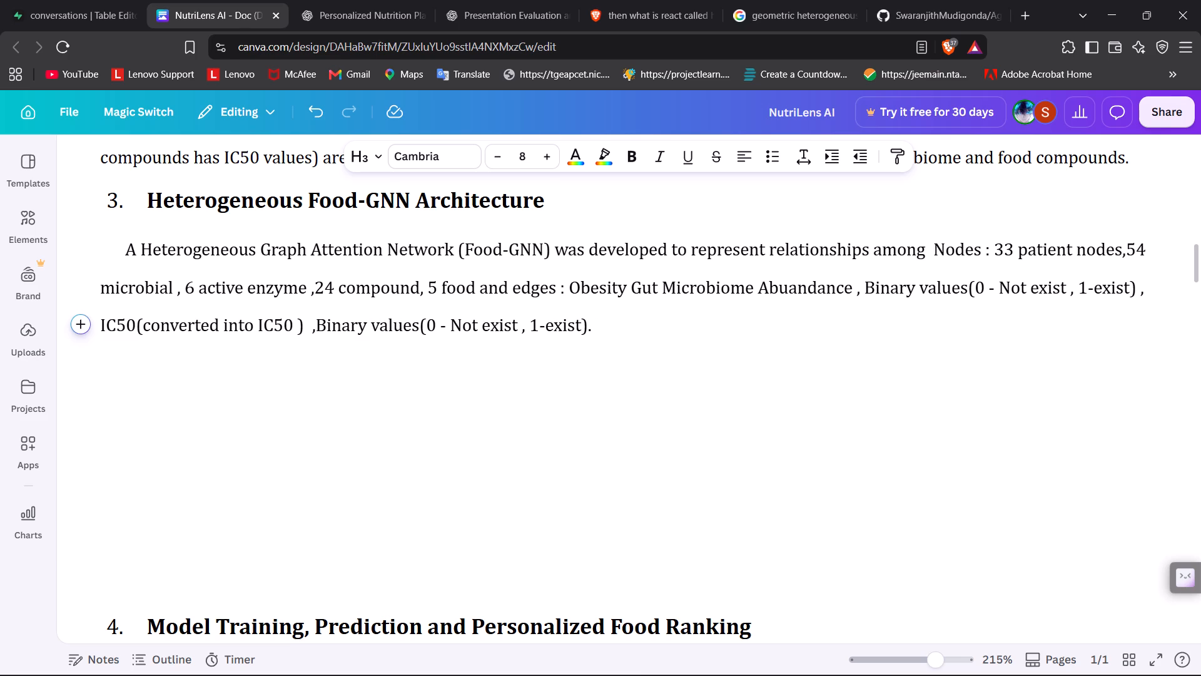
key(p)
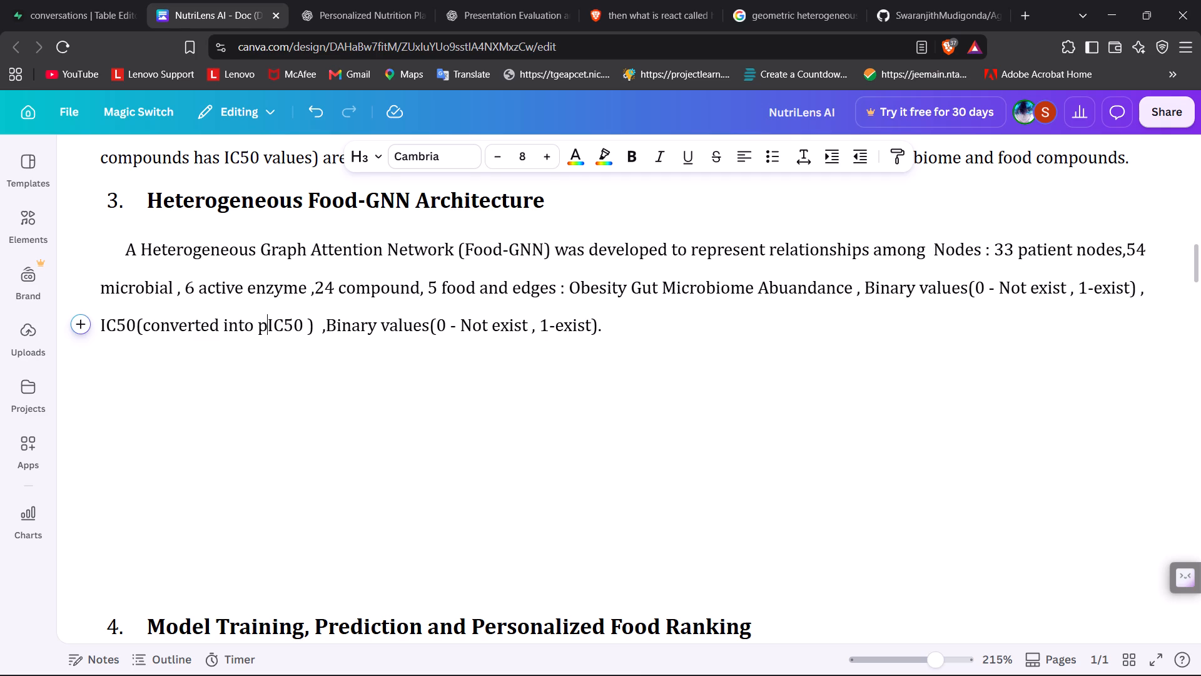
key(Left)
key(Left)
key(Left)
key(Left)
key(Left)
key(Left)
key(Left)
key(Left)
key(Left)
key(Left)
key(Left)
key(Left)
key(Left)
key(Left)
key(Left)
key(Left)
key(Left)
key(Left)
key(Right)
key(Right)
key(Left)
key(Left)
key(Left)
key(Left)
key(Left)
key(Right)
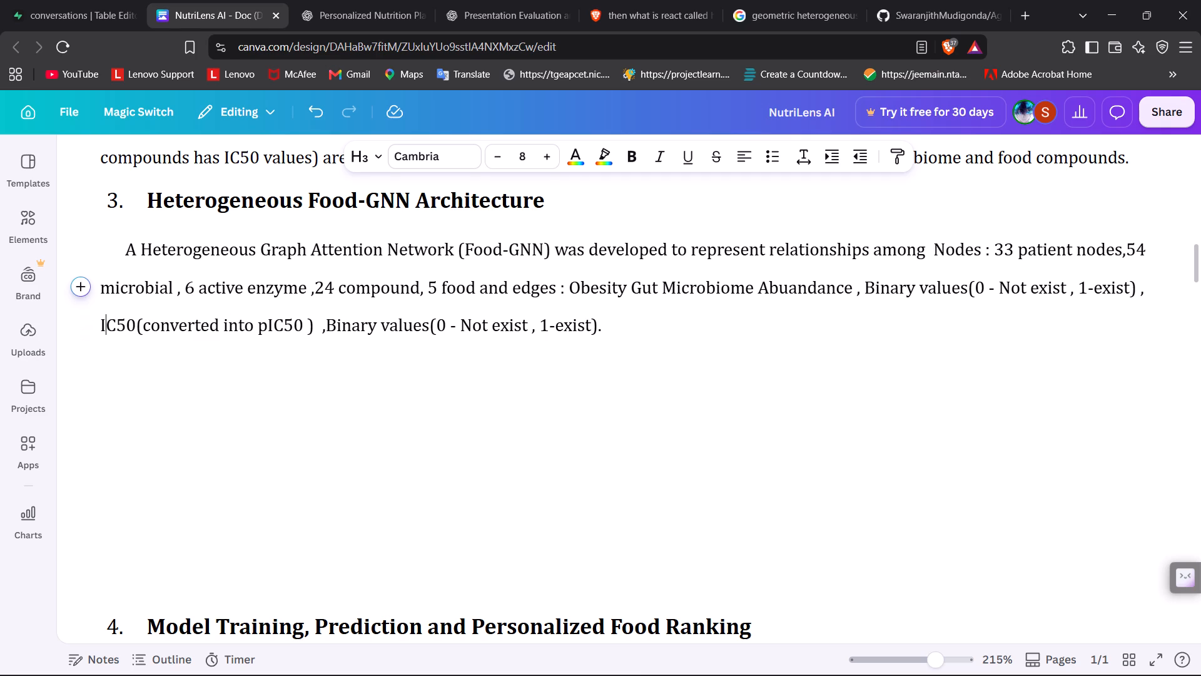
Reword the IC50 edge description in the Food-GNN architecture paragraph to read "pIC50(IC50 is converted into pIC50 )".
key(BackSpace)
text(pI)
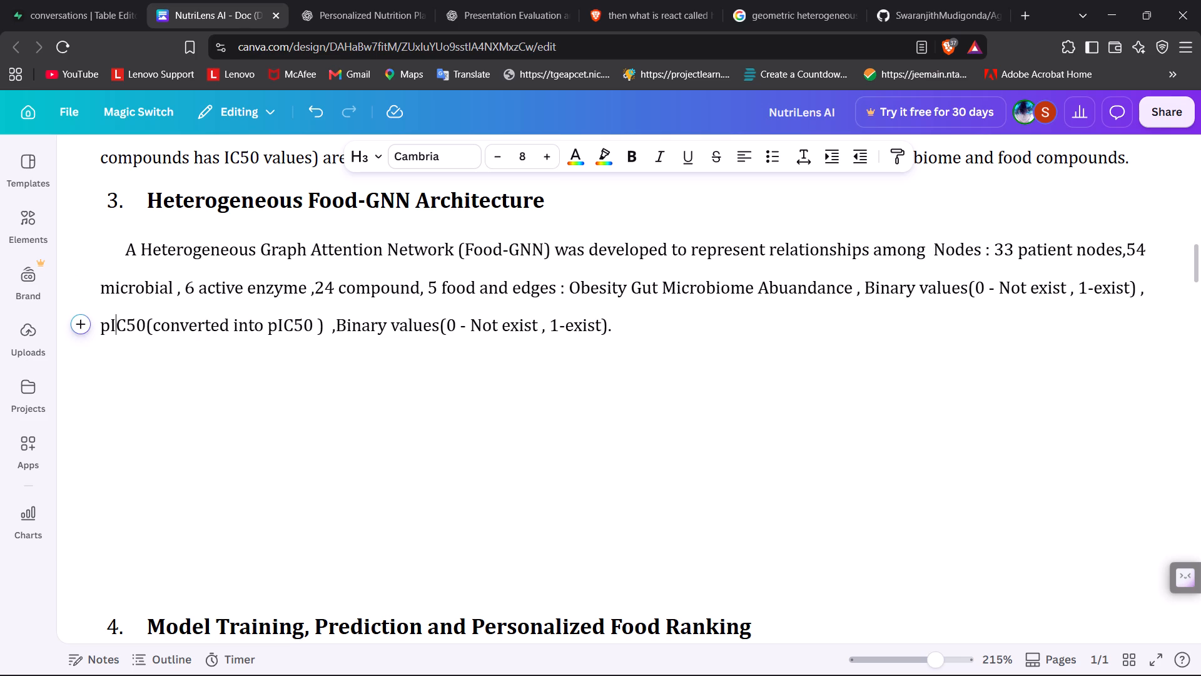
key(Right)
key(Right)
key(Right)
key(Right)
key(Right)
key(Right)
key(Right)
key(Right)
key(Left)
key(Left)
key(Left)
key(Left)
key(shift+i)
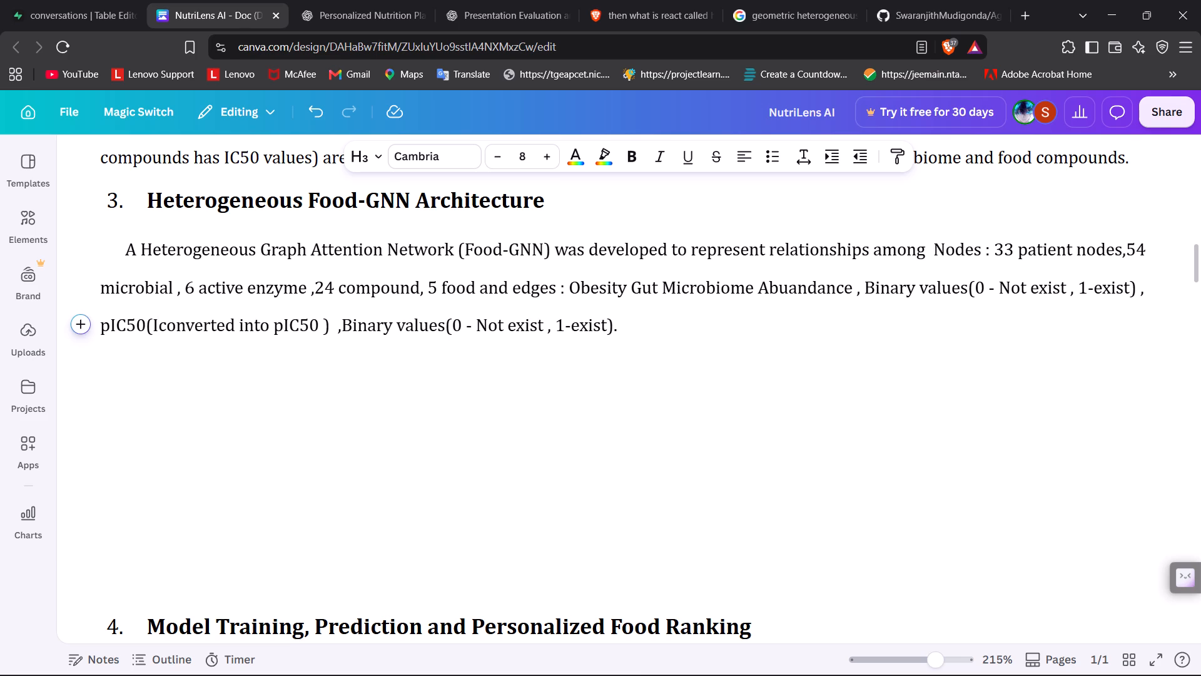
key(shift+c)
text(50)
key(space)
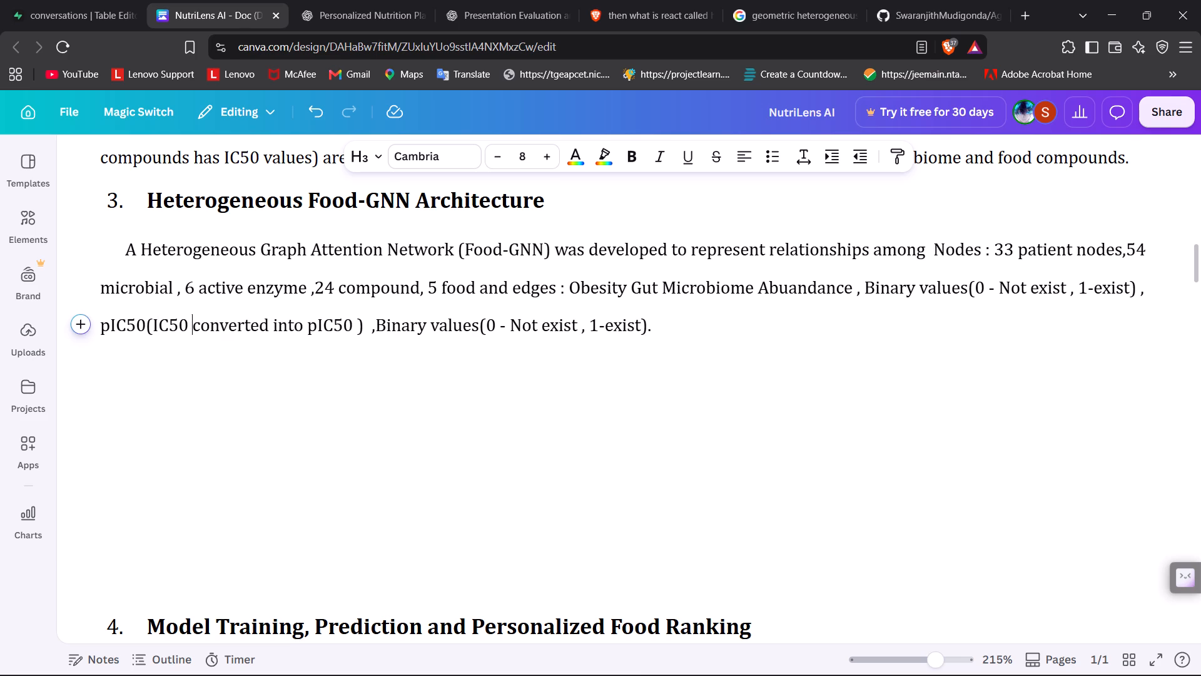
text(is)
key(space)
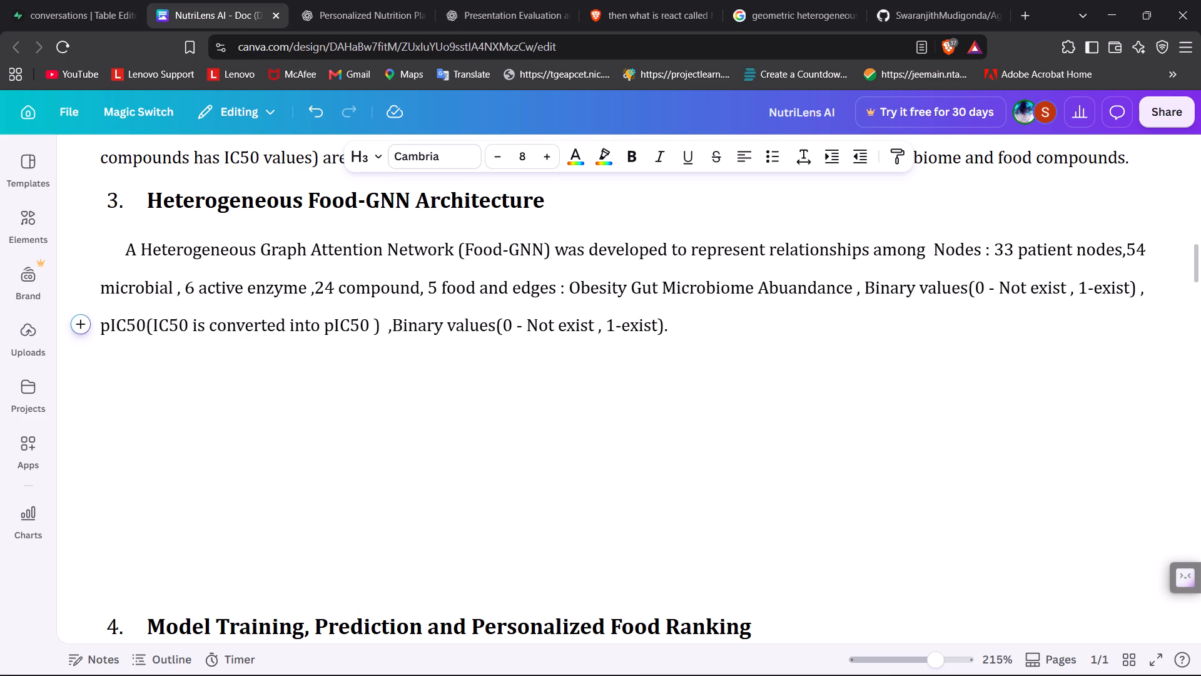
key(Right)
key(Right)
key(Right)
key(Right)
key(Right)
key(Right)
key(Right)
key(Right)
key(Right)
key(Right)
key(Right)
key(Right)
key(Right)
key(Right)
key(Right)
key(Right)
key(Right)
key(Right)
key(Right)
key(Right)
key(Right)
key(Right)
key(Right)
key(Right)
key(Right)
Add a new line reading "R2:" below the Model Training, Prediction and Personalized Food Ranking paragraph.
scroll(273, 332, down, 1)
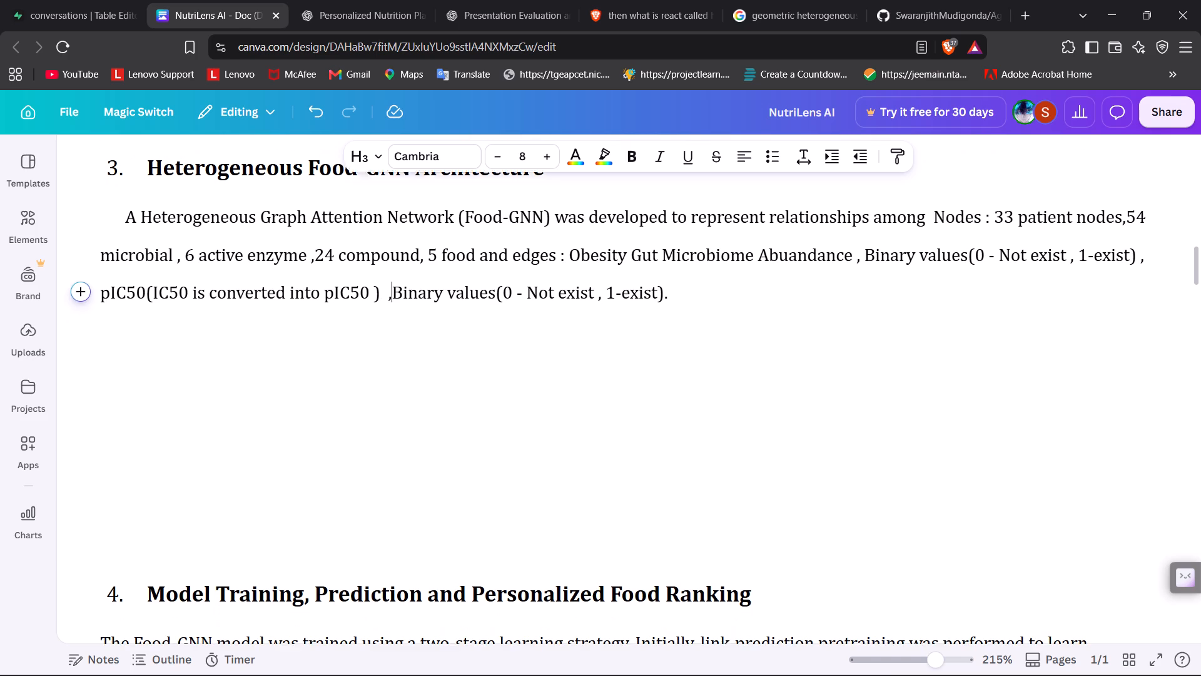
scroll(273, 332, down, 1)
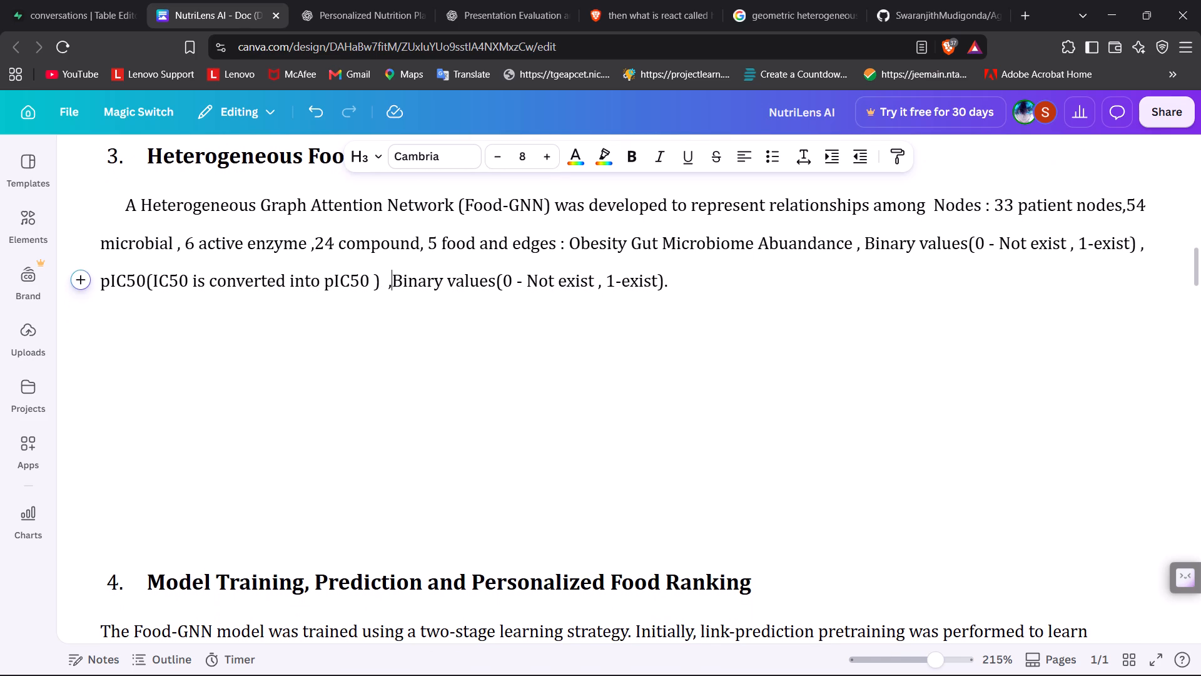
scroll(273, 332, down, 2)
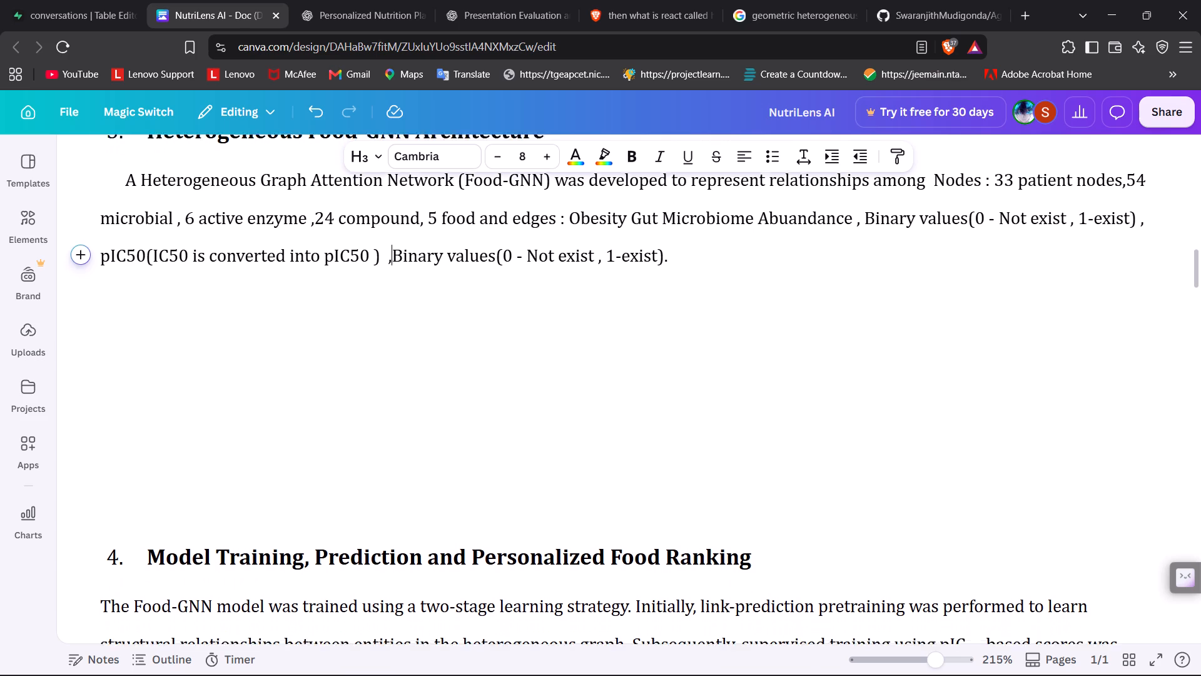
scroll(273, 332, down, 3)
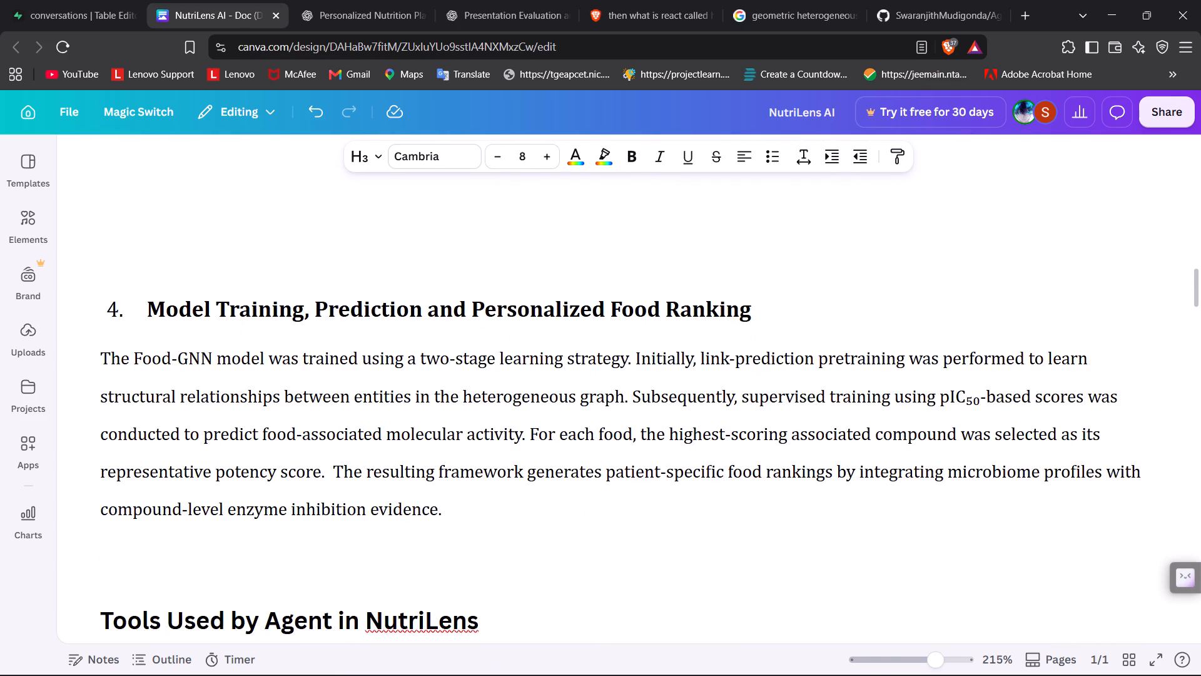
scroll(273, 332, down, 1)
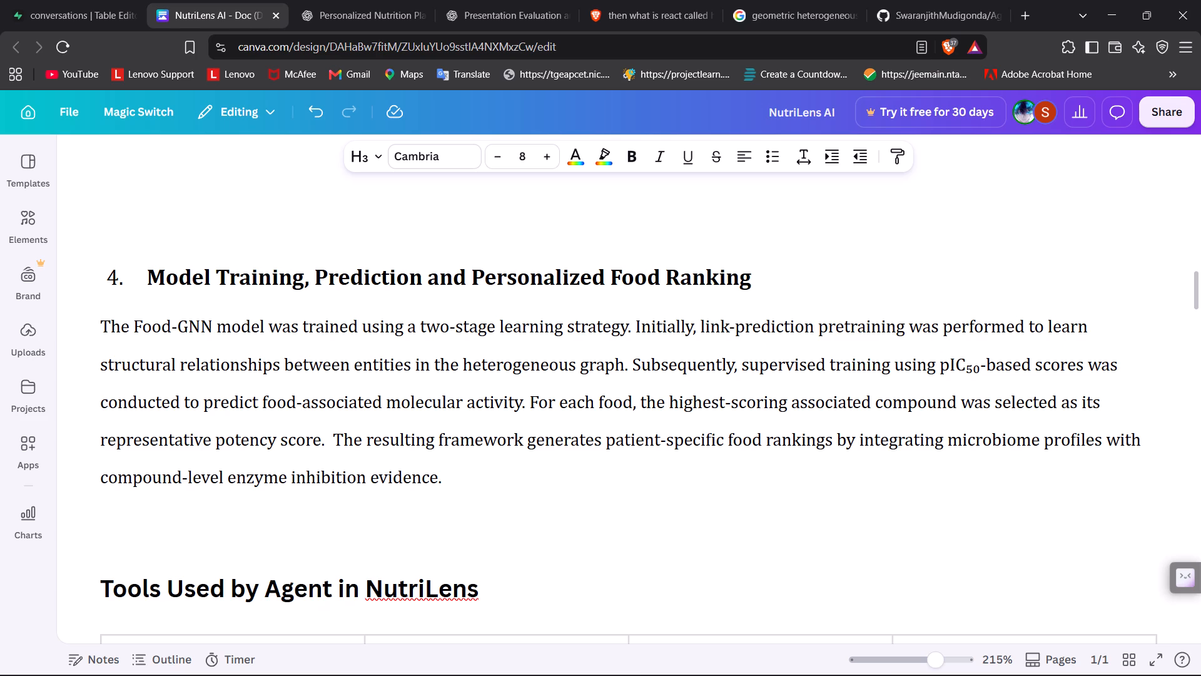
click(454, 487)
key(Return)
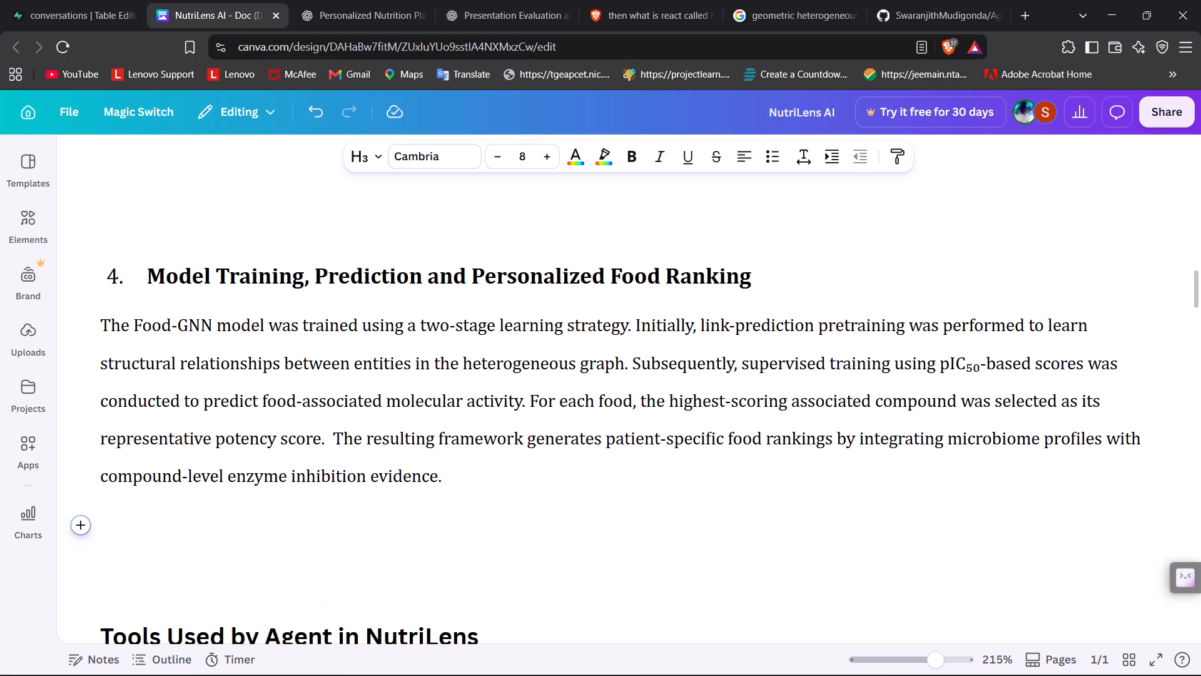
scroll(570, 426, down, 1)
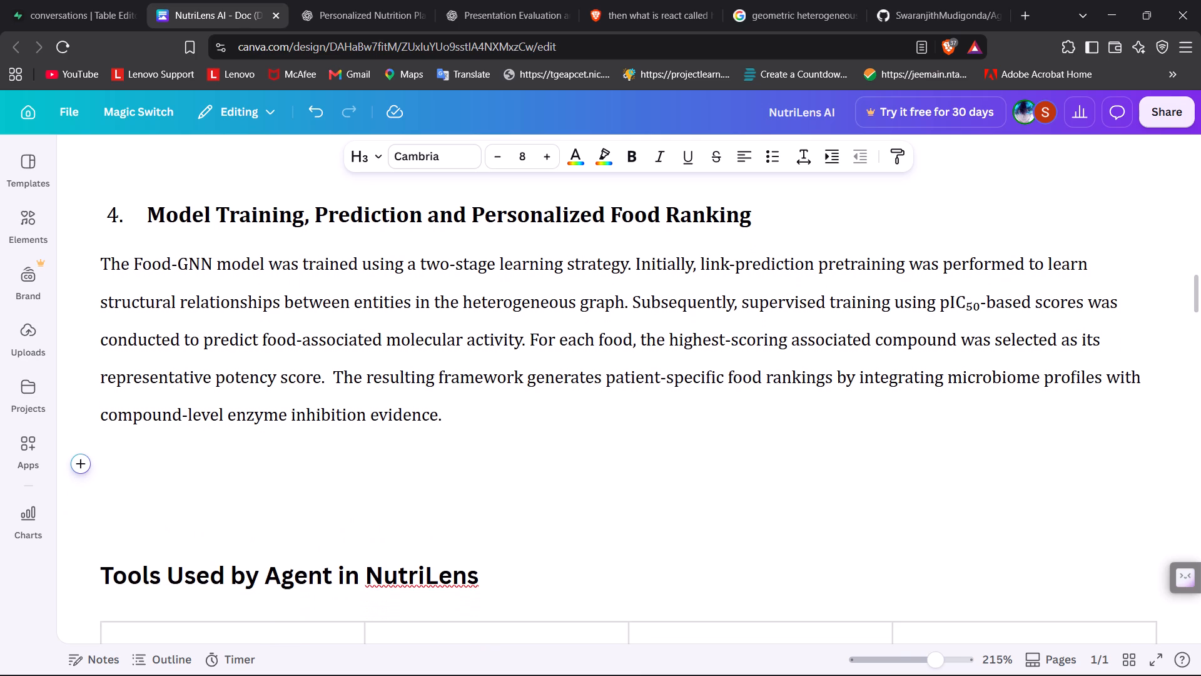
scroll(570, 426, down, 2)
scroll(570, 426, up, 1)
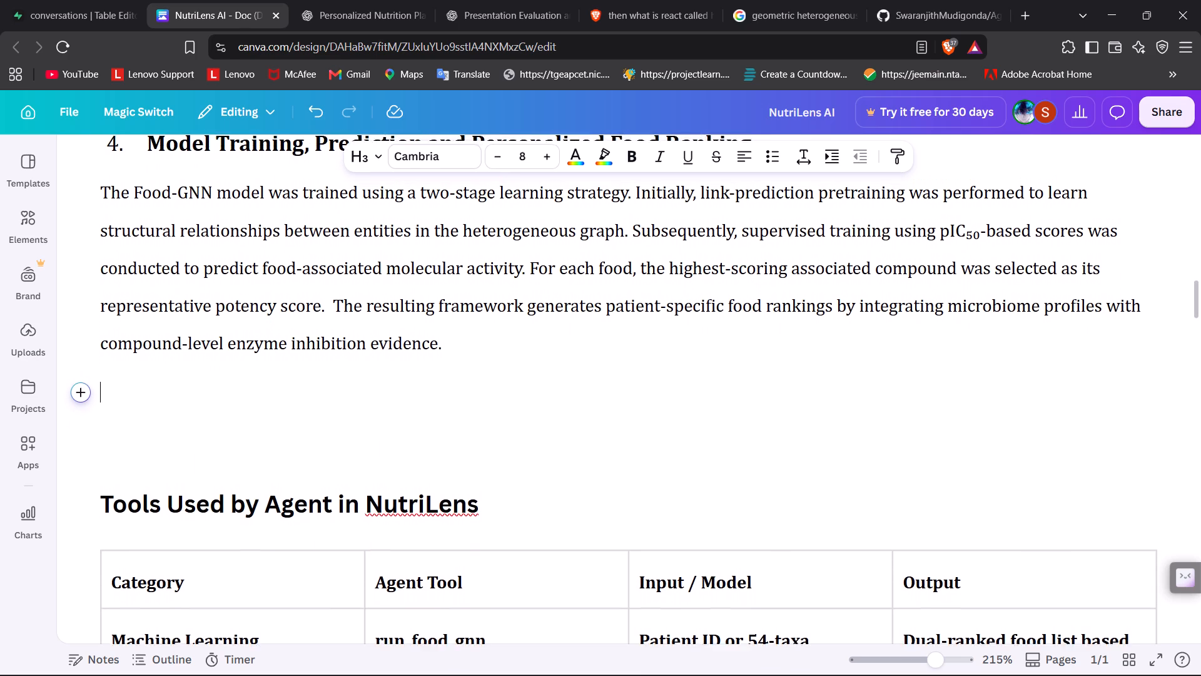
scroll(570, 426, up, 2)
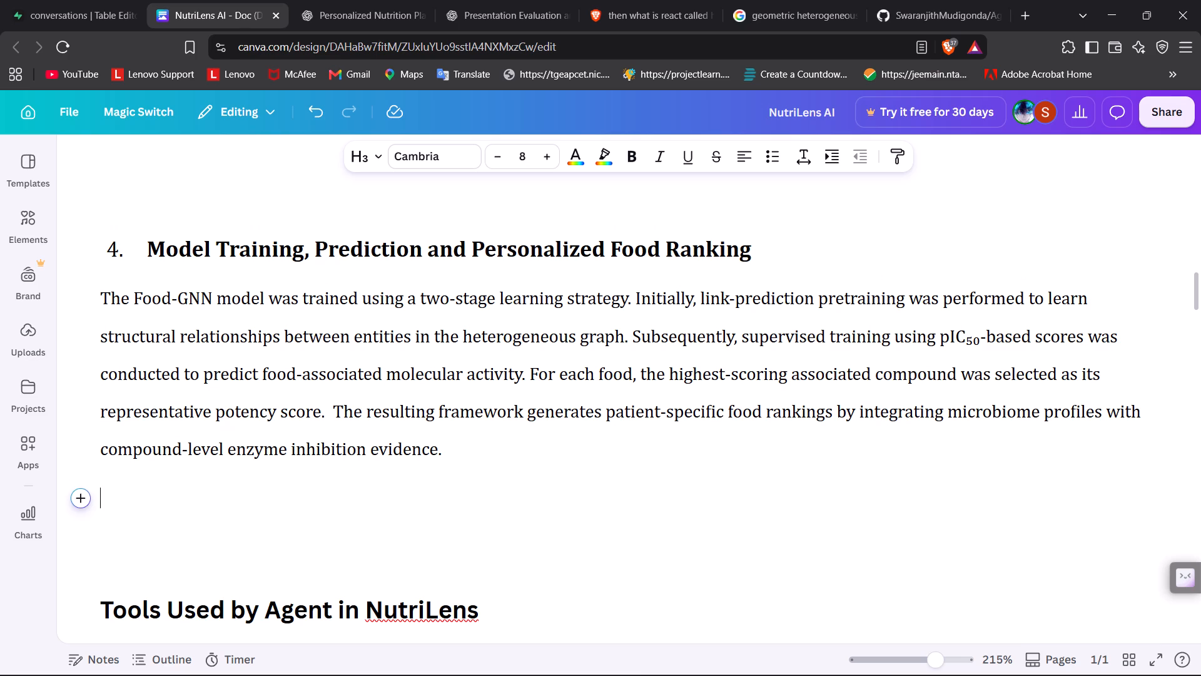
click(764, 262)
key(Down)
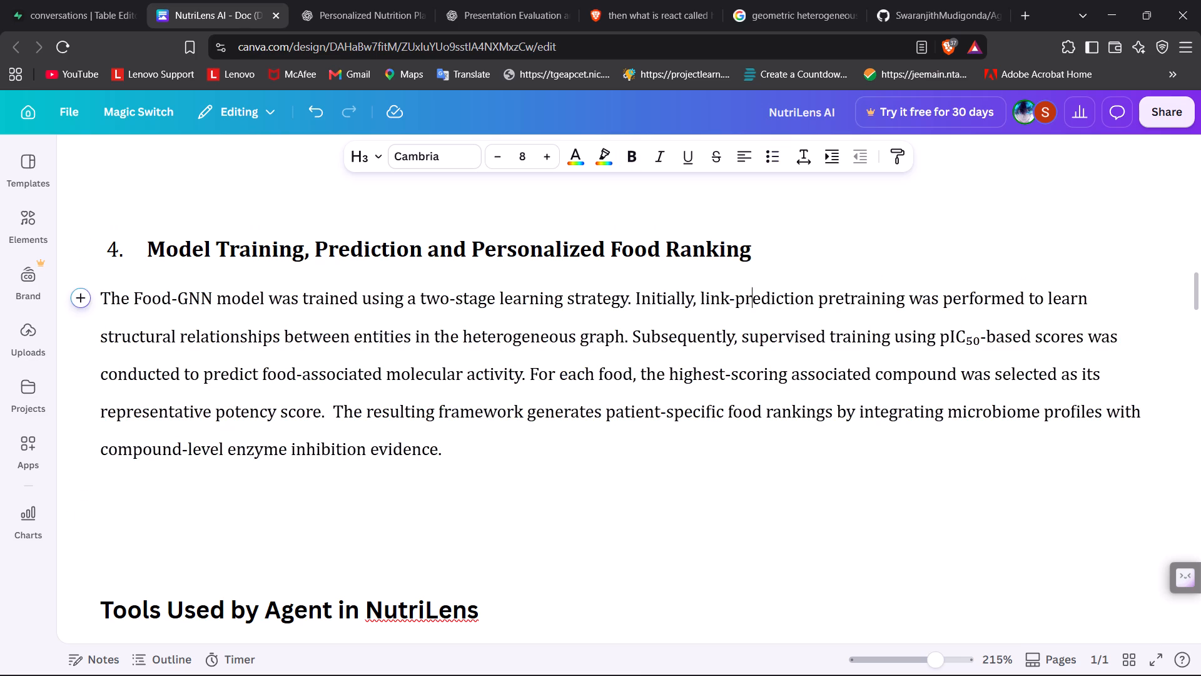
key(Down)
key(Down)
key(Down)
key(Down)
key(Down)
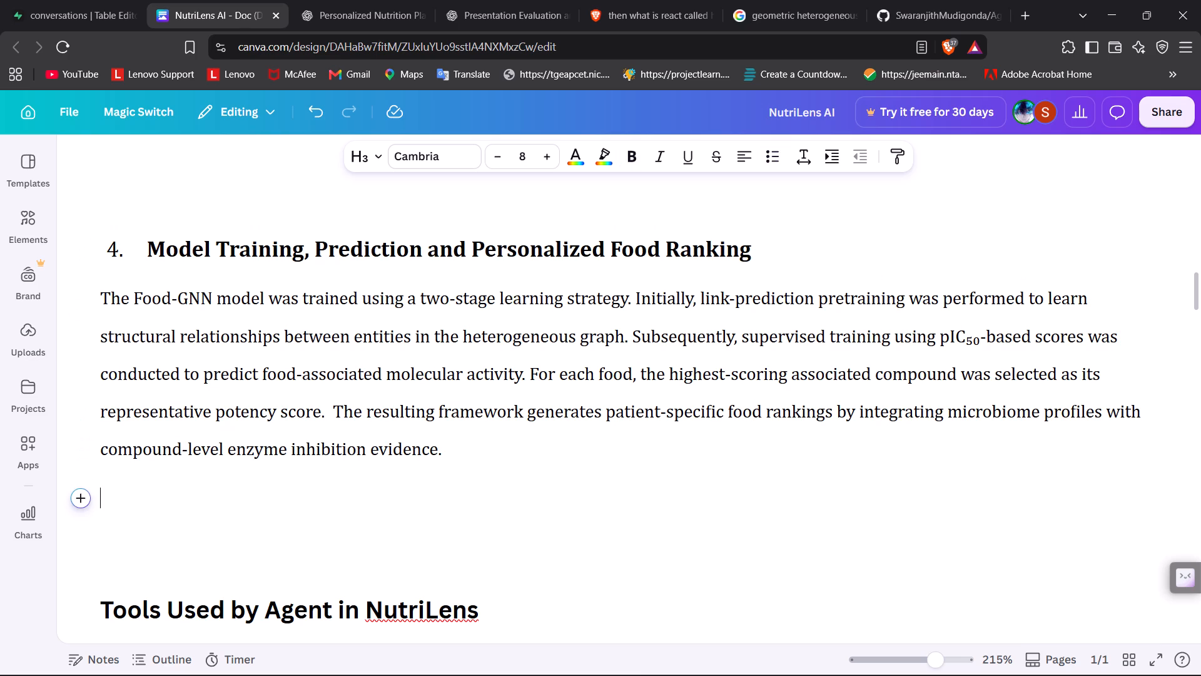
key(shift+r)
key(2)
key(shift+colon)
Add a line reading "parameters and metrics:" beneath the "R2:" line.
key(Return)
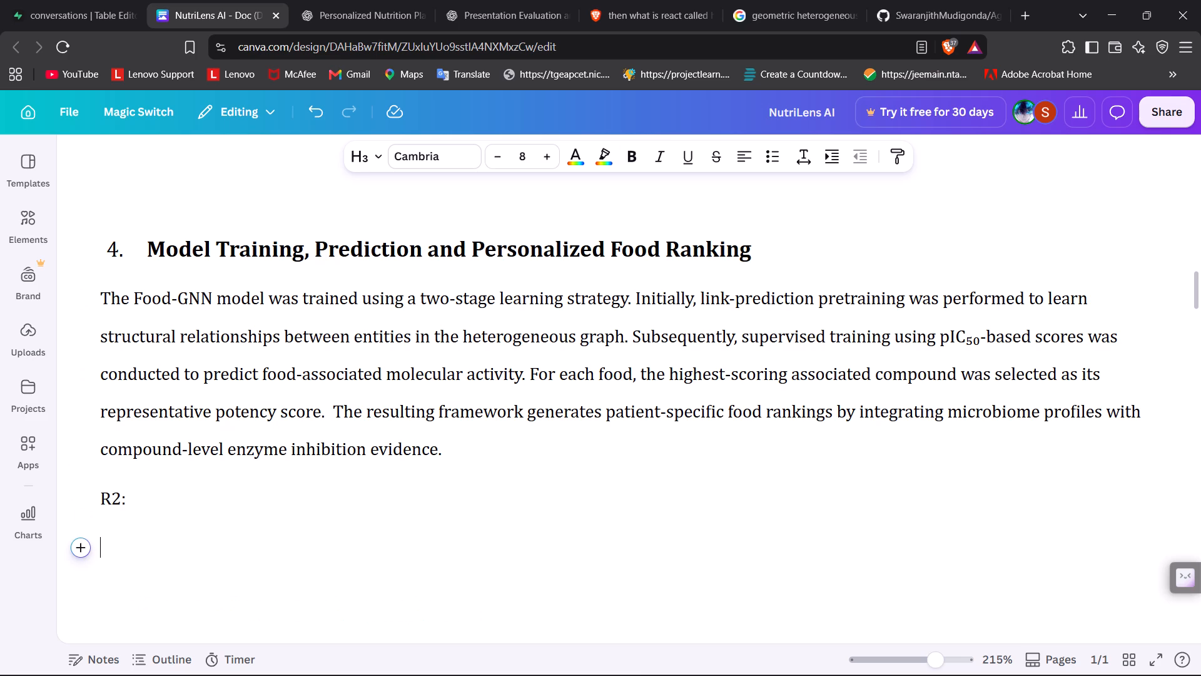
text(parametr)
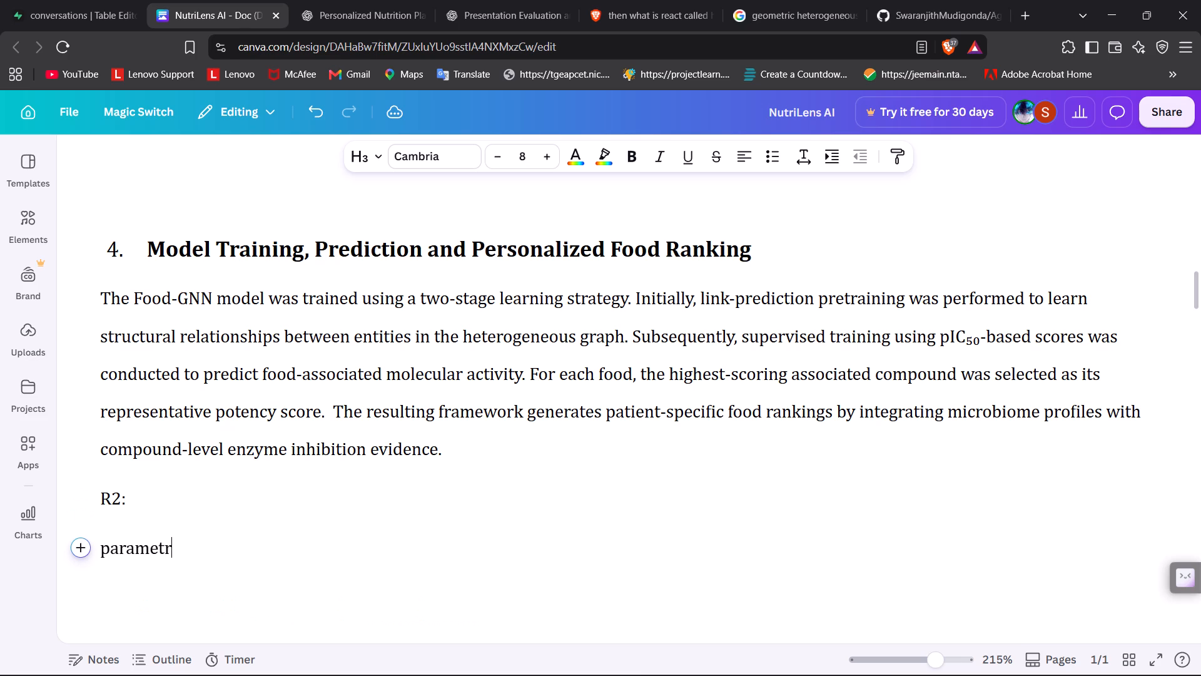
key(BackSpace)
text(ers and metrics)
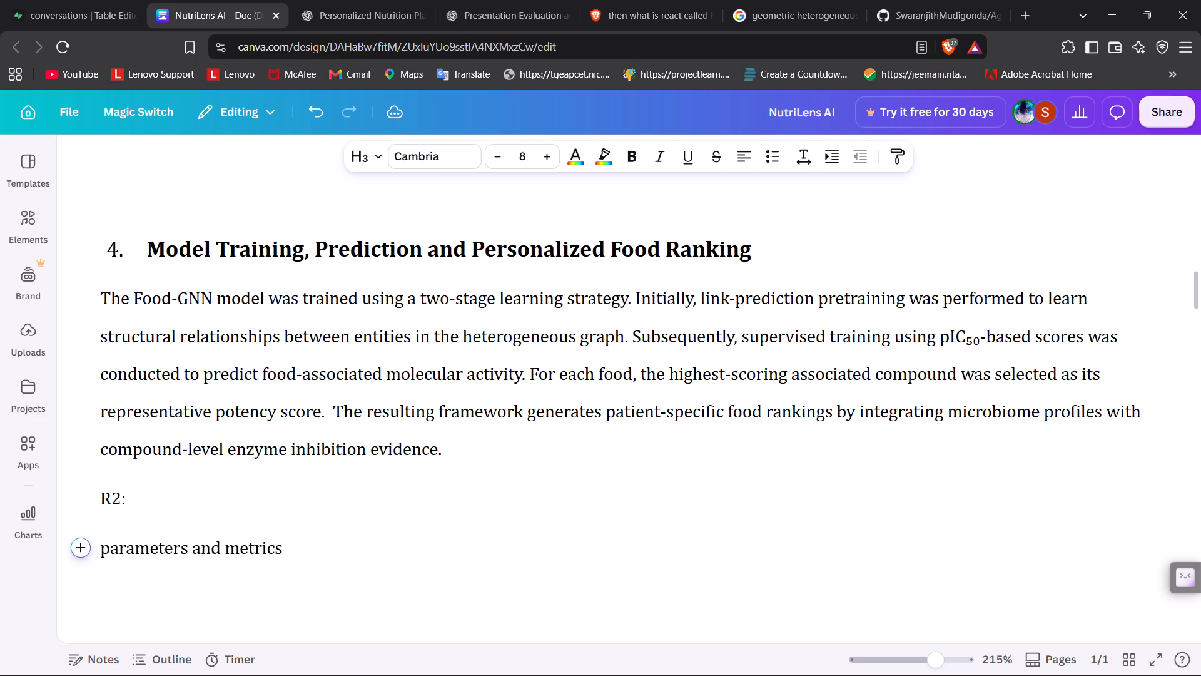
key(shift+colon)
Delete "-taxa" after "54" in the Input / Model cell of the run_food_gnn row in the agent tools table.
scroll(923, 282, down, 2)
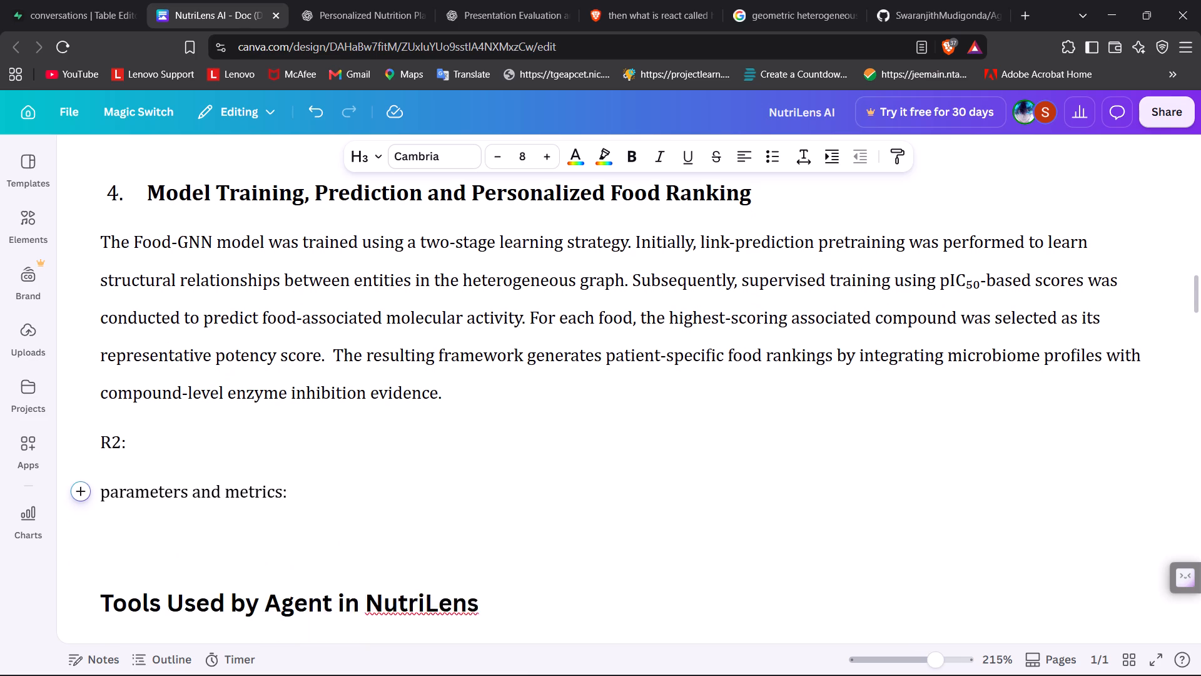
scroll(923, 282, down, 3)
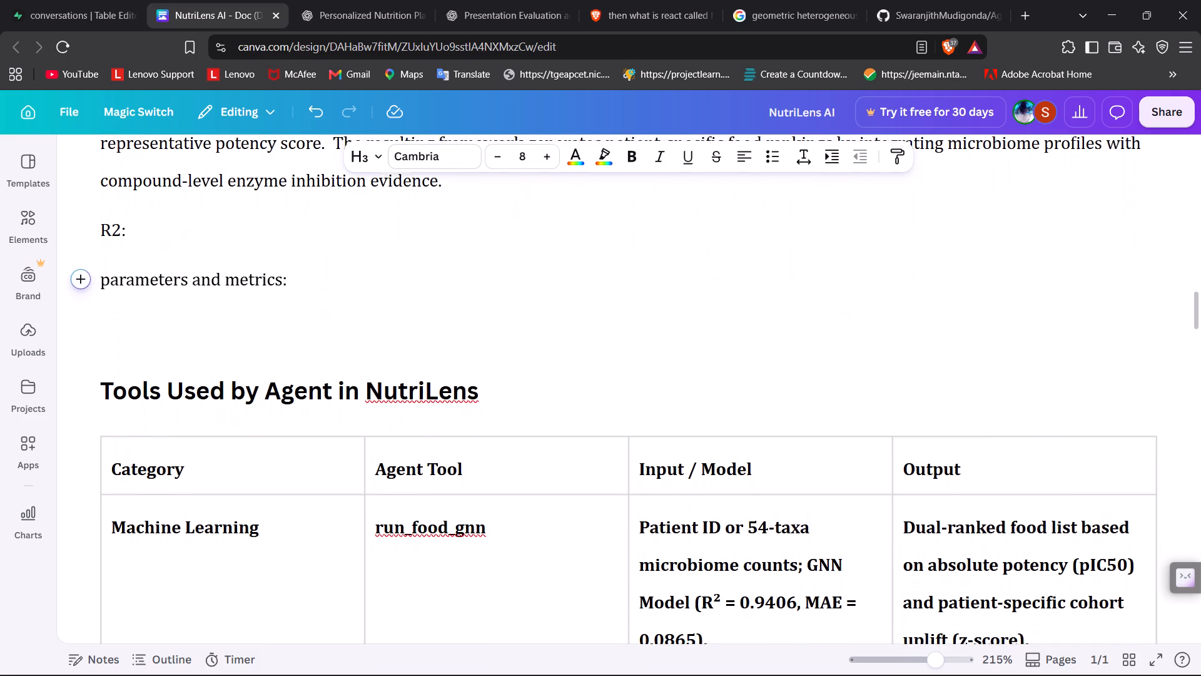
scroll(923, 282, down, 2)
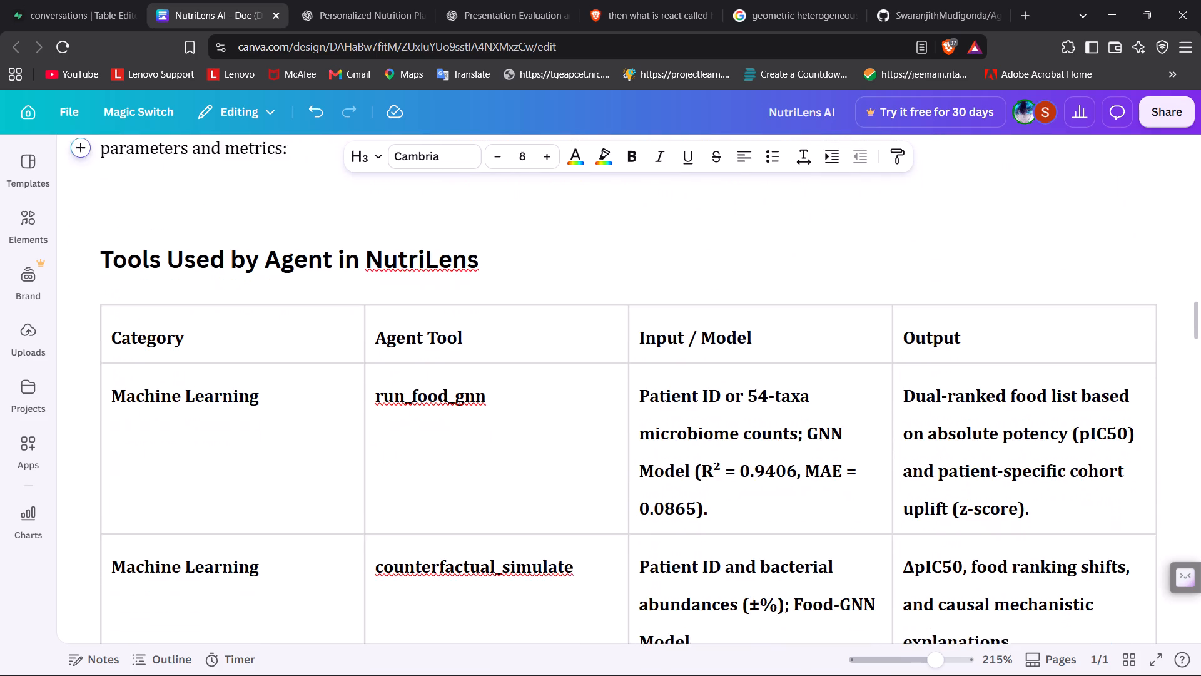
scroll(923, 282, down, 1)
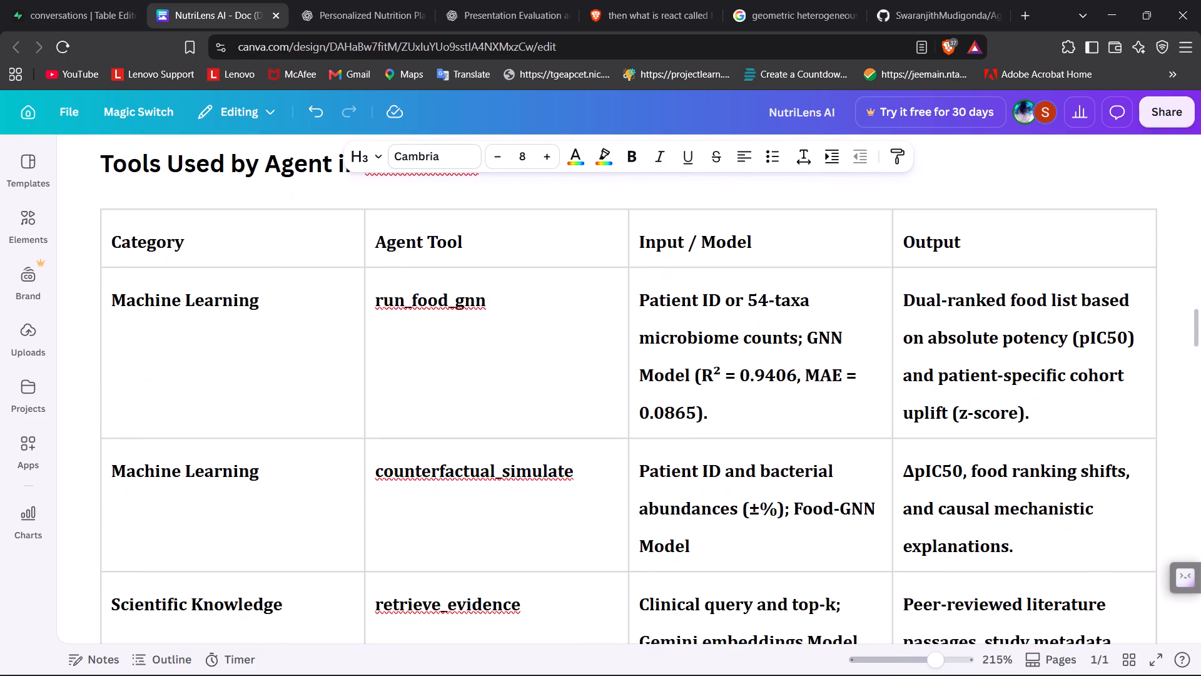
scroll(1170, 278, down, 1)
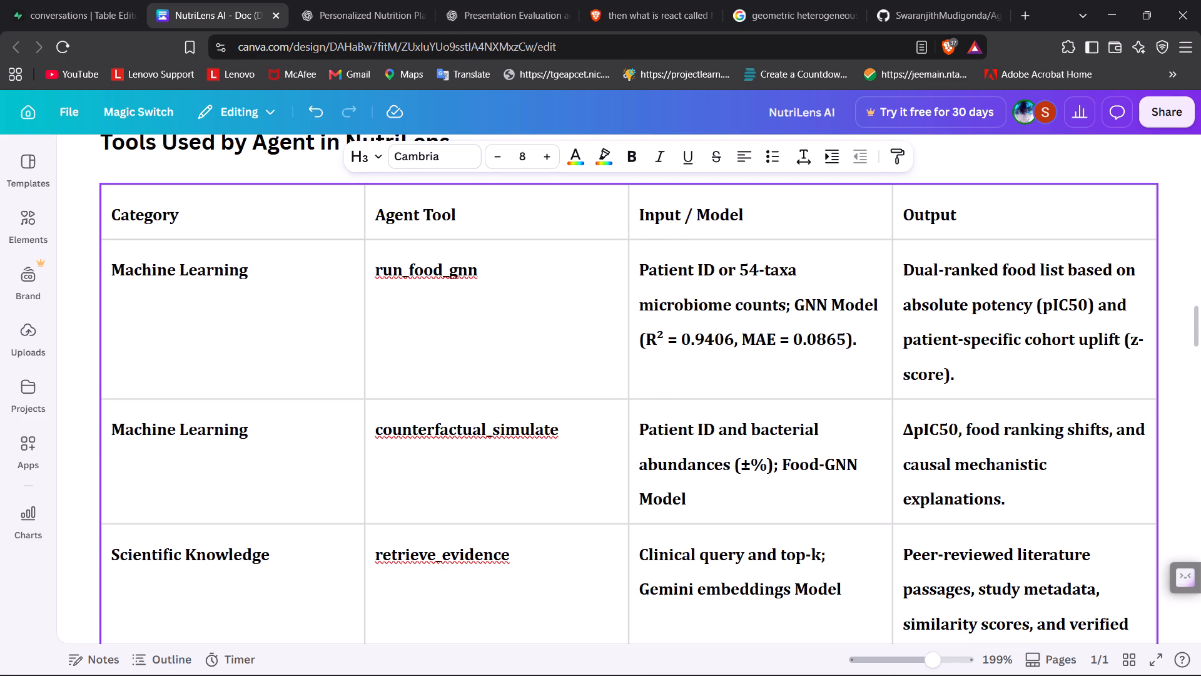
click(796, 272)
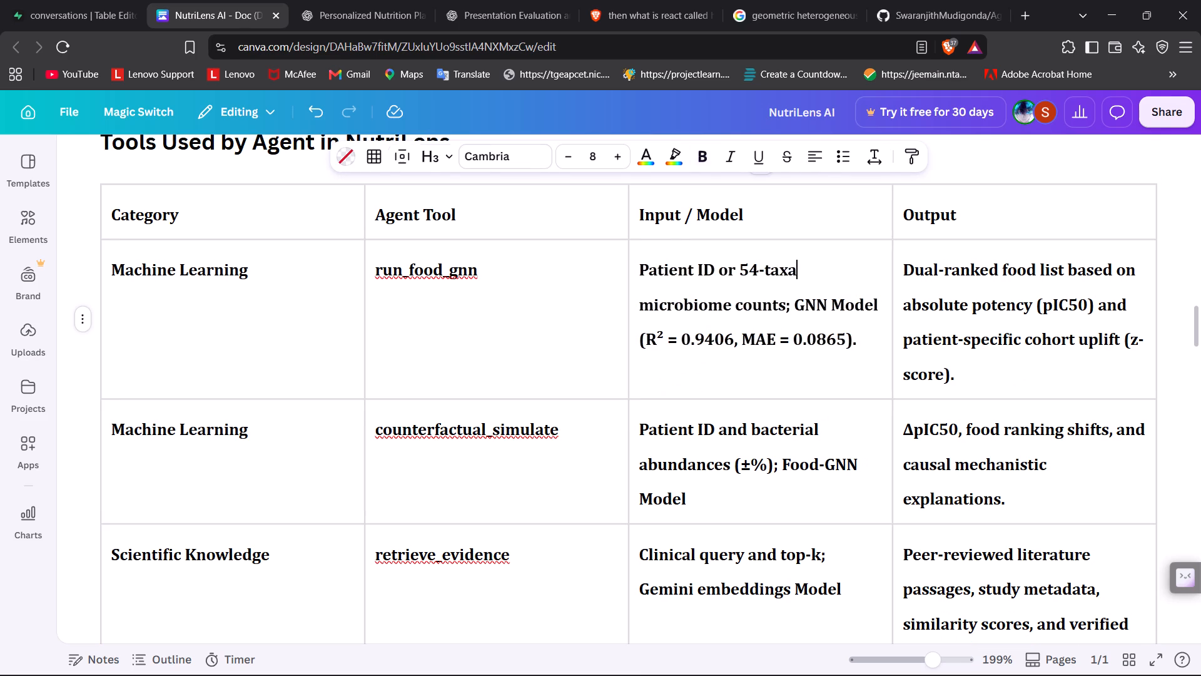
key(BackSpace)
key(BackSpace)
key(BackSpace)
key(BackSpace)
key(BackSpace)
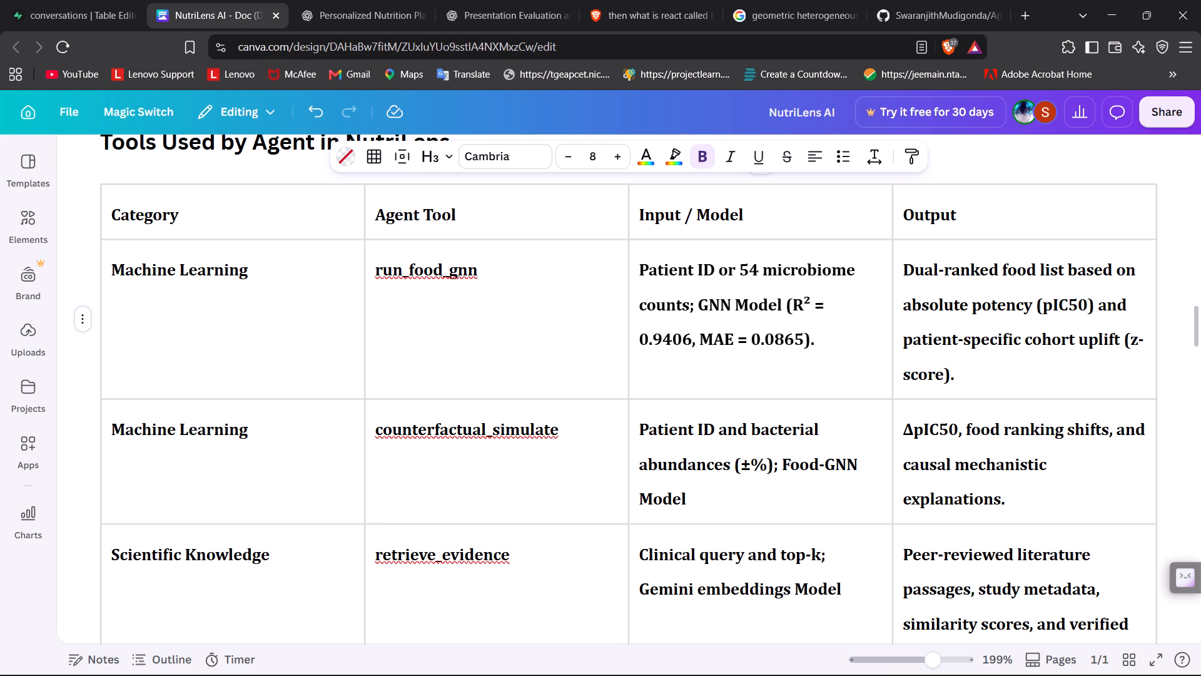
Replace "counts" with "abundance" in the Input / Model cell of the run_food_gnn row.
click(684, 309)
key(Right)
key(BackSpace)
key(BackSpace)
key(BackSpace)
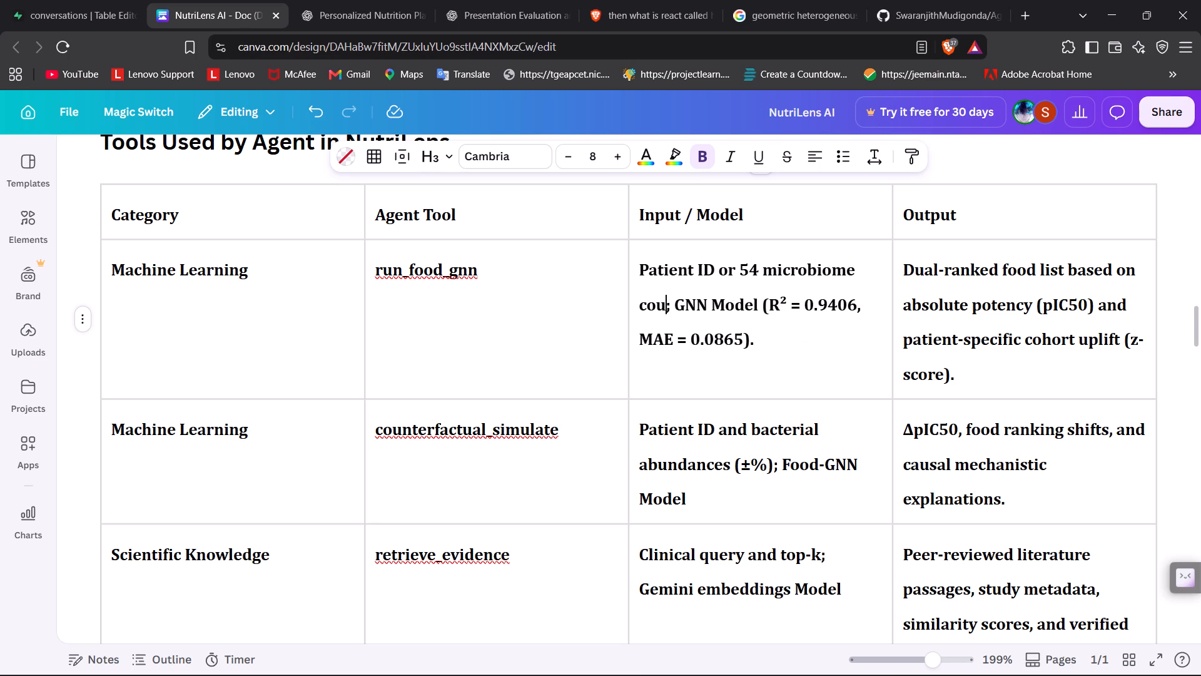
key(BackSpace)
key(BackSpace)
key(BackSpace)
text(abundance)
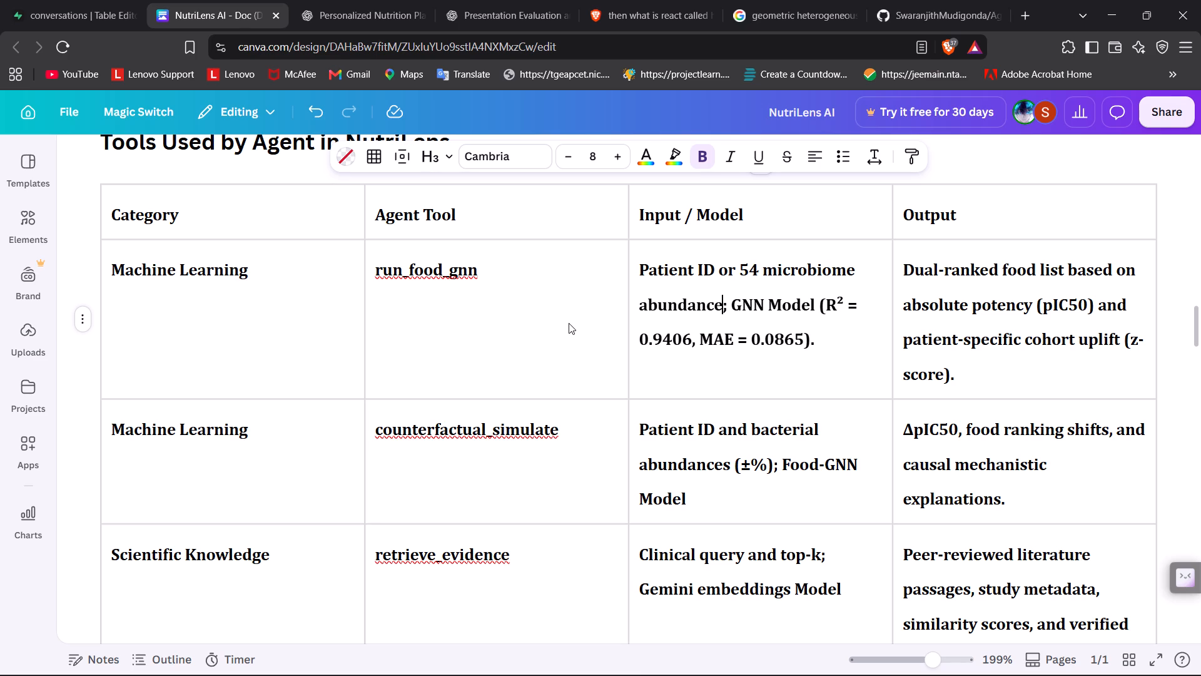
Delete the word "mechanistic" from the Output cell of the counterfactual_simulate row.
double_click(995, 462)
key(BackSpace)
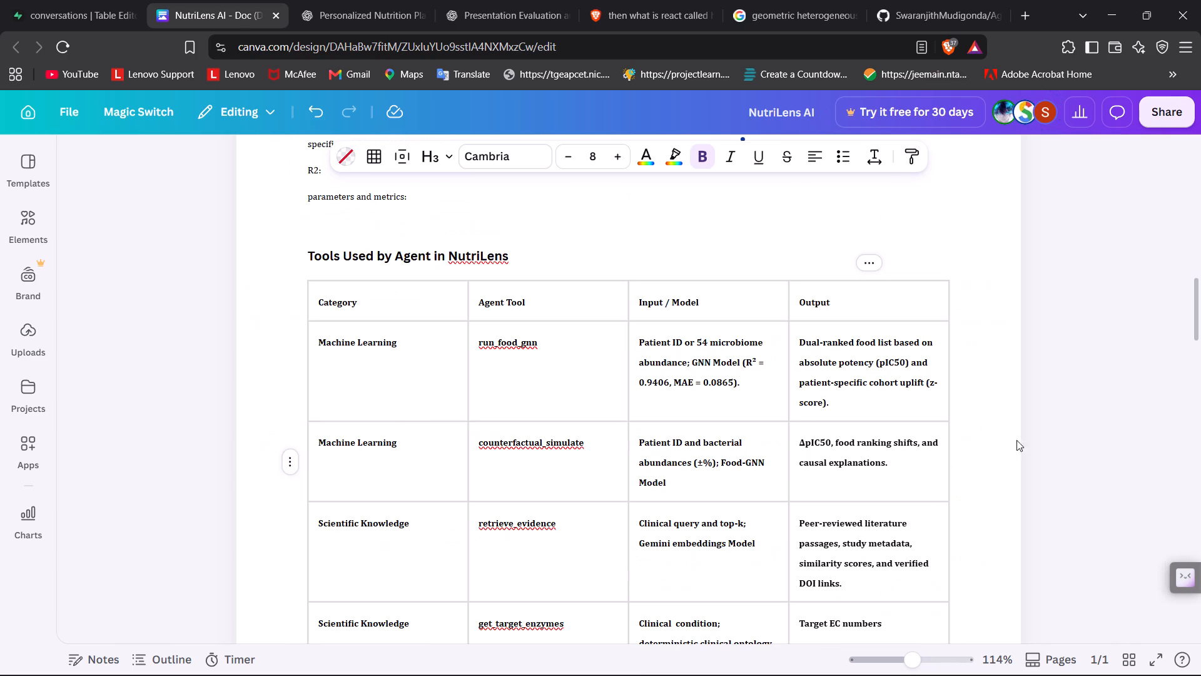
scroll(1055, 402, down, 1)
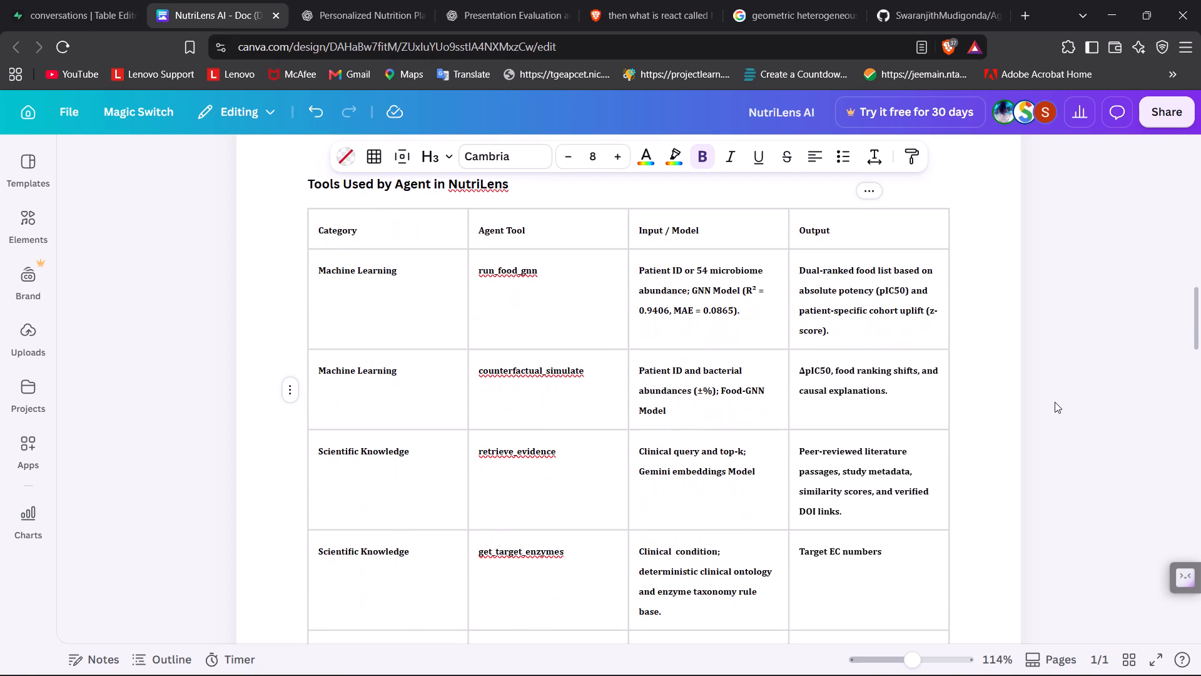
Review the rows of the agent tools table, checking the Category, Input / Model and Output wording.
scroll(1055, 402, down, 3)
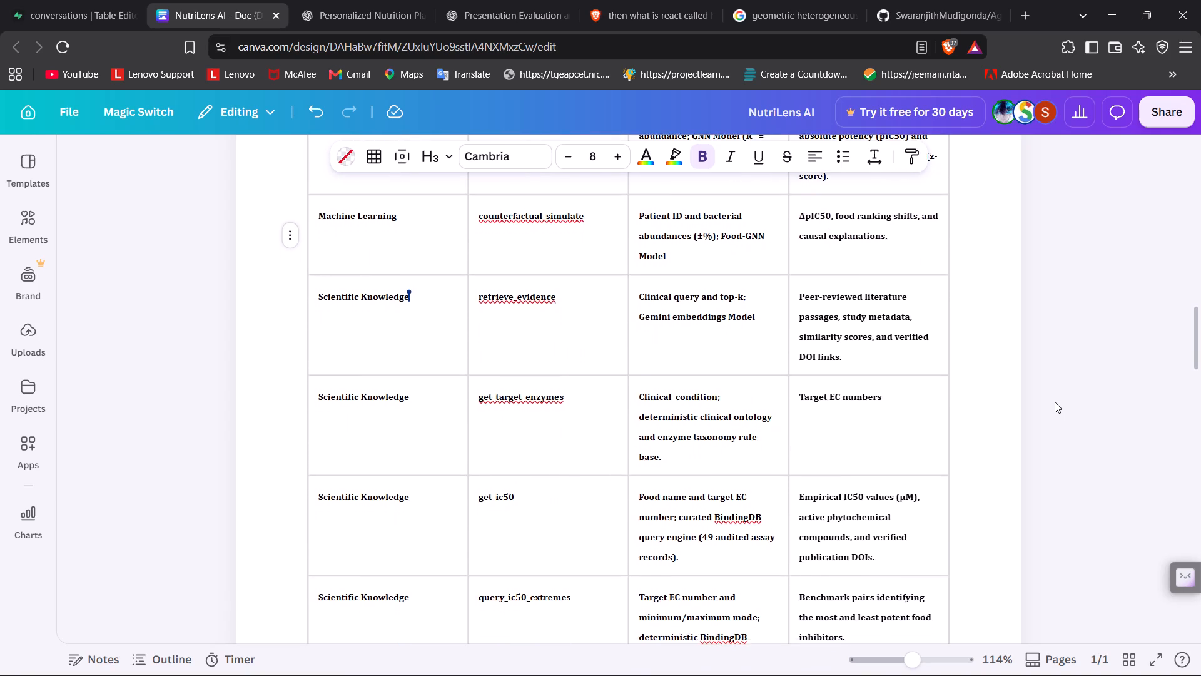
scroll(1055, 402, up, 1)
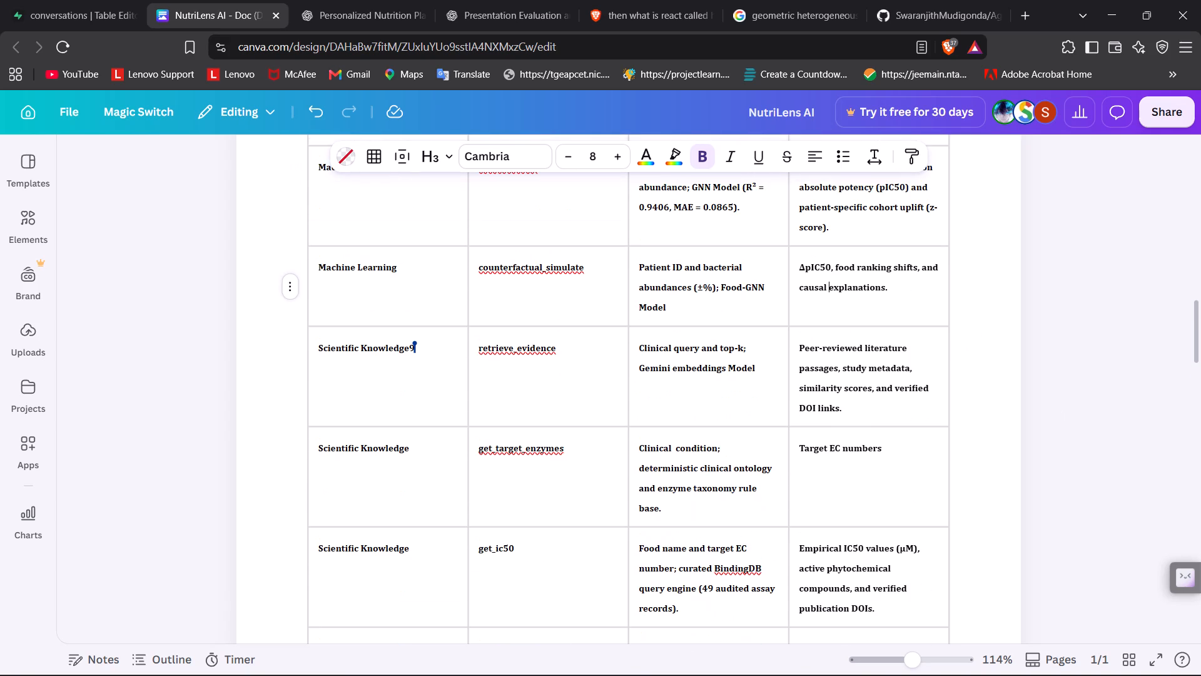
scroll(743, 408, up, 2)
scroll(389, 334, down, 1)
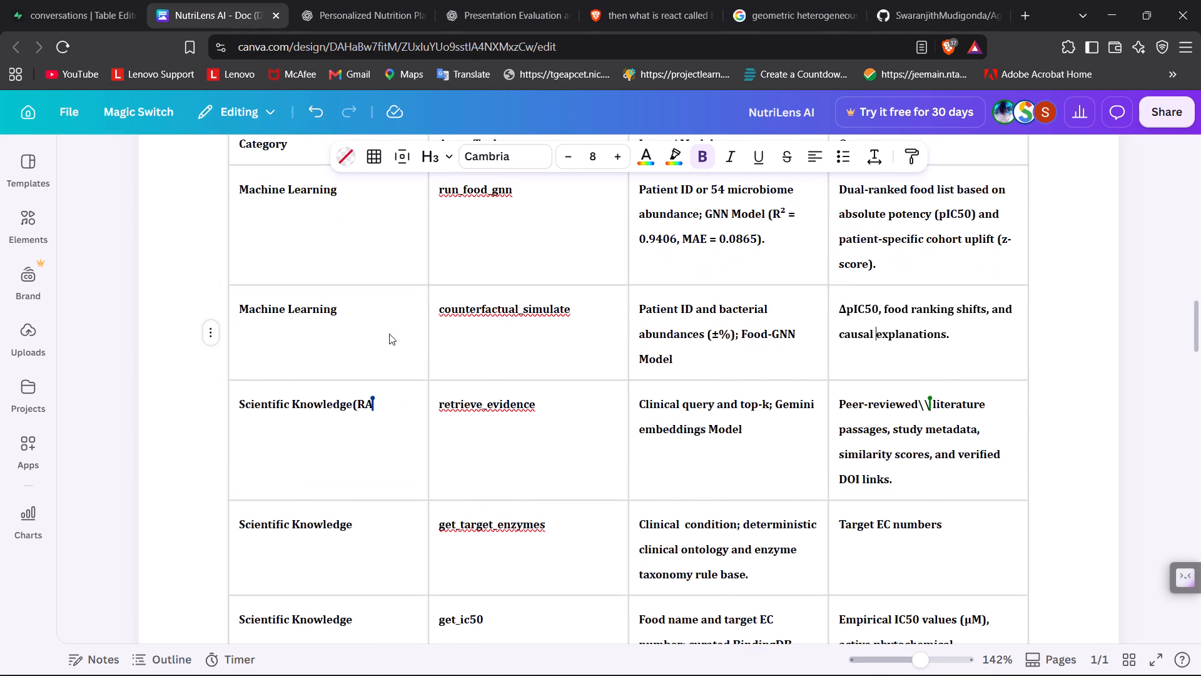
scroll(389, 334, down, 1)
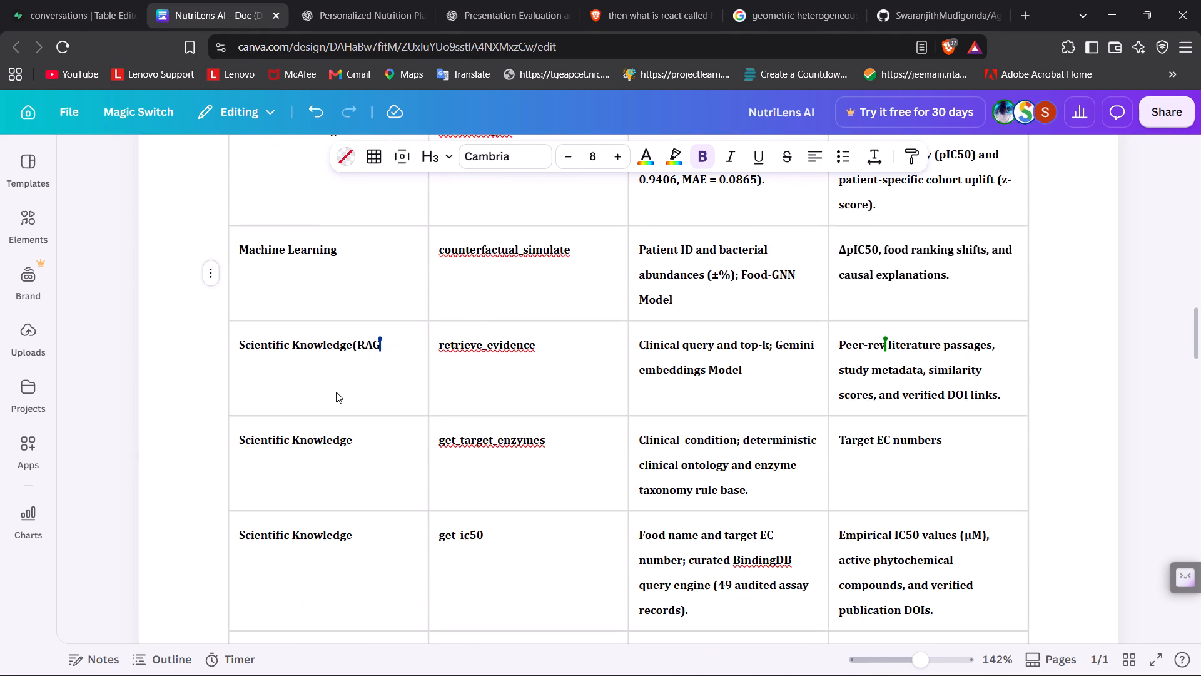
scroll(336, 392, up, 1)
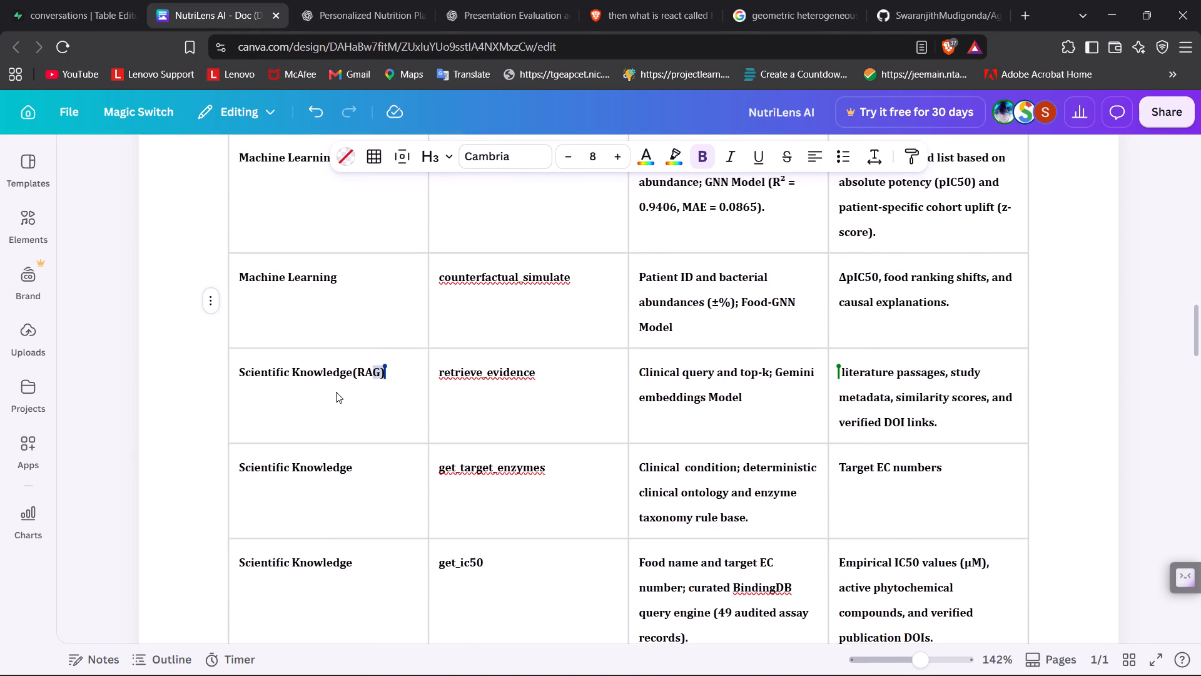
scroll(336, 392, up, 2)
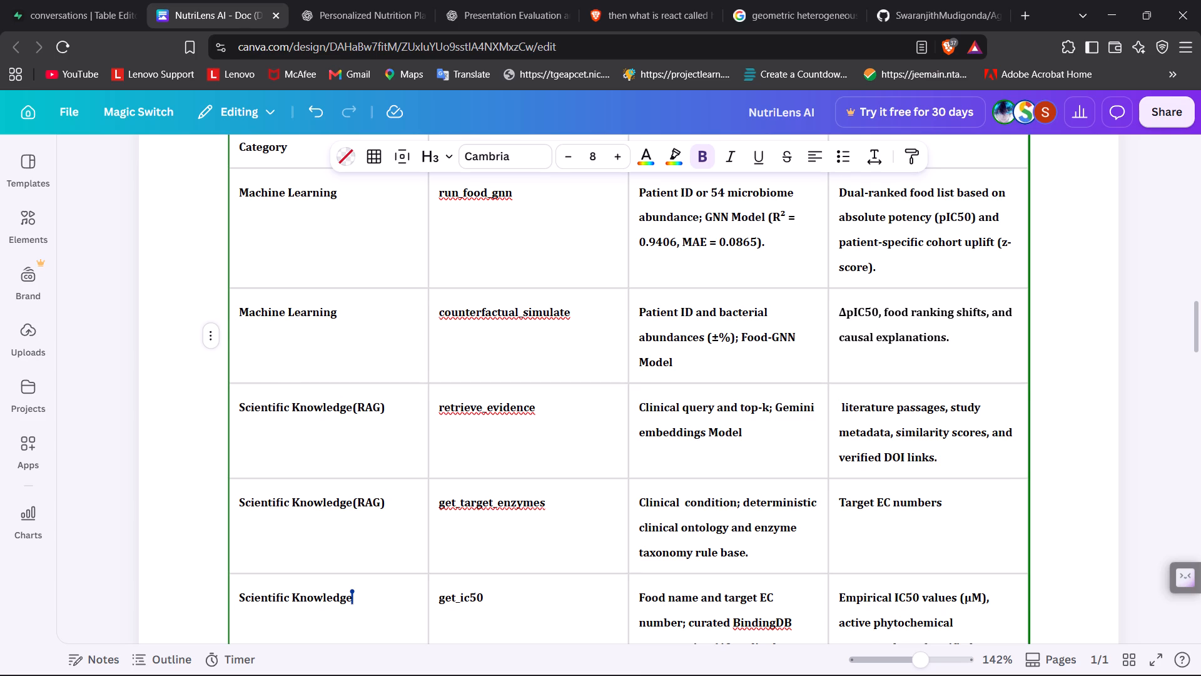
scroll(202, 355, up, 1)
scroll(252, 240, up, 1)
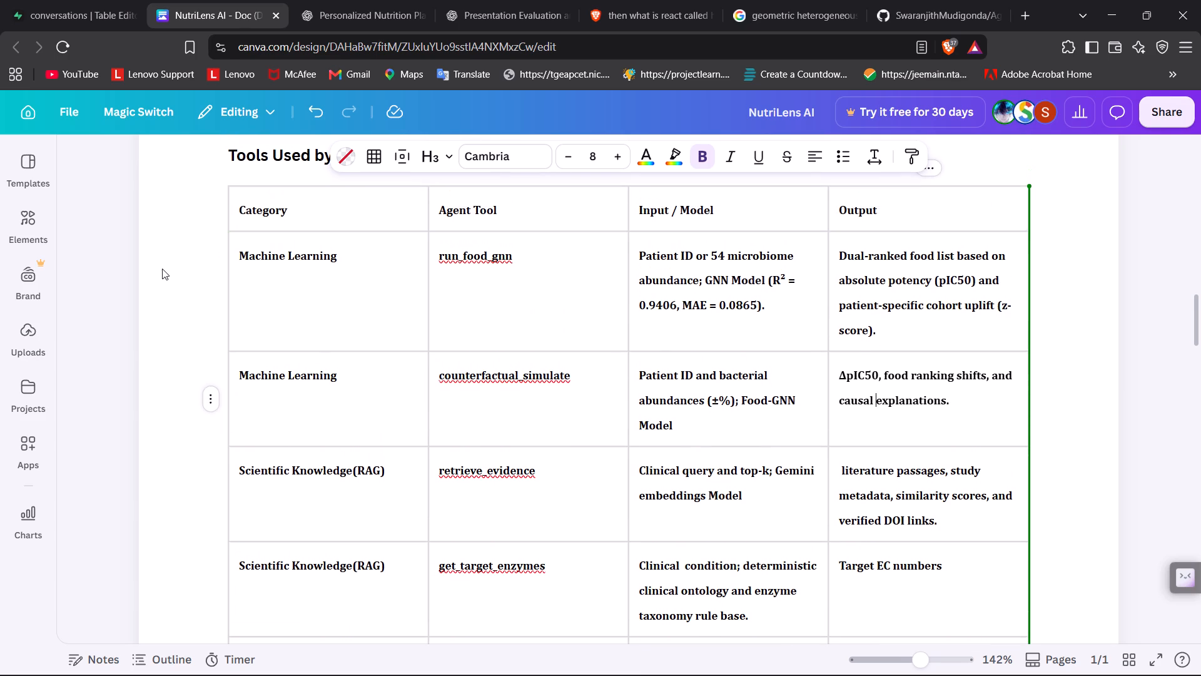
scroll(203, 307, down, 2)
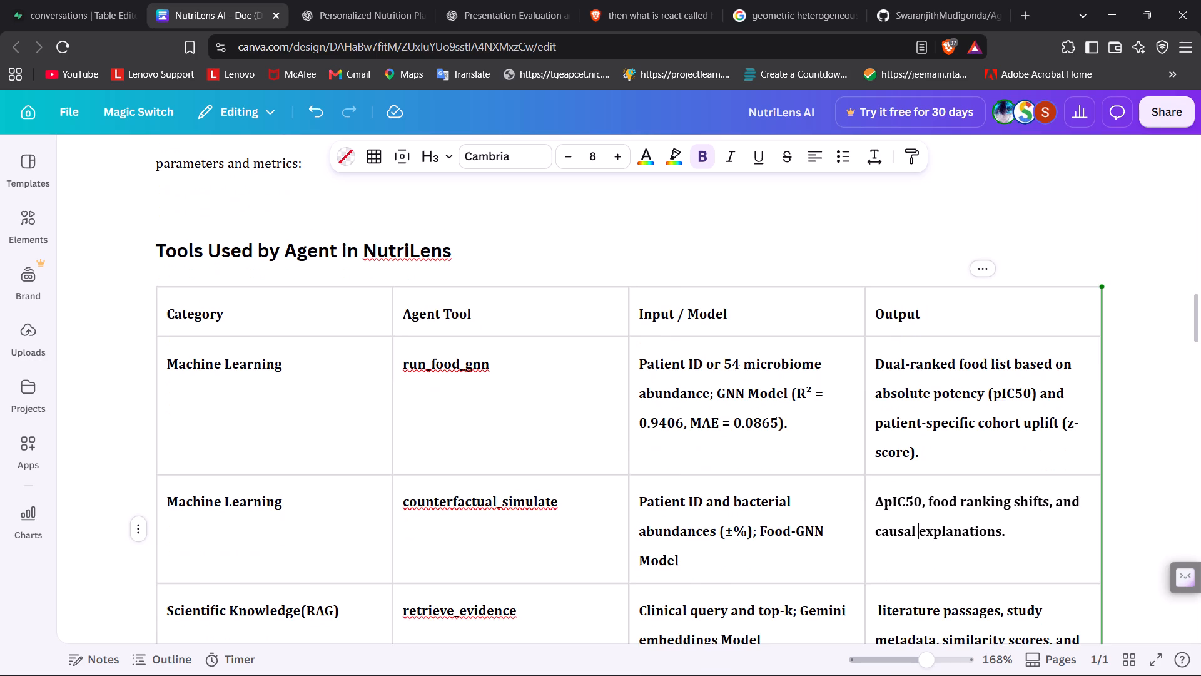
scroll(203, 307, down, 2)
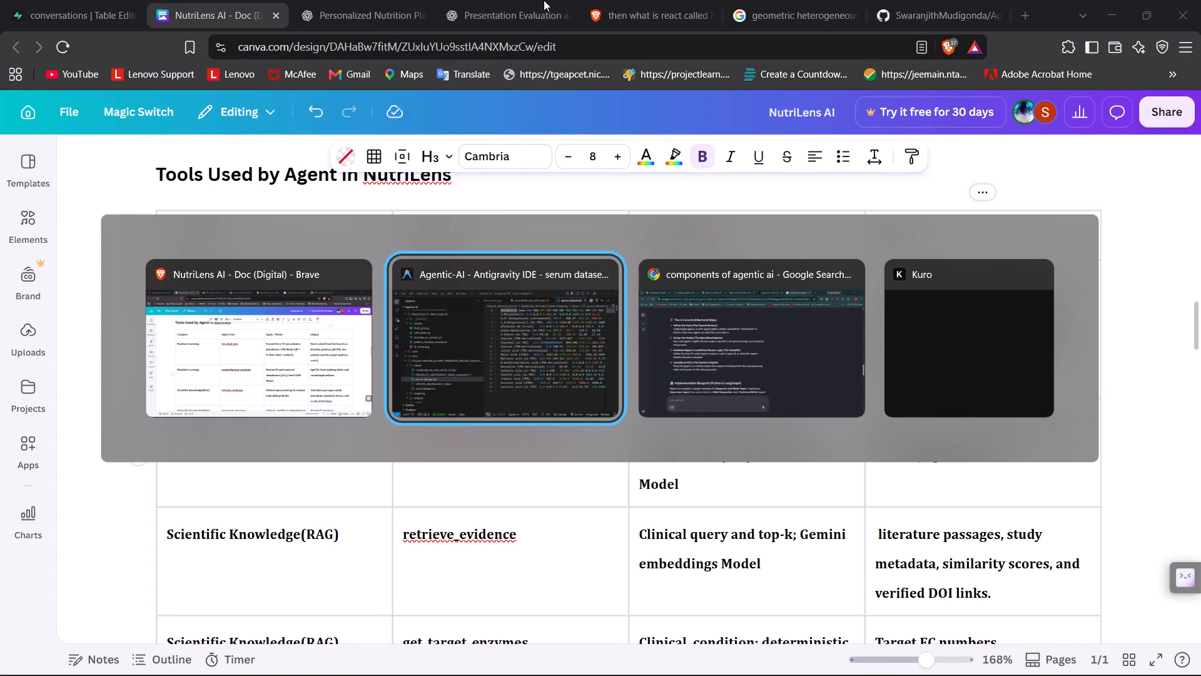
Open the NutriLens site agentic-ai-food.vercel.app in a new tab and go to its agentic workflow page.
click(1017, 14)
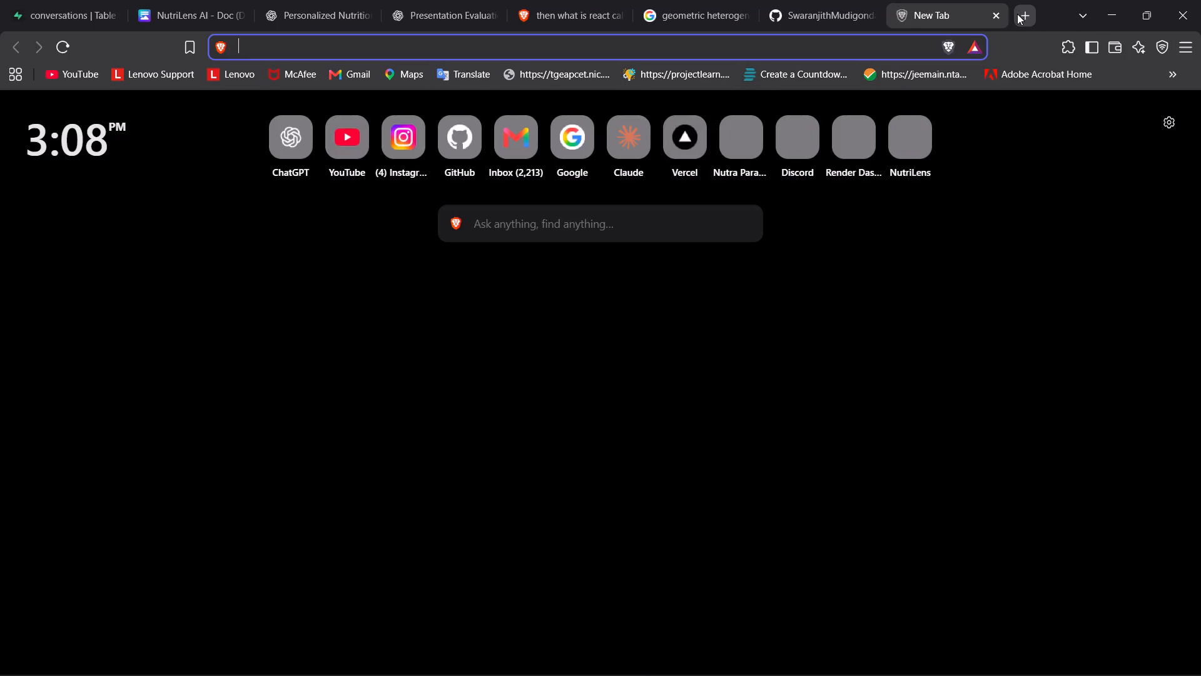
text(agen)
key(Return)
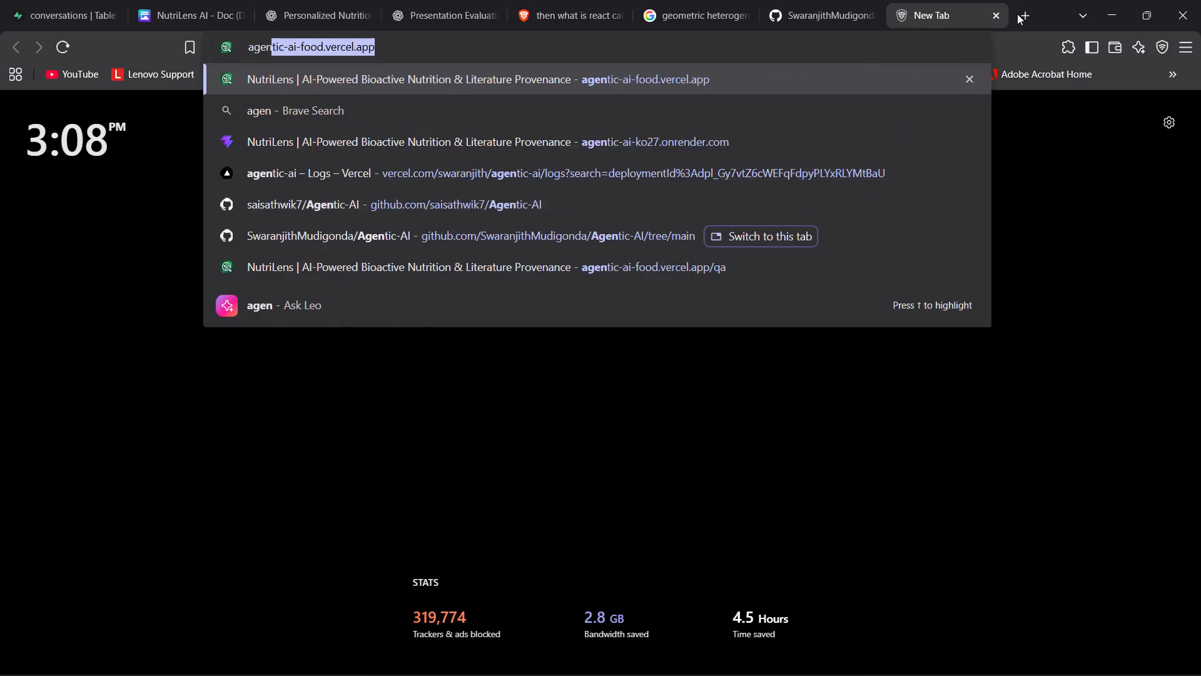
click(1057, 113)
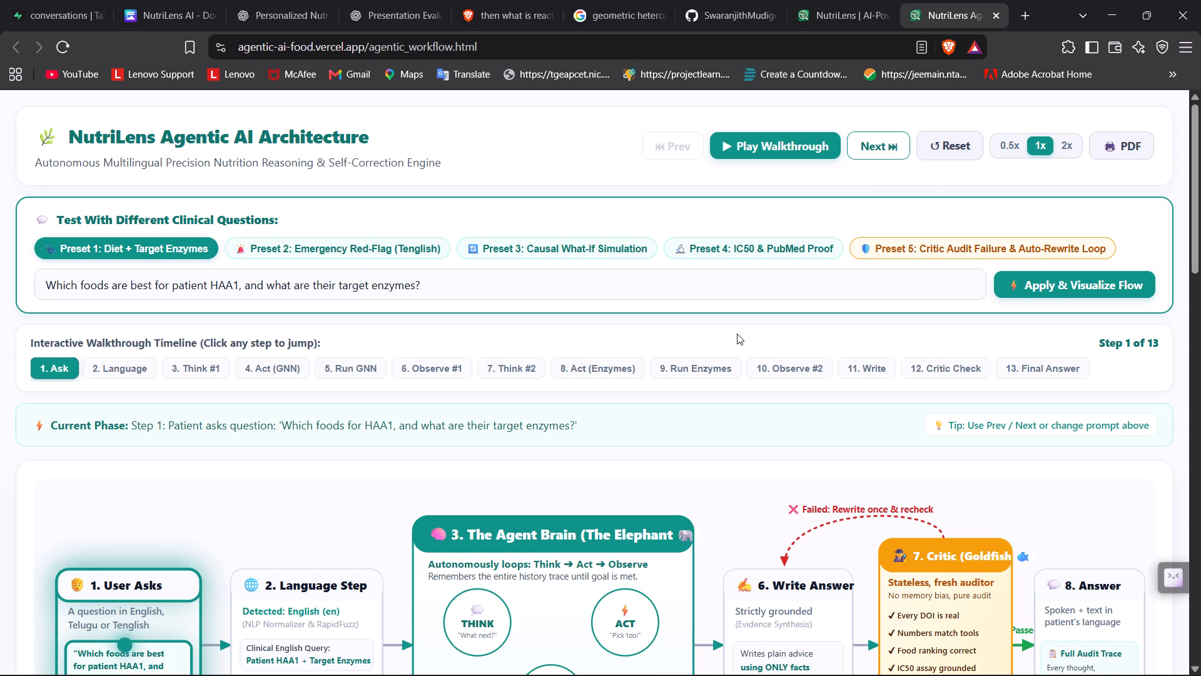
Start the NutriLens Agentic AI Architecture walkthrough and show the page in full screen with the workflow diagram in view.
scroll(737, 334, down, 6)
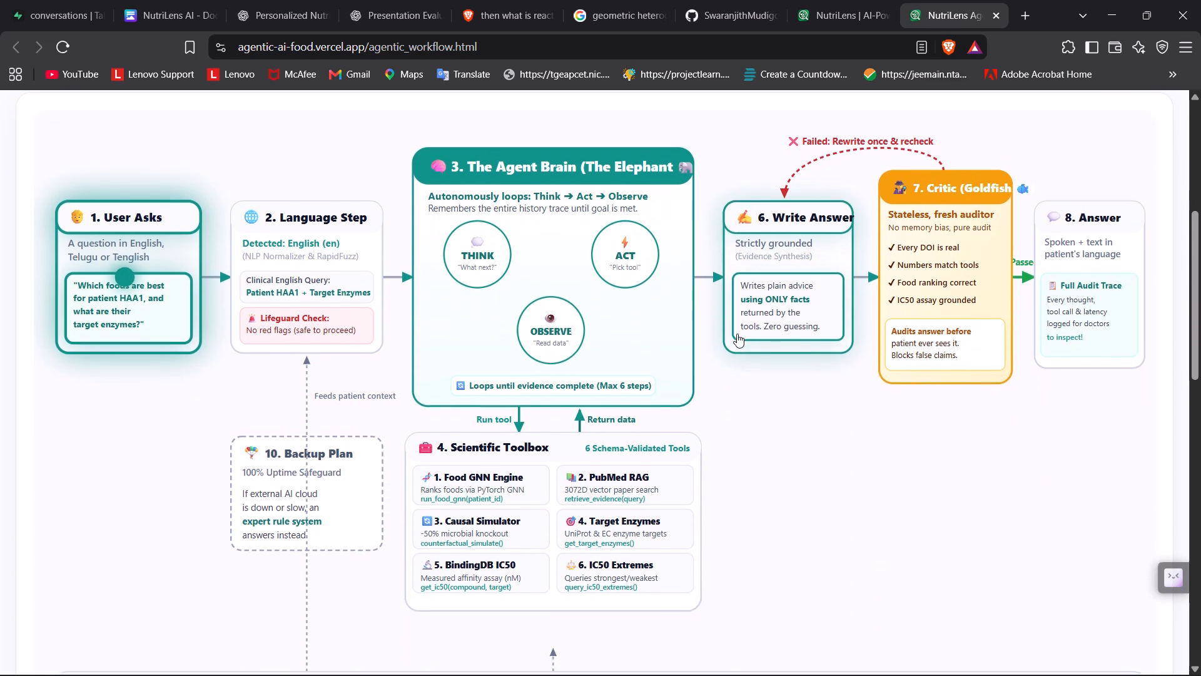
scroll(737, 334, down, 1)
scroll(576, 384, up, 2)
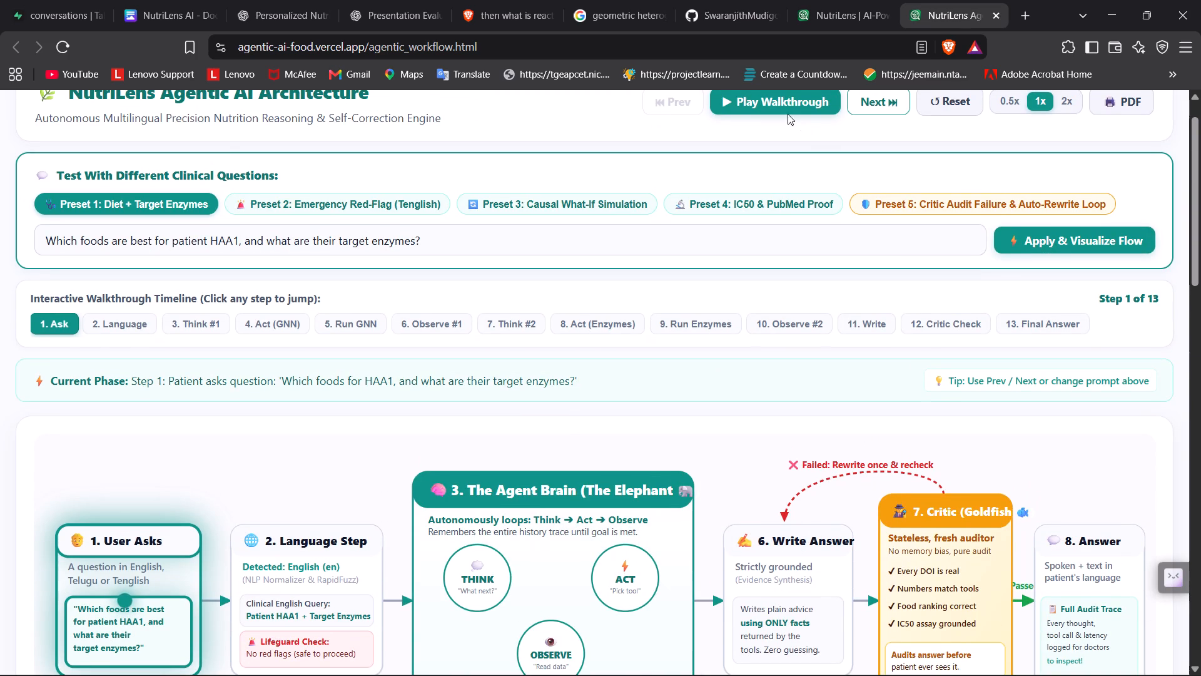
click(778, 108)
scroll(667, 337, down, 3)
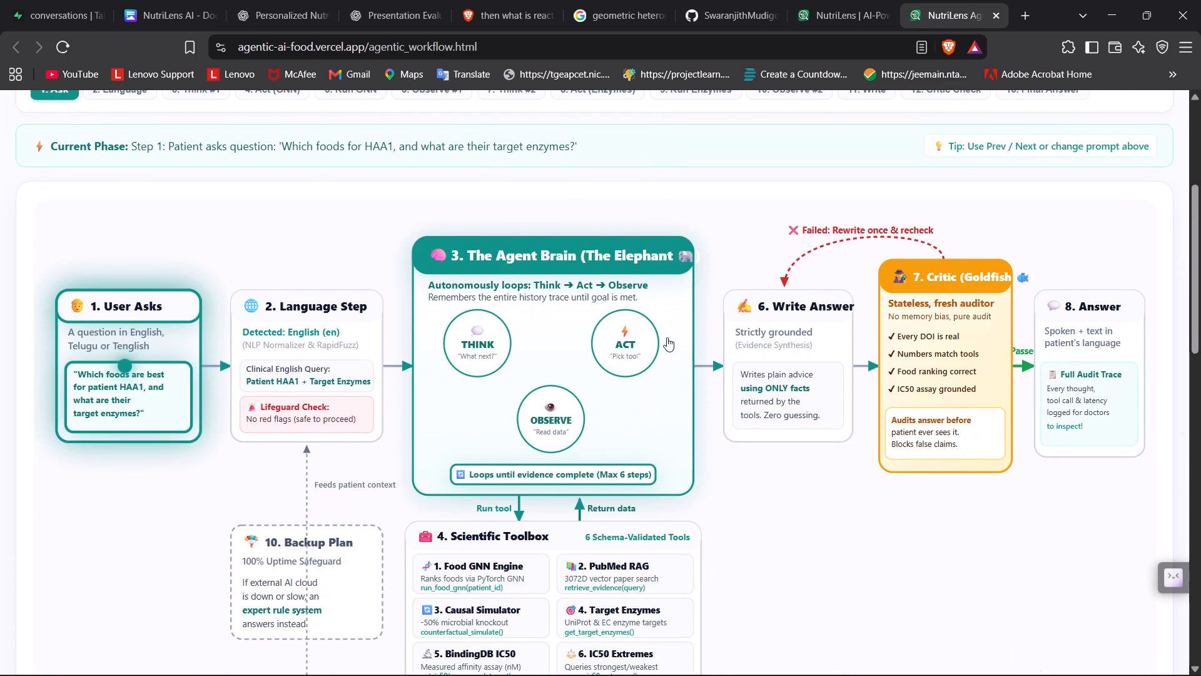
scroll(667, 337, down, 3)
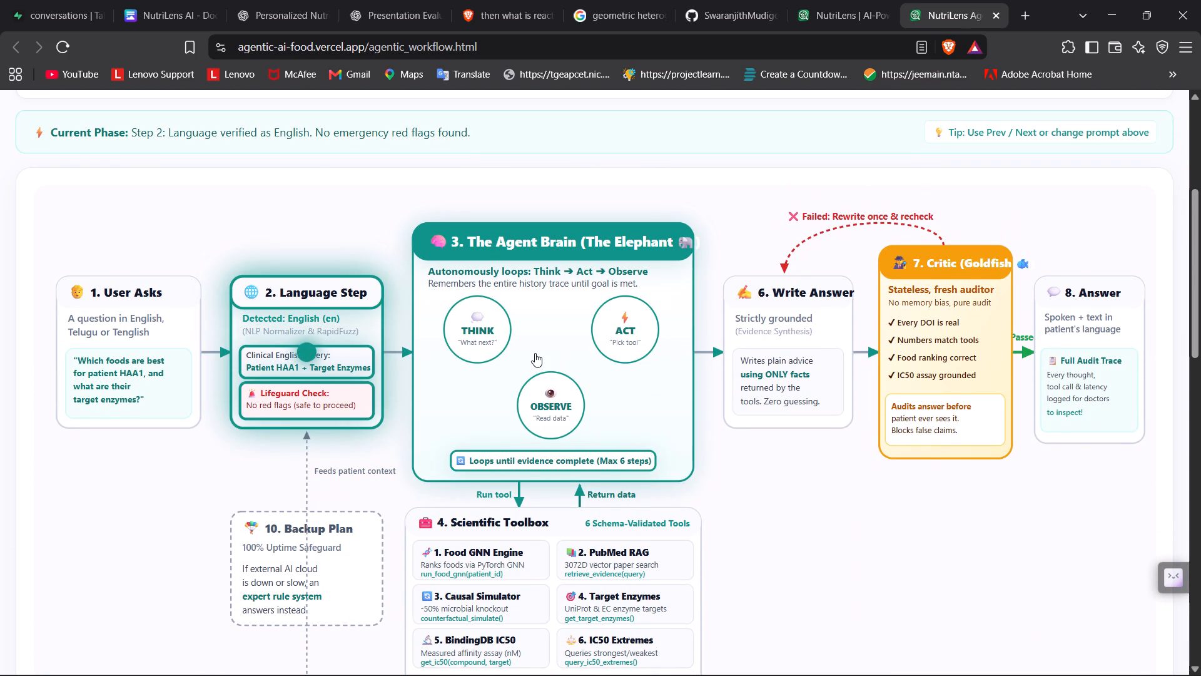
key(F11)
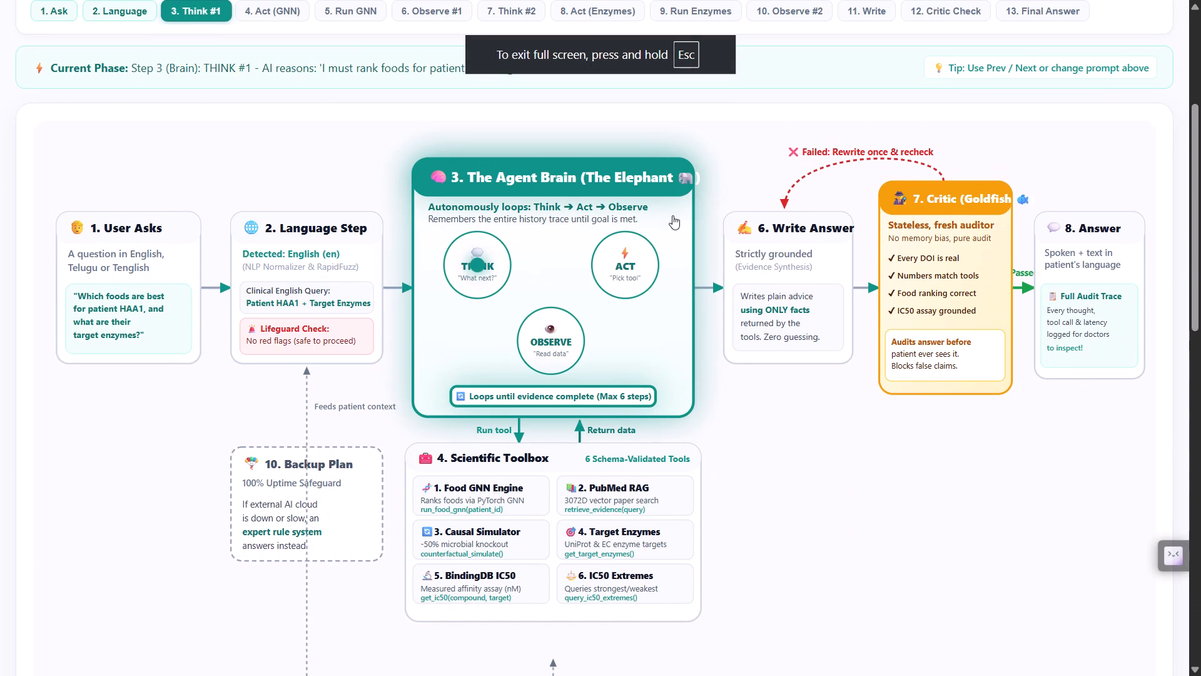
Follow the walkthrough through the User Asks, Language Step and Agent Brain stages, and pause it at step 9, Run Enzymes.
scroll(672, 215, down, 1)
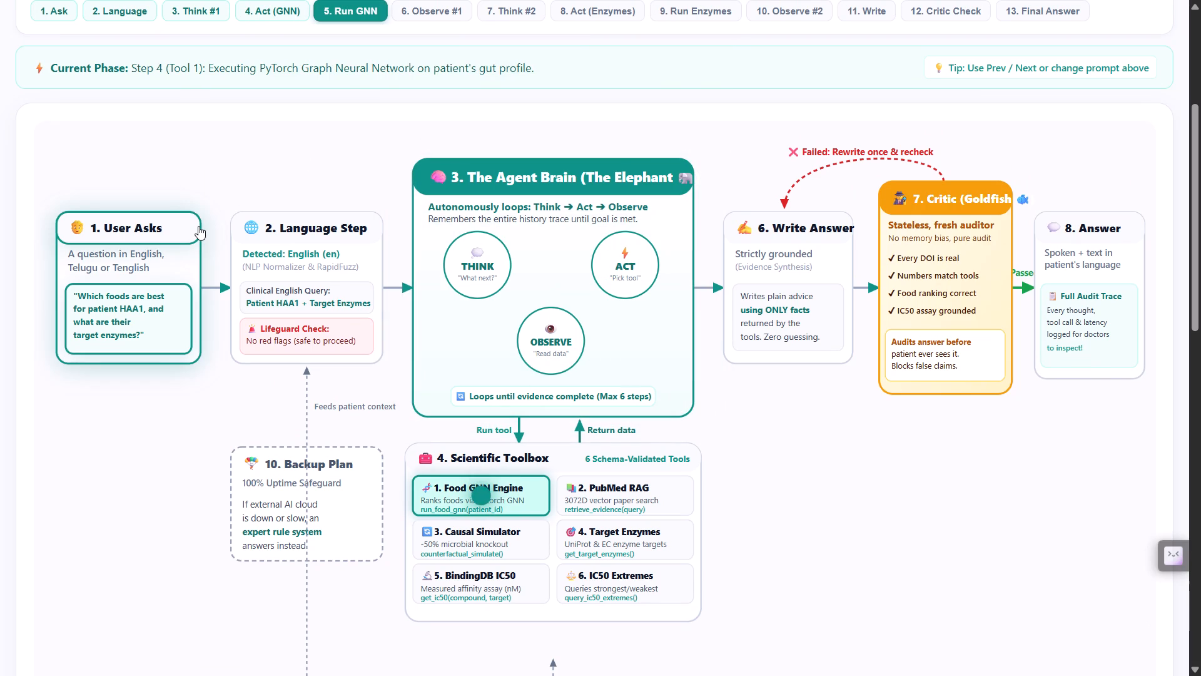
click(358, 148)
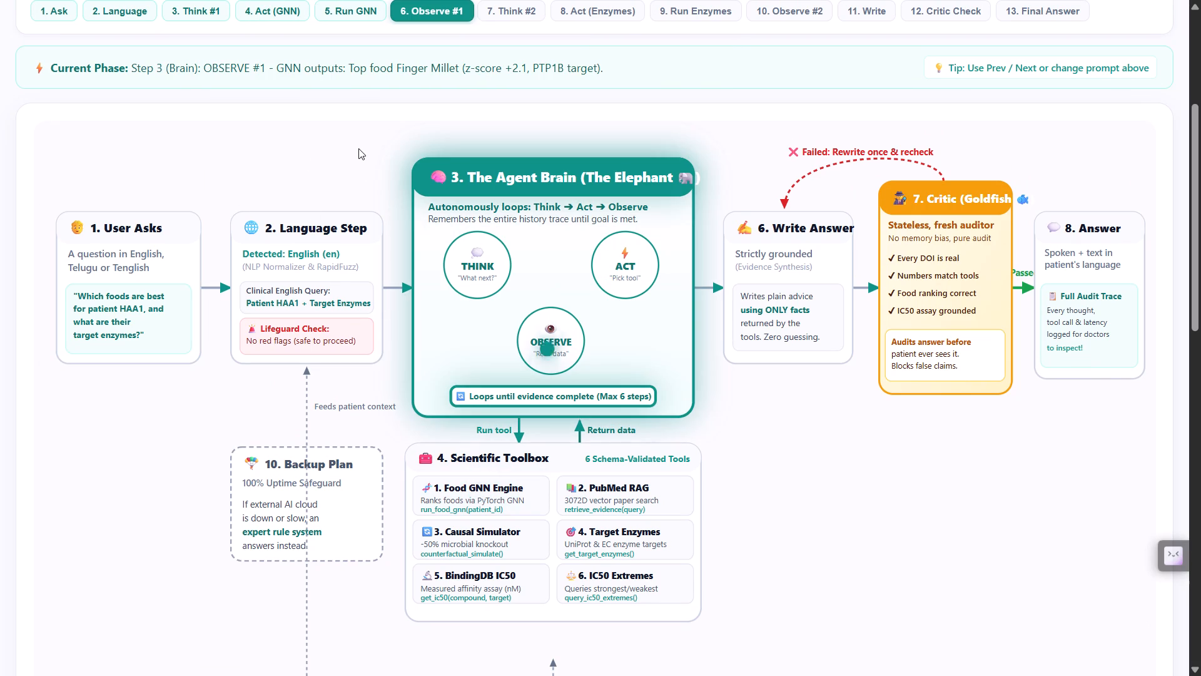
scroll(358, 148, right, 1)
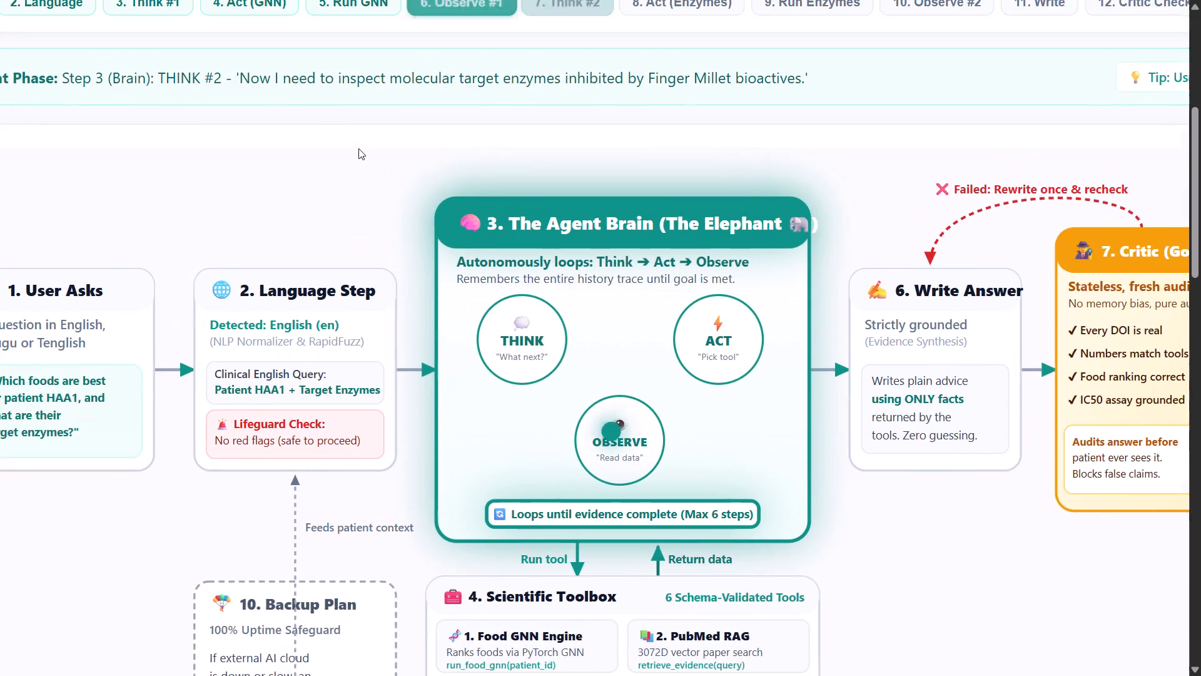
scroll(358, 148, right, 2)
scroll(106, 326, down, 1)
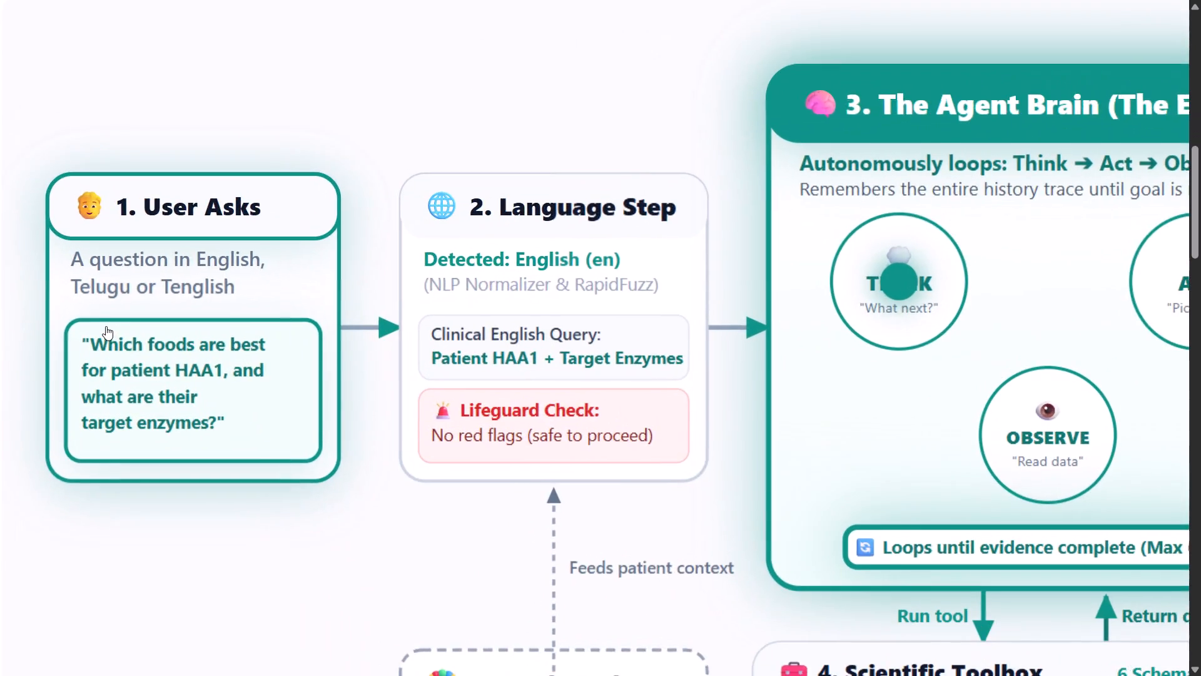
scroll(112, 357, down, 1)
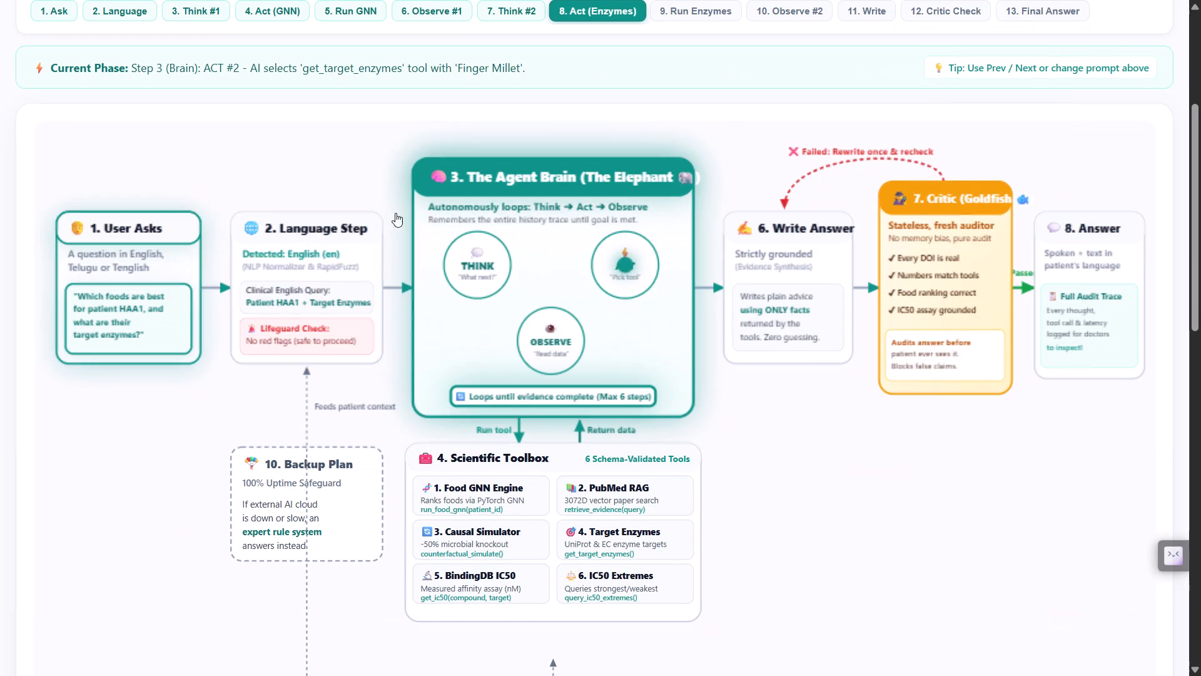
scroll(506, 68, up, 5)
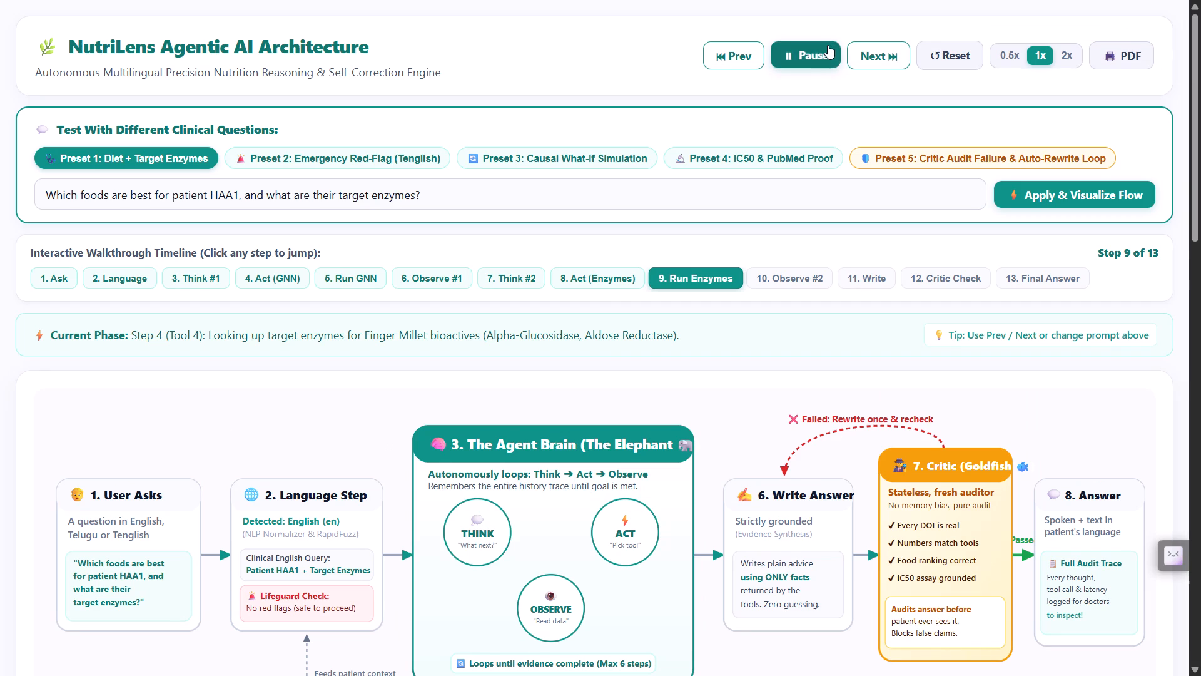
click(828, 45)
Examine the diagram's User Asks, Language Step, Agent Brain think-act-observe loop and Write Answer blocks up close.
scroll(49, 341, down, 2)
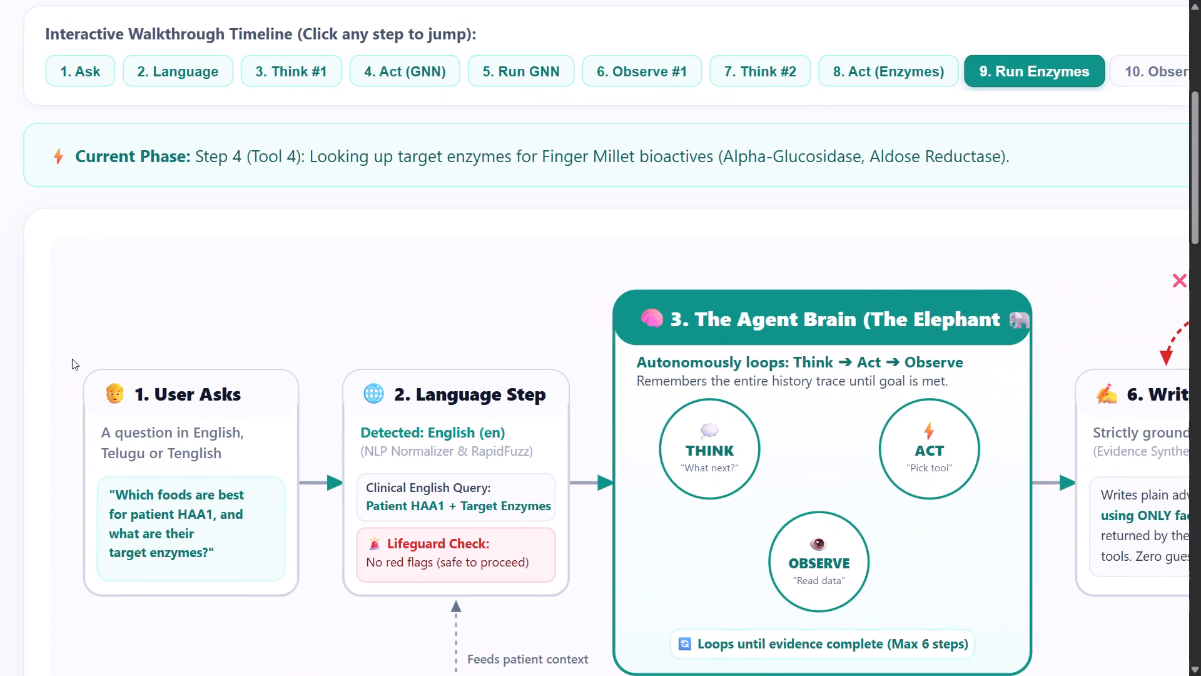
scroll(290, 456, left, 5)
scroll(524, 515, down, 2)
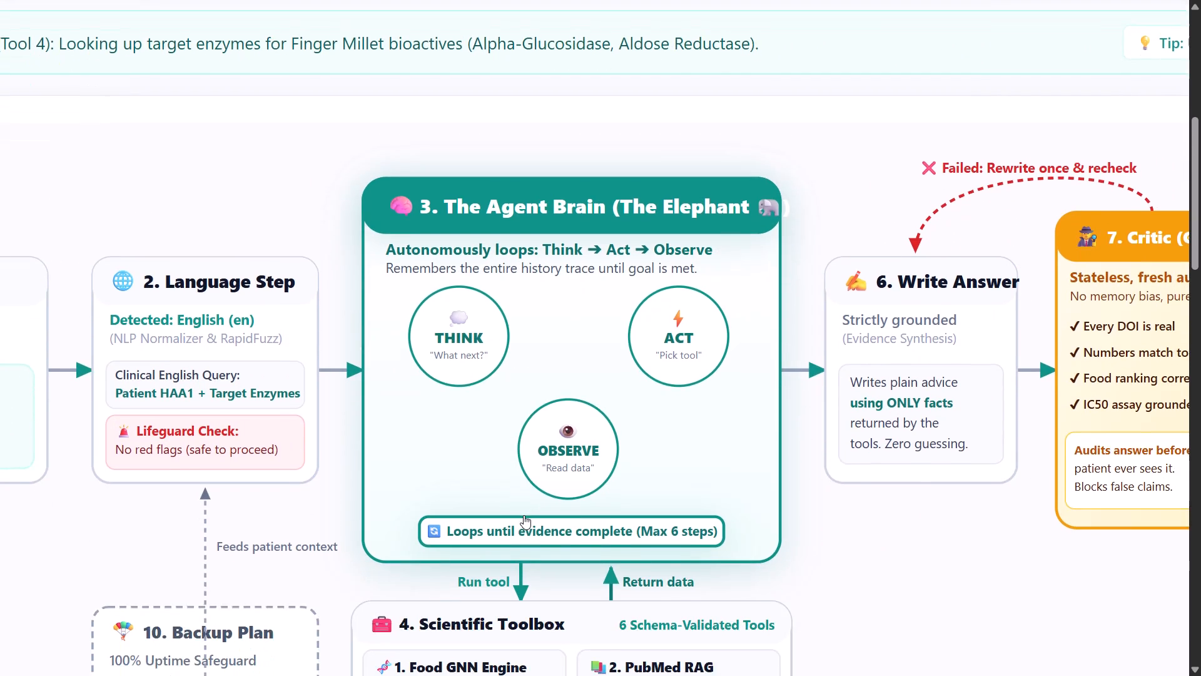
scroll(524, 515, left, 1)
scroll(351, 259, up, 1)
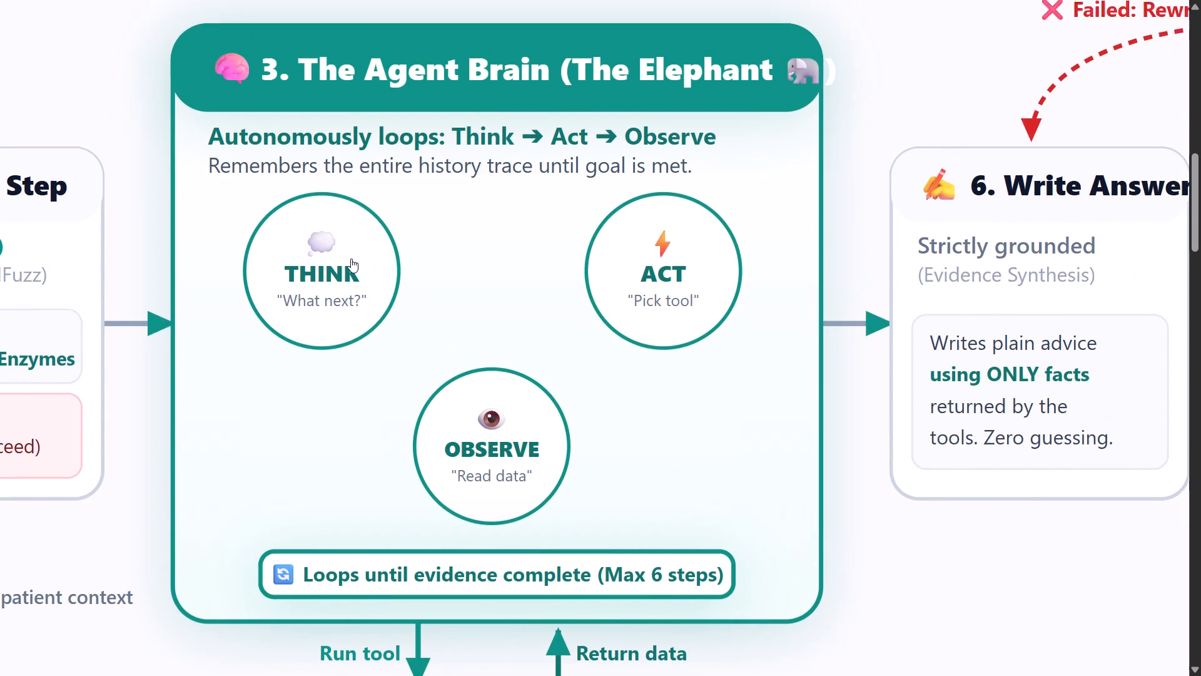
scroll(351, 259, up, 1)
drag(359, 113, 666, 145)
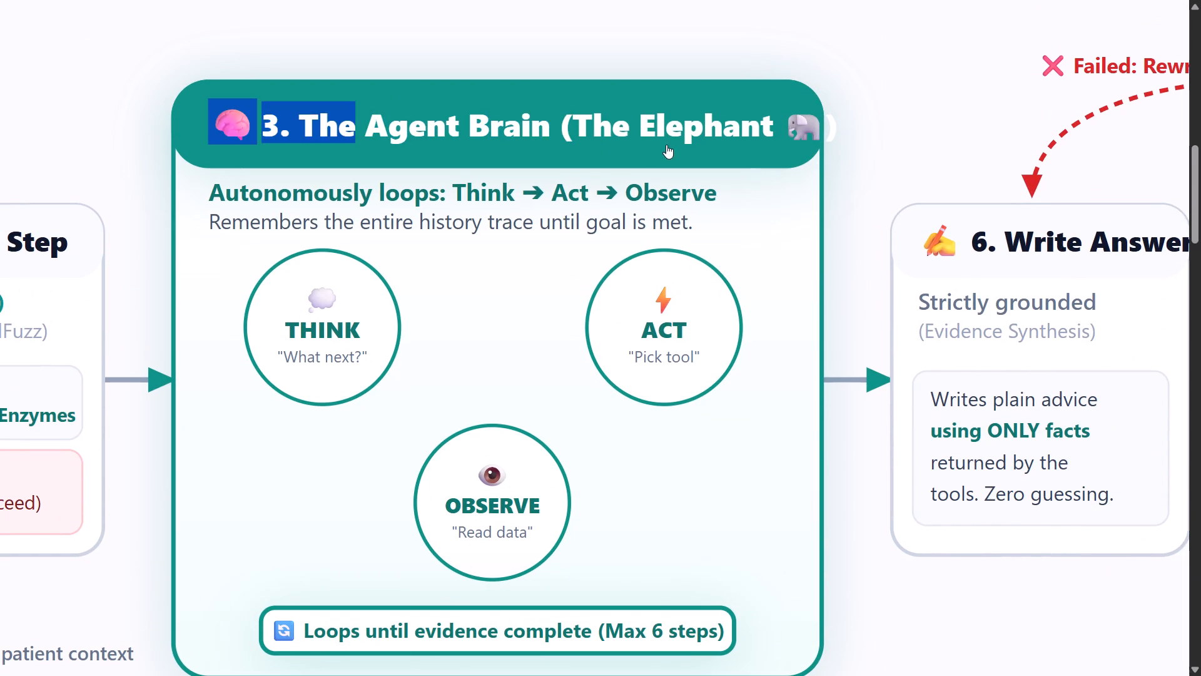
drag(666, 145, 678, 143)
click(1025, 370)
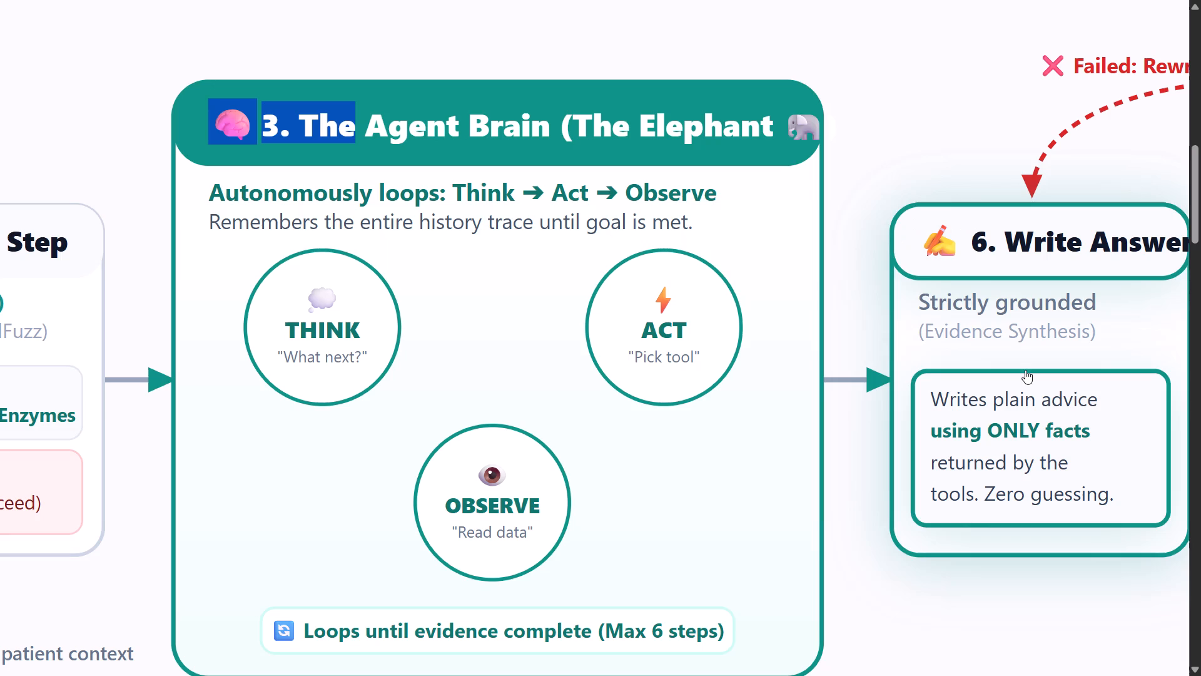
scroll(539, 289, down, 1)
click(871, 607)
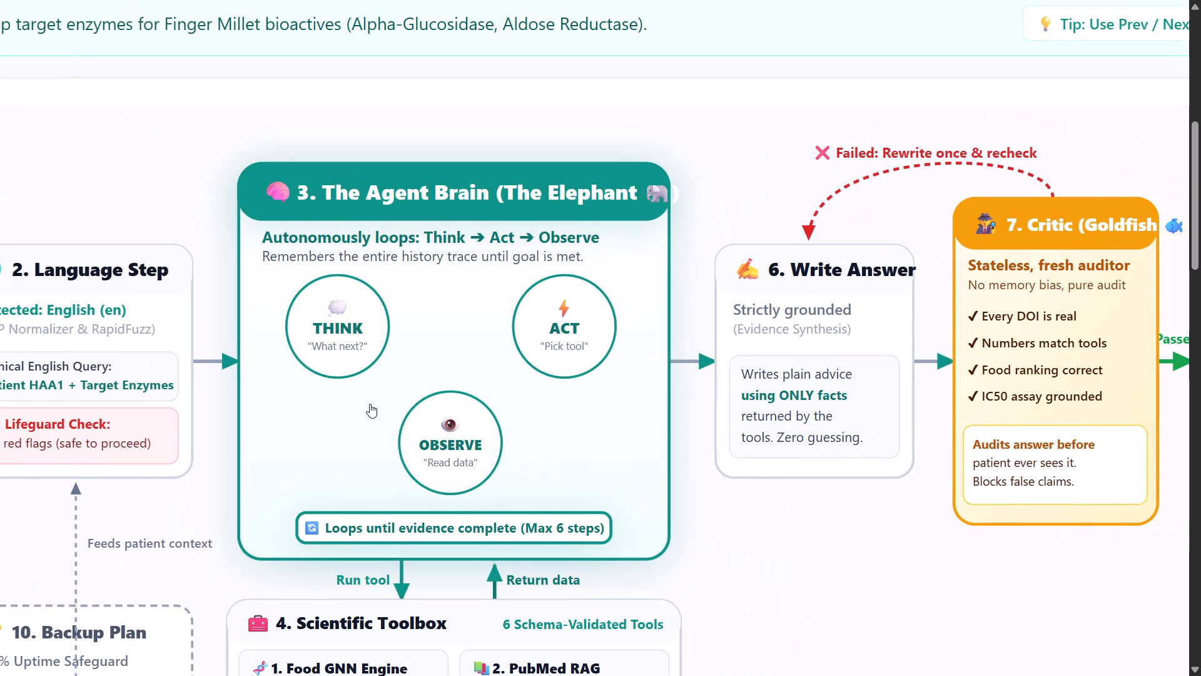
Examine the Scientific Toolbox tools and how they connect to the Agent Brain, Backup Plan and Critic blocks.
scroll(370, 404, down, 1)
scroll(370, 404, right, 1)
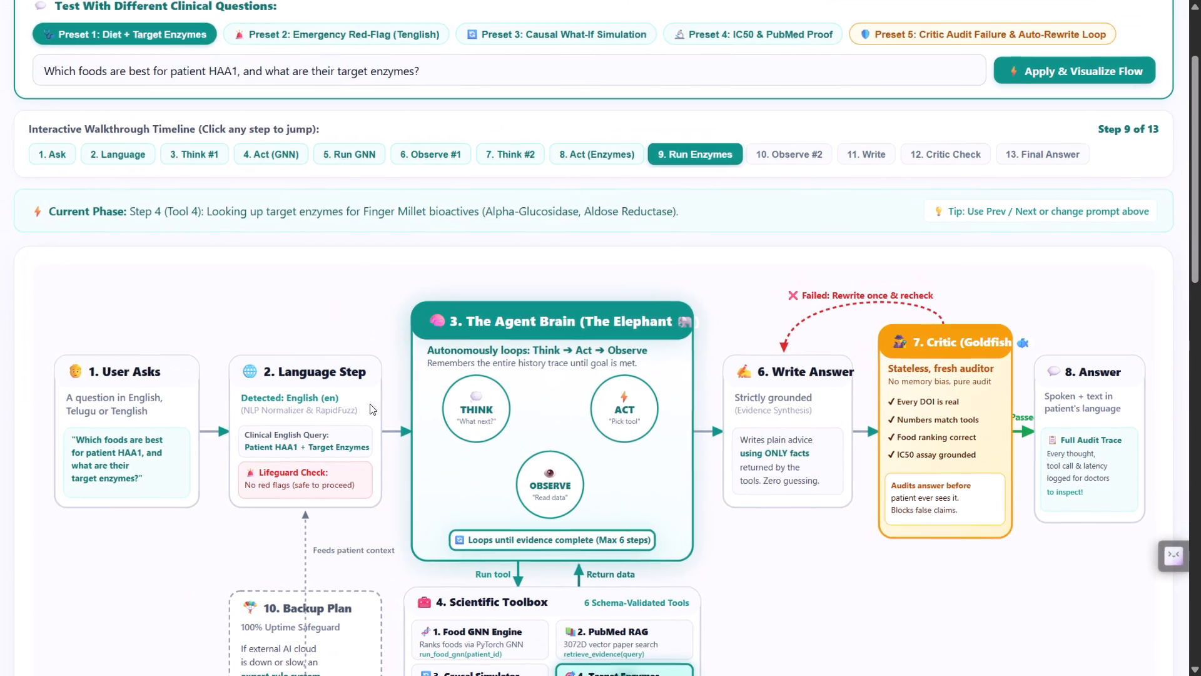
scroll(515, 507, down, 1)
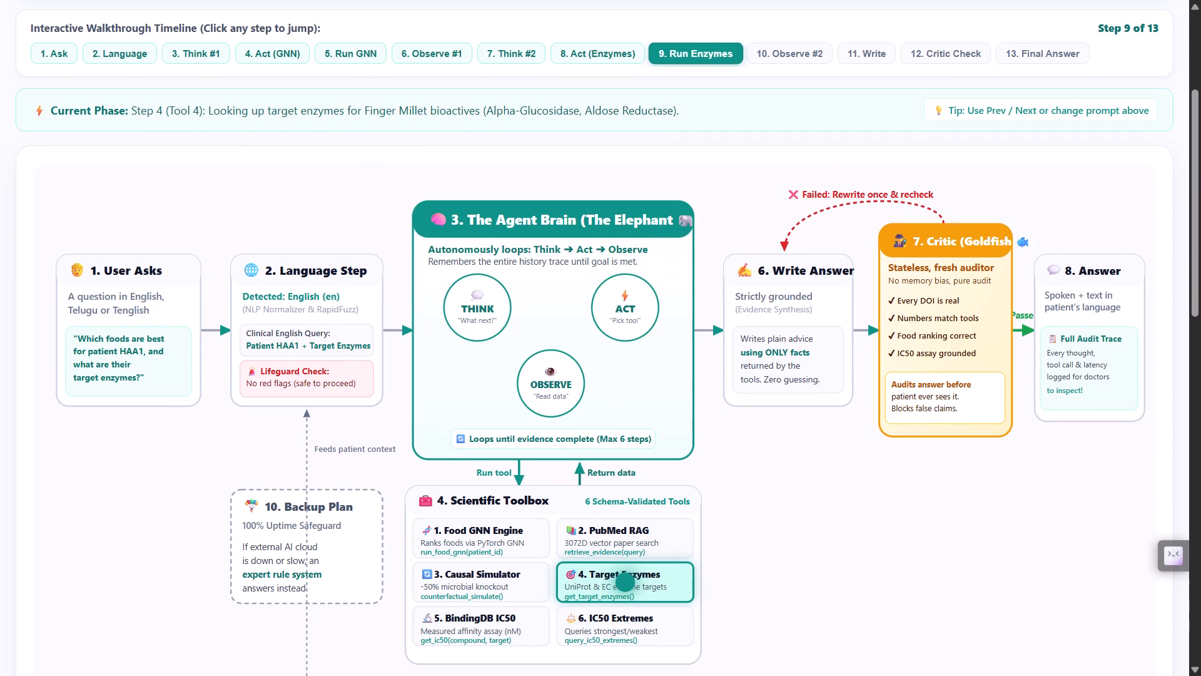
scroll(515, 507, down, 1)
scroll(585, 600, down, 2)
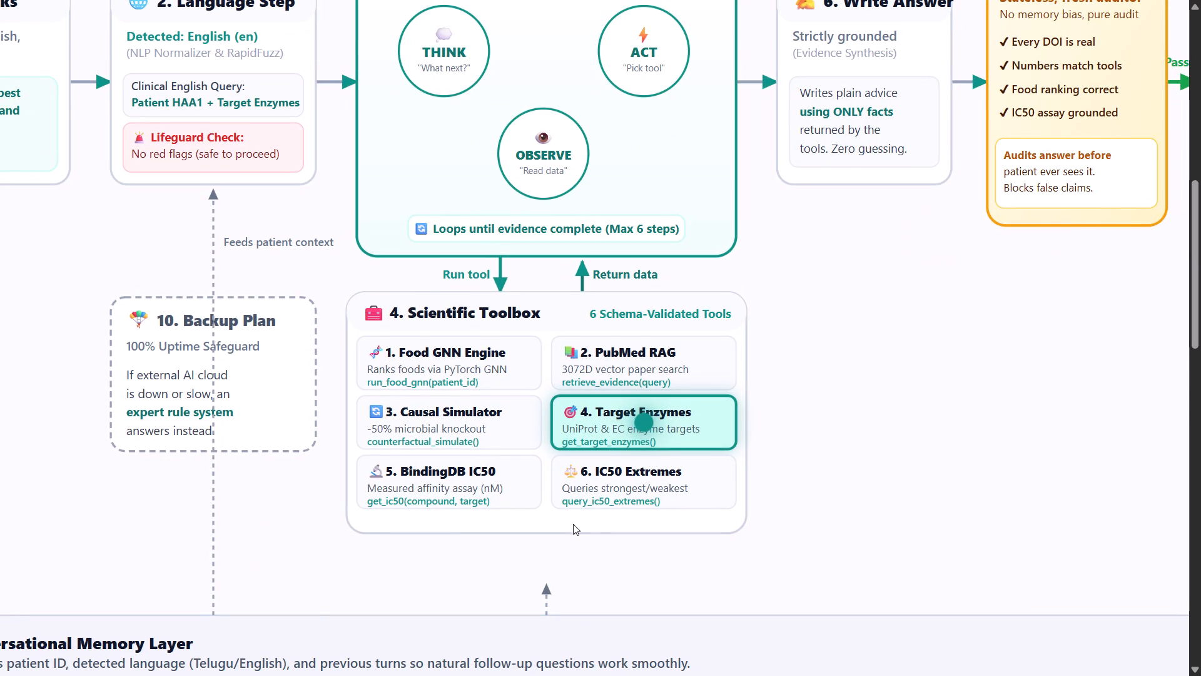
scroll(573, 524, up, 1)
scroll(789, 446, up, 1)
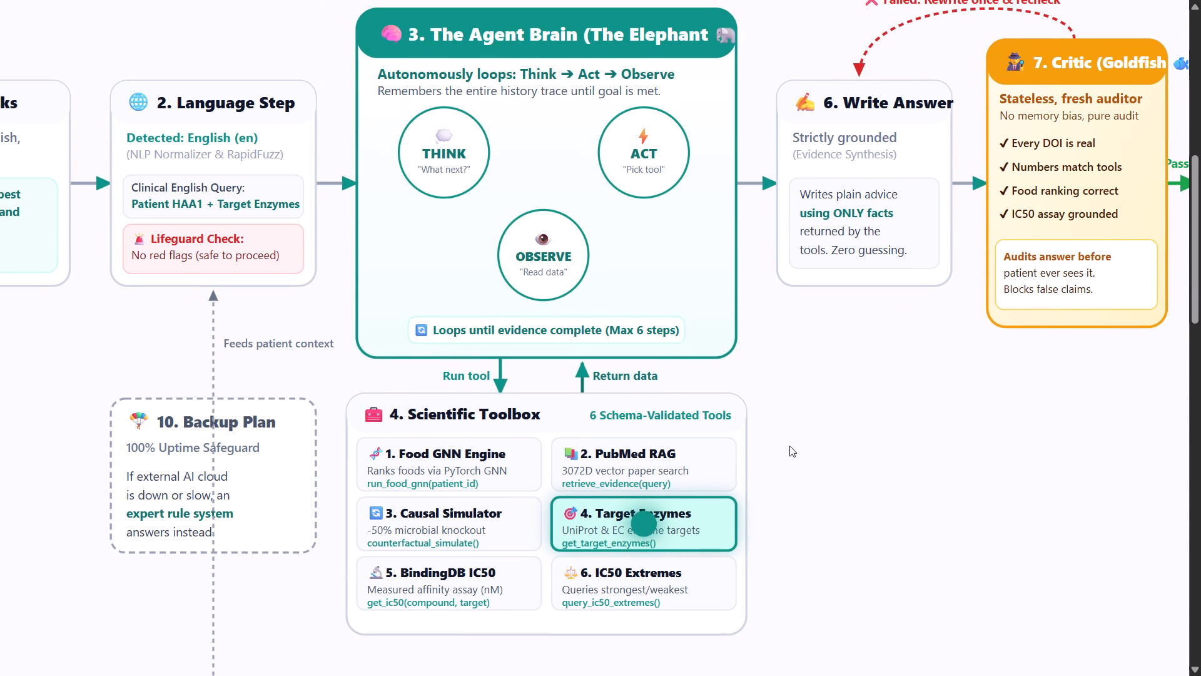
scroll(789, 446, up, 1)
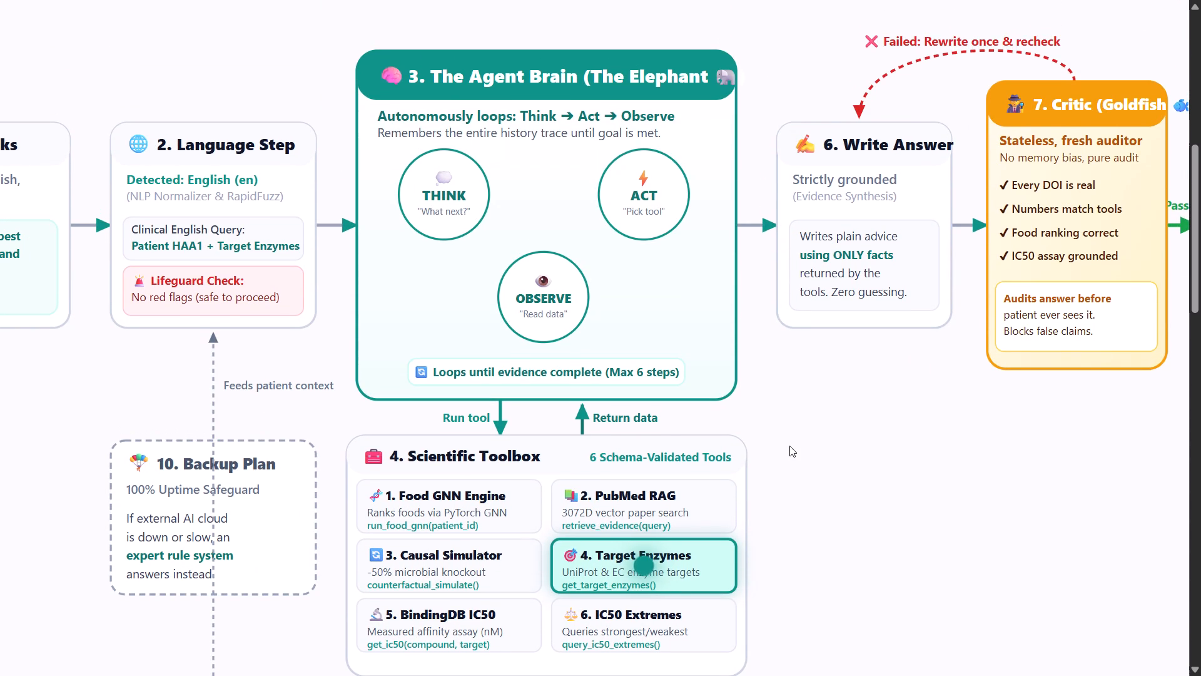
Examine the Agent Brain and Scientific Toolbox blocks, and view the details of the Food GNN Engine tool.
scroll(789, 446, up, 1)
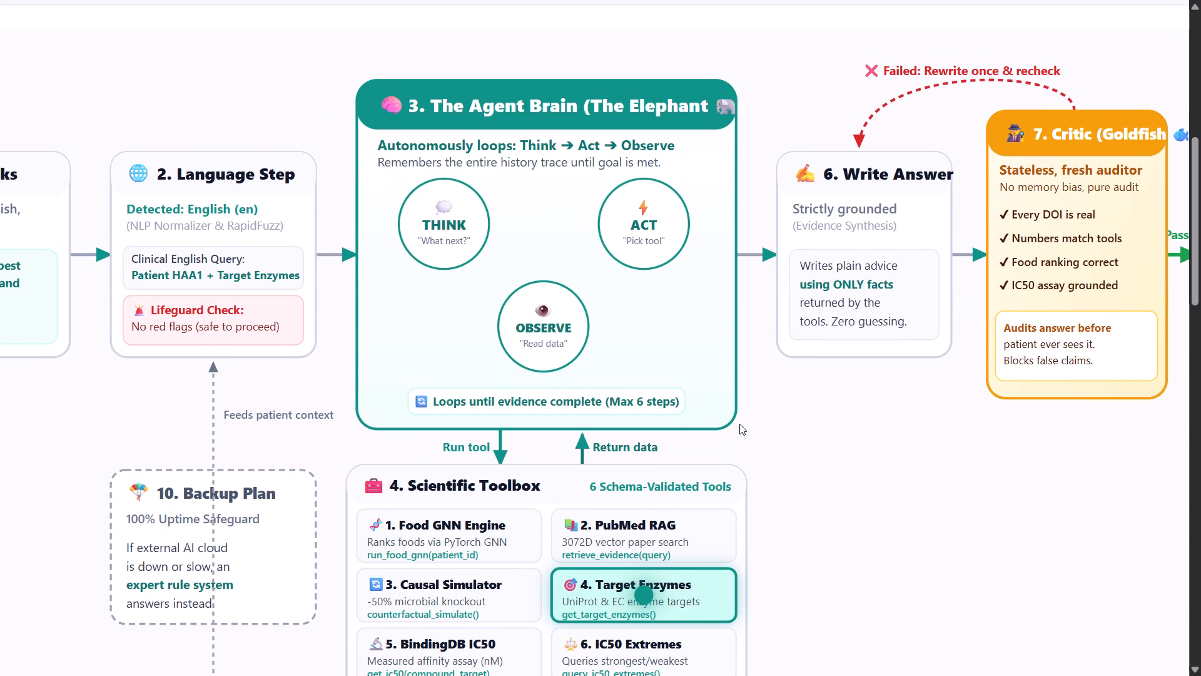
scroll(739, 424, down, 1)
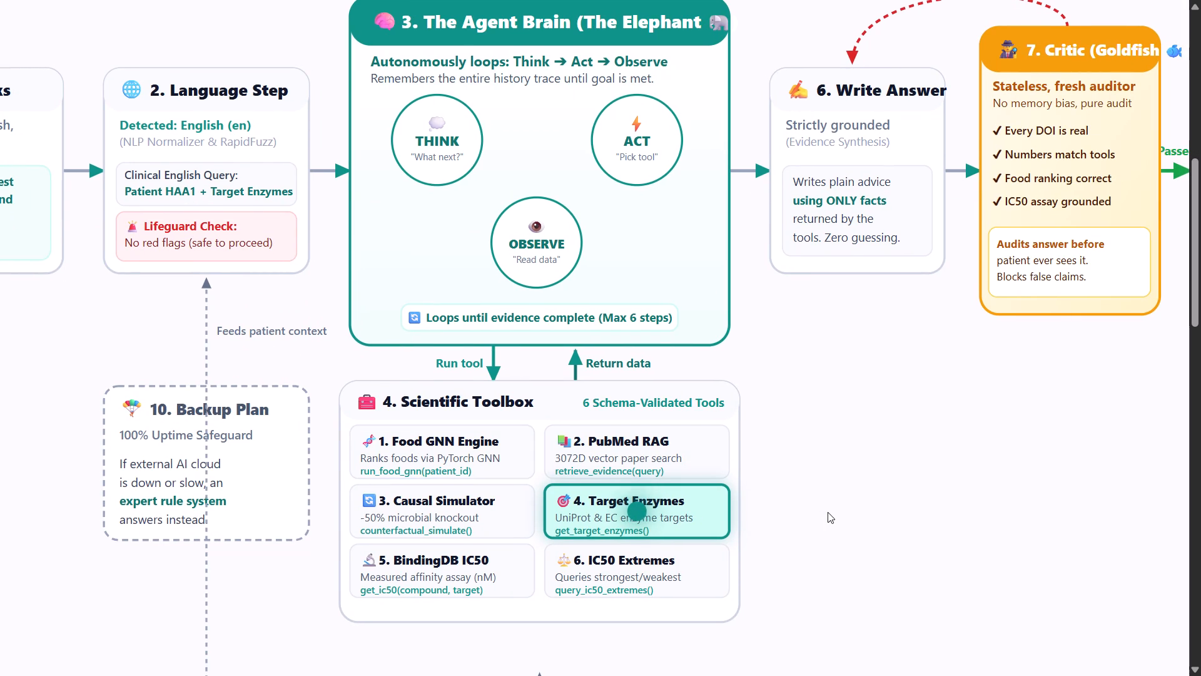
scroll(510, 540, right, 2)
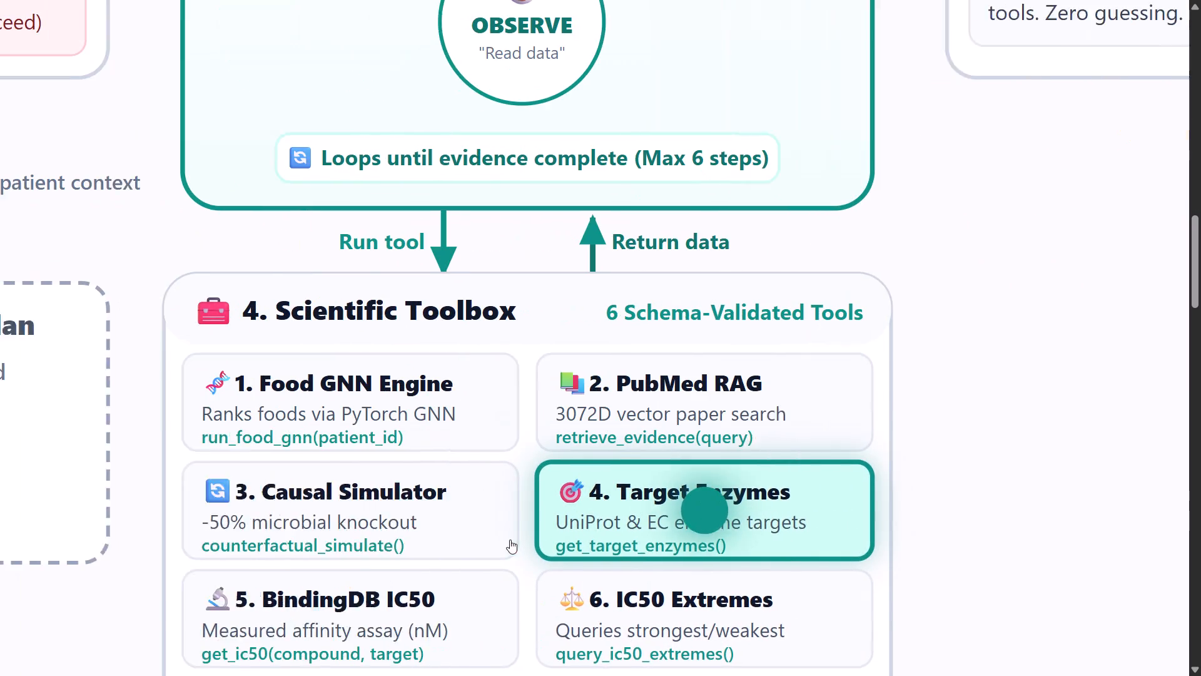
scroll(510, 540, right, 2)
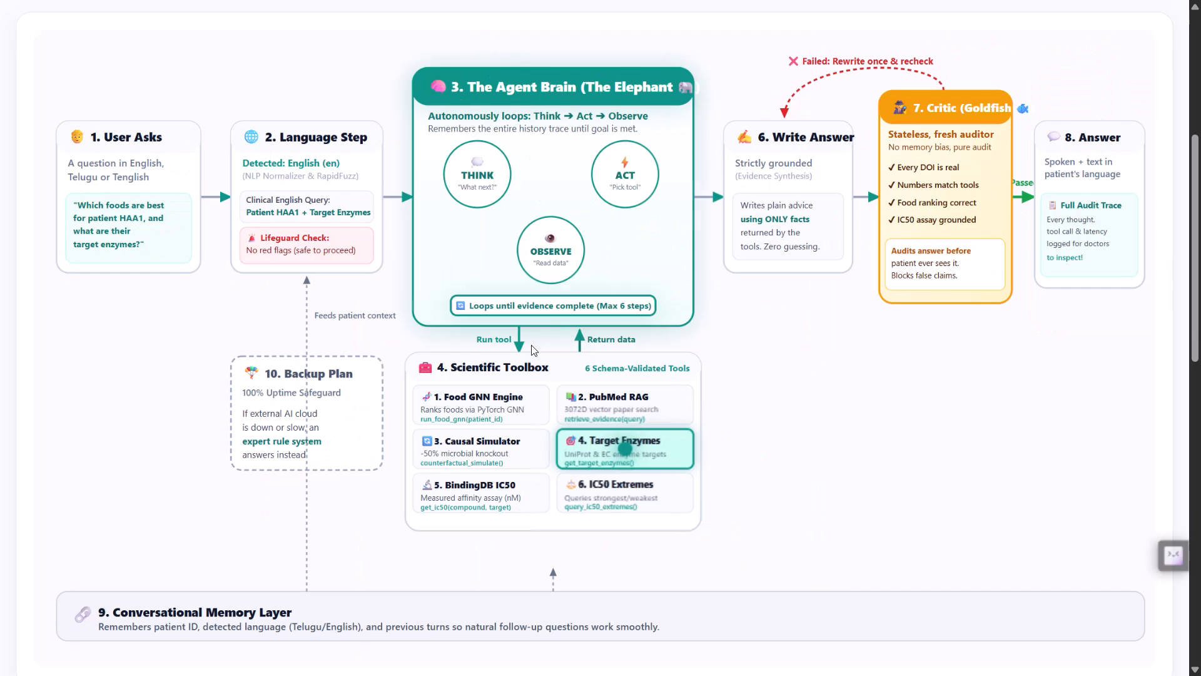
double_click(465, 396)
right_click(465, 396)
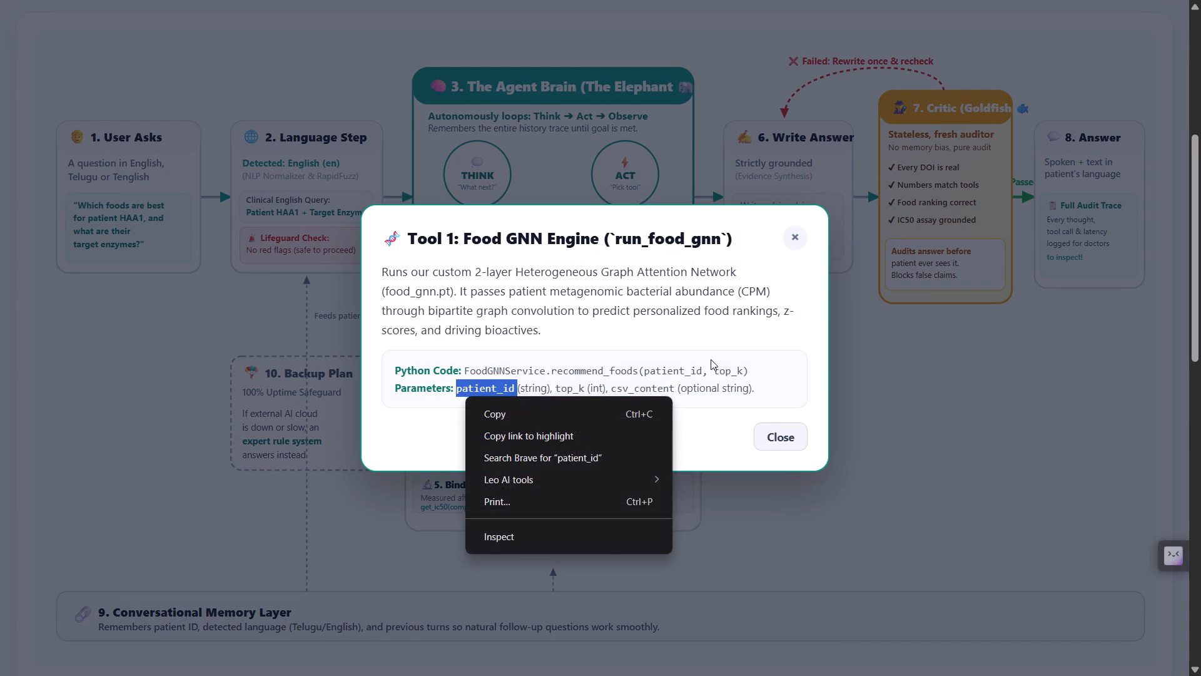
key(Escape)
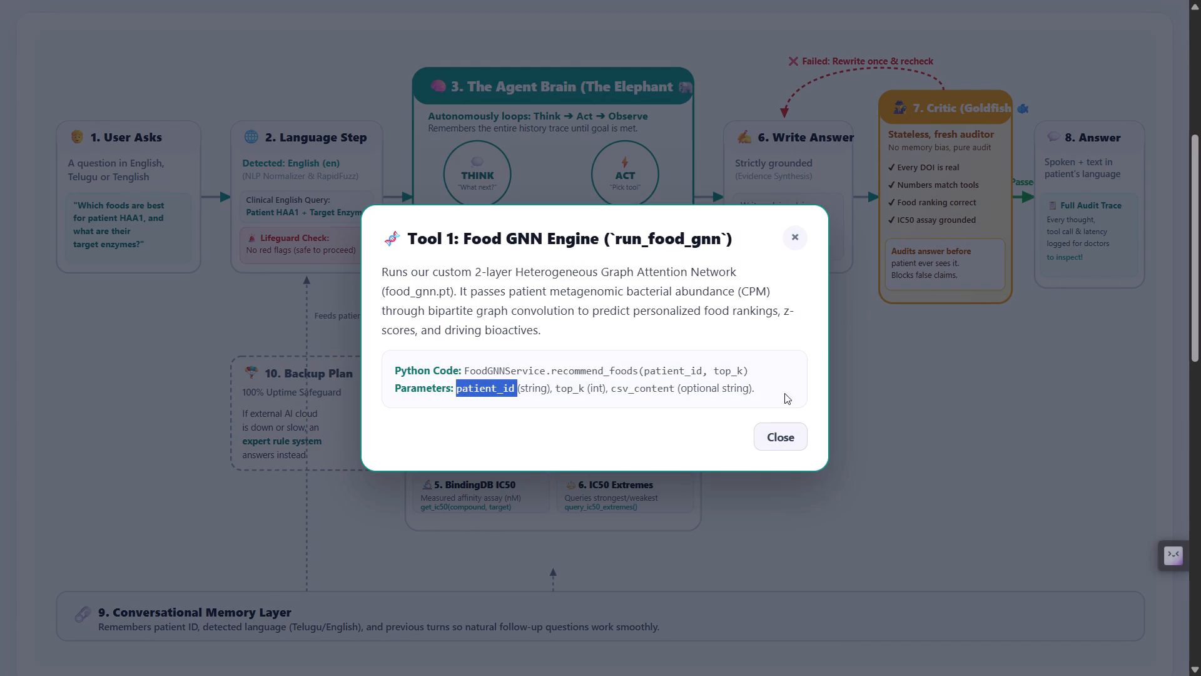
click(769, 434)
Capture a screenshot of the whole workflow diagram, from User Asks to Answer, including the Conversational Memory Layer.
scroll(762, 474, down, 1)
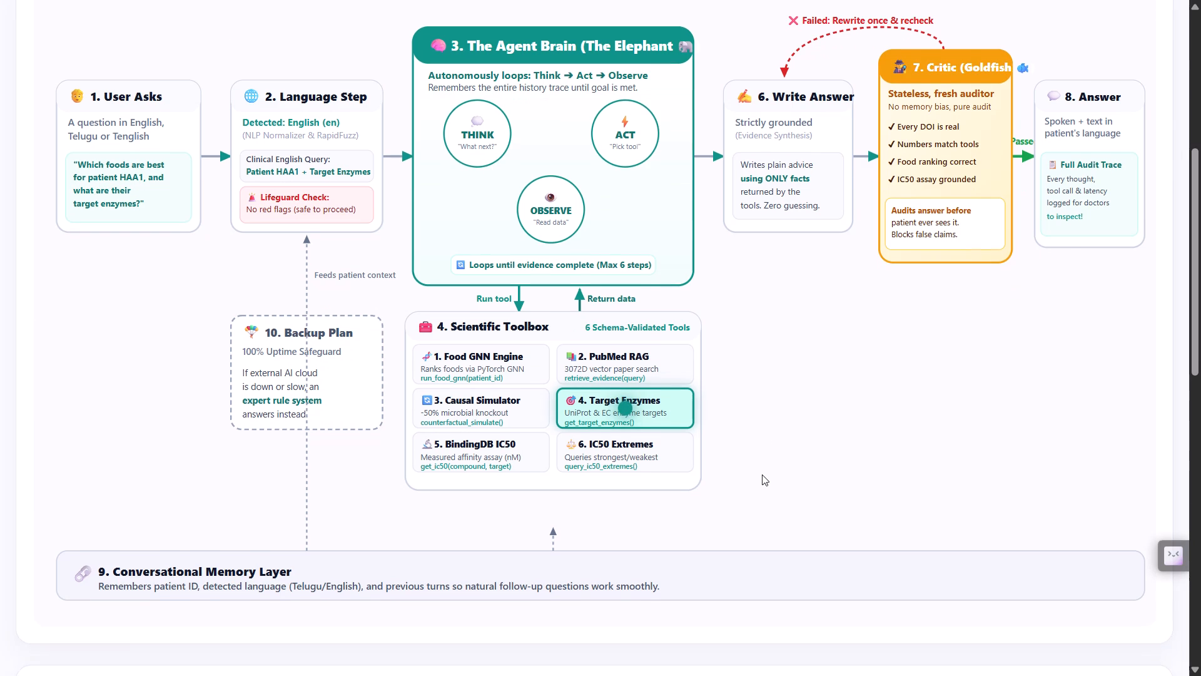
scroll(762, 474, up, 1)
key(Print)
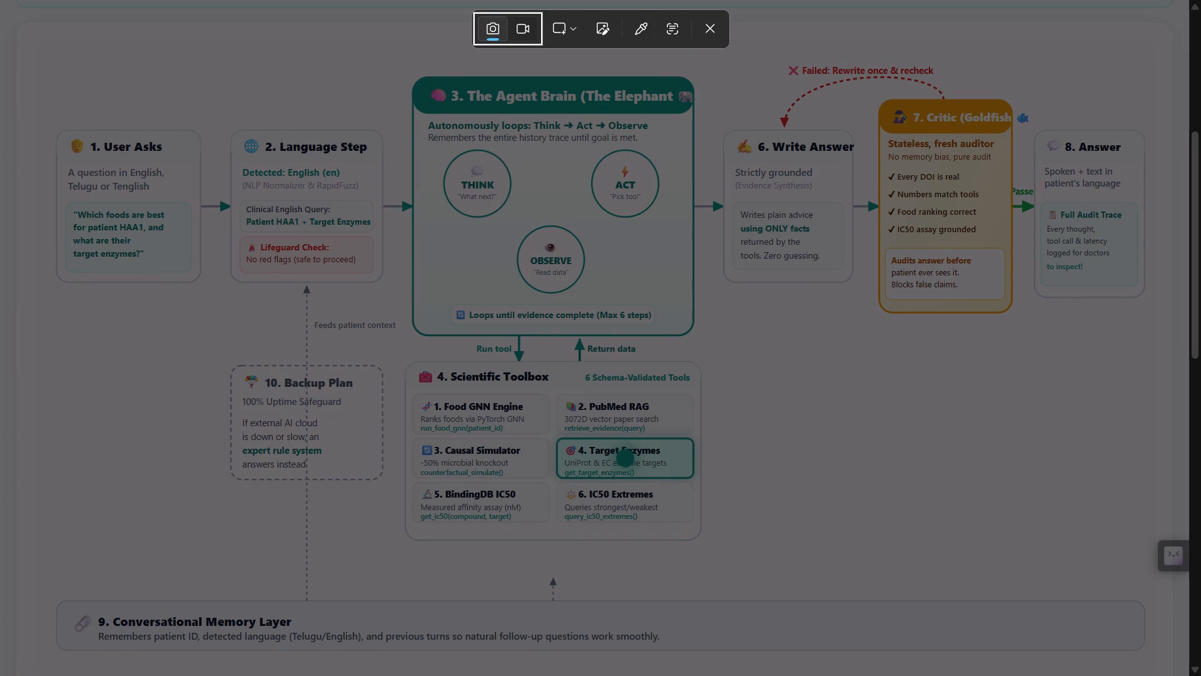
drag(48, 46, 1166, 658)
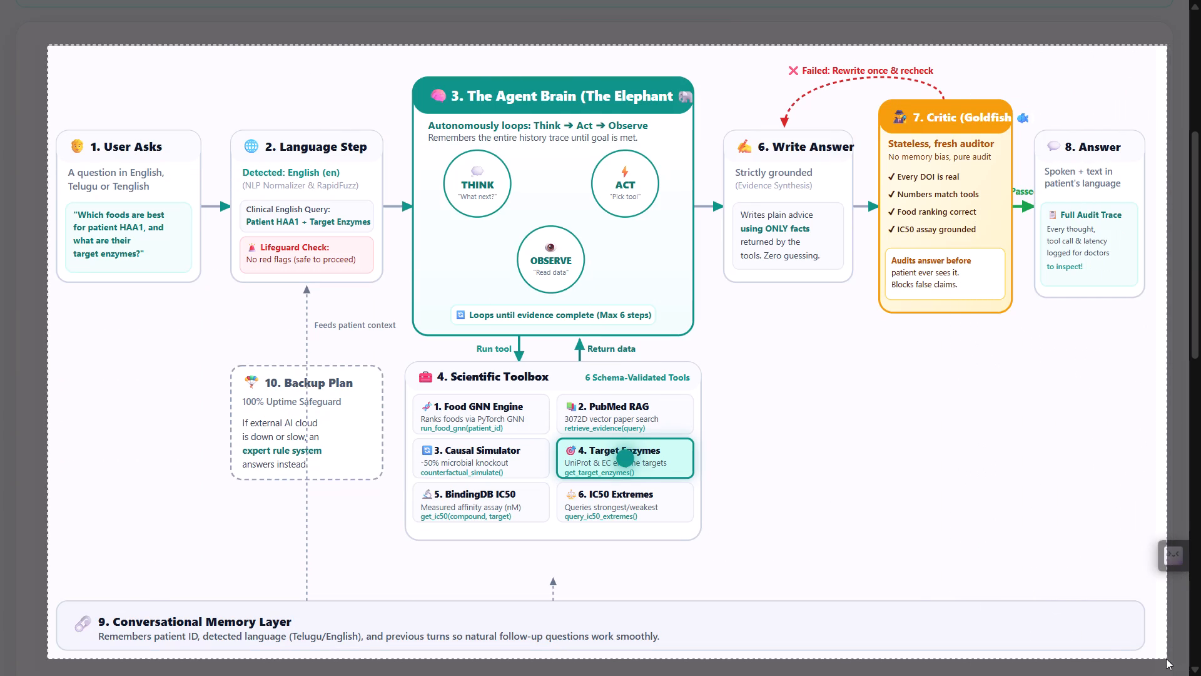
drag(1166, 658, 1155, 661)
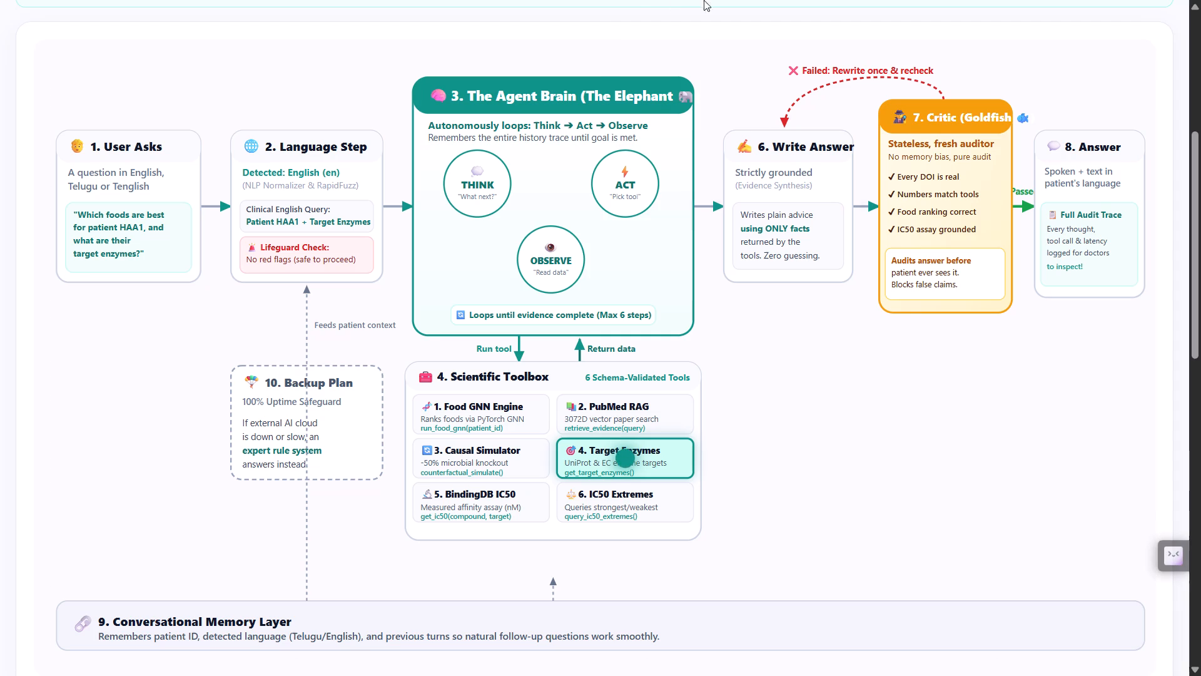
Switch to the NutriLens AI document in Canva and add a blank line between the agent tools heading and its table.
click(592, 48)
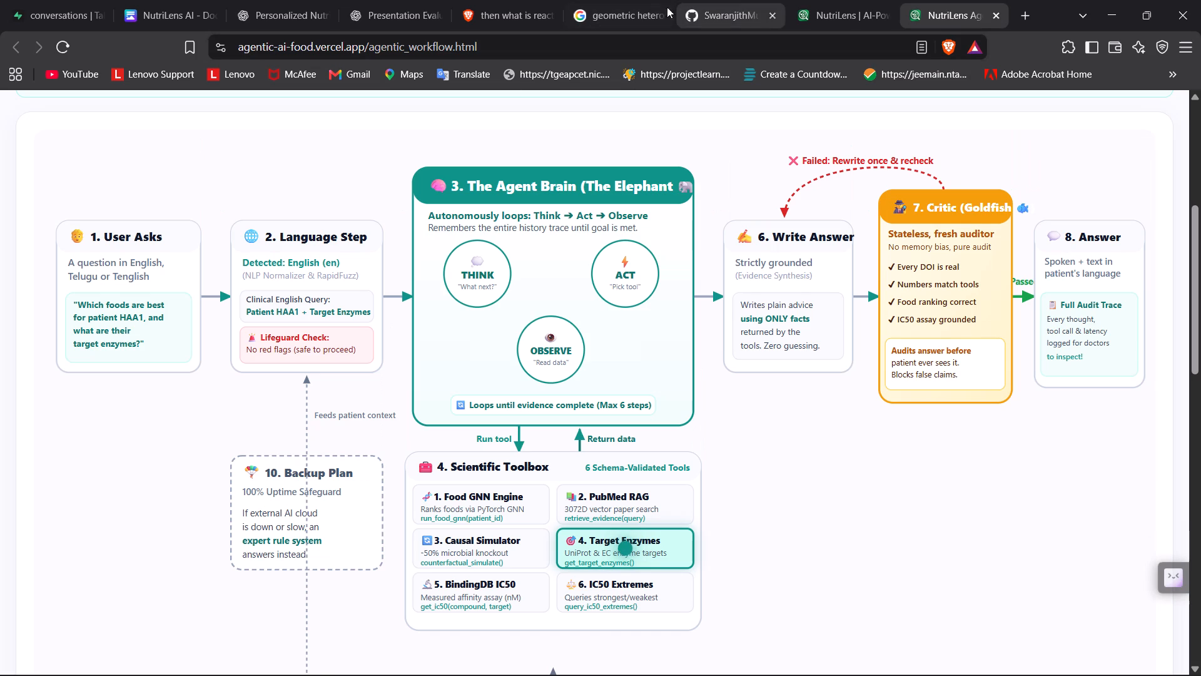
click(154, 16)
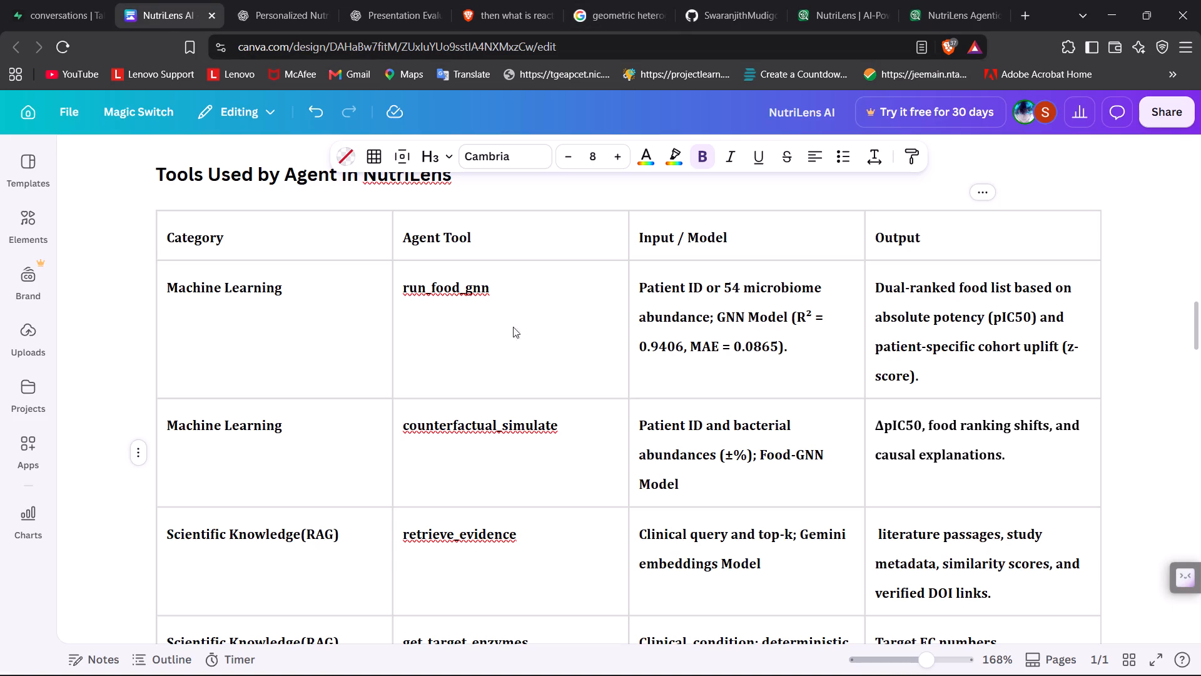
scroll(510, 339, up, 1)
click(469, 333)
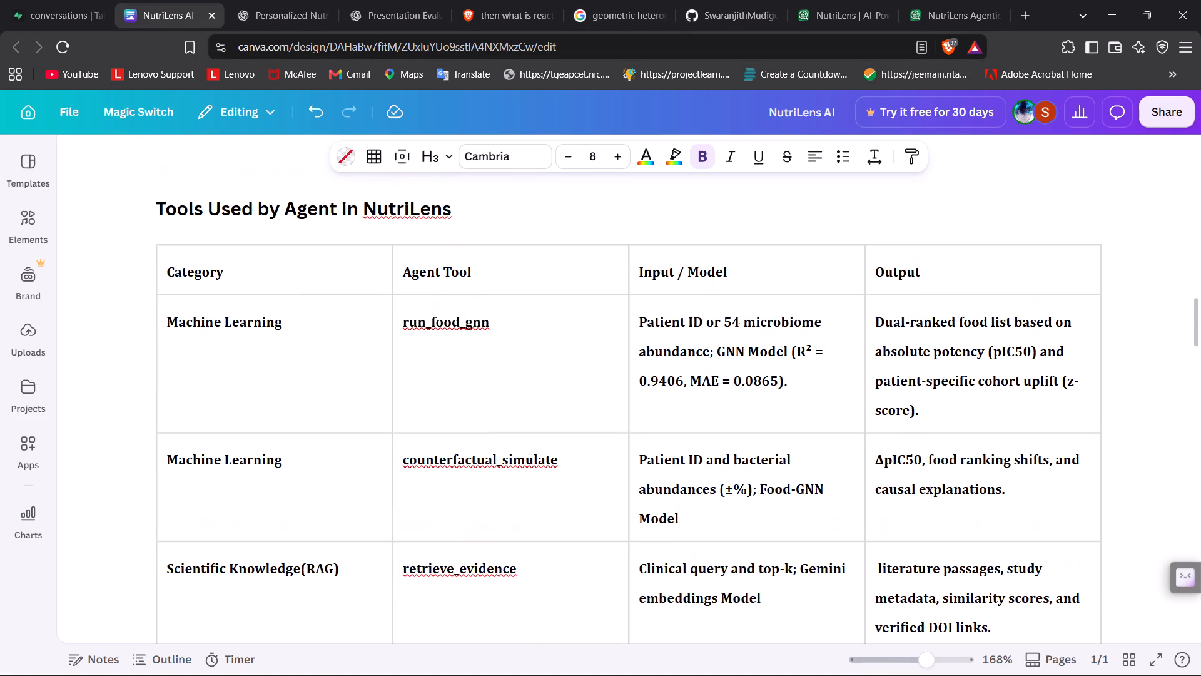
scroll(469, 333, up, 2)
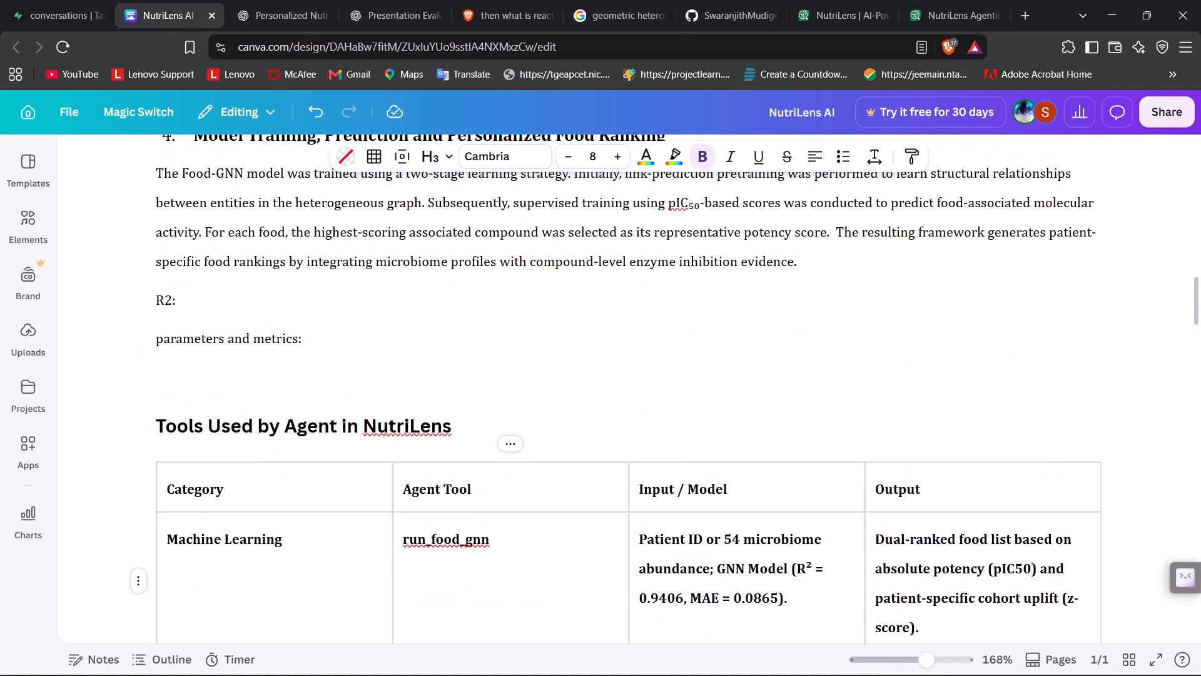
click(452, 417)
key(Return)
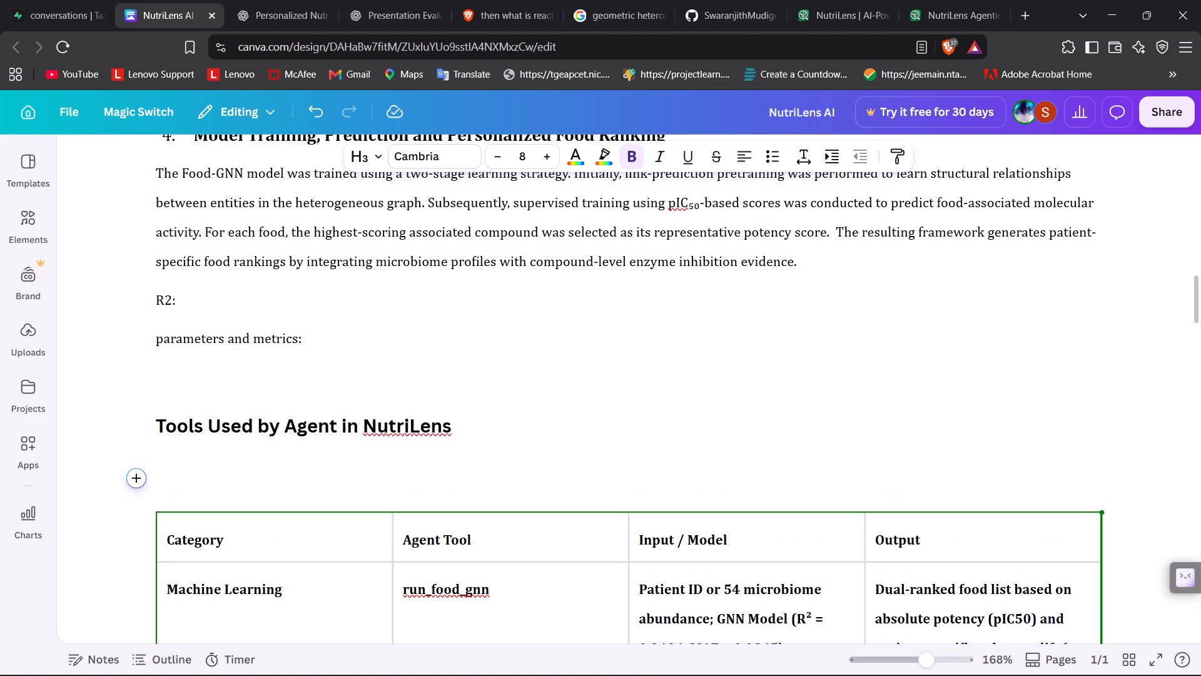
Replace "Tools Used by Agent in" in the heading above the table with "Architecture of", keeping the word NutriLens.
key(Up)
key(Up)
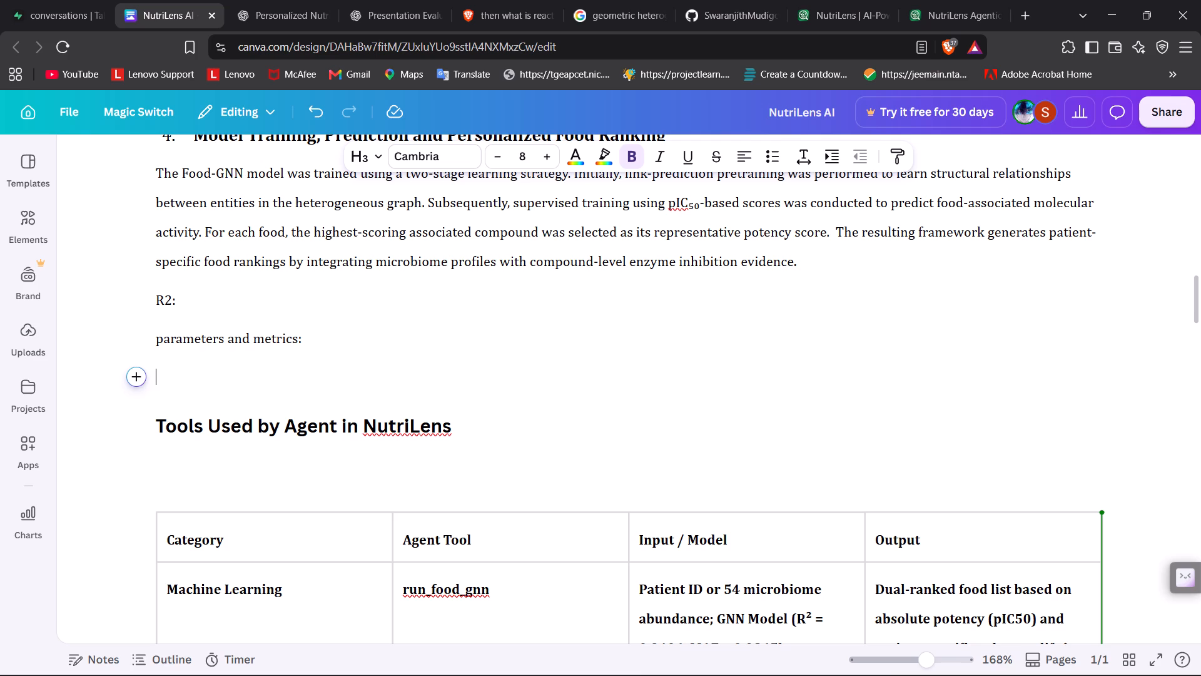
click(347, 430)
key(Right)
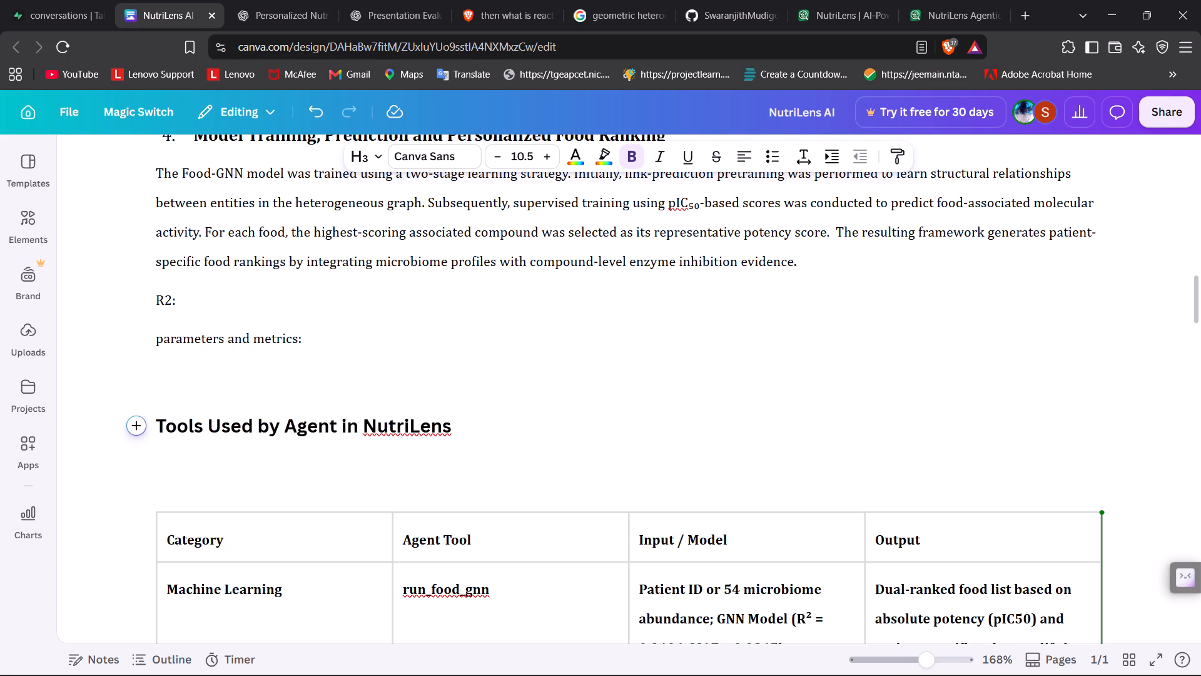
key(BackSpace)
key(BackSpace)
key(BackSpace)
key(BackSpace)
key(BackSpace)
key(BackSpace)
key(BackSpace)
key(BackSpace)
key(BackSpace)
key(BackSpace)
key(BackSpace)
key(BackSpace)
key(BackSpace)
key(BackSpace)
key(BackSpace)
key(BackSpace)
key(BackSpace)
key(BackSpace)
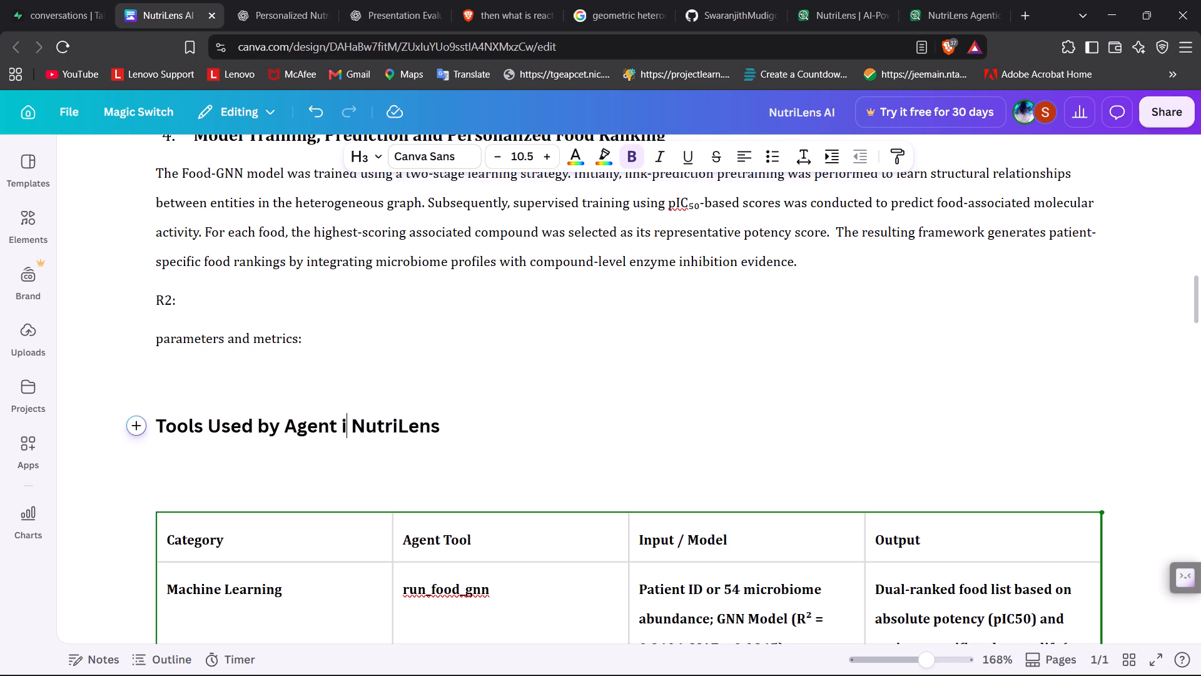
key(BackSpace)
key(BackSpace)
key(BackSpace)
key(BackSpace)
text(Architecture of)
key(space)
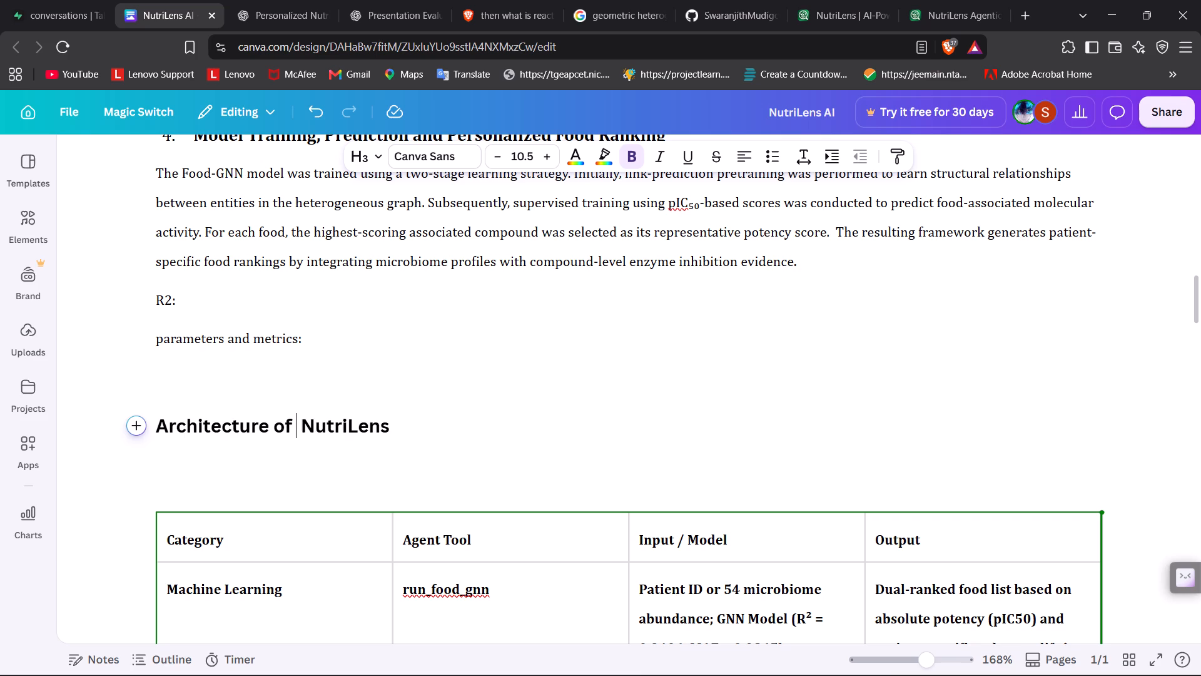
Add a line below the Architecture of NutriLens heading and paste the captured workflow diagram there.
key(Right)
key(Right)
key(Right)
key(Right)
key(Right)
key(Right)
key(Right)
key(Right)
key(Right)
key(Right)
key(Return)
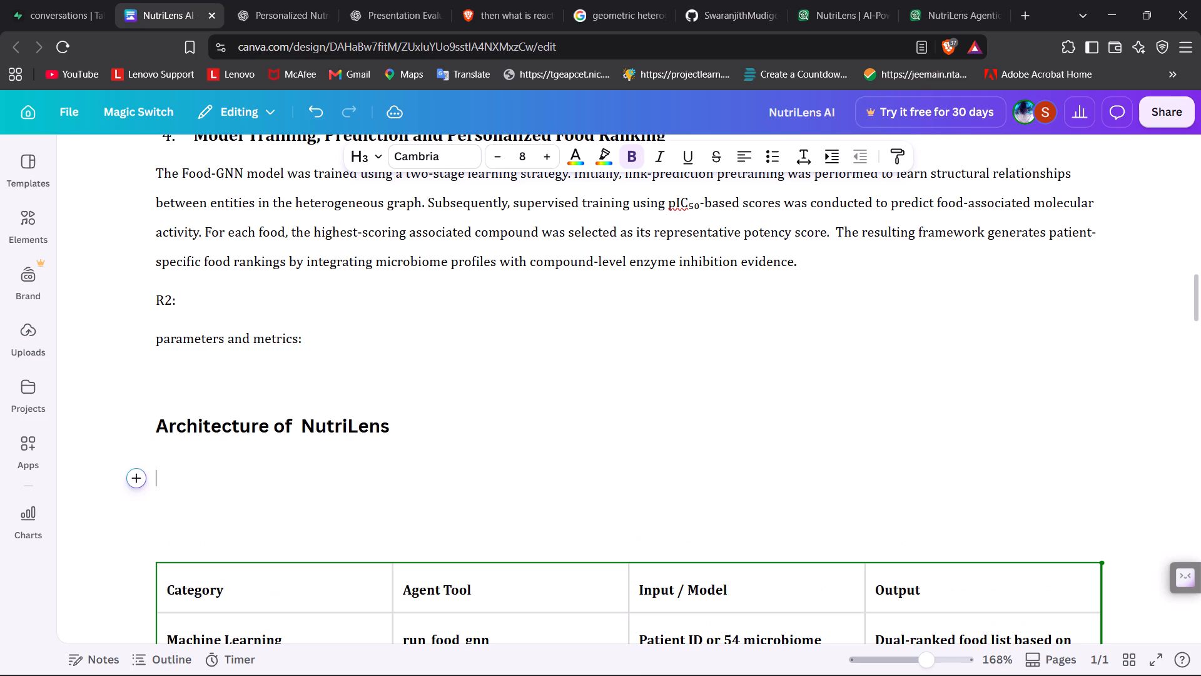
key(ctrl+v)
Review the pasted diagram's placement, the agent tools table, the app page screenshots and the Food-GNN sections of the document.
scroll(564, 428, down, 4)
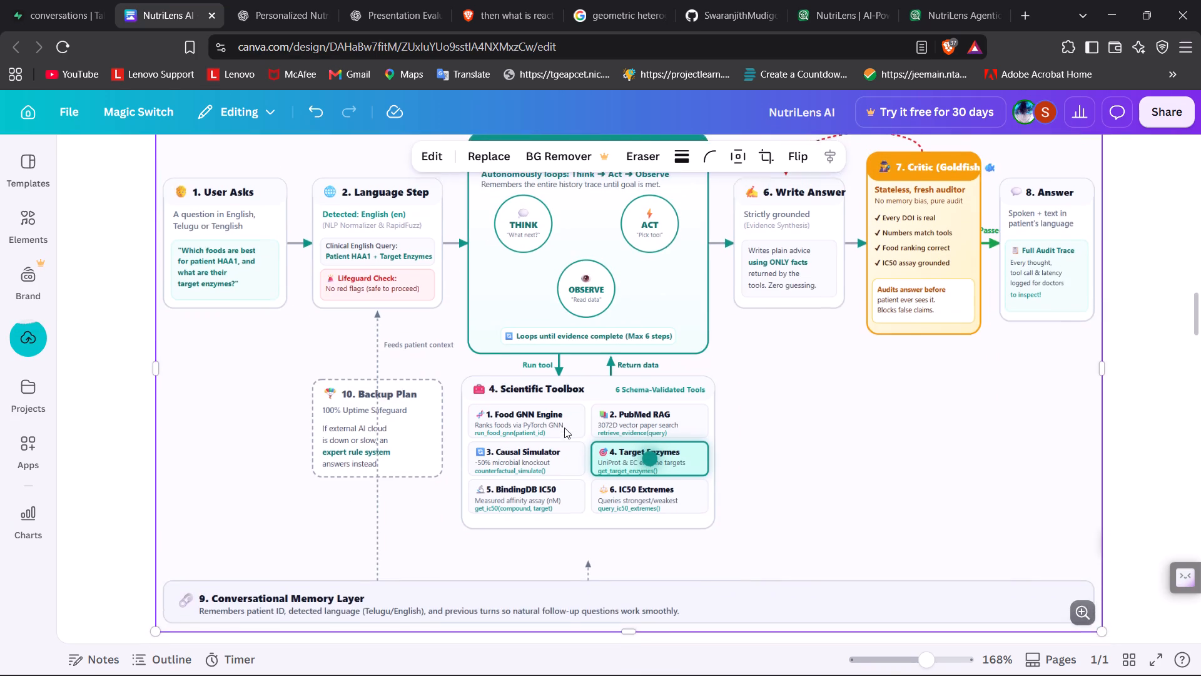
scroll(564, 428, down, 2)
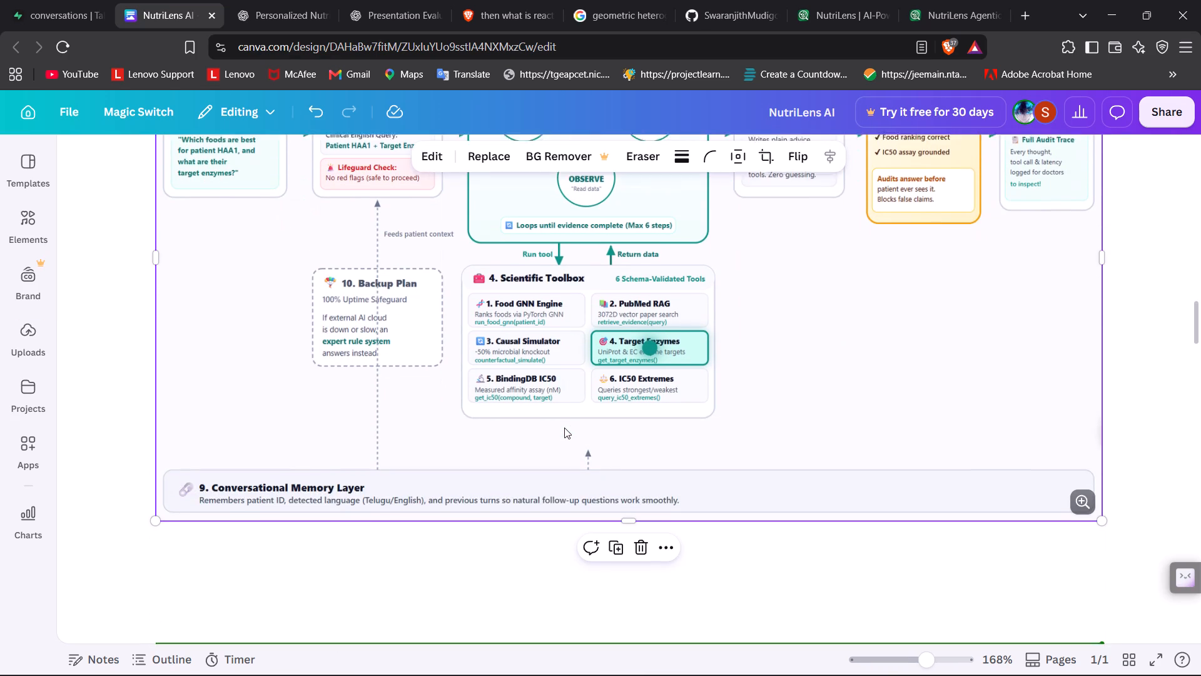
scroll(564, 428, down, 4)
scroll(564, 428, up, 1)
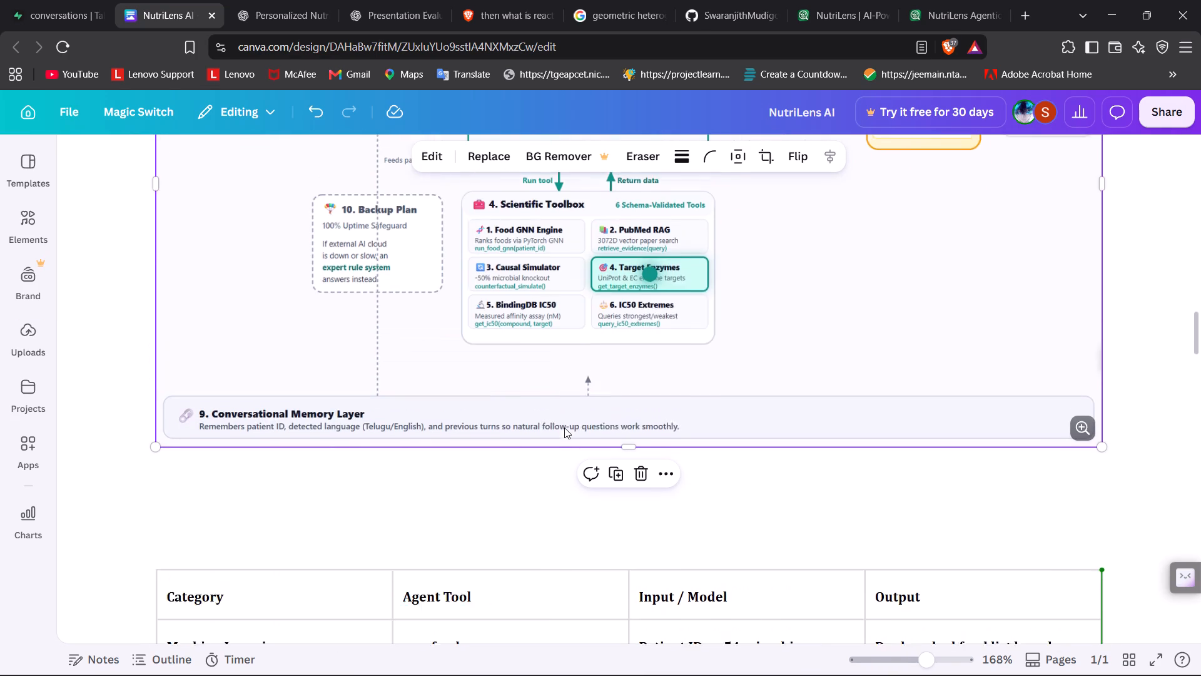
scroll(564, 428, up, 1)
scroll(565, 314, up, 1)
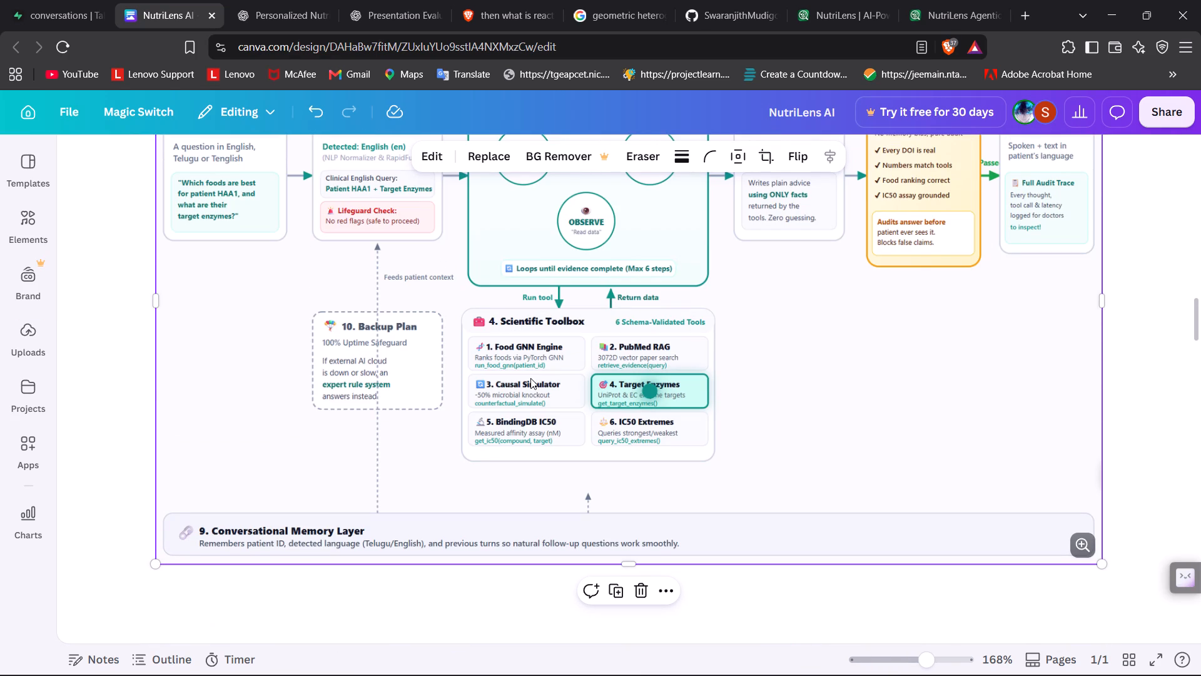
scroll(530, 378, down, 3)
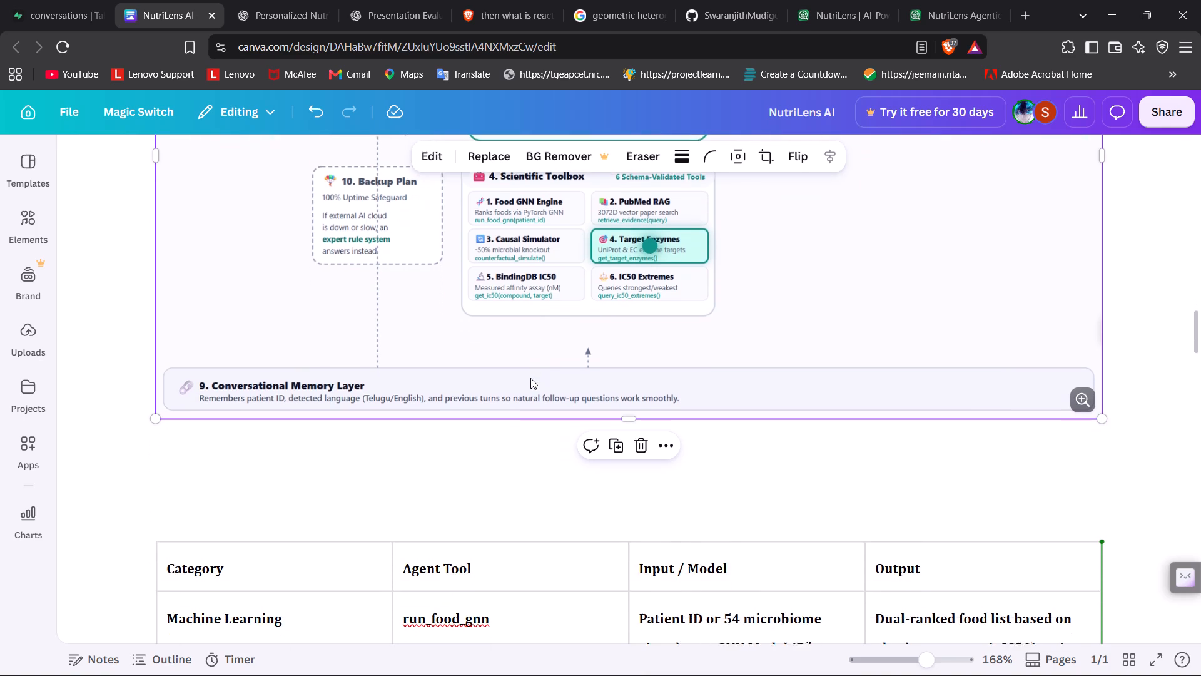
scroll(530, 378, down, 1)
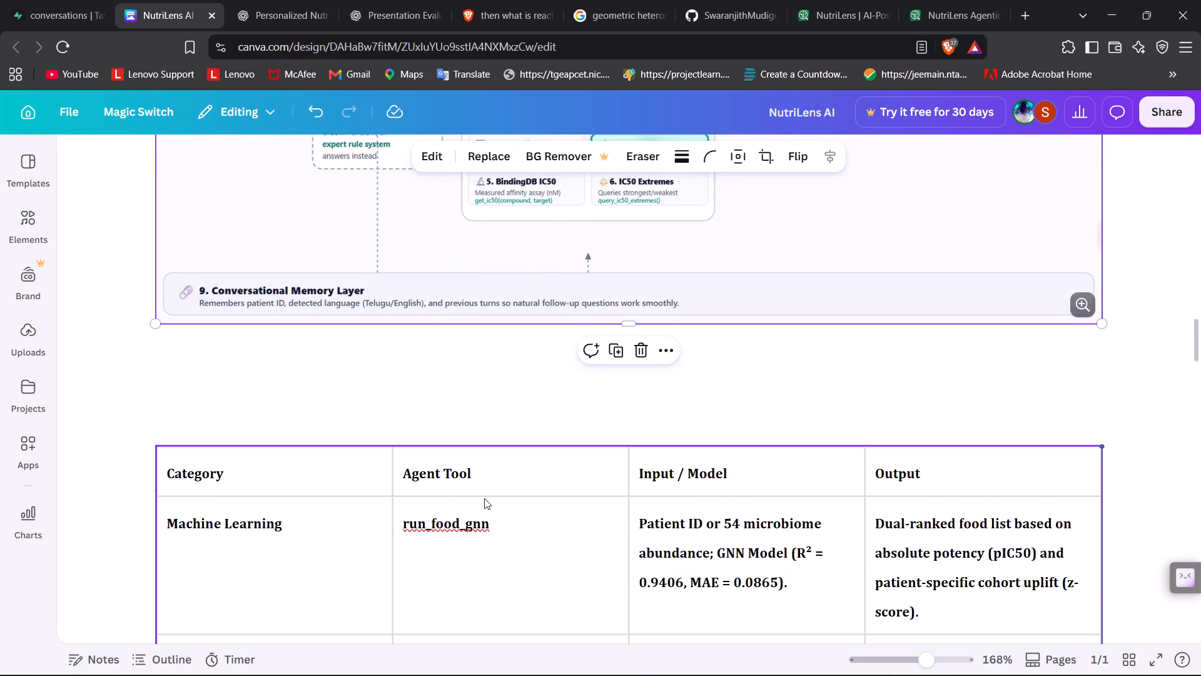
scroll(484, 498, down, 3)
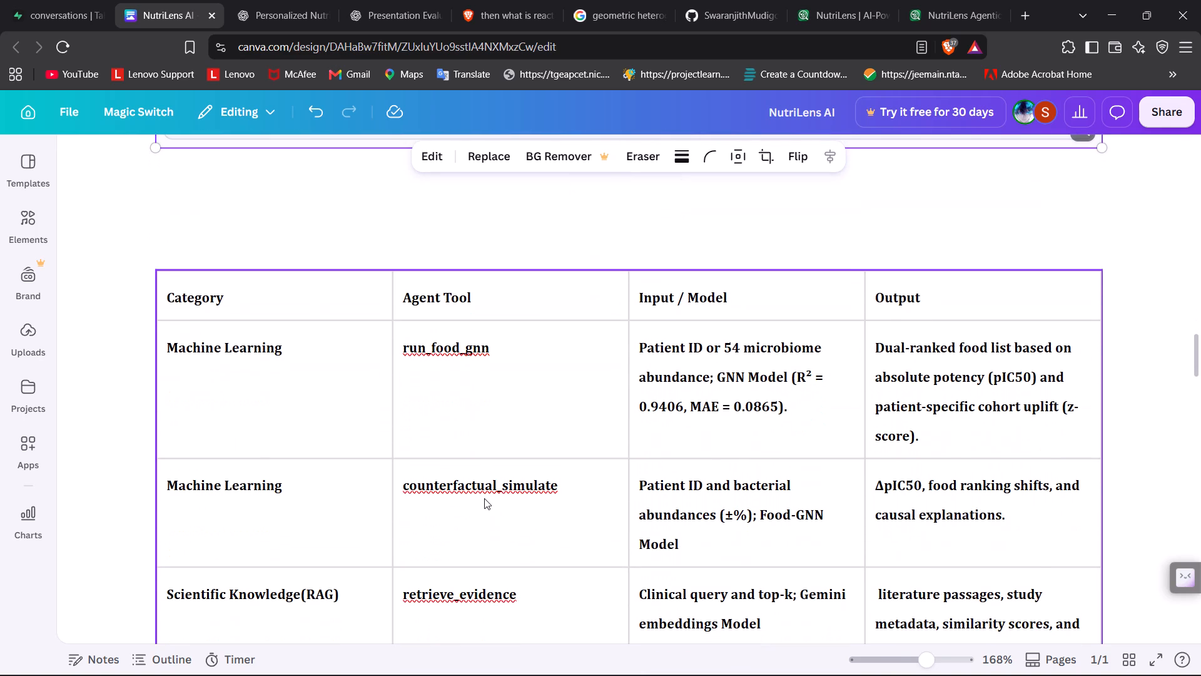
scroll(484, 498, down, 1)
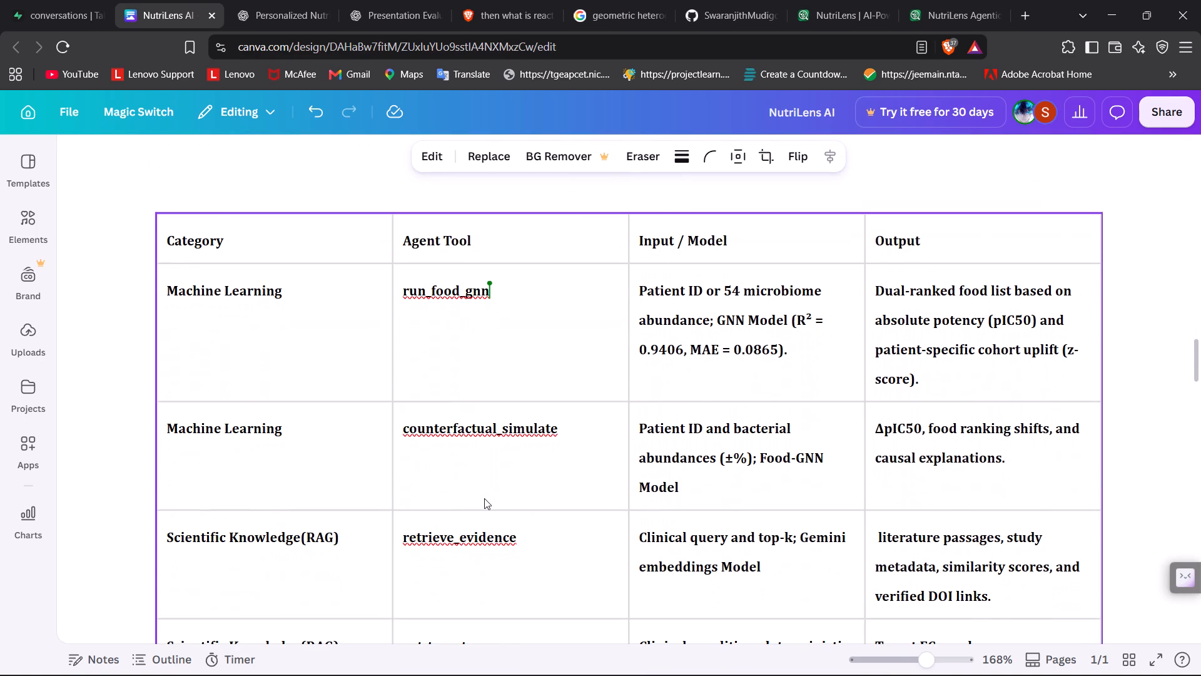
scroll(484, 498, down, 3)
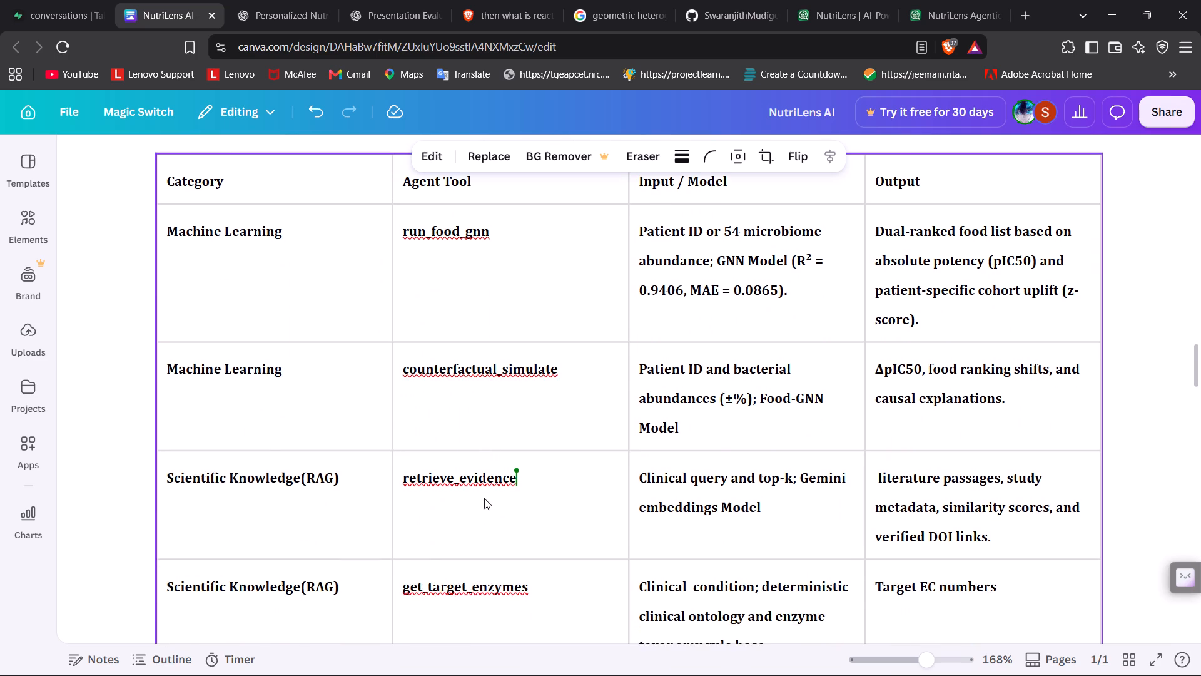
scroll(484, 498, down, 8)
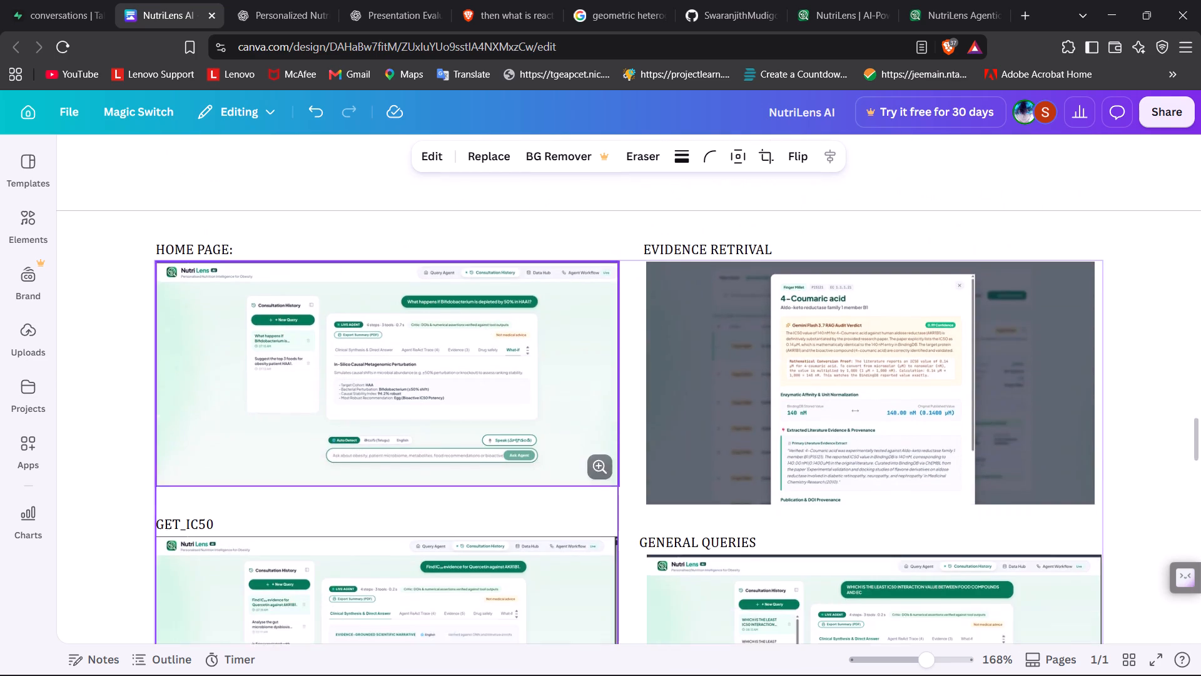
scroll(484, 498, down, 5)
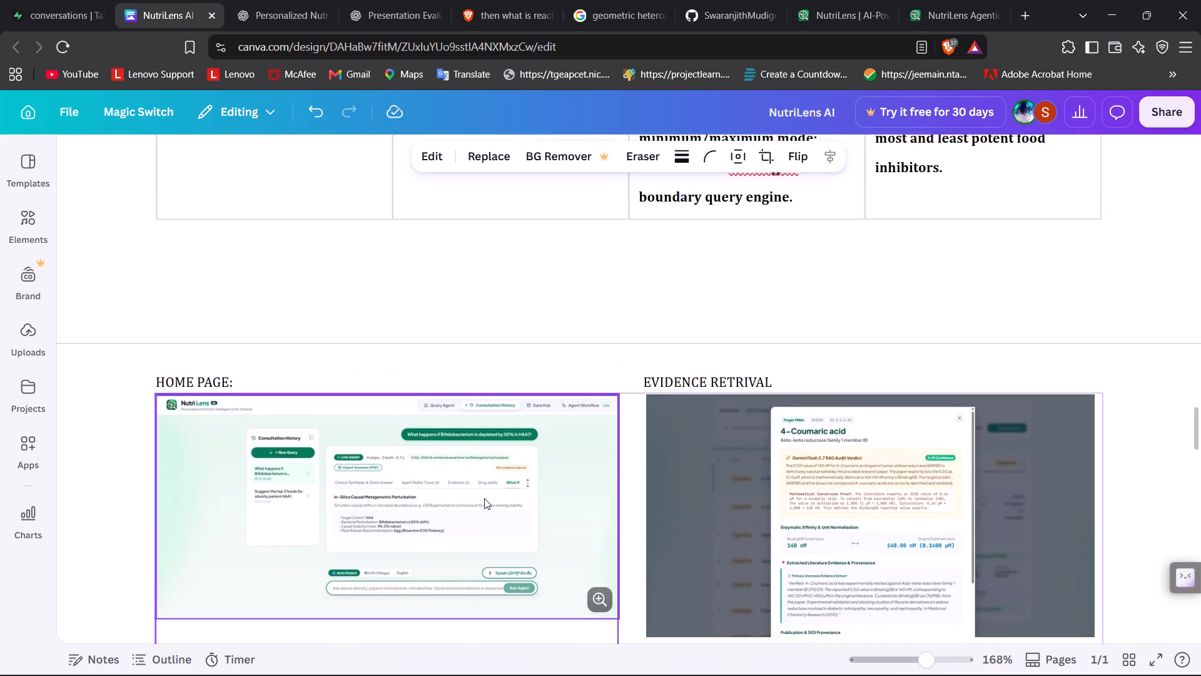
scroll(484, 498, up, 16)
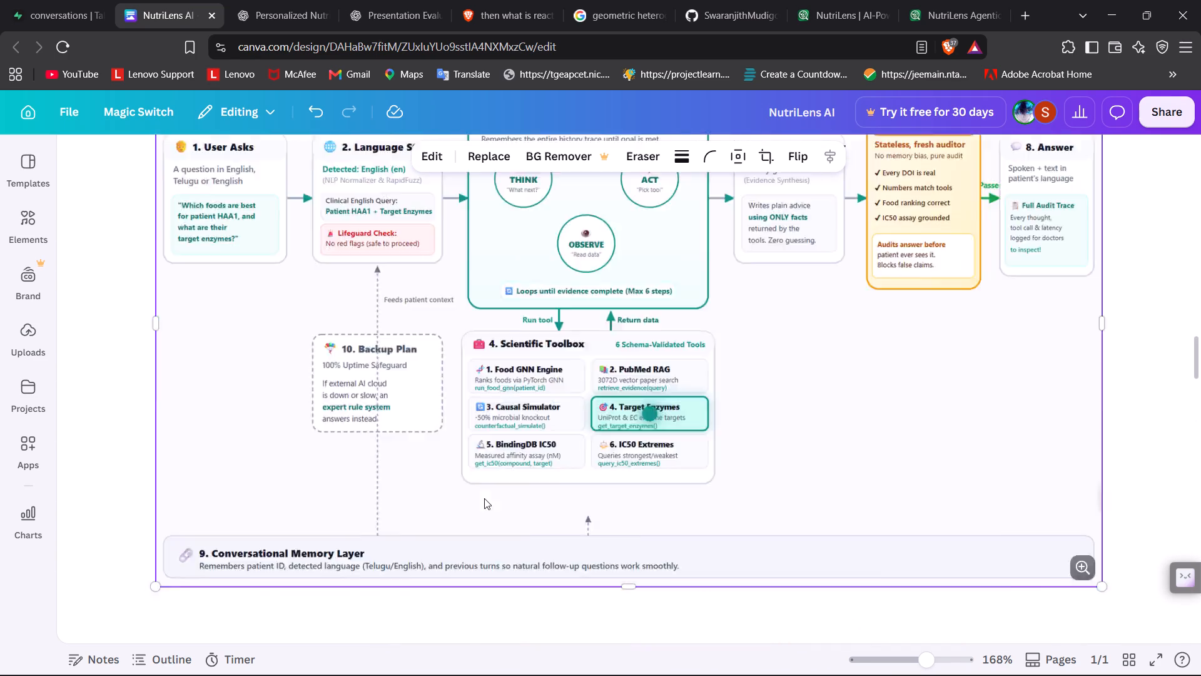
scroll(484, 498, up, 7)
scroll(457, 390, down, 8)
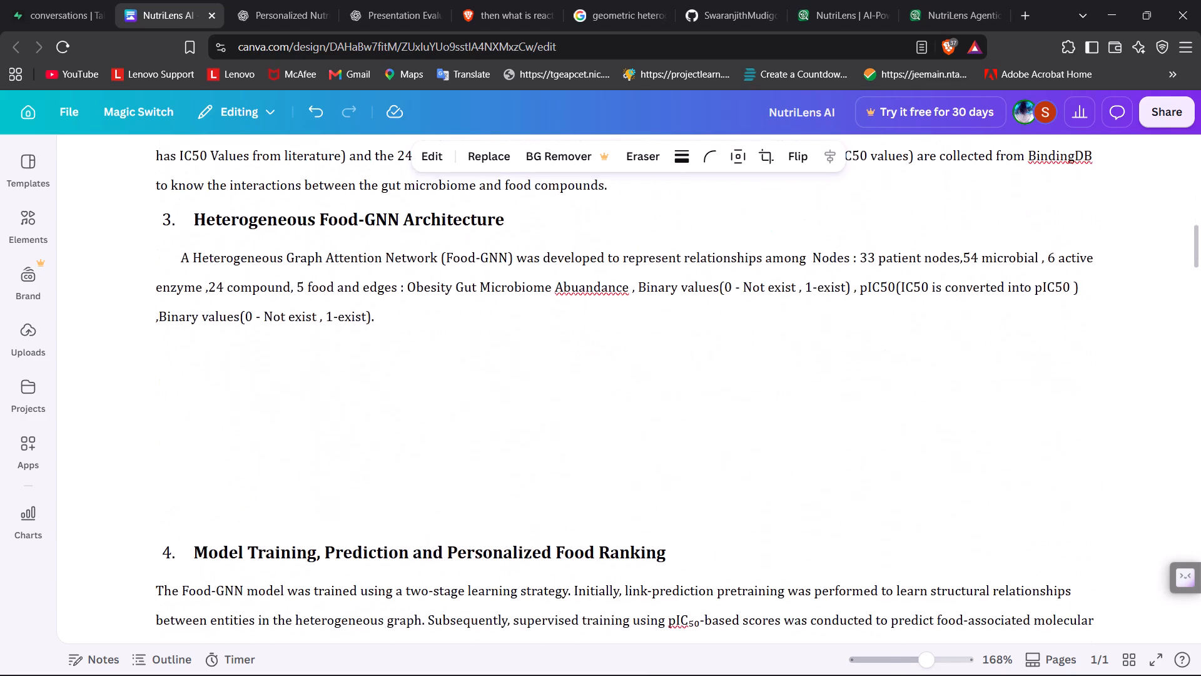
scroll(457, 390, down, 8)
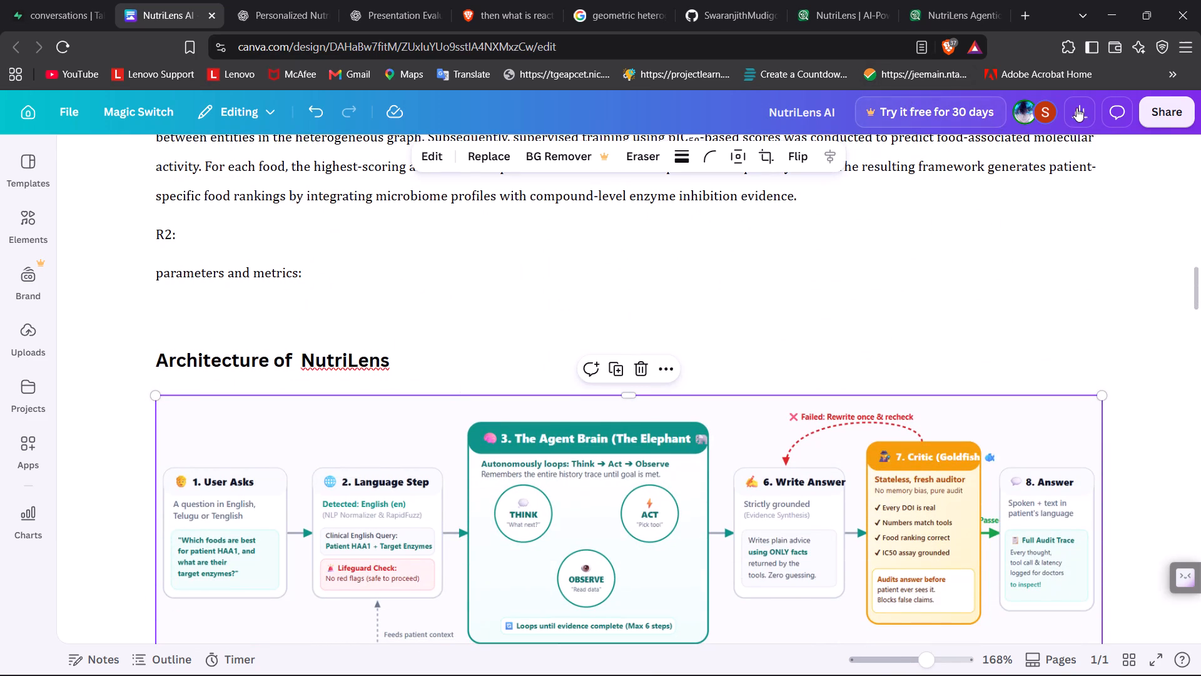
click(1160, 125)
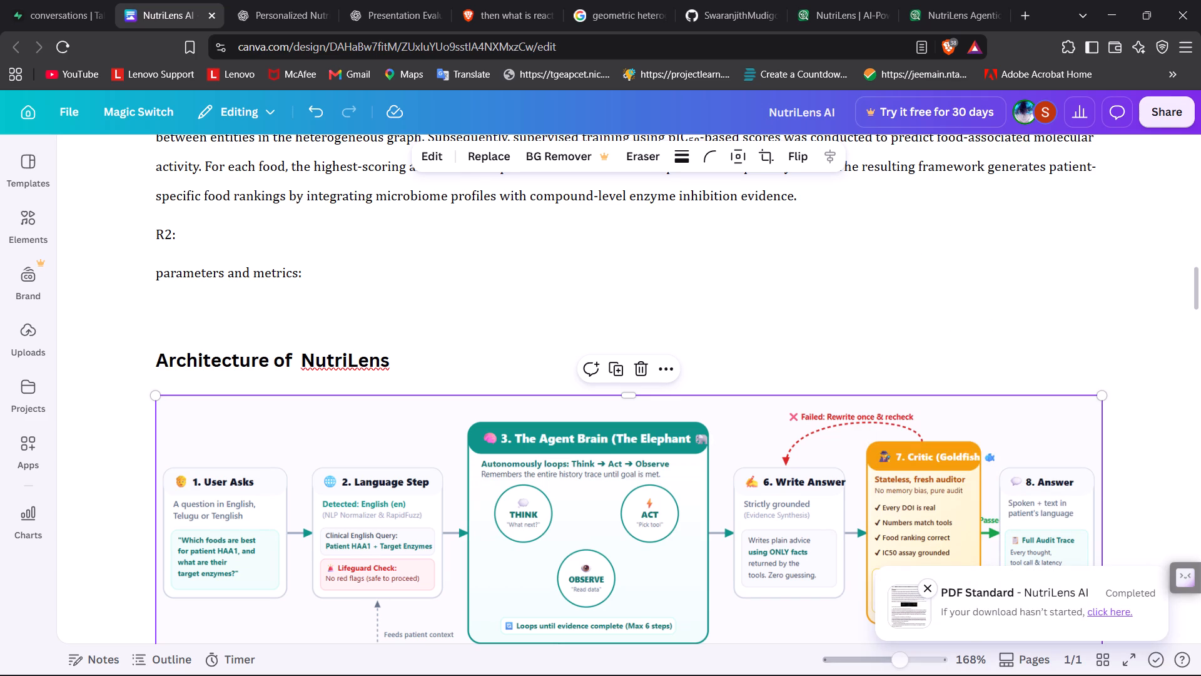
click(447, 342)
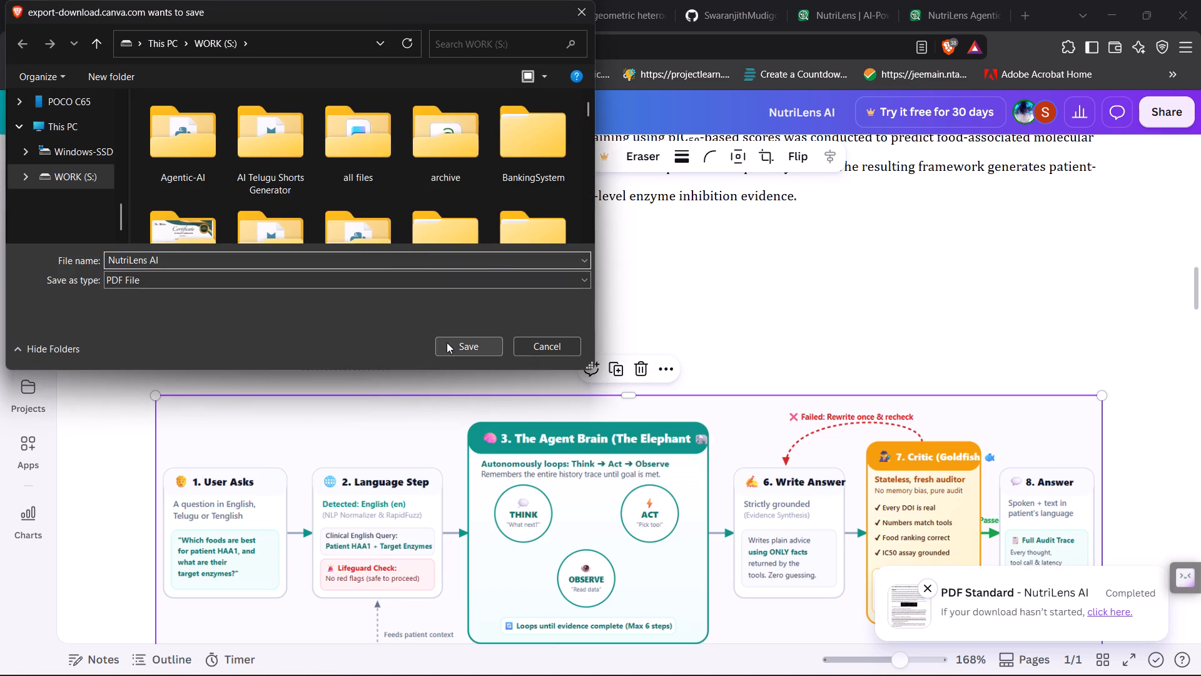
Open the downloaded NutriLens AI PDF and check its pages from the title through the architecture diagram, tools table and app screenshots.
click(937, 91)
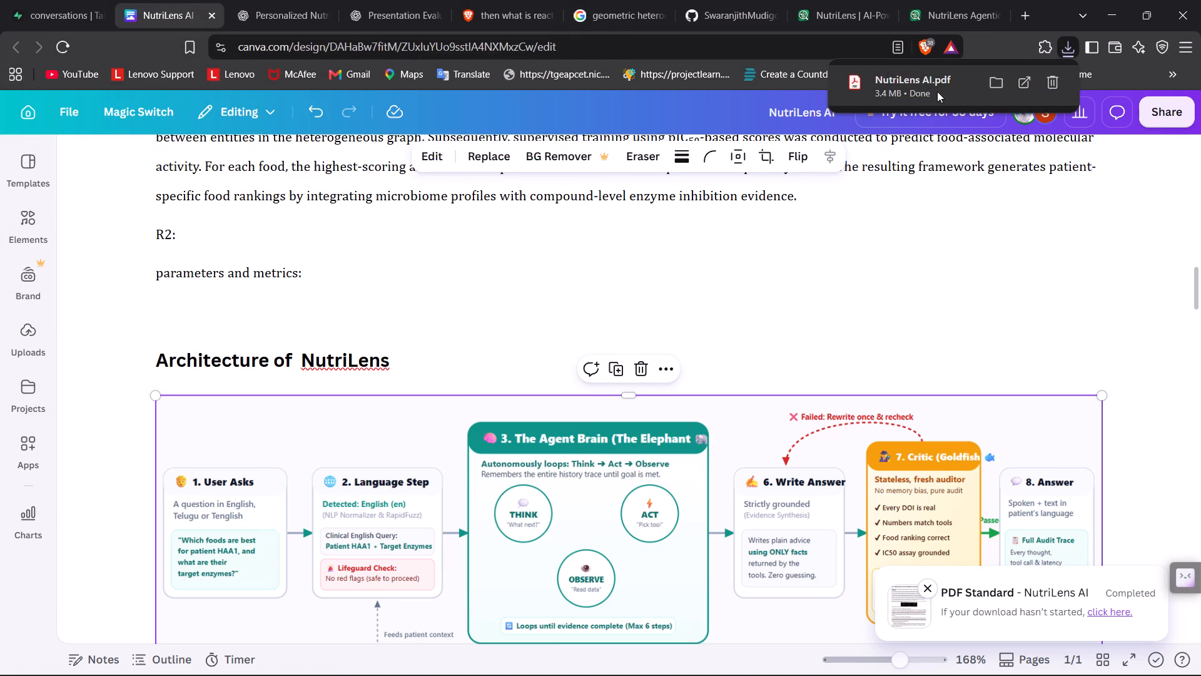
scroll(640, 301, down, 1)
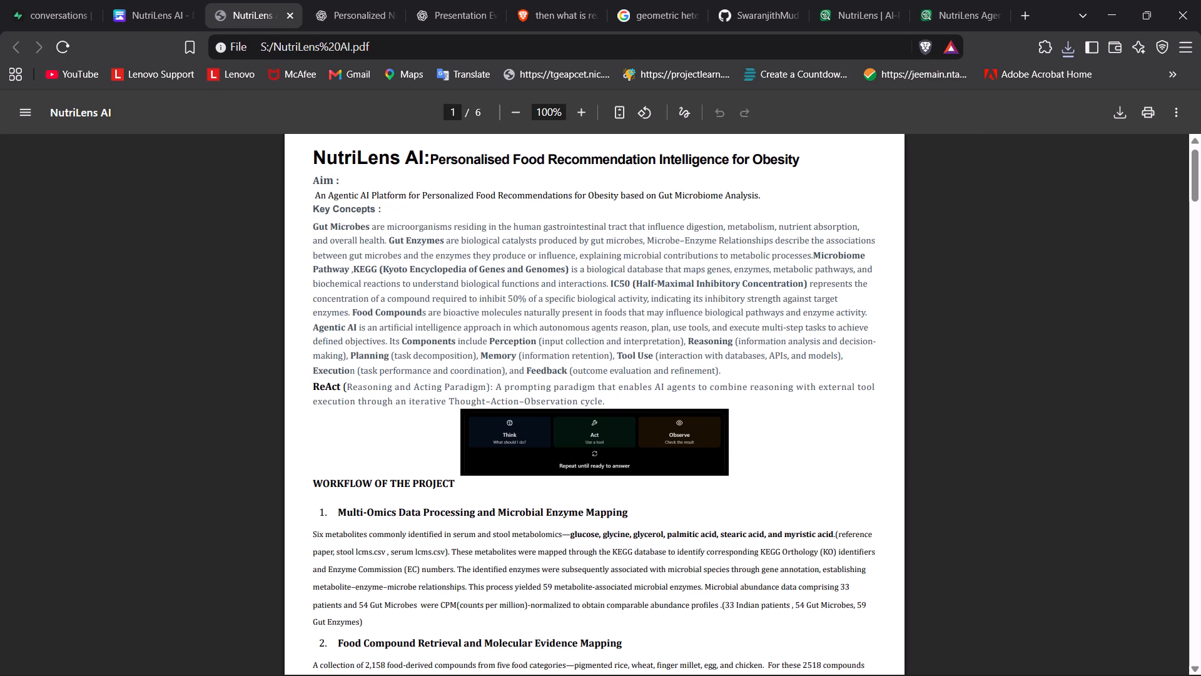
scroll(640, 301, down, 1)
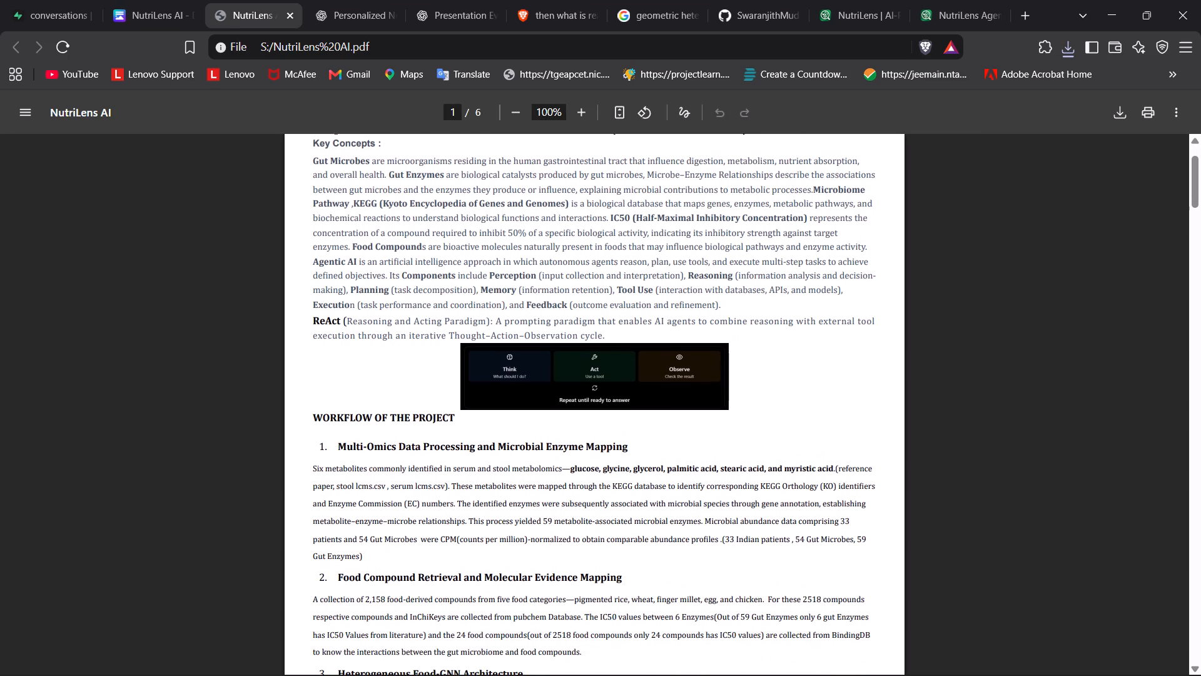
scroll(640, 301, down, 8)
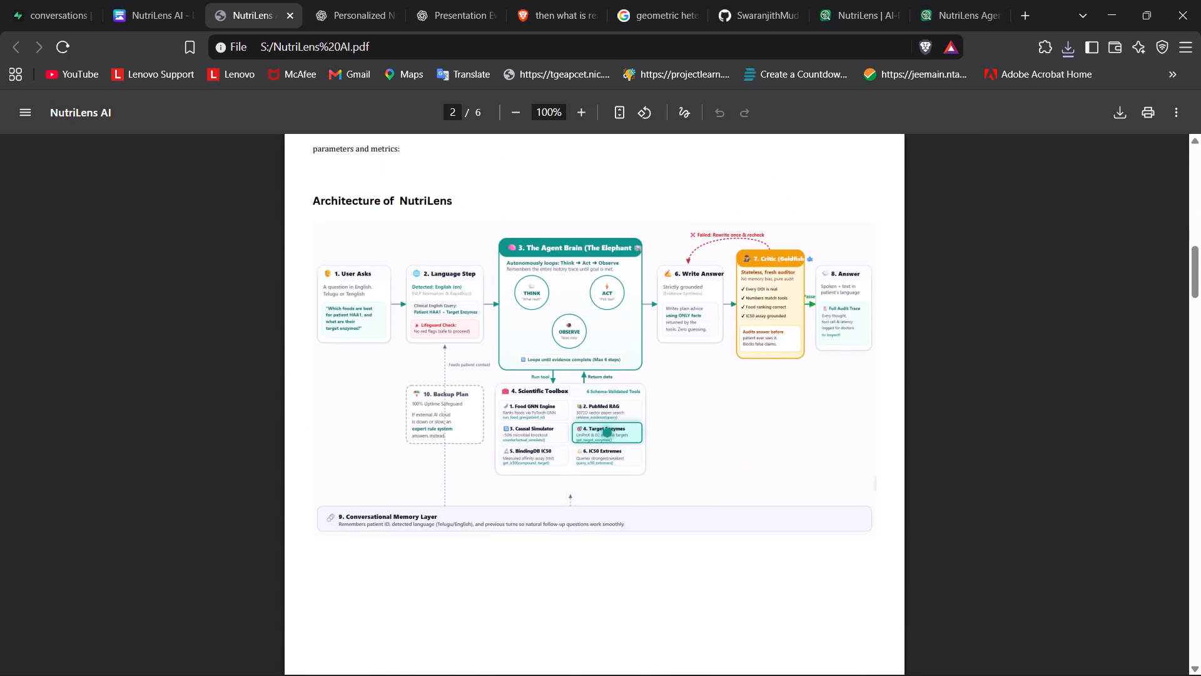
scroll(640, 301, down, 4)
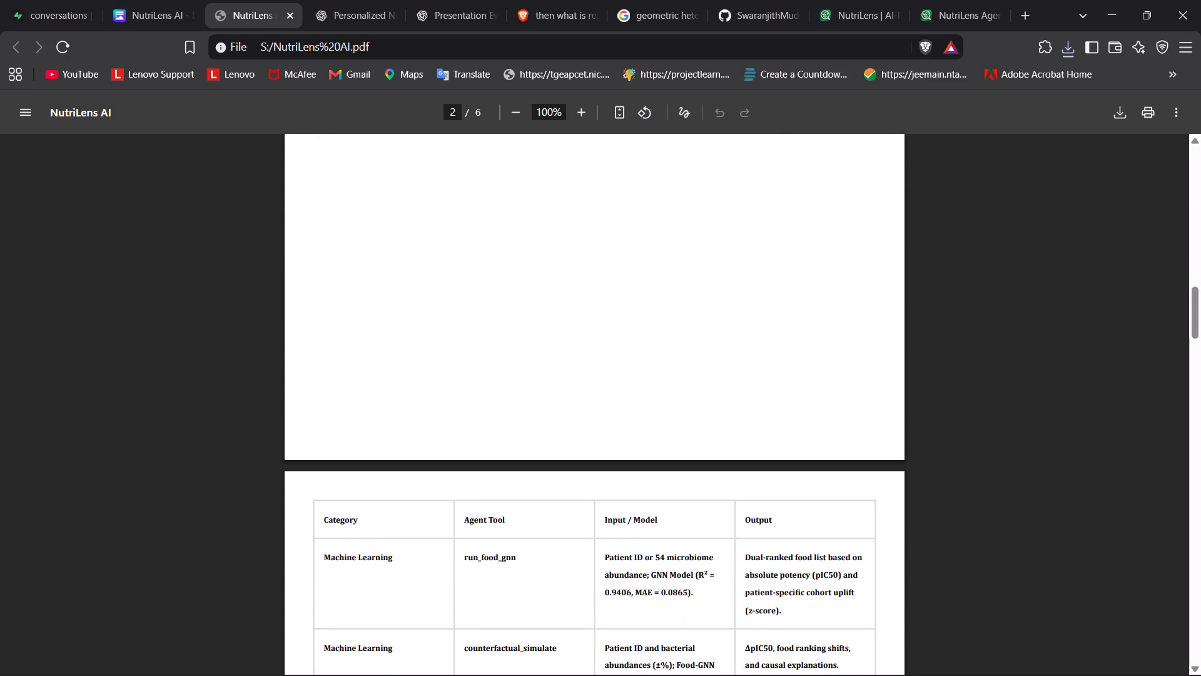
scroll(640, 301, down, 4)
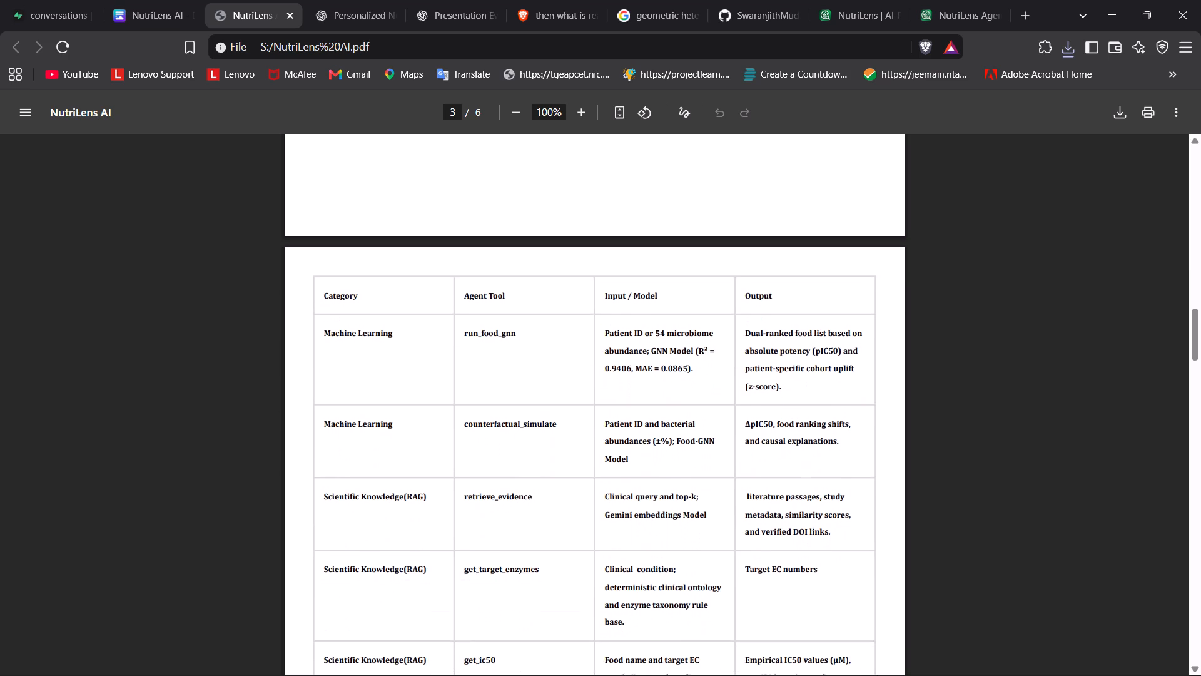
scroll(640, 301, down, 4)
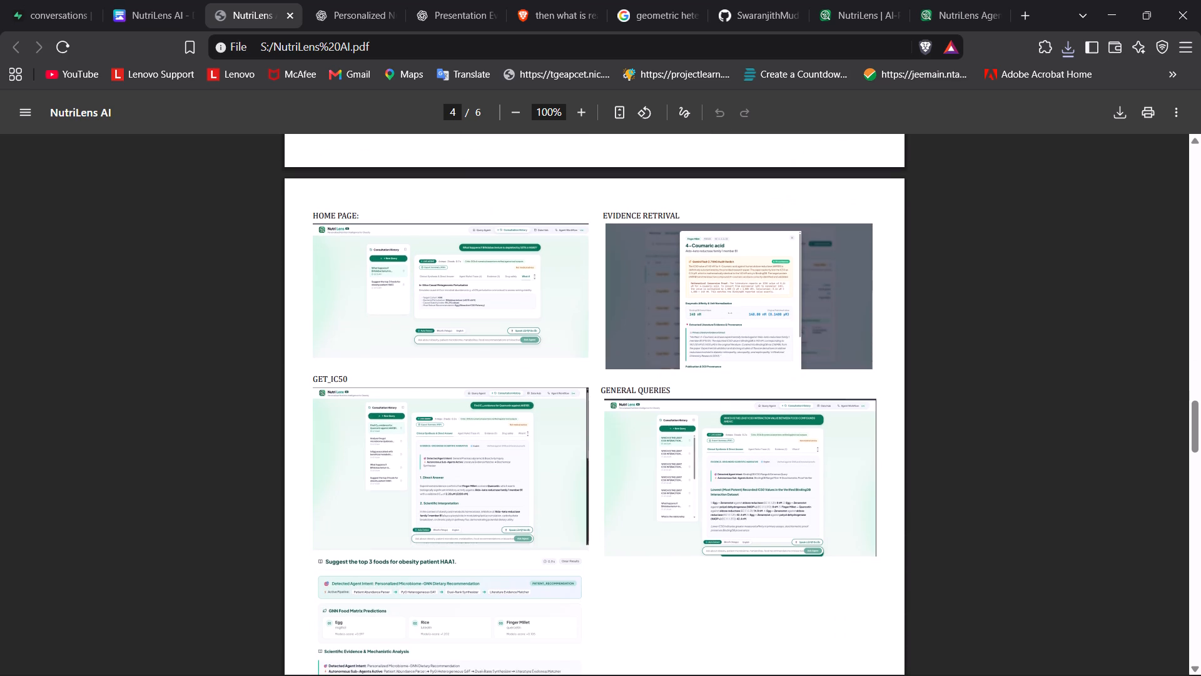
scroll(640, 301, down, 2)
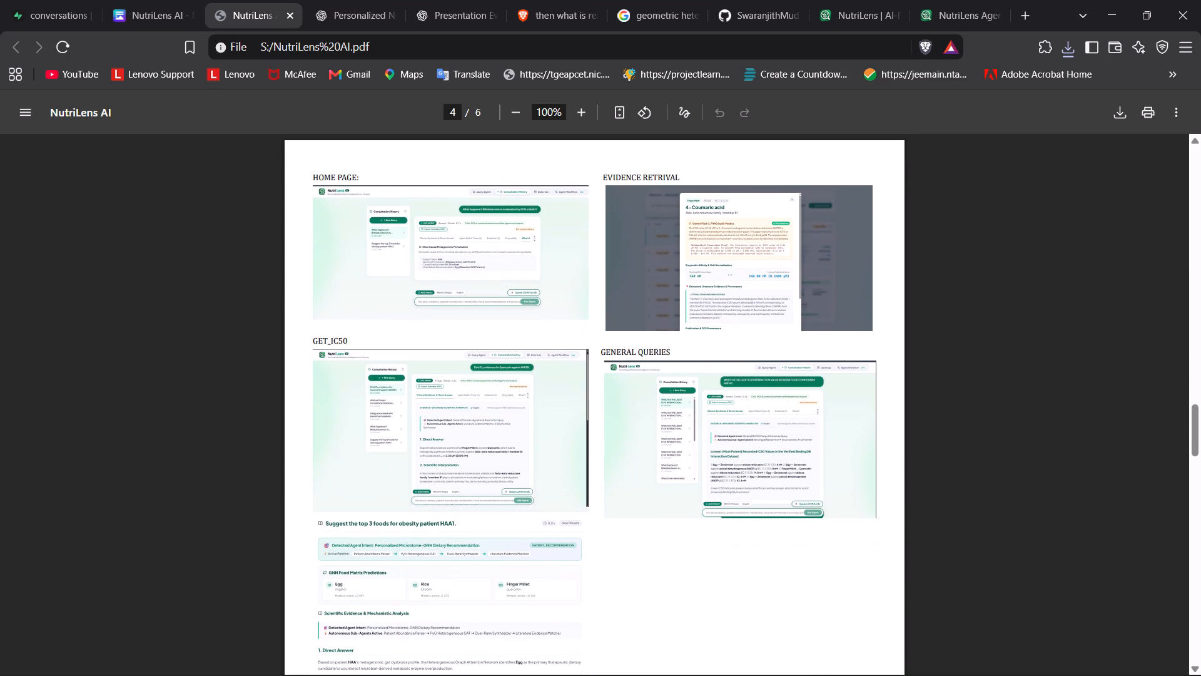
Examine the Home Page and Evidence Retrival screenshots on page 4 of the PDF up close for legibility.
scroll(640, 301, right, 3)
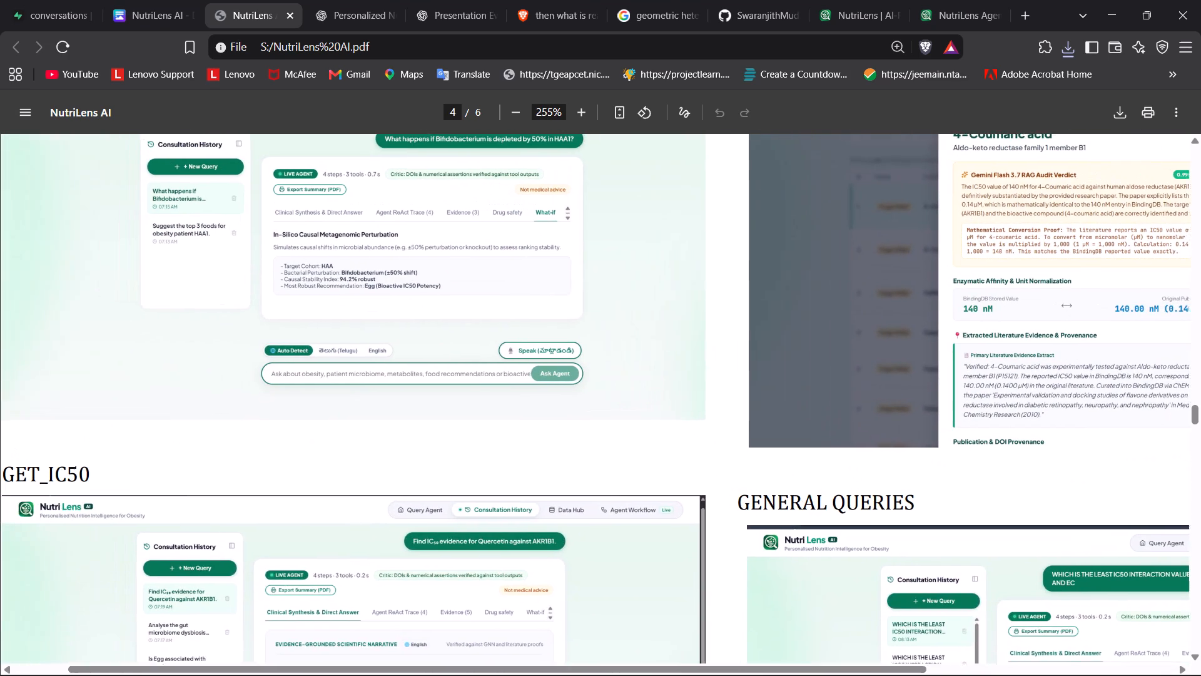
scroll(640, 301, up, 1)
scroll(640, 301, left, 3)
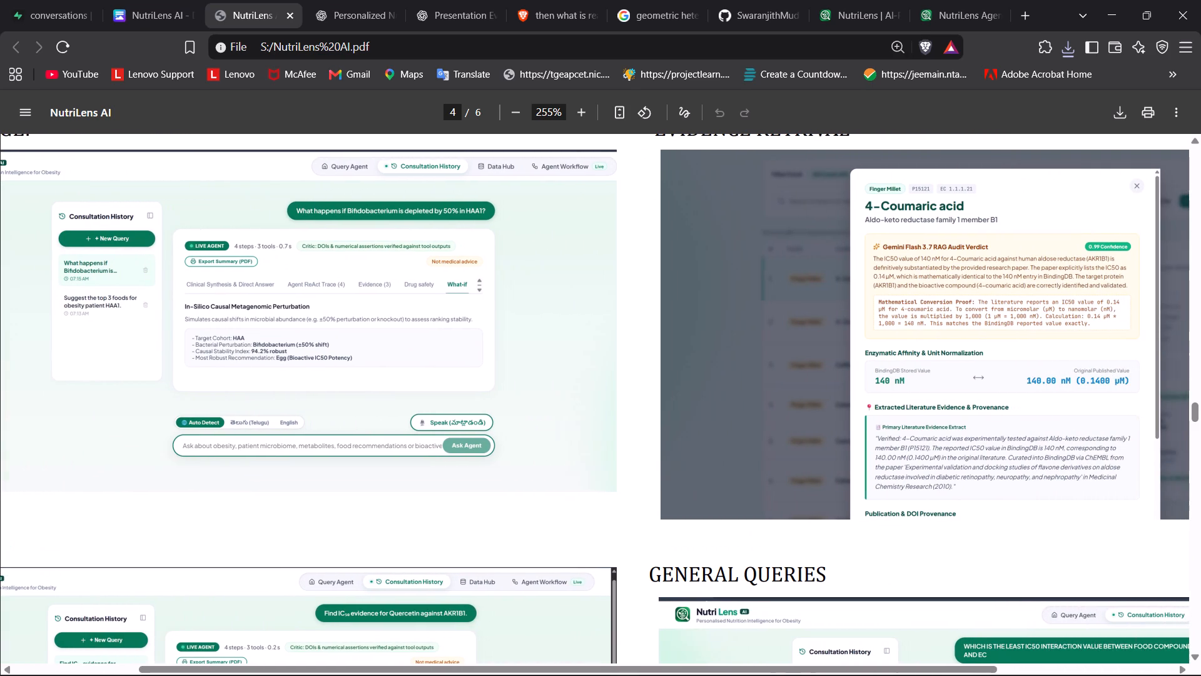
scroll(640, 301, left, 1)
scroll(640, 301, right, 1)
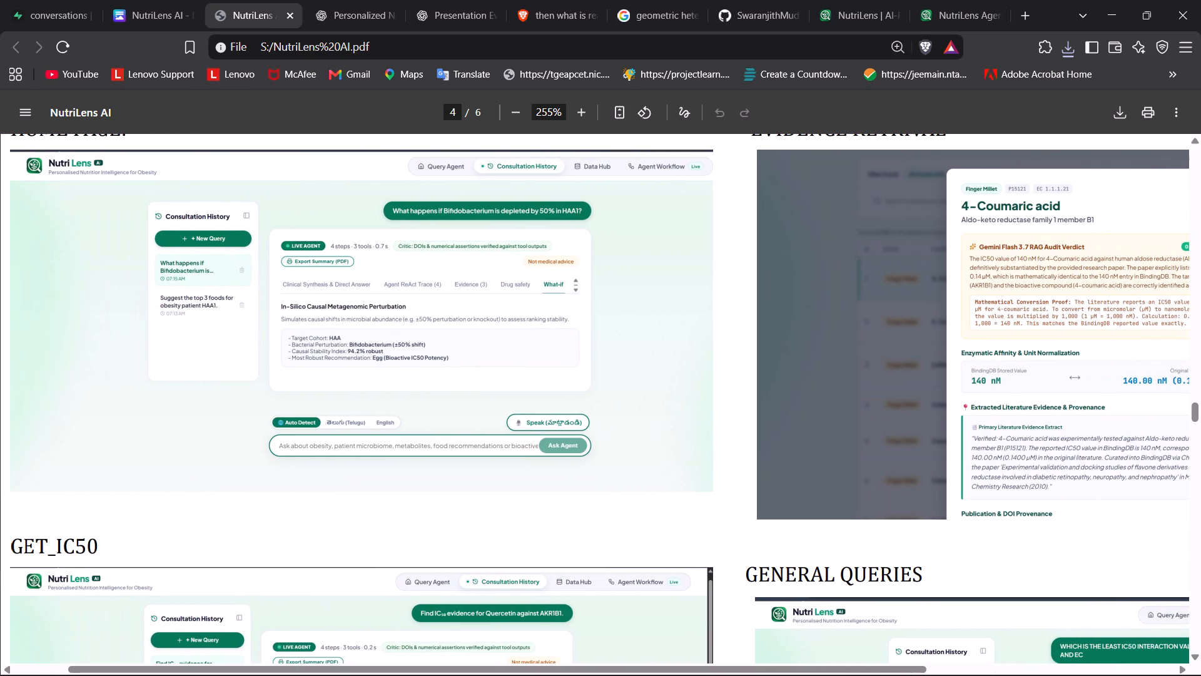
scroll(640, 301, right, 1)
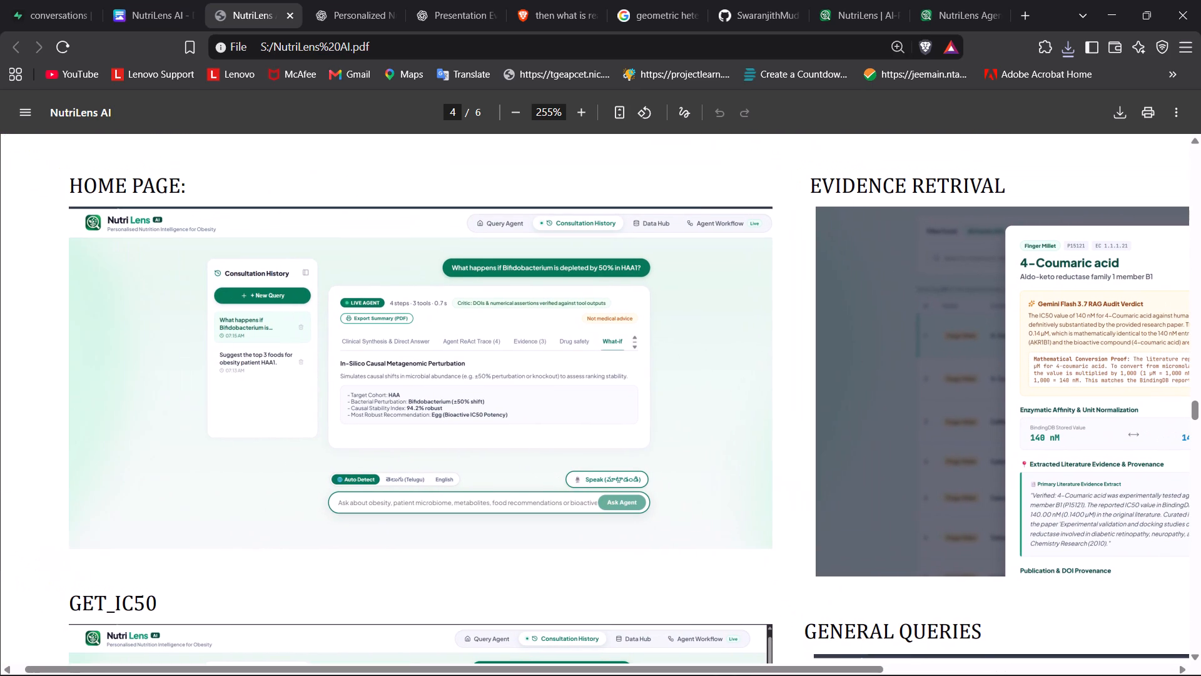
scroll(265, 229, left, 1)
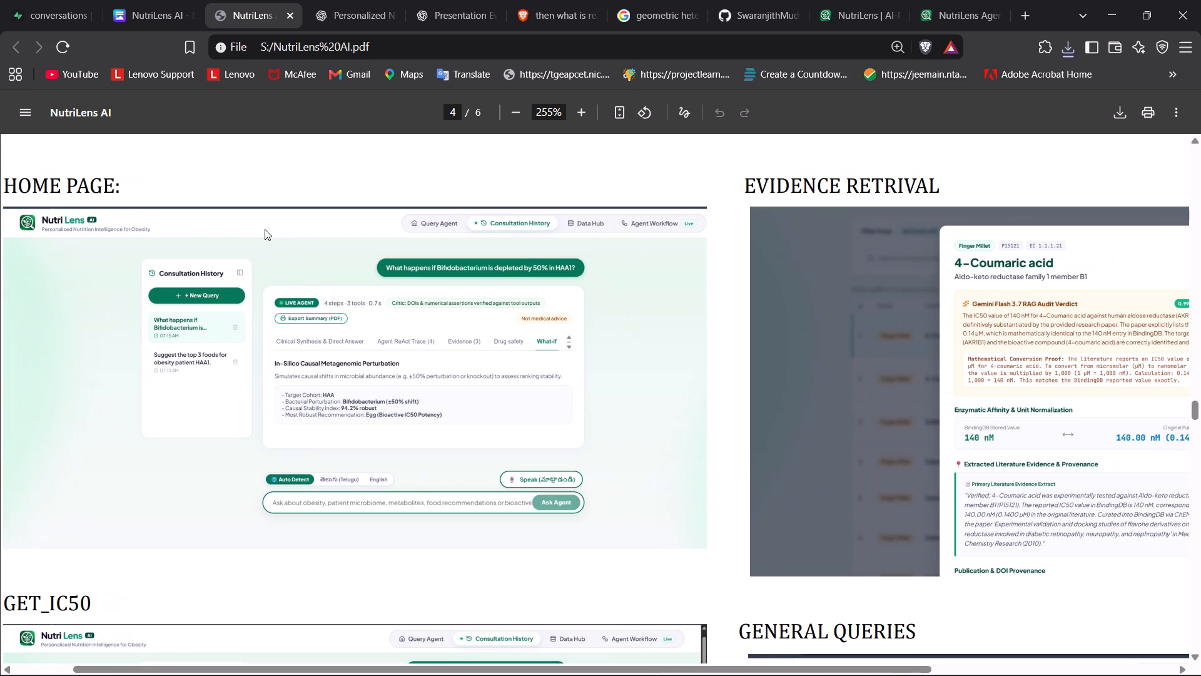
scroll(656, 274, left, 1)
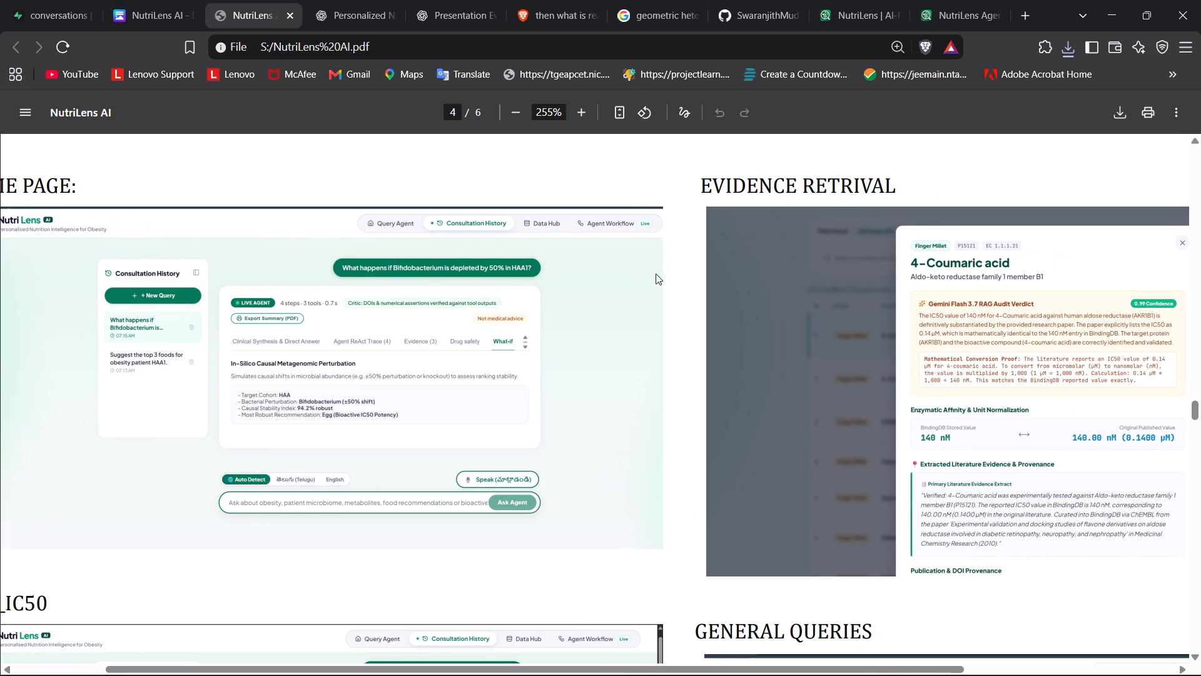
Examine the Architecture of NutriLens diagram on page 2 of the PDF, including the Agent Brain, Scientific Toolbox and Critic blocks.
scroll(656, 274, up, 6)
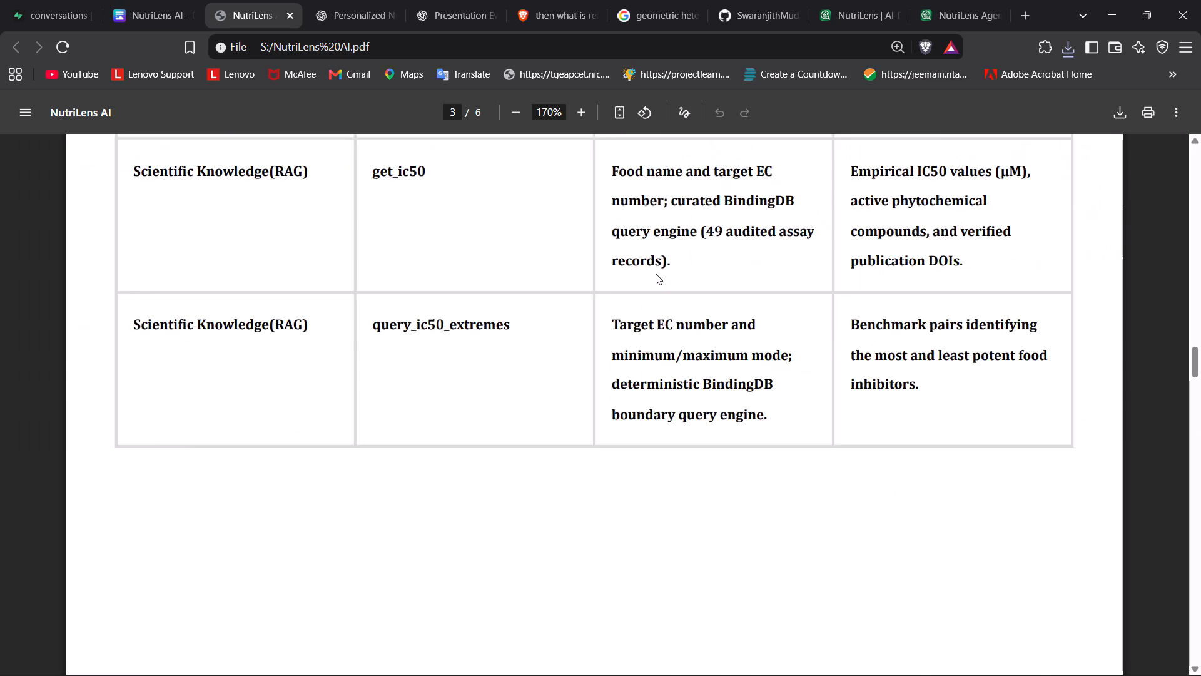
scroll(656, 274, up, 9)
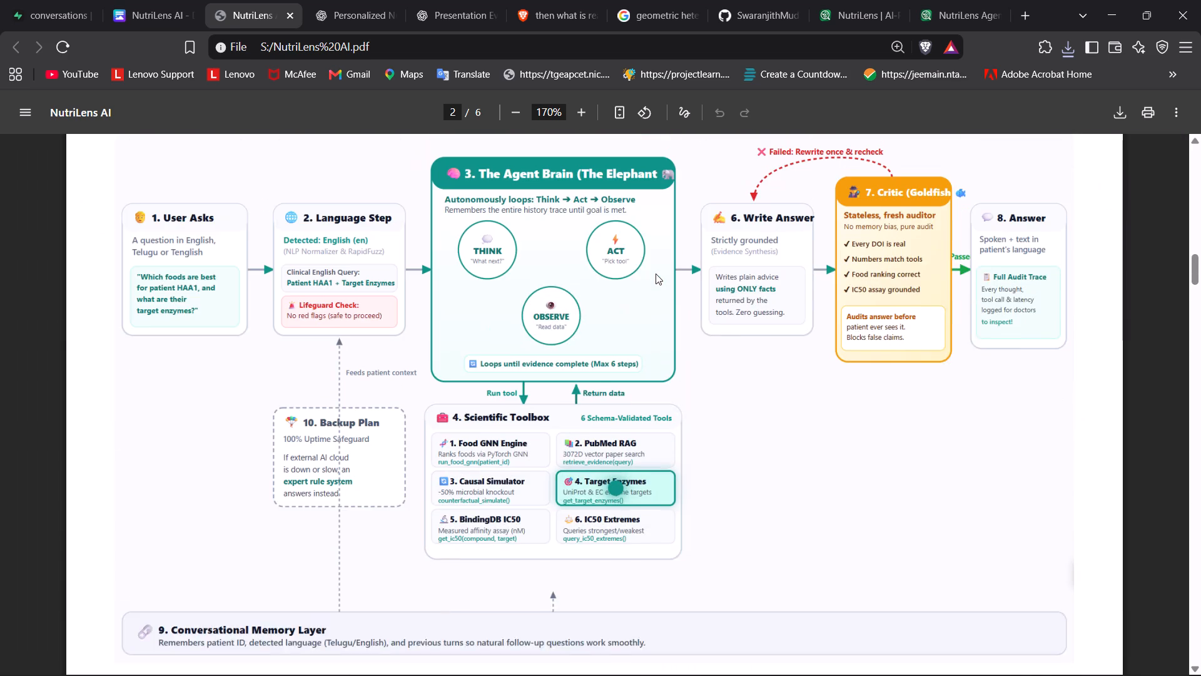
scroll(656, 274, up, 3)
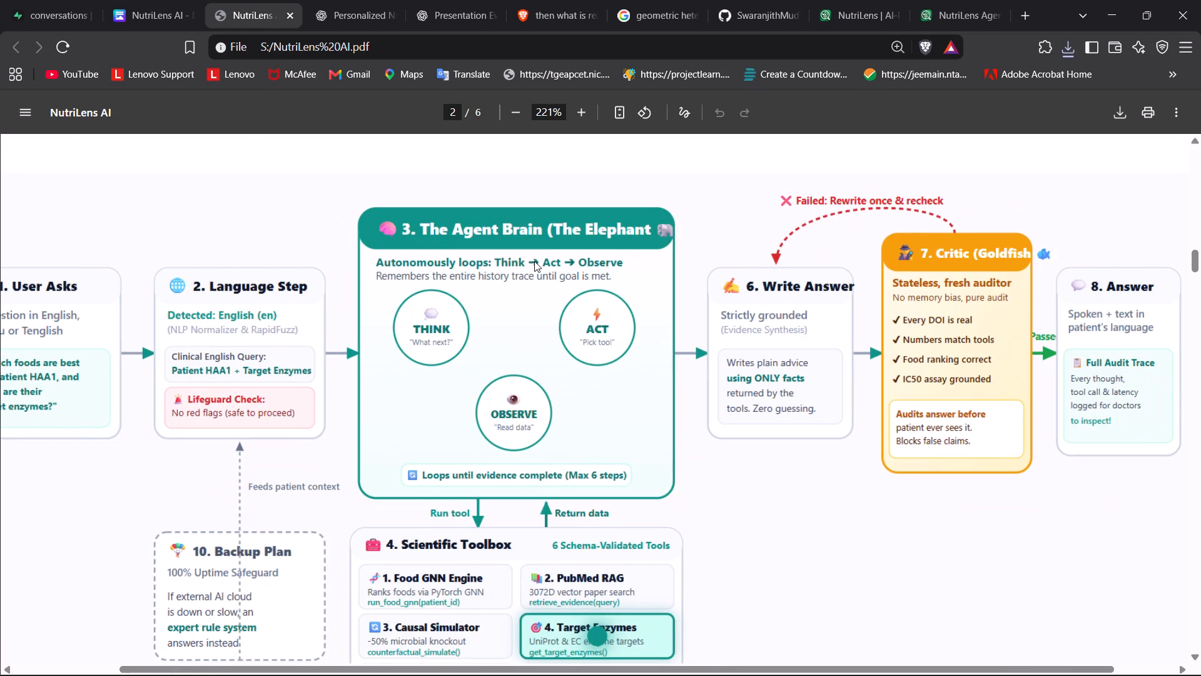
scroll(579, 353, down, 1)
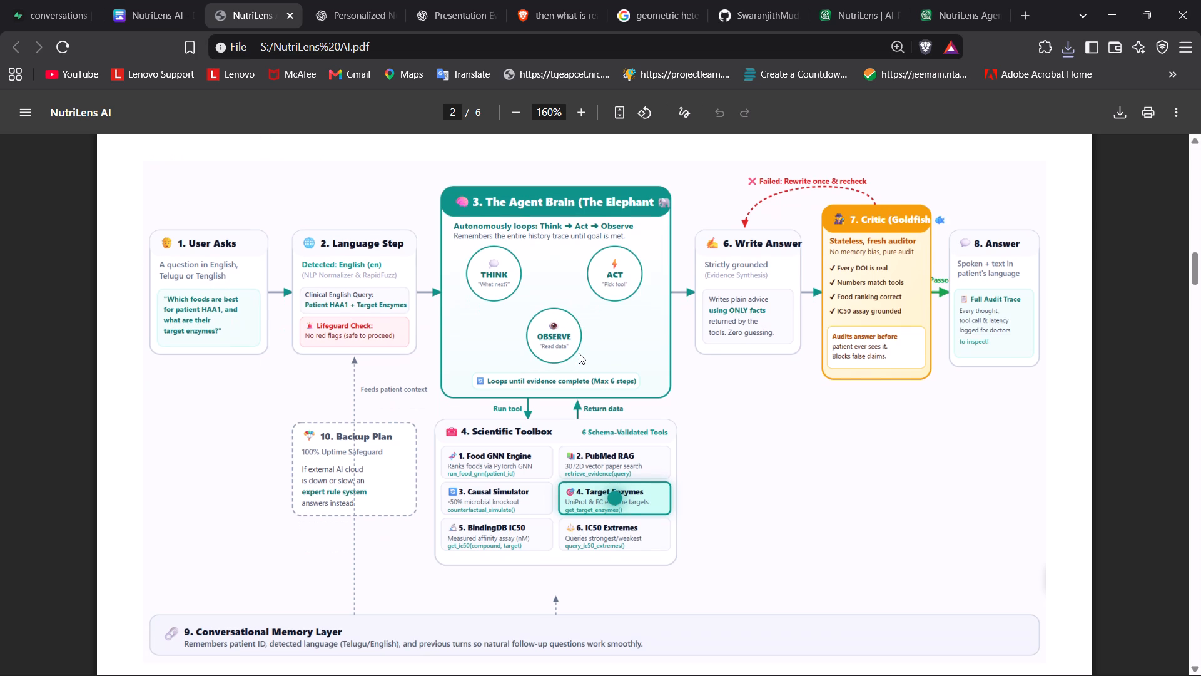
scroll(579, 353, up, 1)
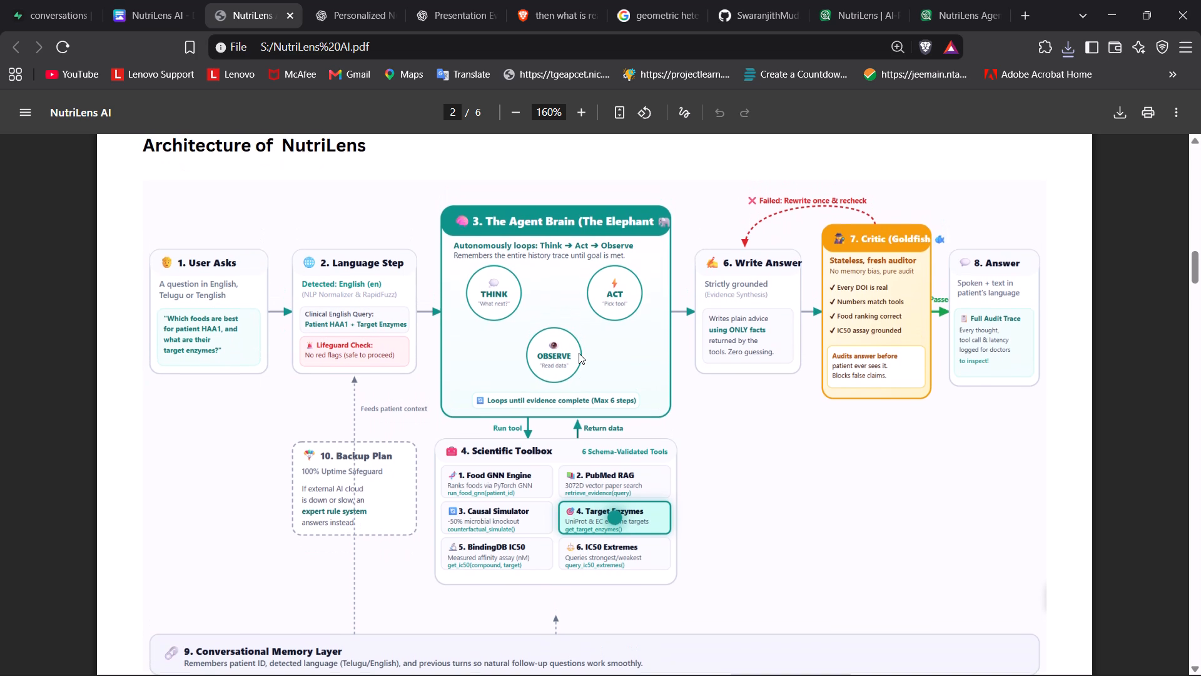
scroll(579, 353, up, 1)
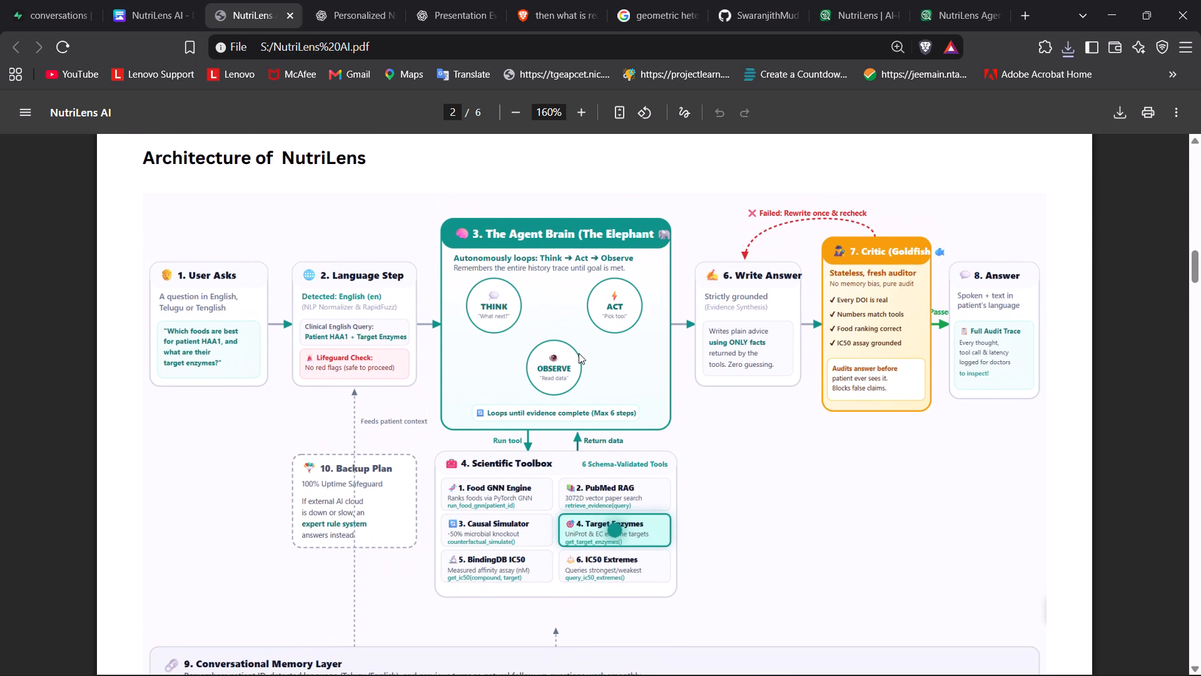
scroll(579, 353, down, 1)
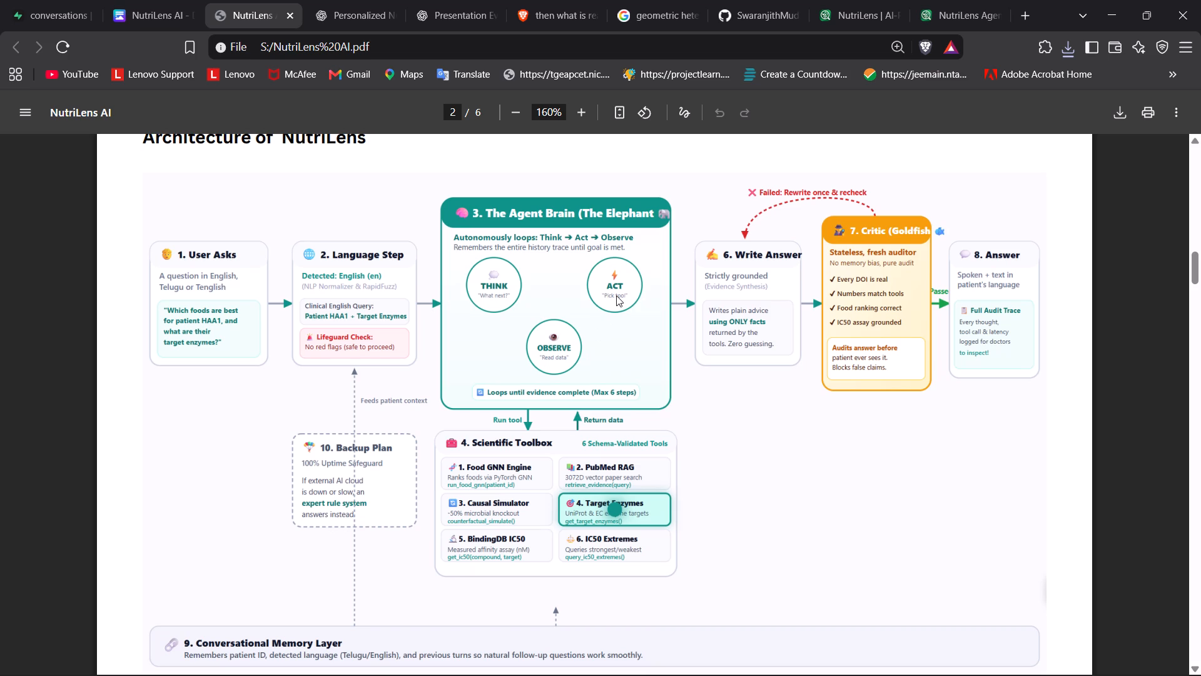
scroll(549, 365, down, 1)
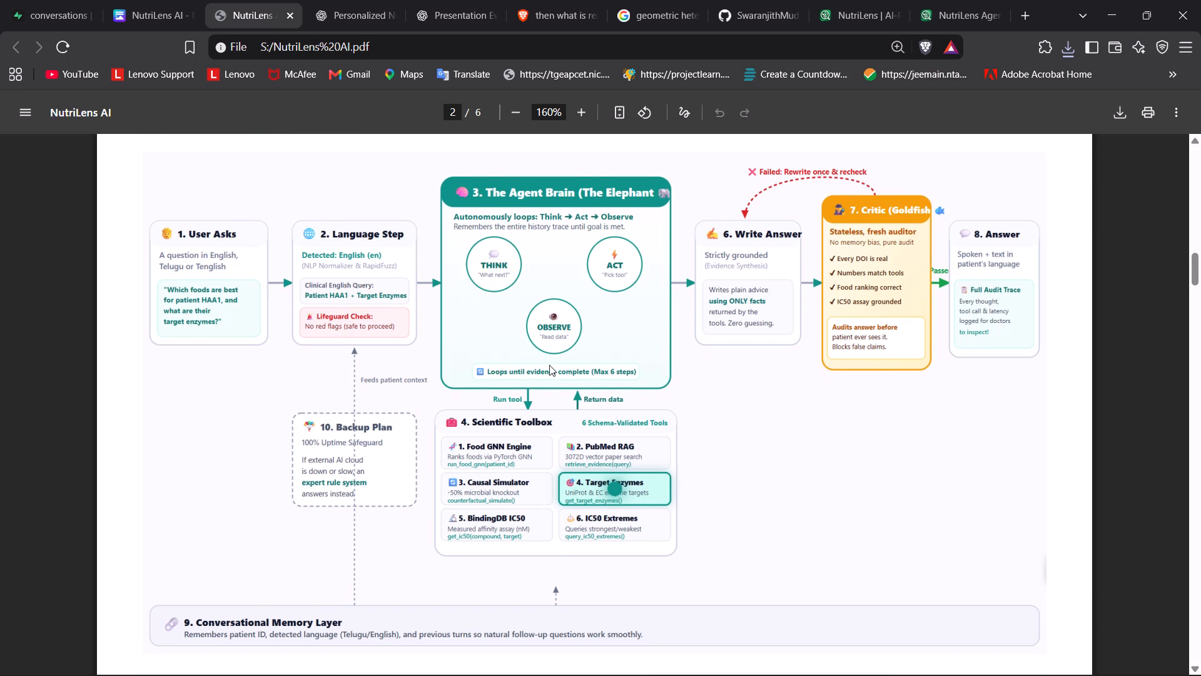
scroll(549, 365, up, 1)
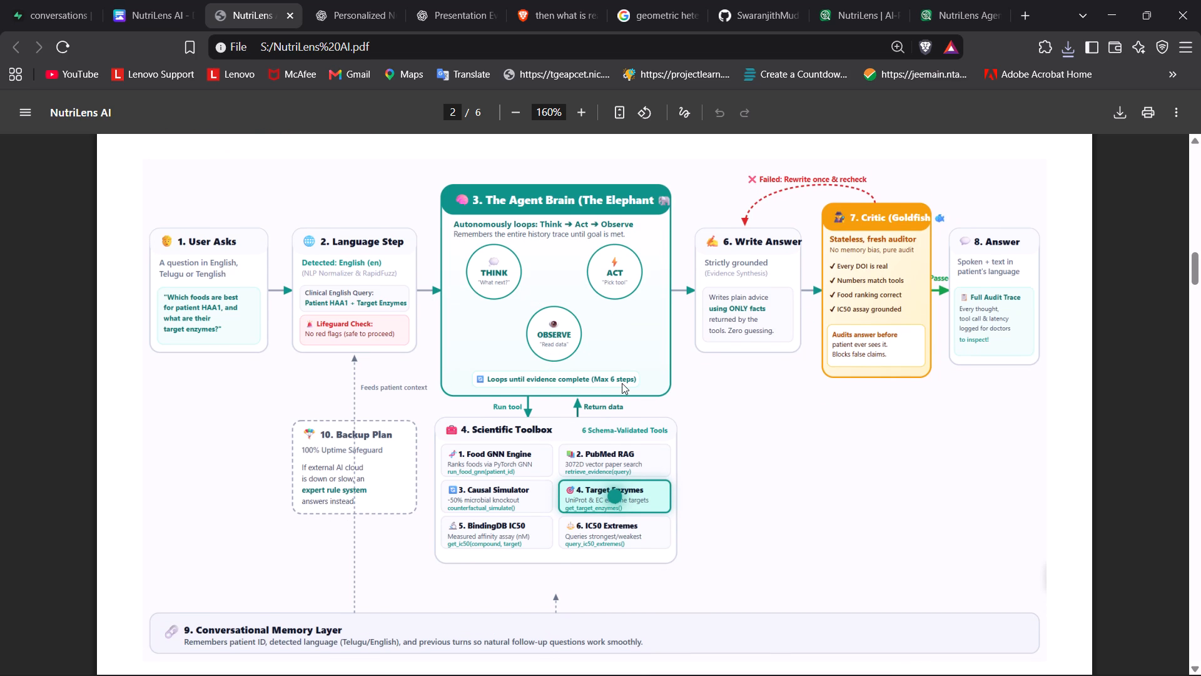
scroll(622, 383, up, 1)
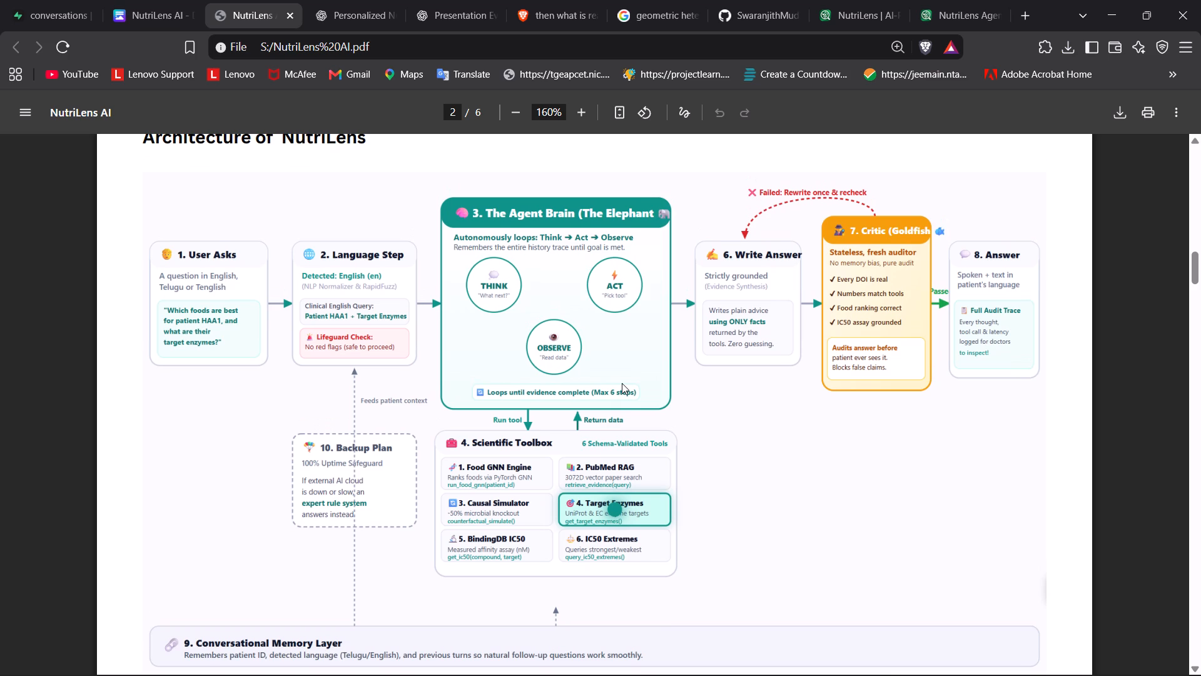
Review the Integrated Smart Device section of the PDF, covering the device concept, device architecture and patient workflow.
scroll(622, 383, down, 5)
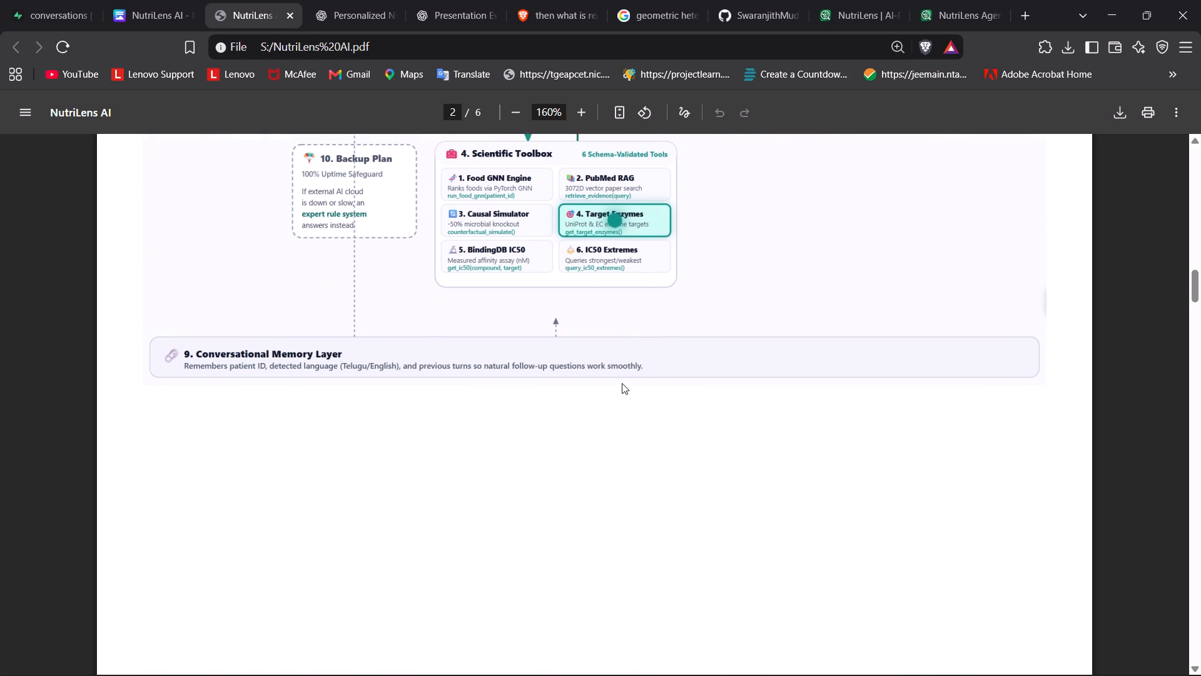
scroll(622, 383, down, 1)
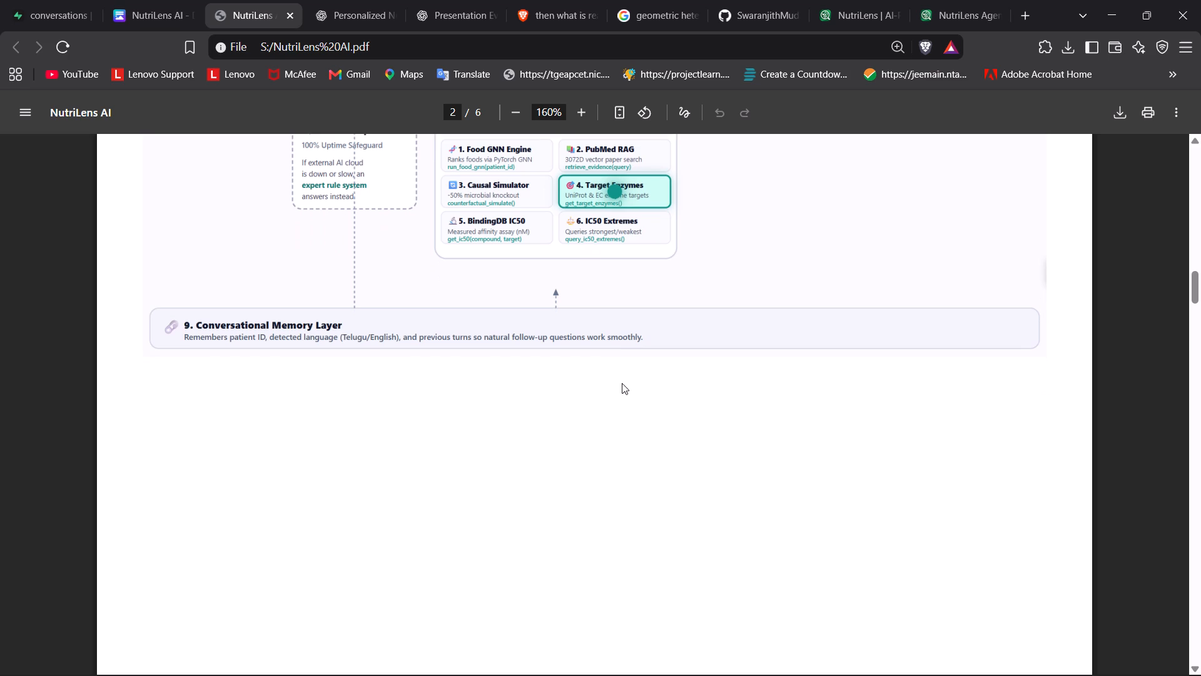
scroll(622, 383, down, 13)
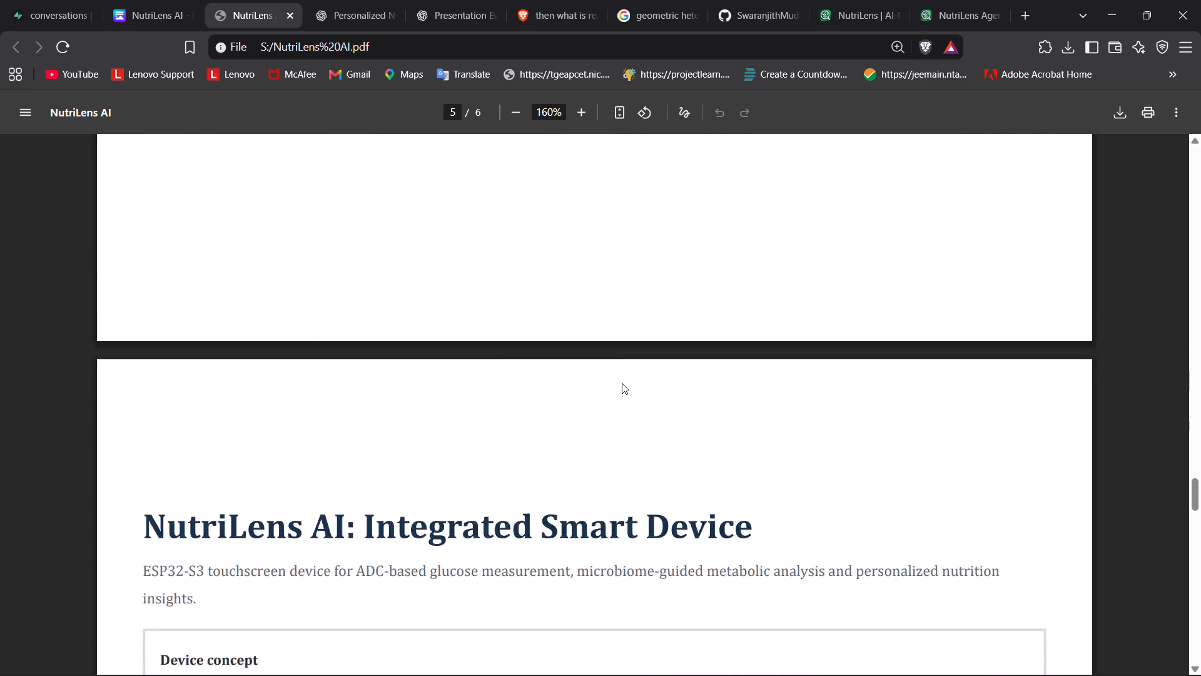
scroll(622, 383, down, 6)
scroll(622, 383, up, 1)
scroll(622, 383, down, 2)
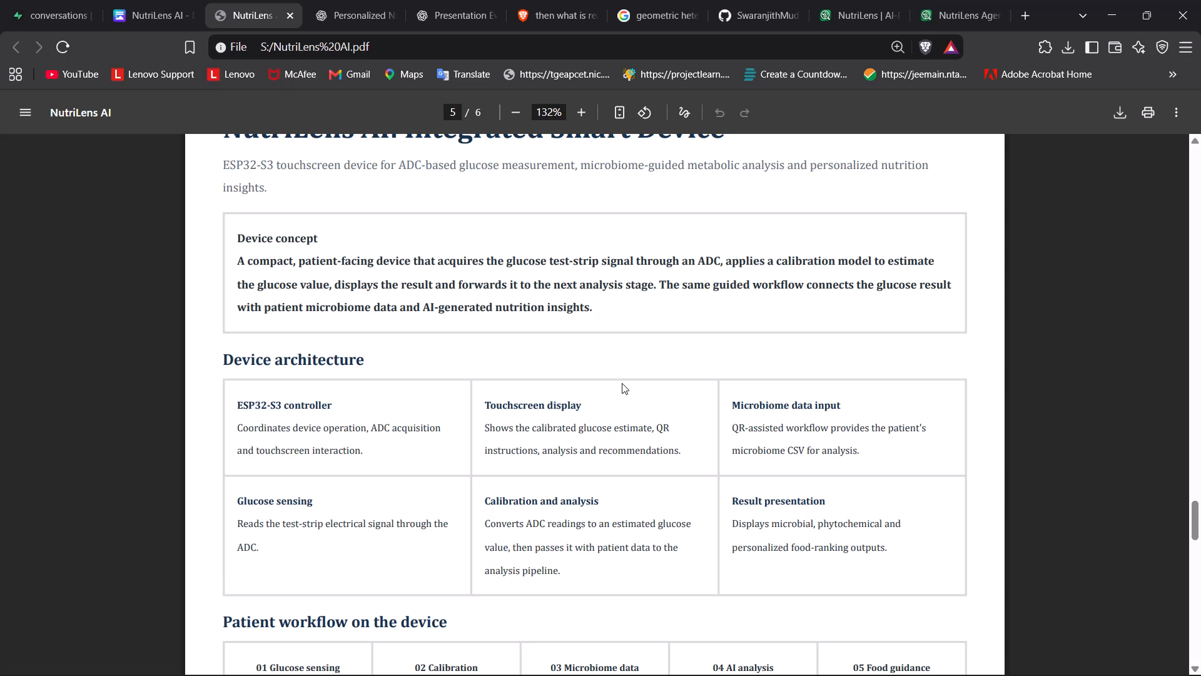
scroll(622, 383, down, 1)
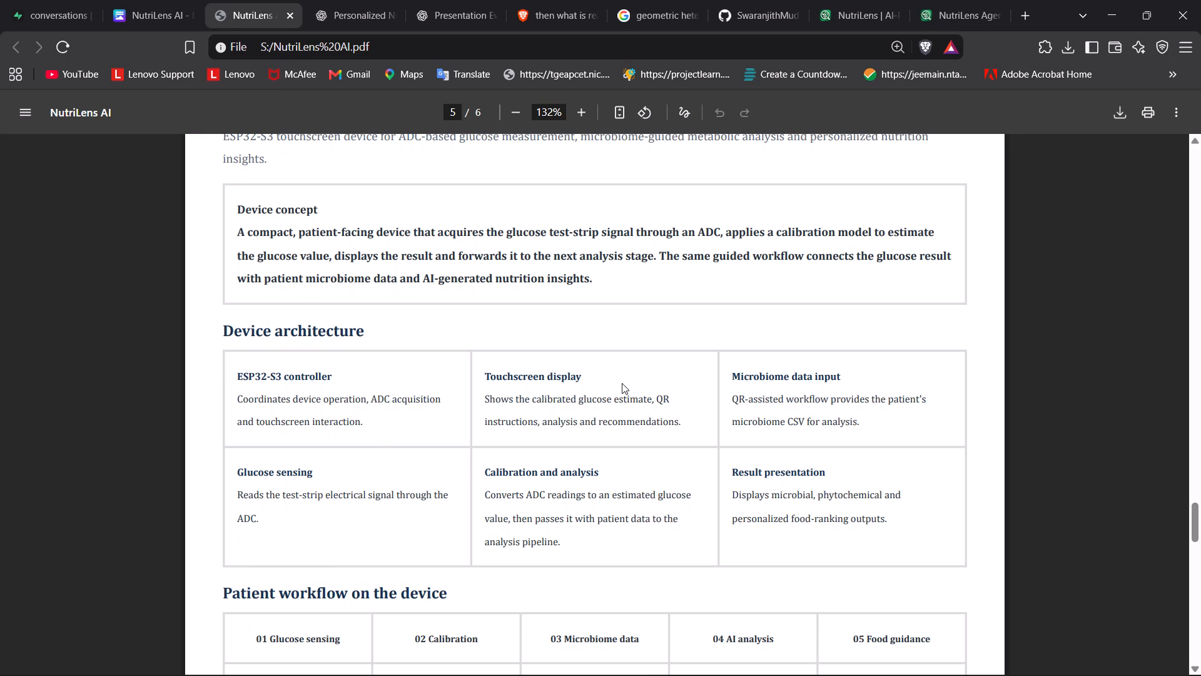
scroll(622, 383, down, 1)
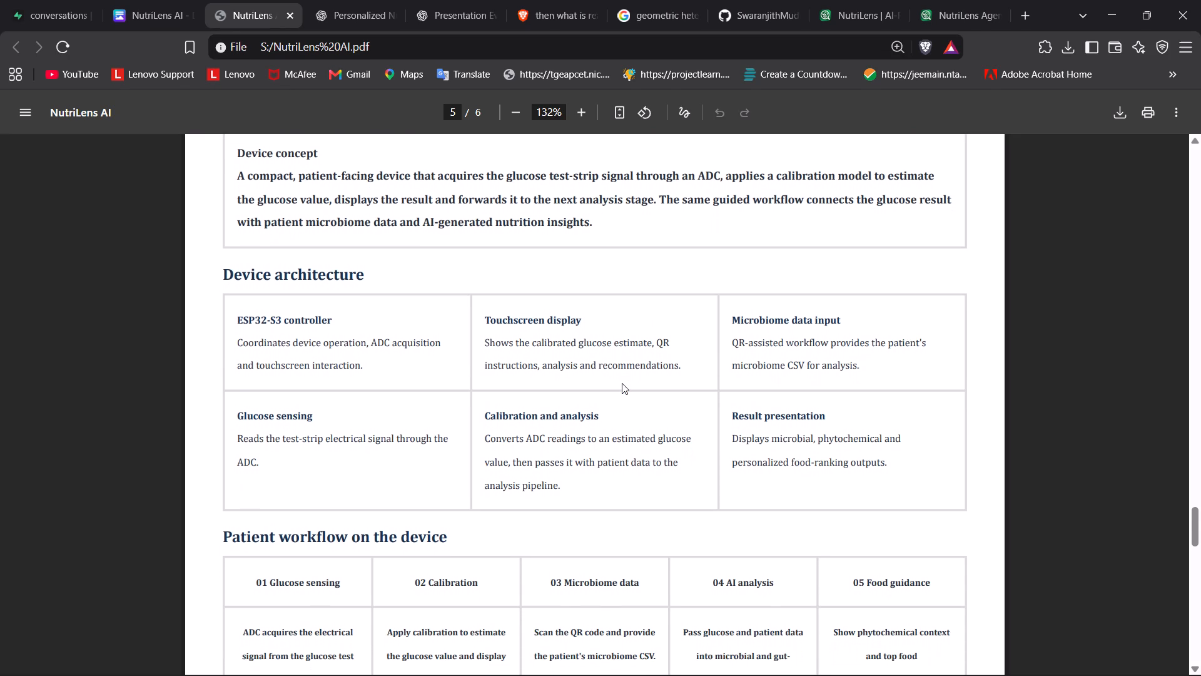
Read the Device architecture and Patient workflow on the device tables on page 5 of the PDF, and return to the project workflow on page 1.
scroll(622, 383, down, 2)
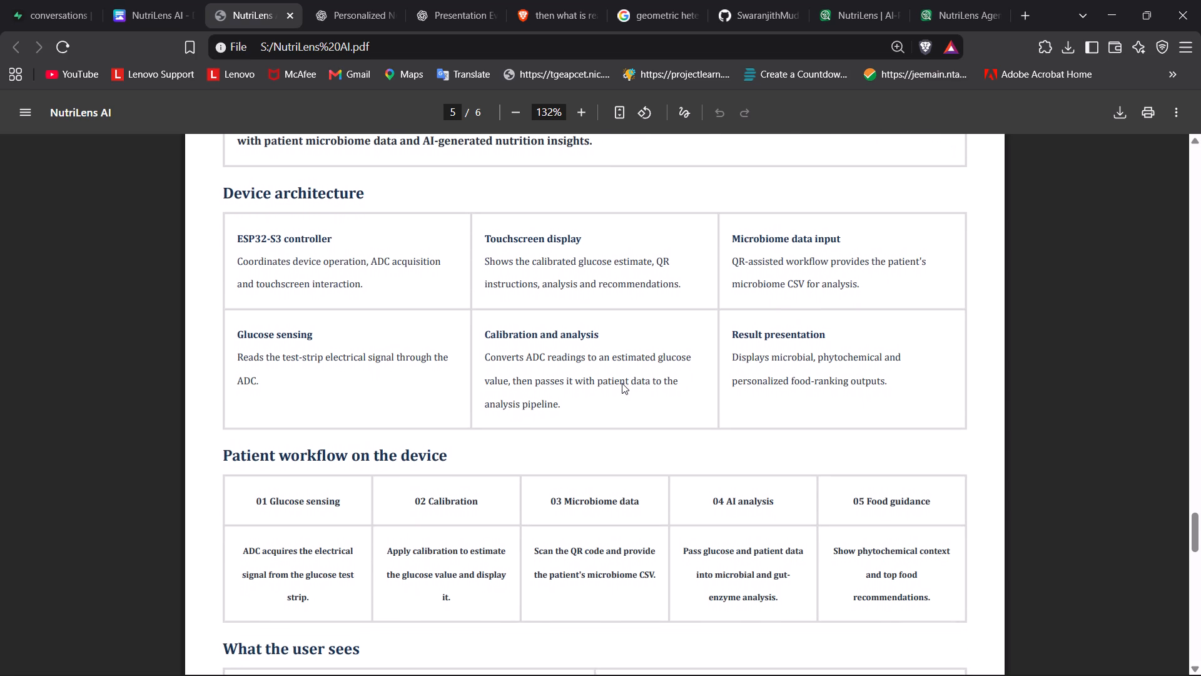
scroll(622, 383, down, 1)
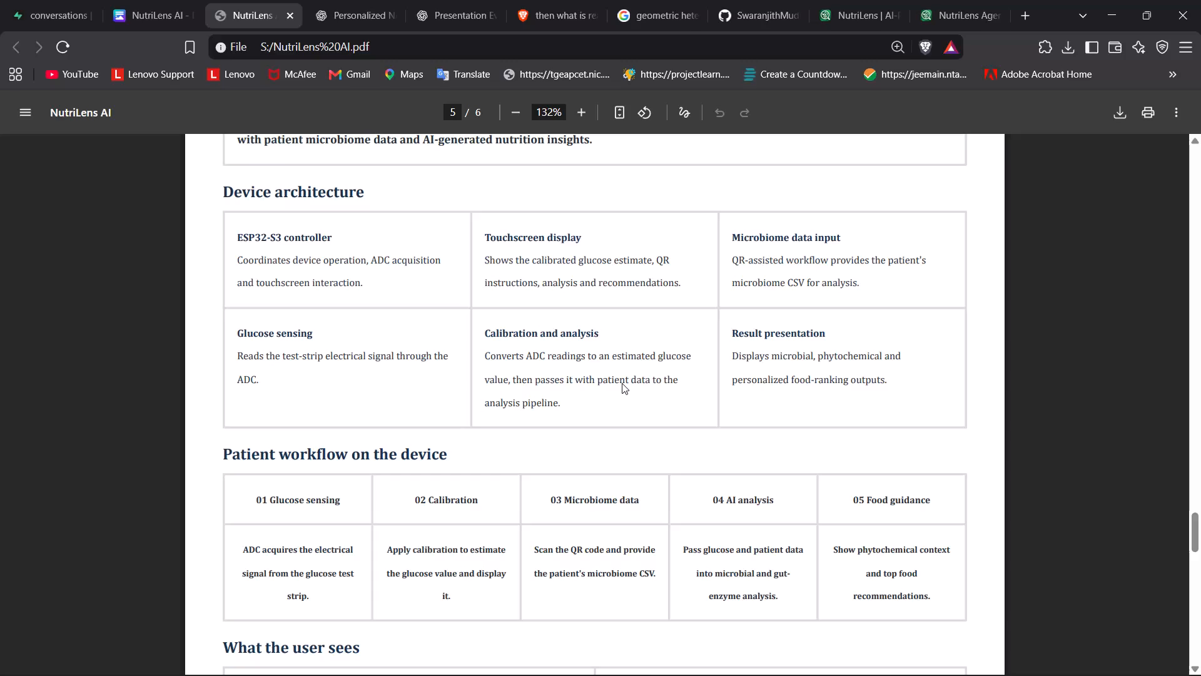
scroll(670, 355, up, 1)
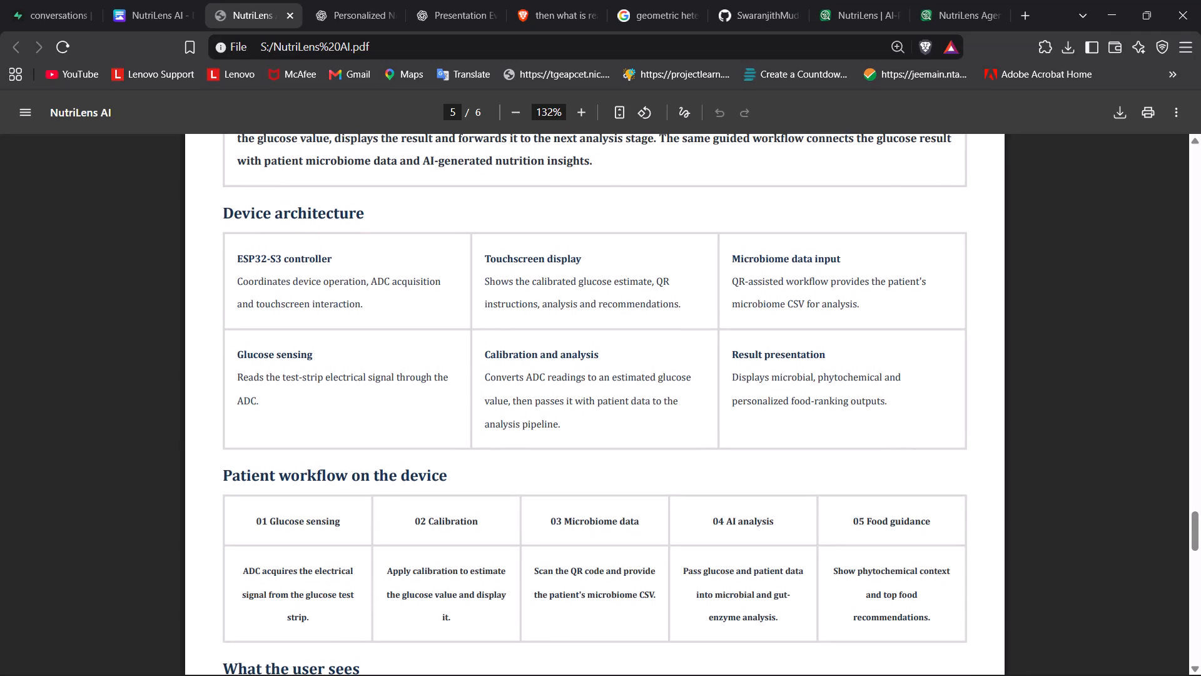
scroll(670, 355, up, 1)
scroll(670, 355, down, 1)
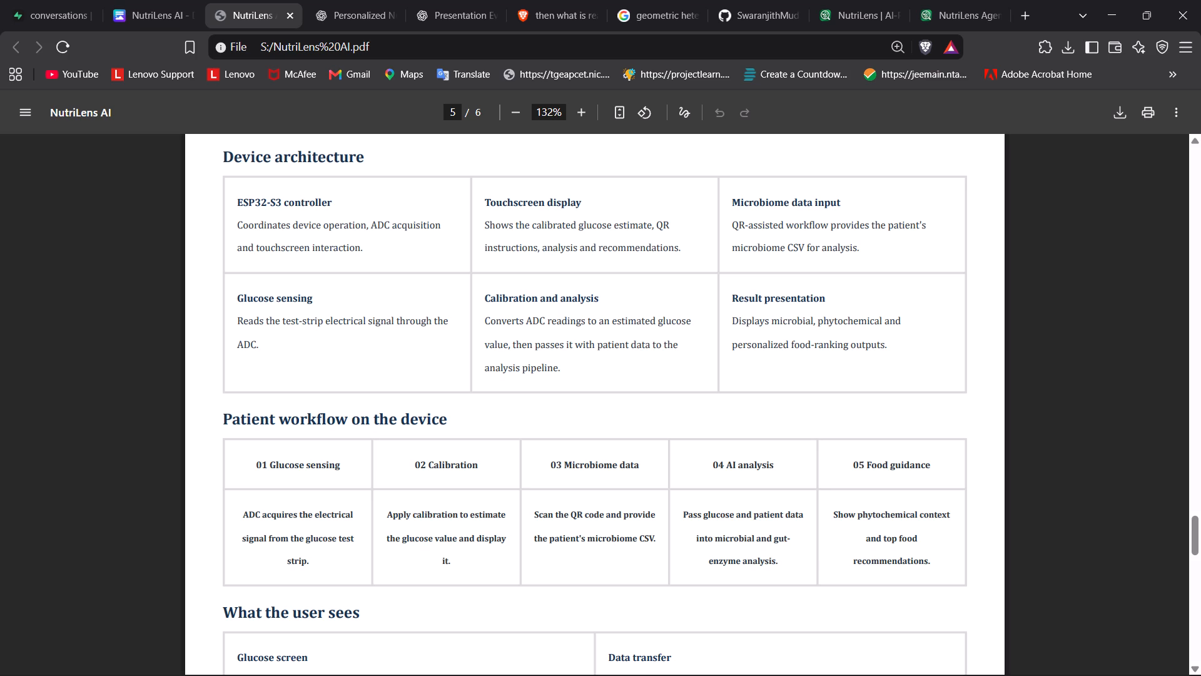
scroll(722, 274, up, 1)
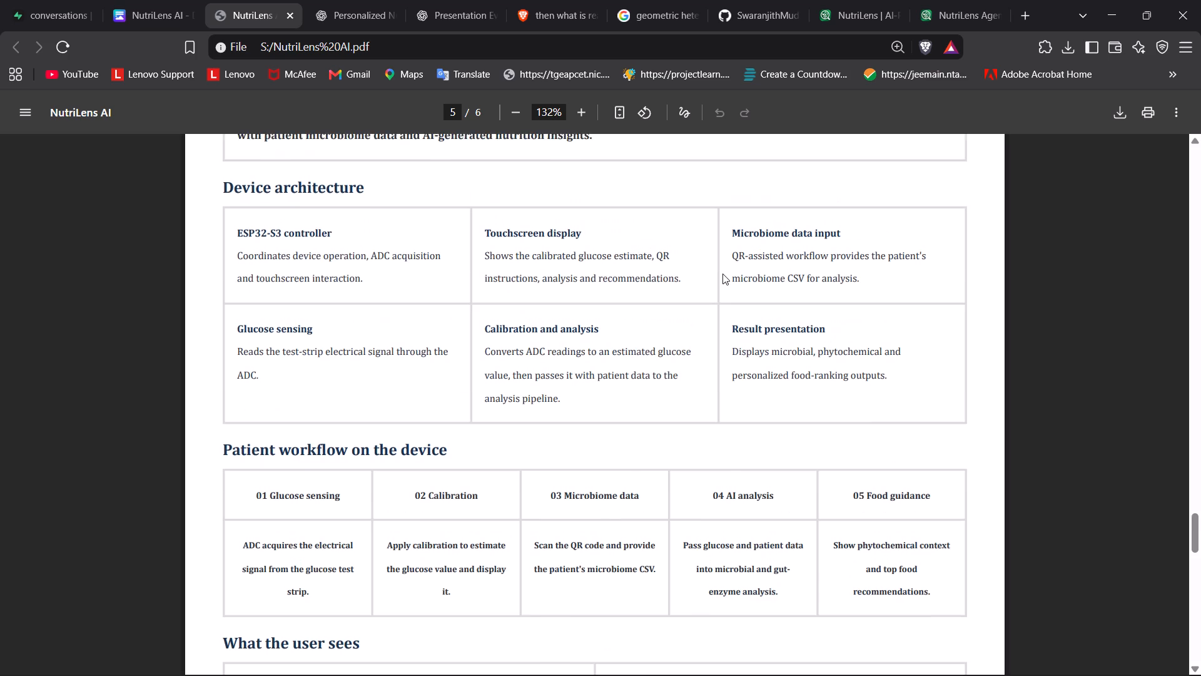
scroll(722, 274, down, 1)
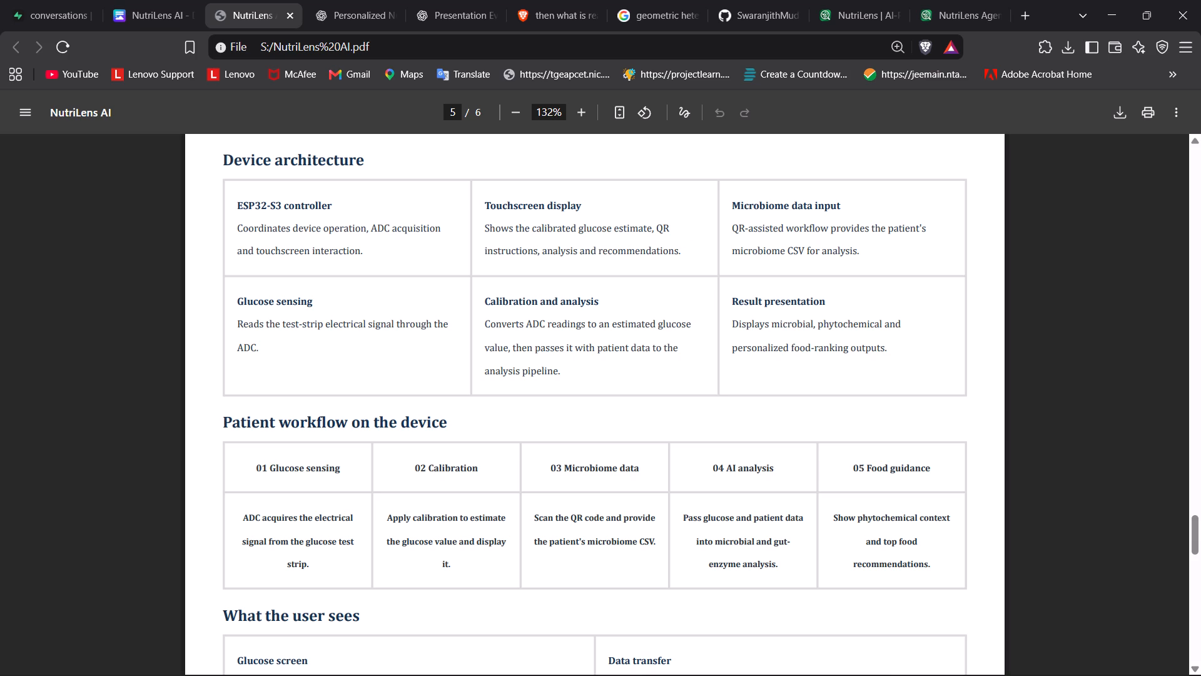
scroll(685, 230, up, 20)
scroll(685, 230, up, 15)
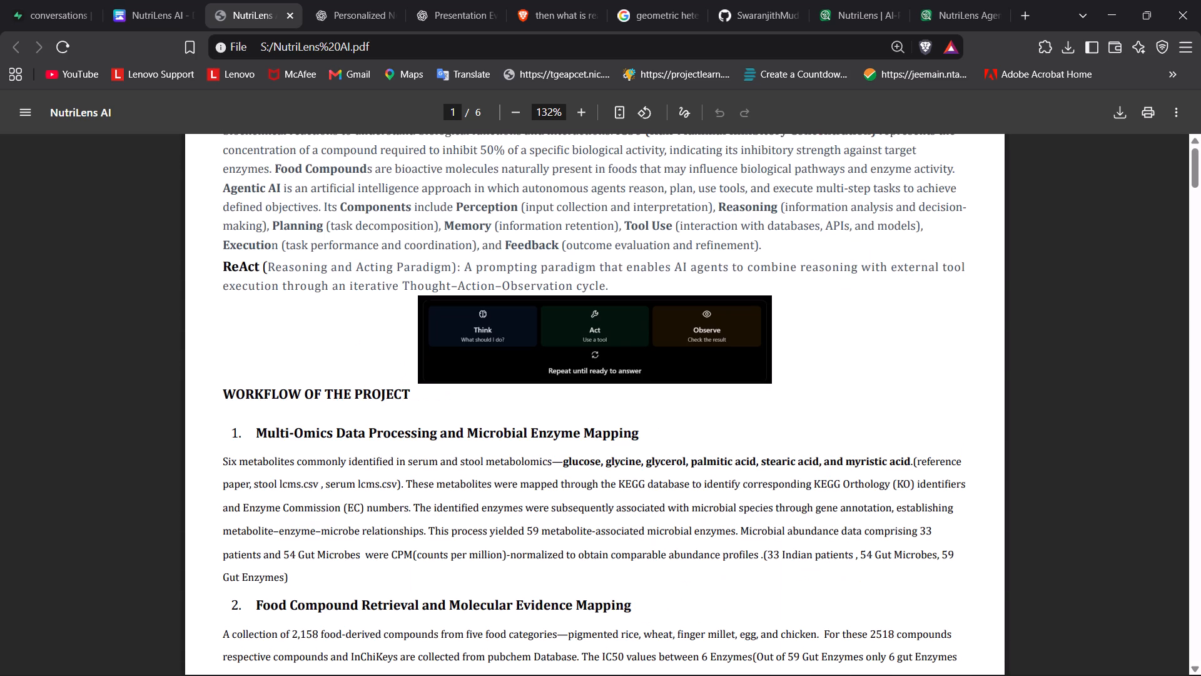
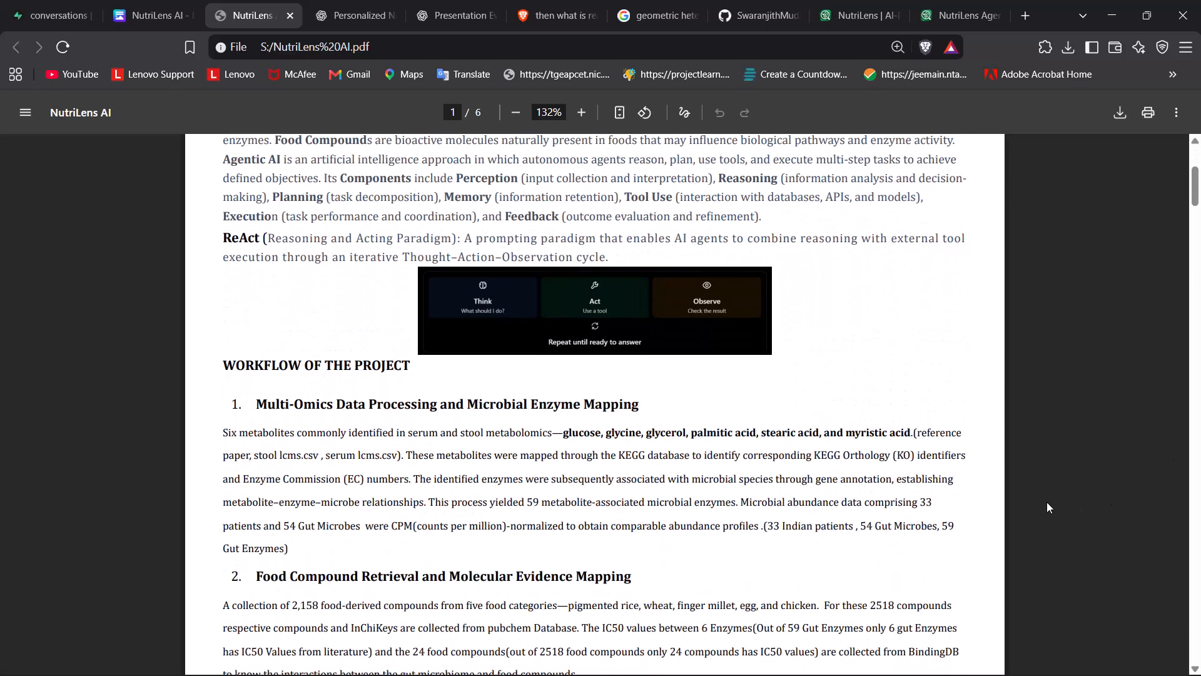
Skim the PDF from the project workflow on page 1 through to the last page, ending at the Integrated Smart Device section.
scroll(1046, 502, up, 1)
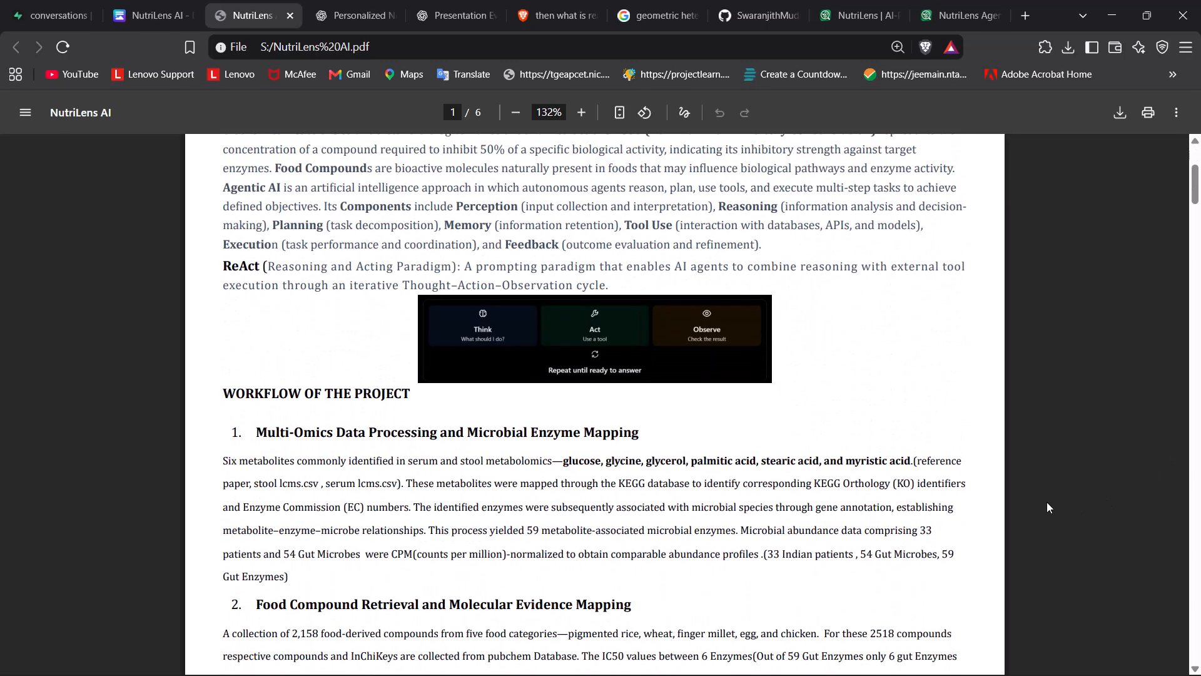
scroll(1046, 502, down, 5)
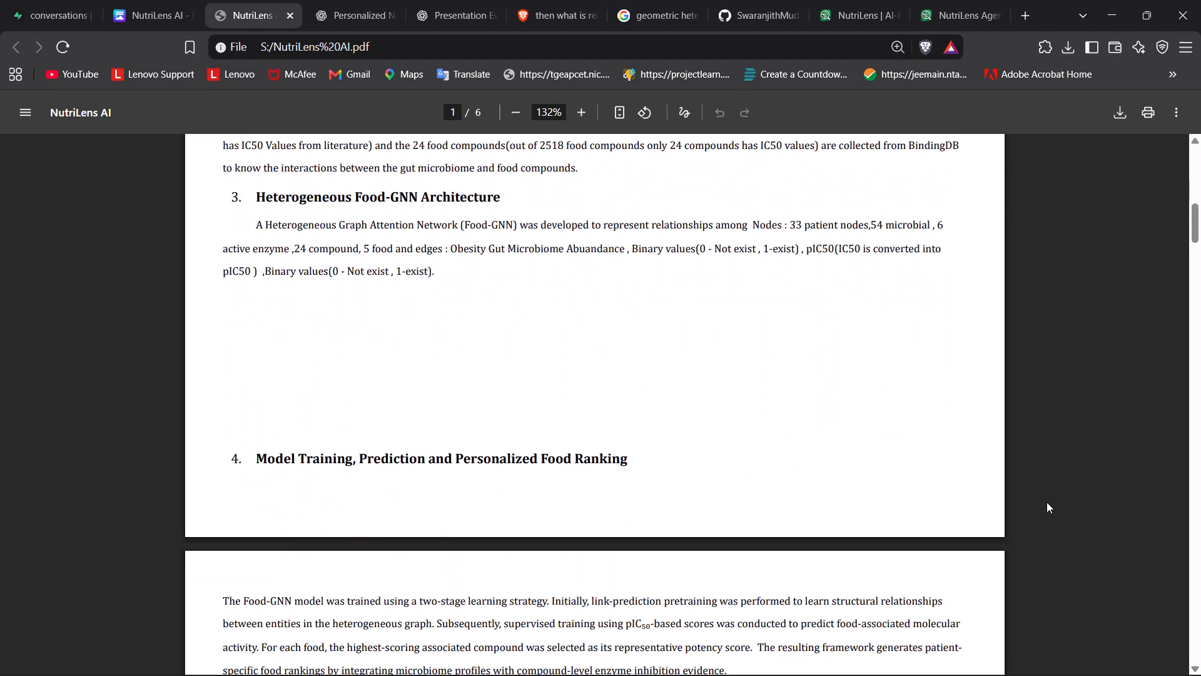
scroll(1046, 502, down, 6)
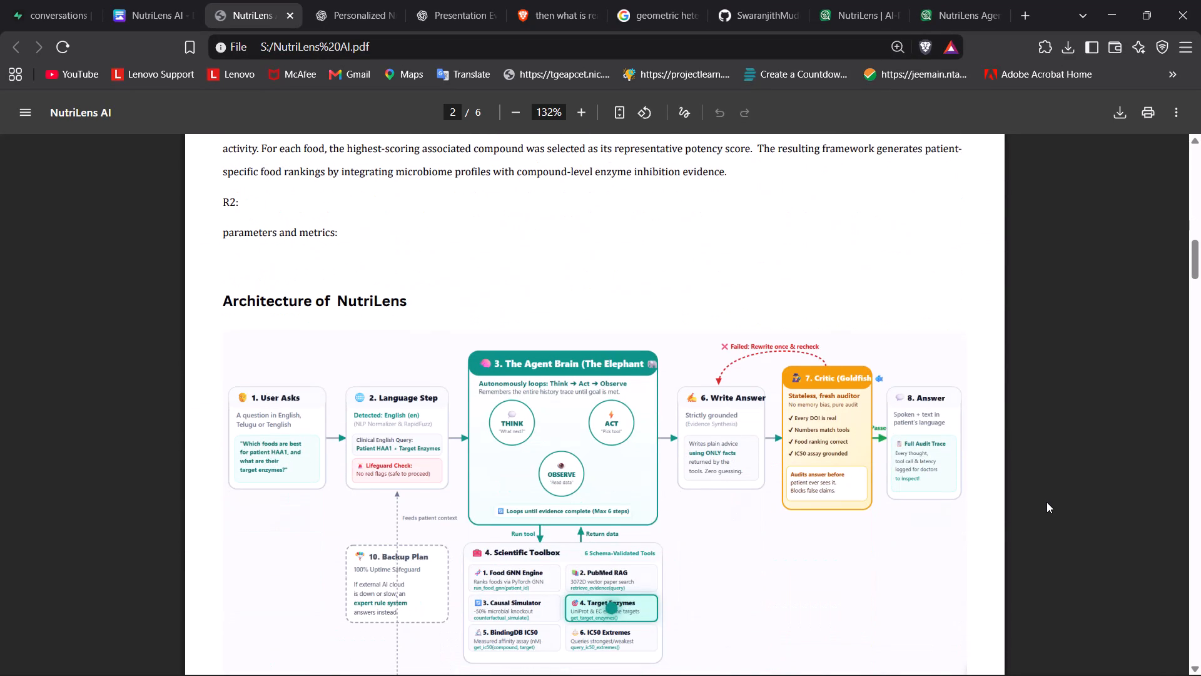
scroll(1046, 502, down, 6)
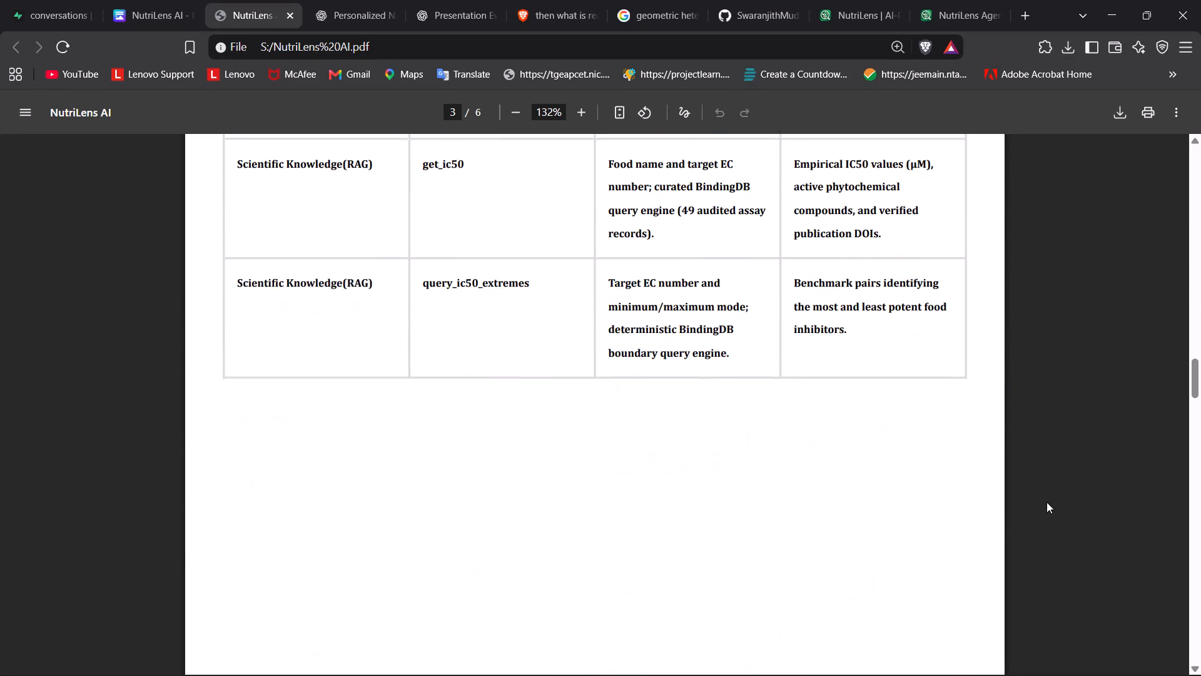
scroll(1046, 502, down, 10)
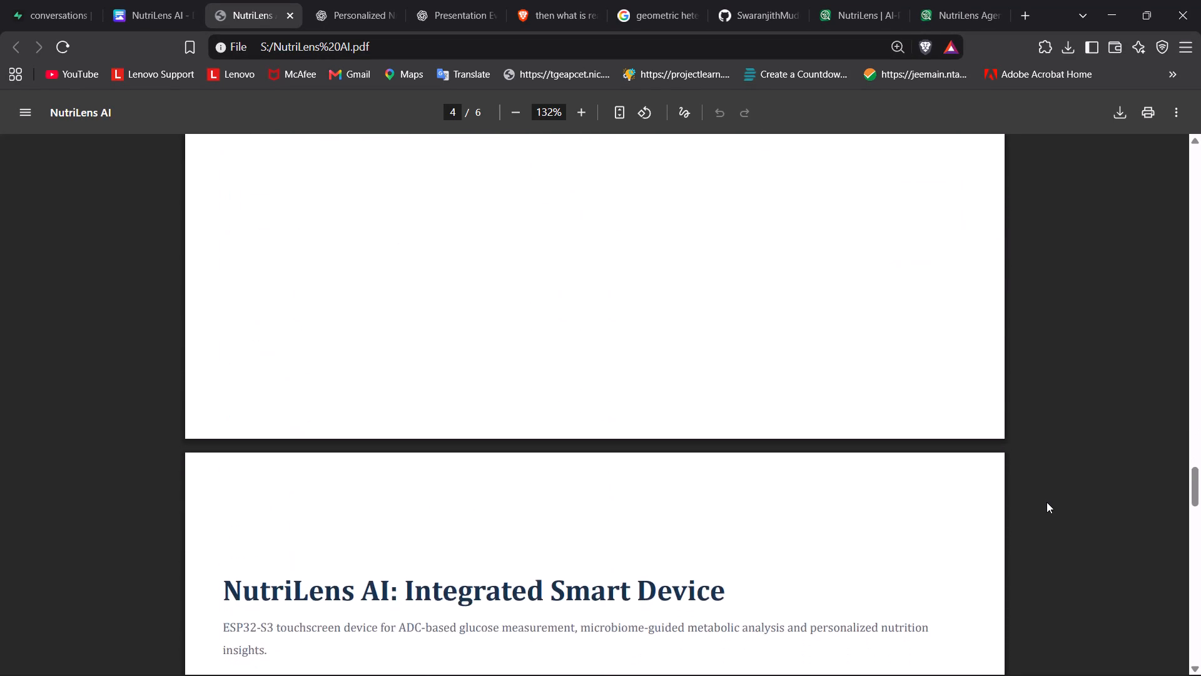
scroll(1046, 502, down, 8)
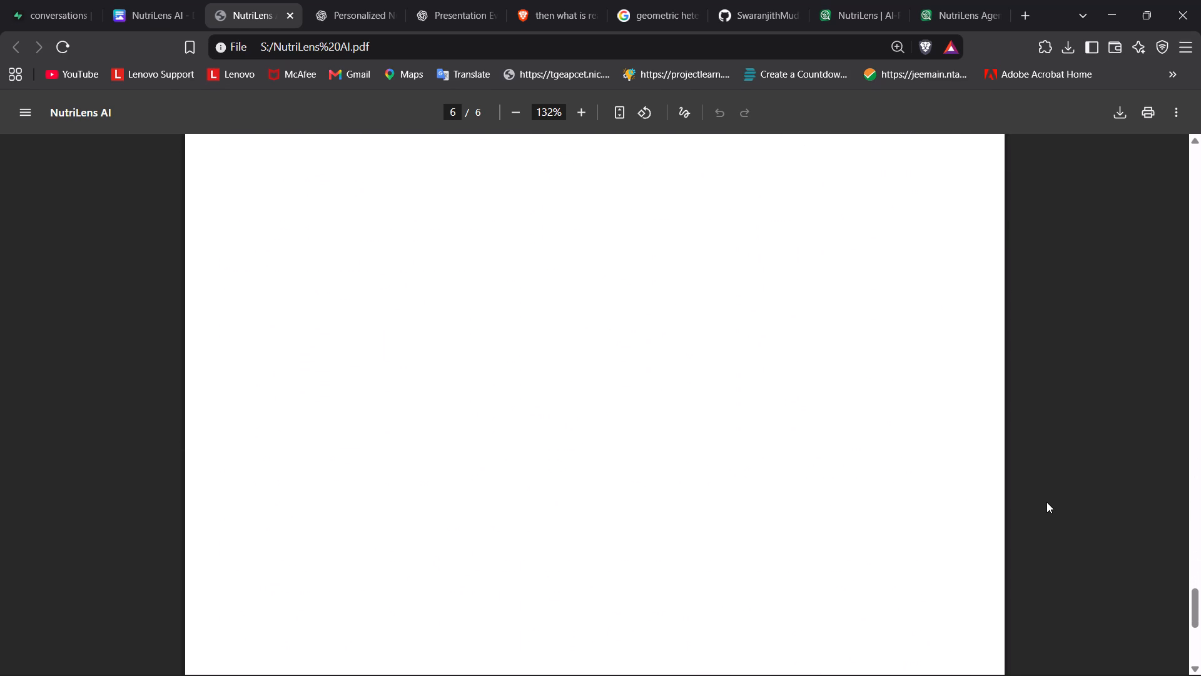
scroll(1046, 502, up, 4)
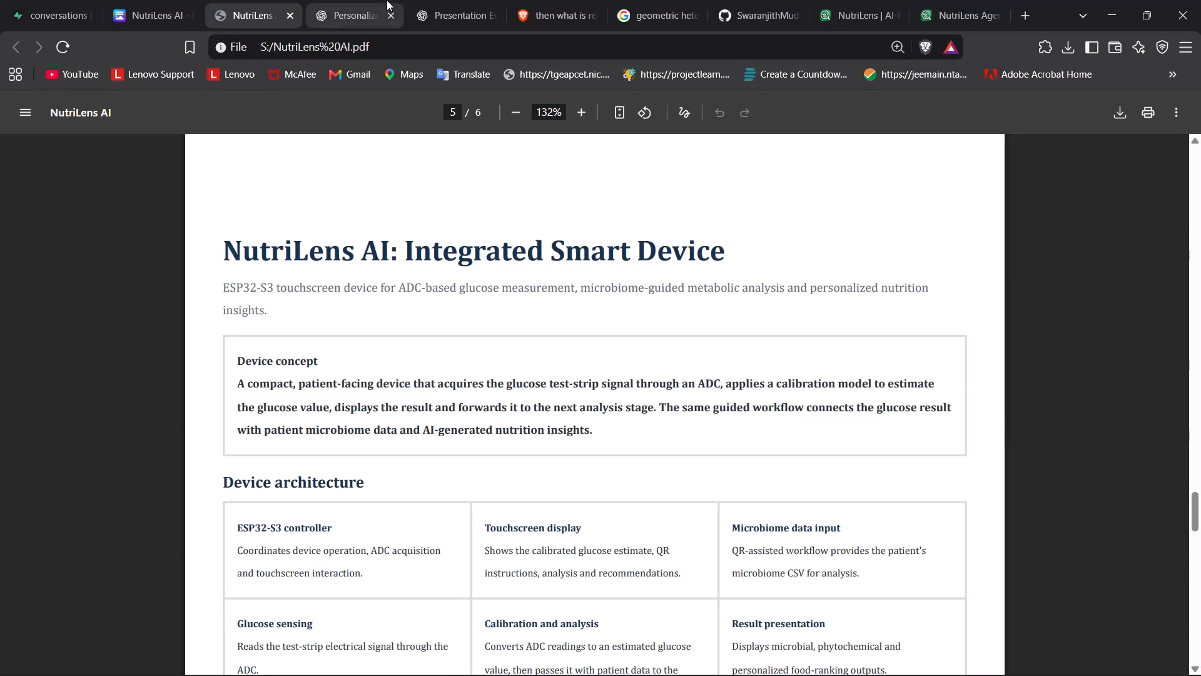
Switch to the Canva document and review its text from the title and Key Concepts through workflow sections 1 to 4.
click(156, 0)
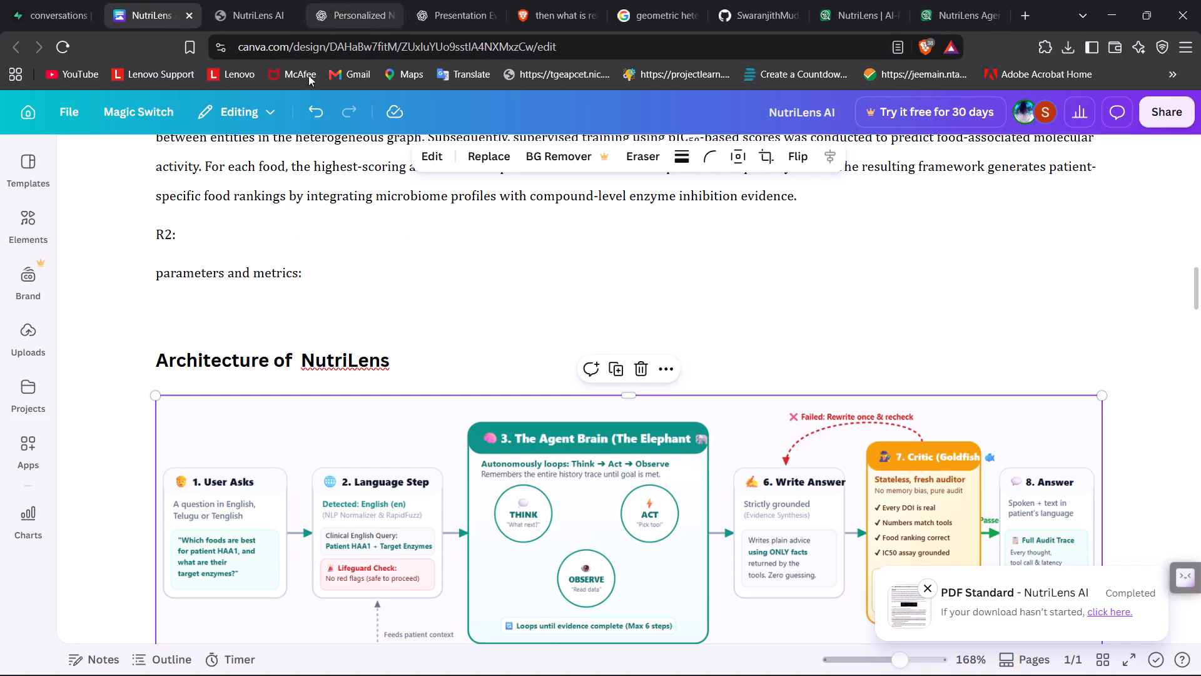
scroll(265, 209, up, 1)
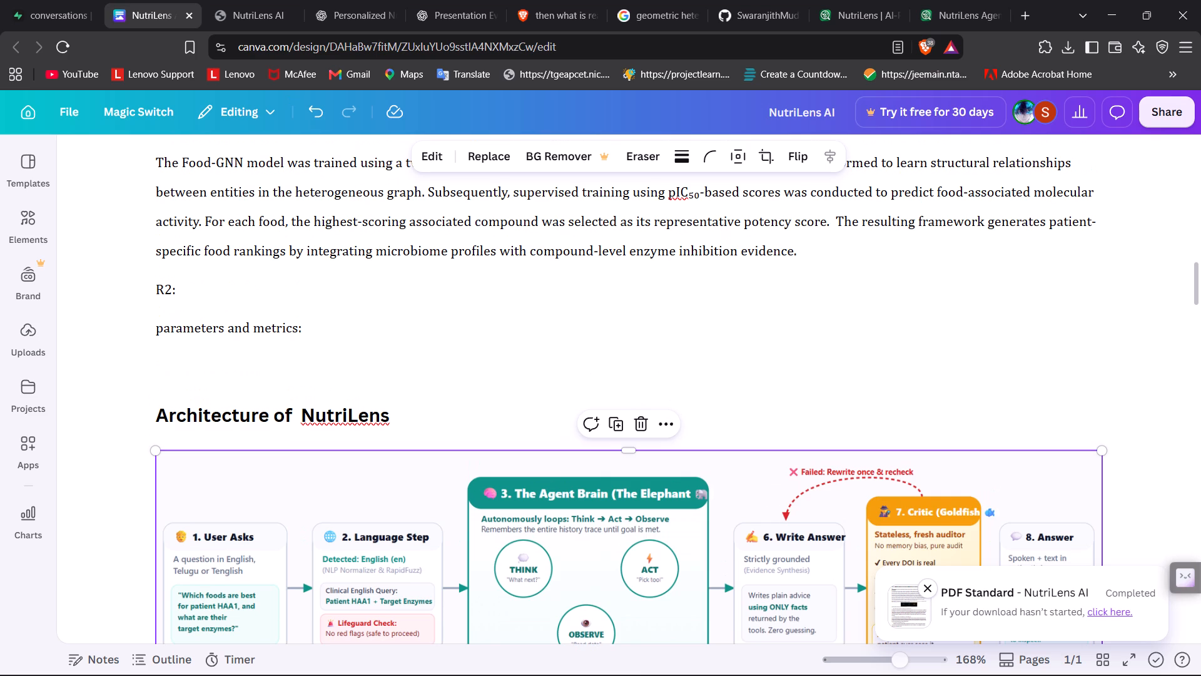
scroll(265, 209, up, 4)
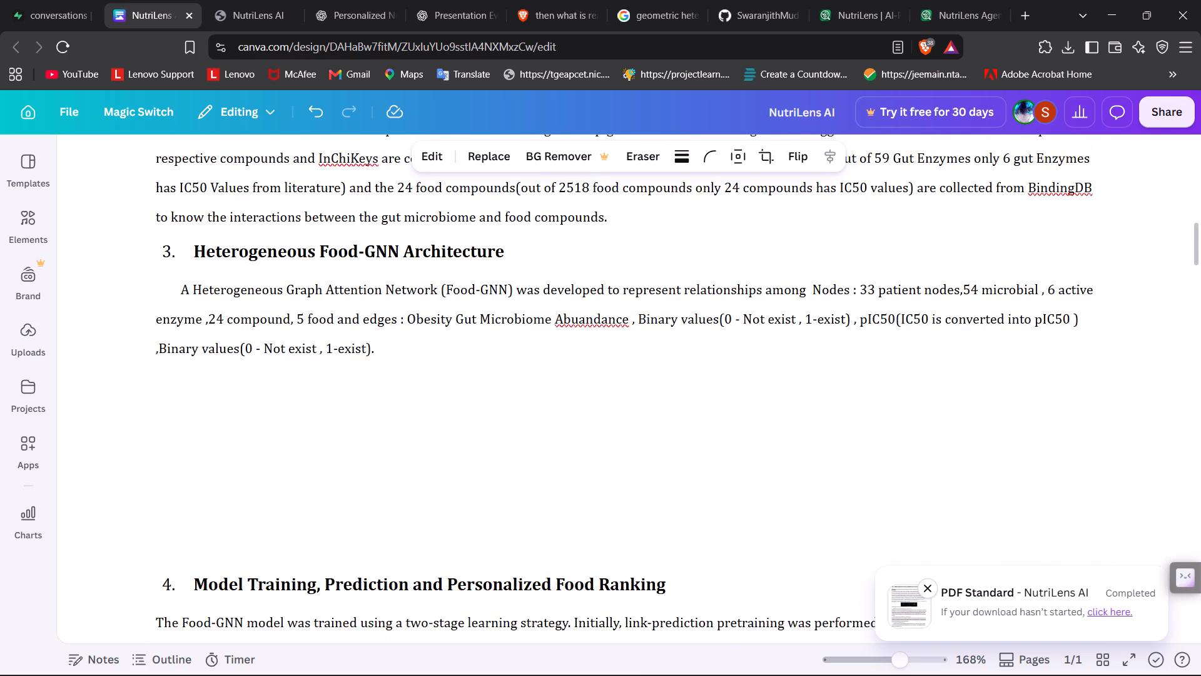
scroll(265, 209, up, 6)
scroll(265, 209, down, 1)
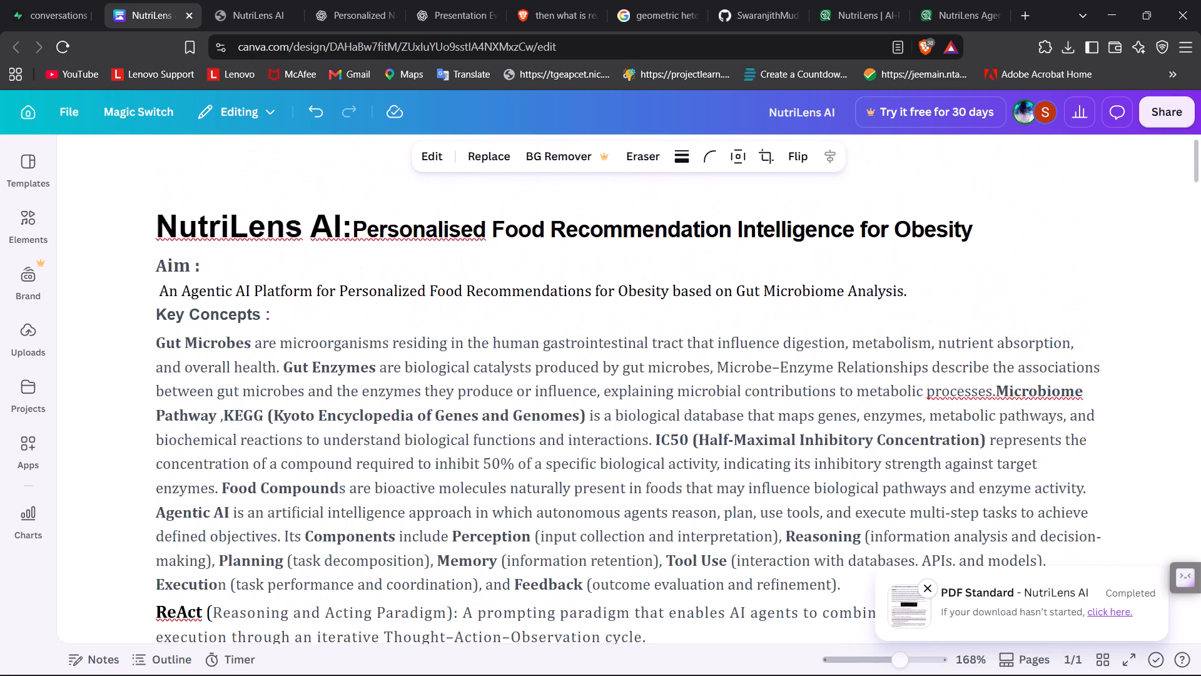
scroll(265, 209, down, 3)
scroll(376, 343, down, 1)
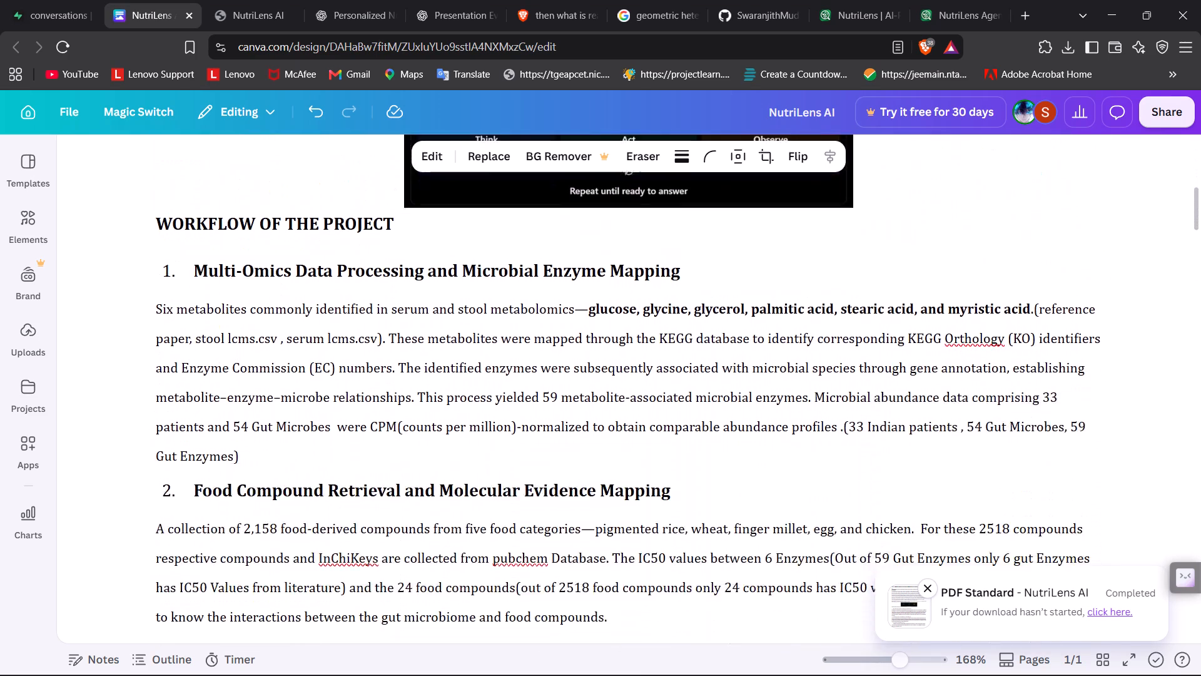
scroll(376, 343, down, 3)
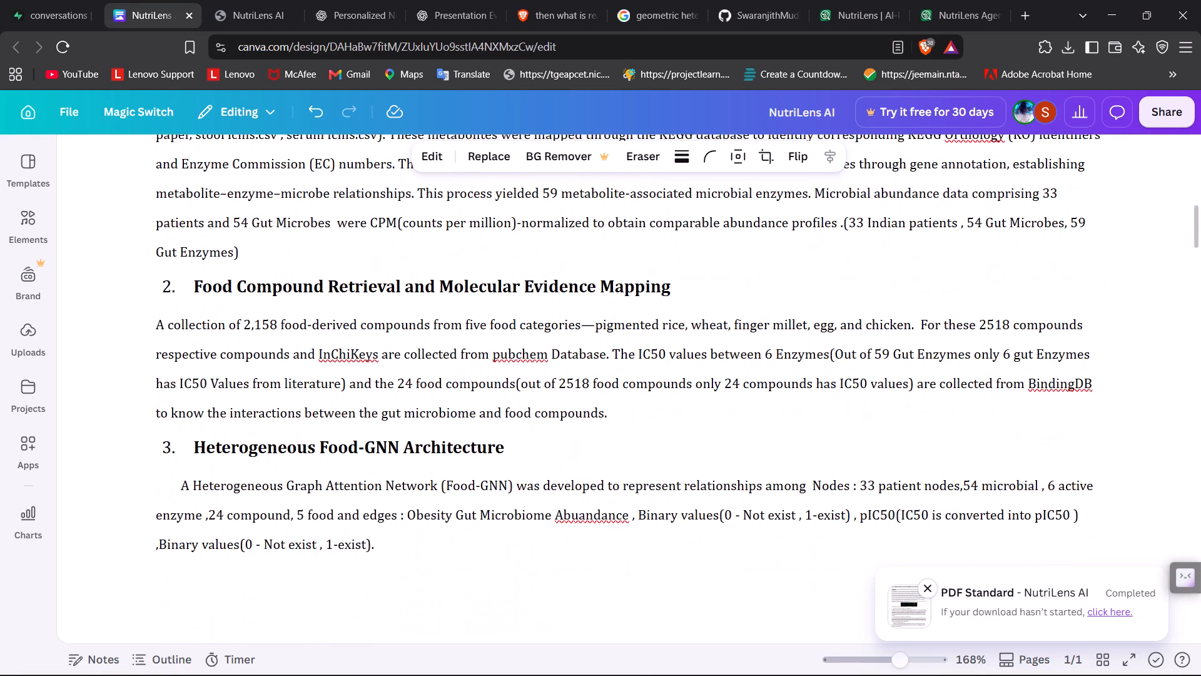
scroll(376, 343, down, 2)
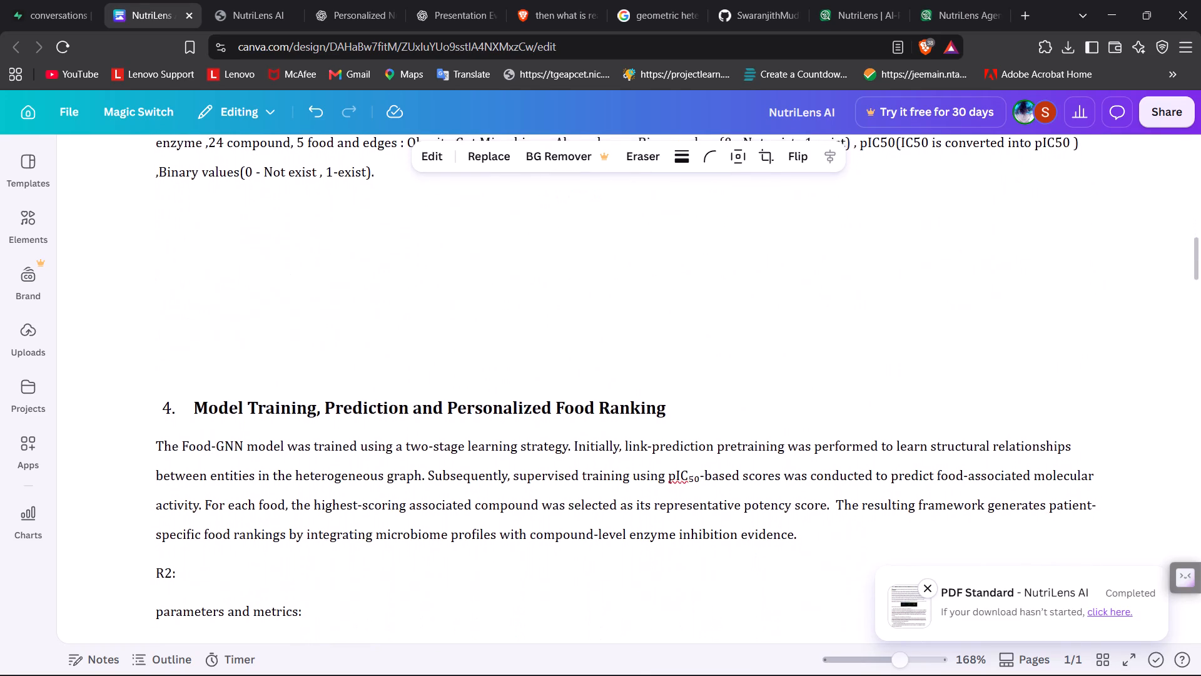
scroll(376, 343, up, 4)
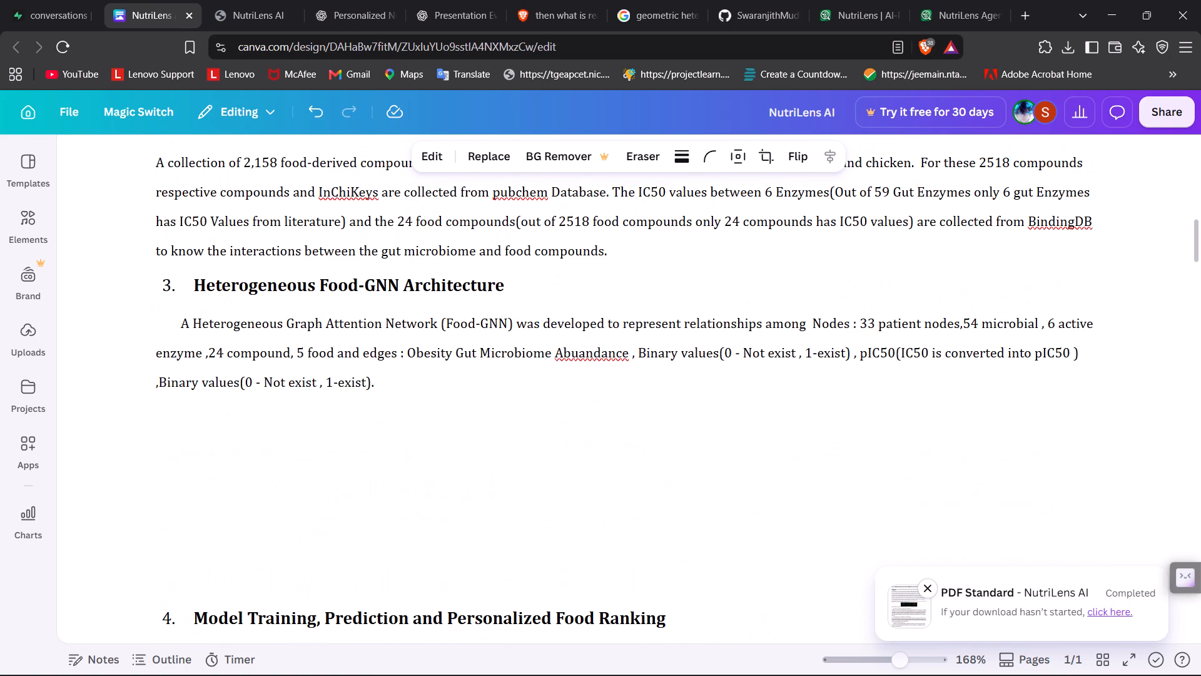
Review the NutriLens architecture diagram and read the agent tools table down to the query_ic50_extremes row.
scroll(376, 343, down, 7)
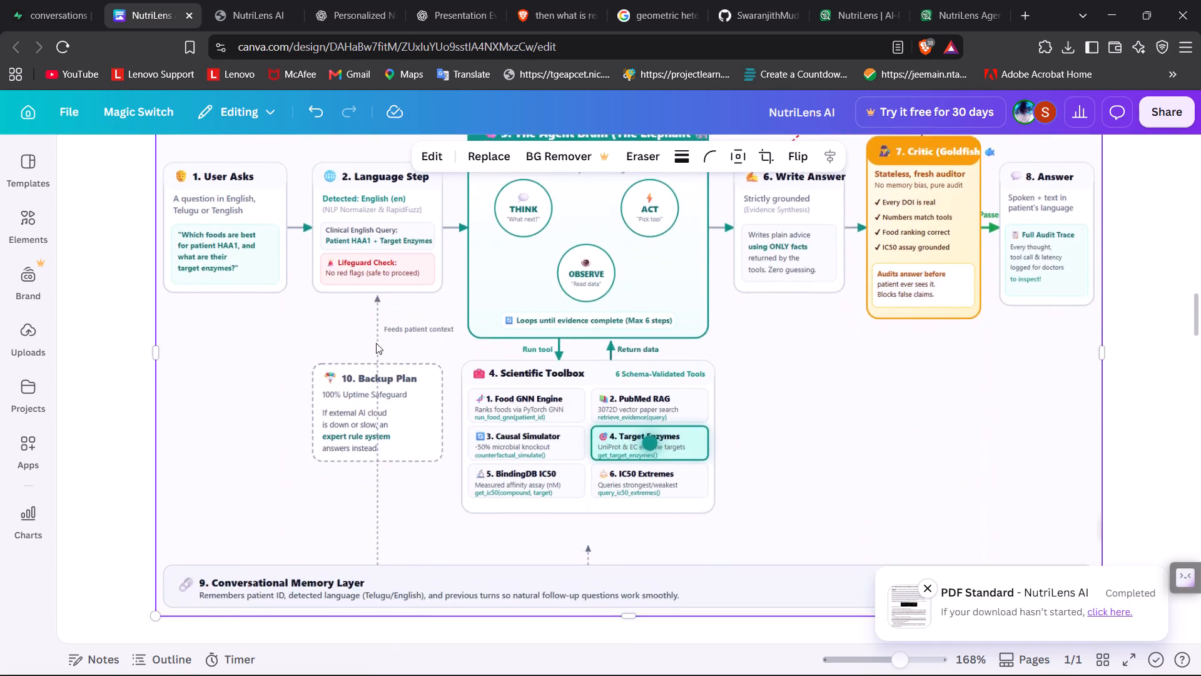
scroll(376, 343, down, 3)
scroll(376, 343, up, 2)
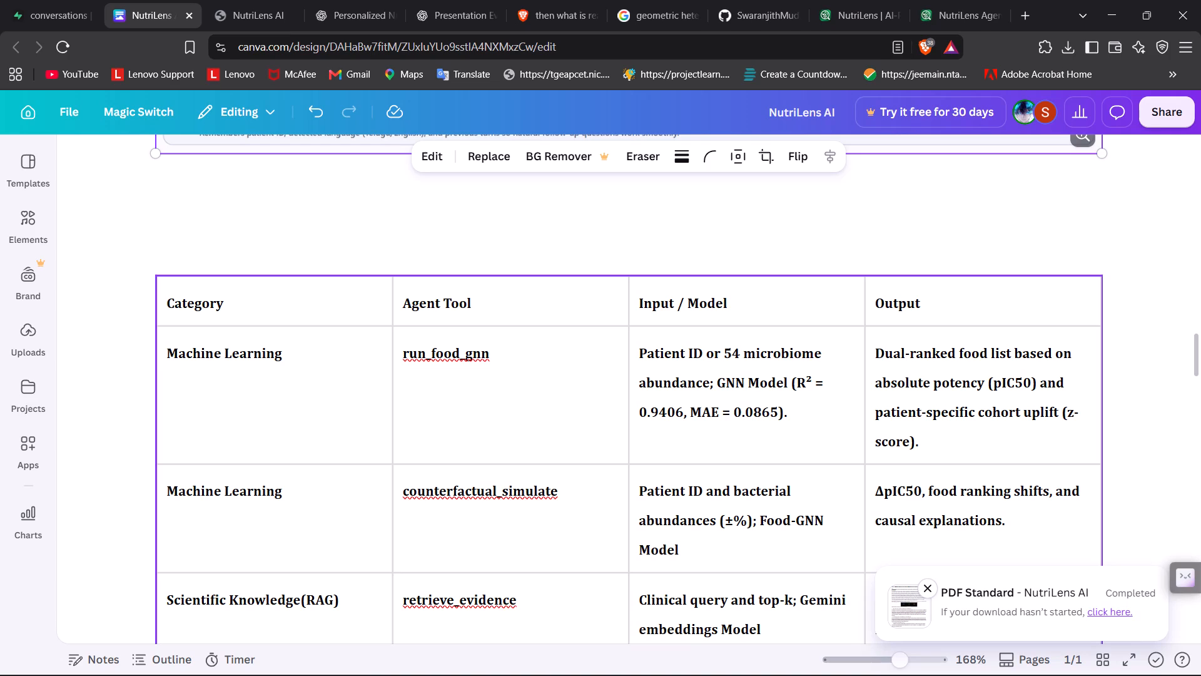
scroll(748, 381, down, 3)
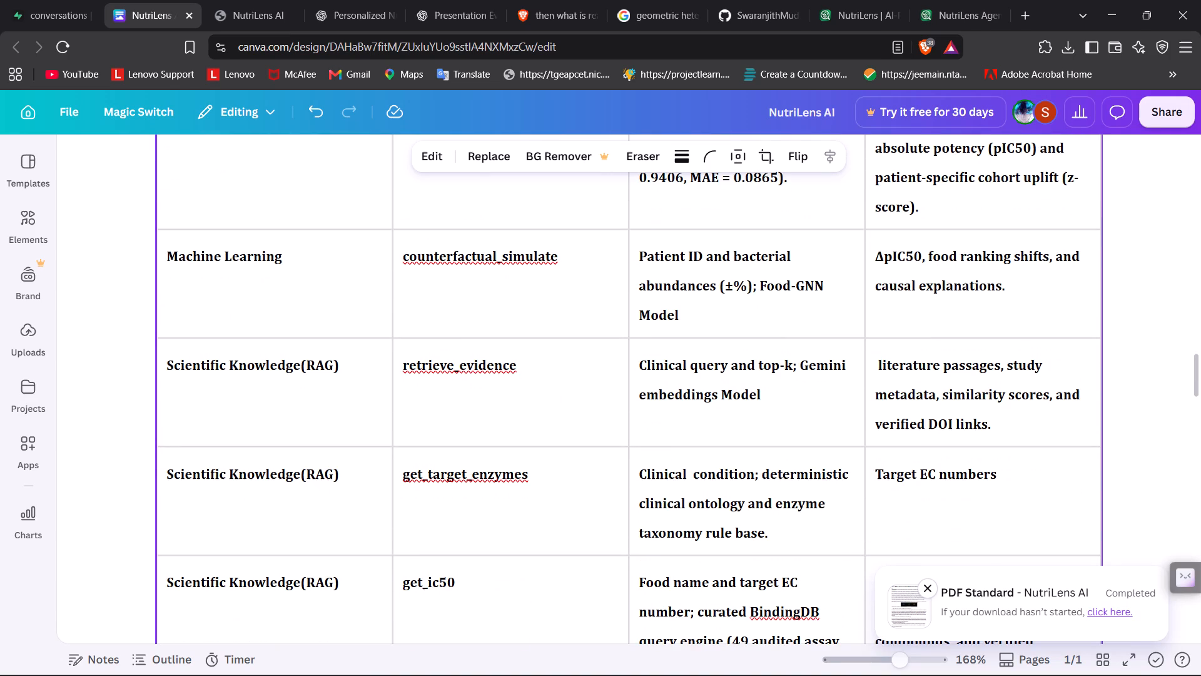
scroll(748, 381, down, 3)
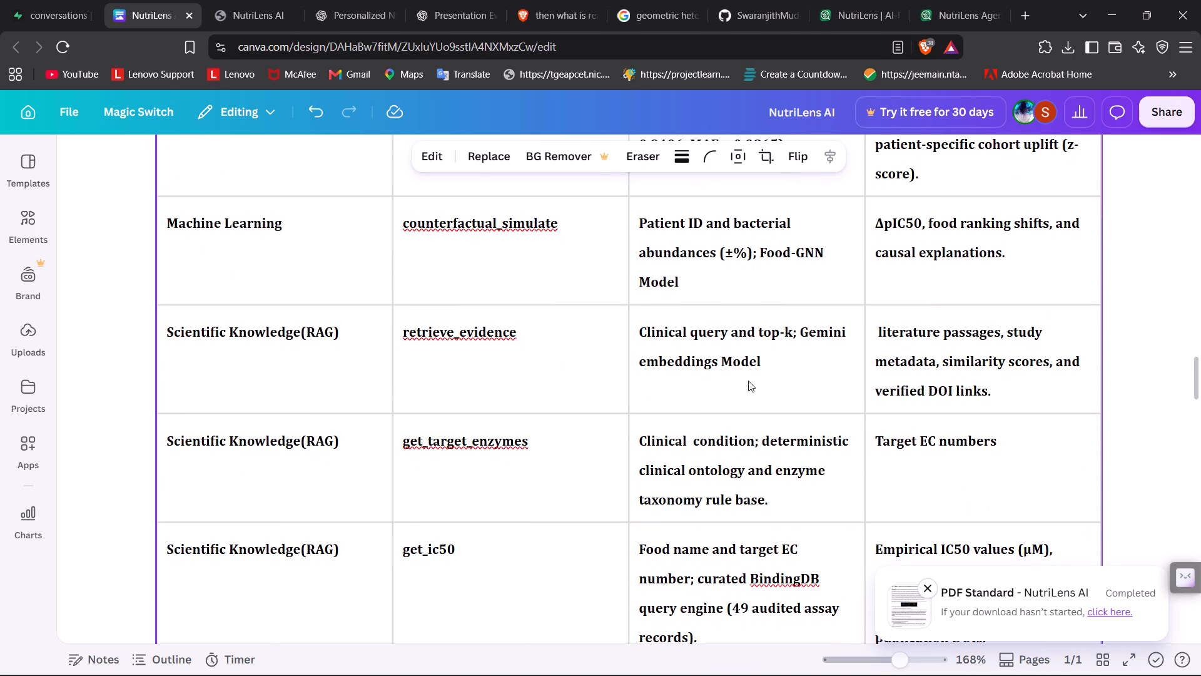
scroll(748, 381, down, 2)
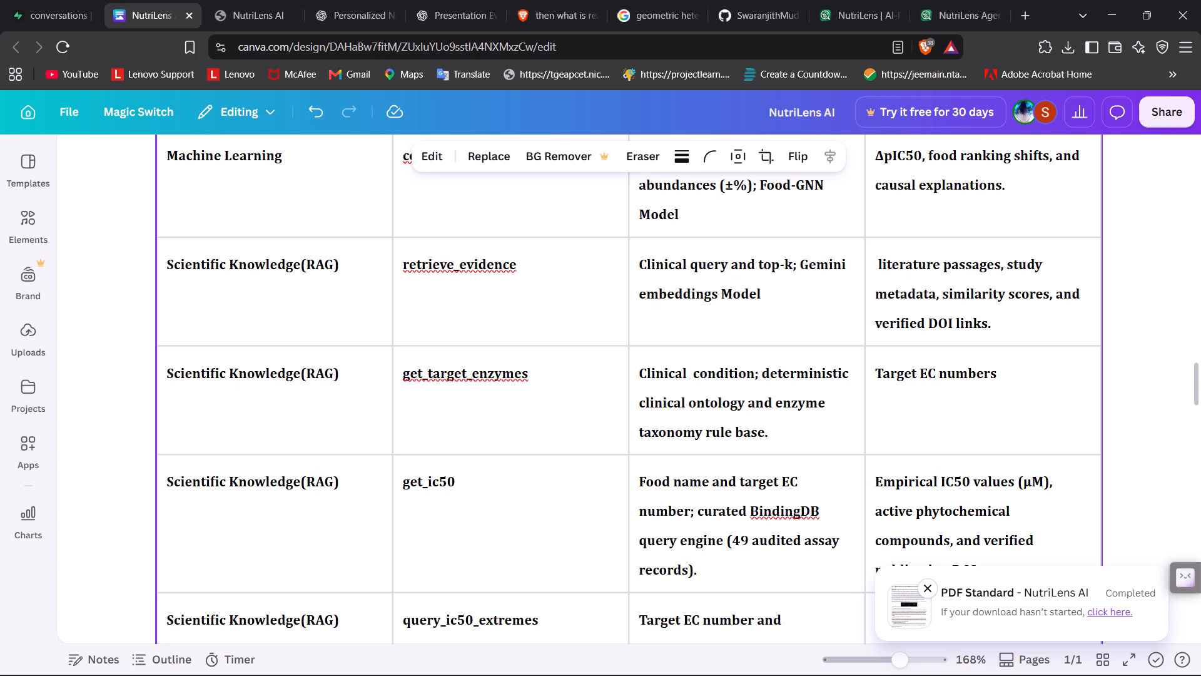
scroll(748, 381, down, 1)
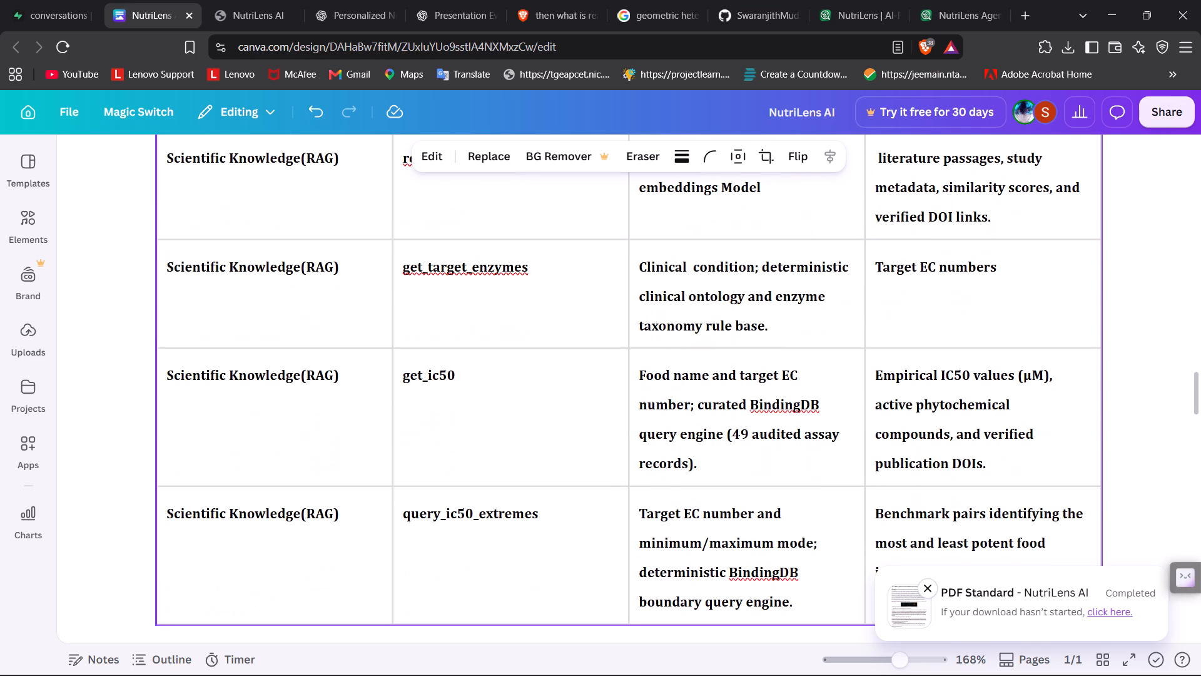
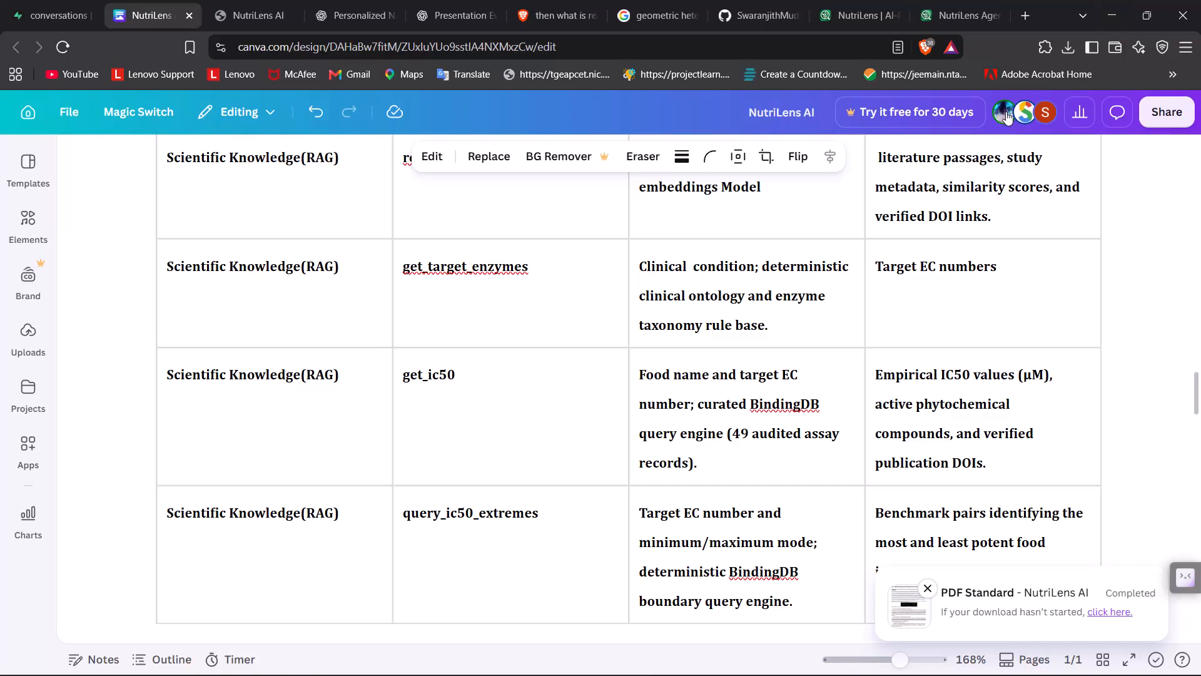
Check the profile card and role of the document's owner among the active collaborators.
click(1006, 110)
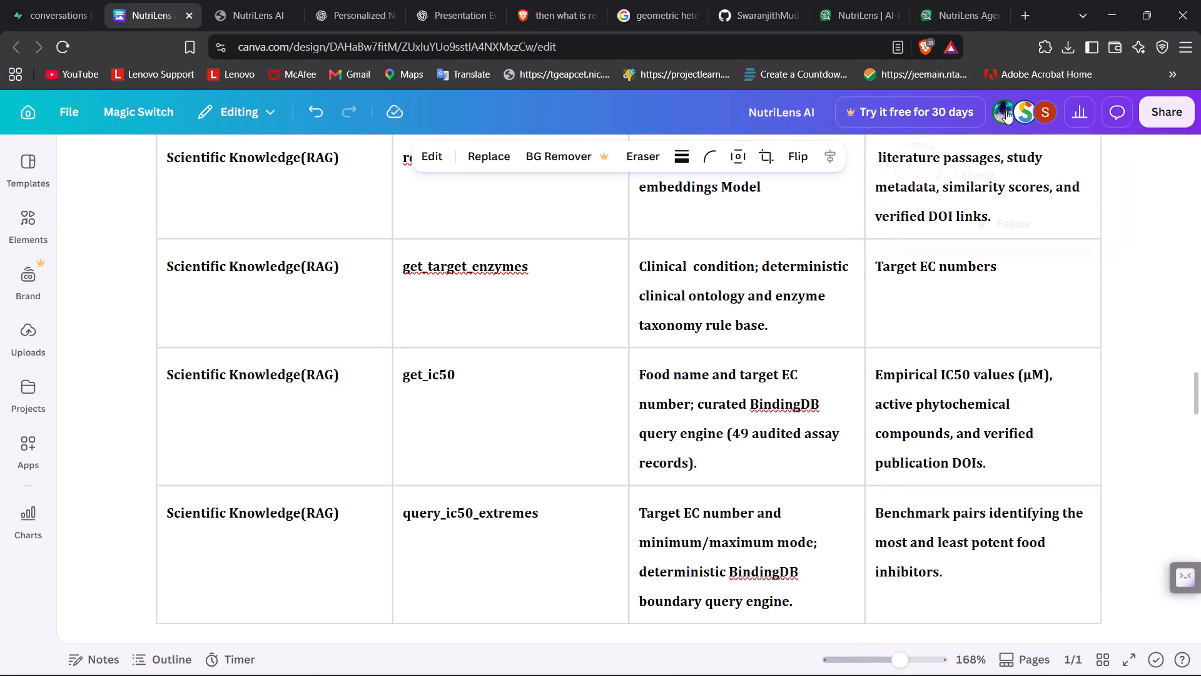
click(1021, 114)
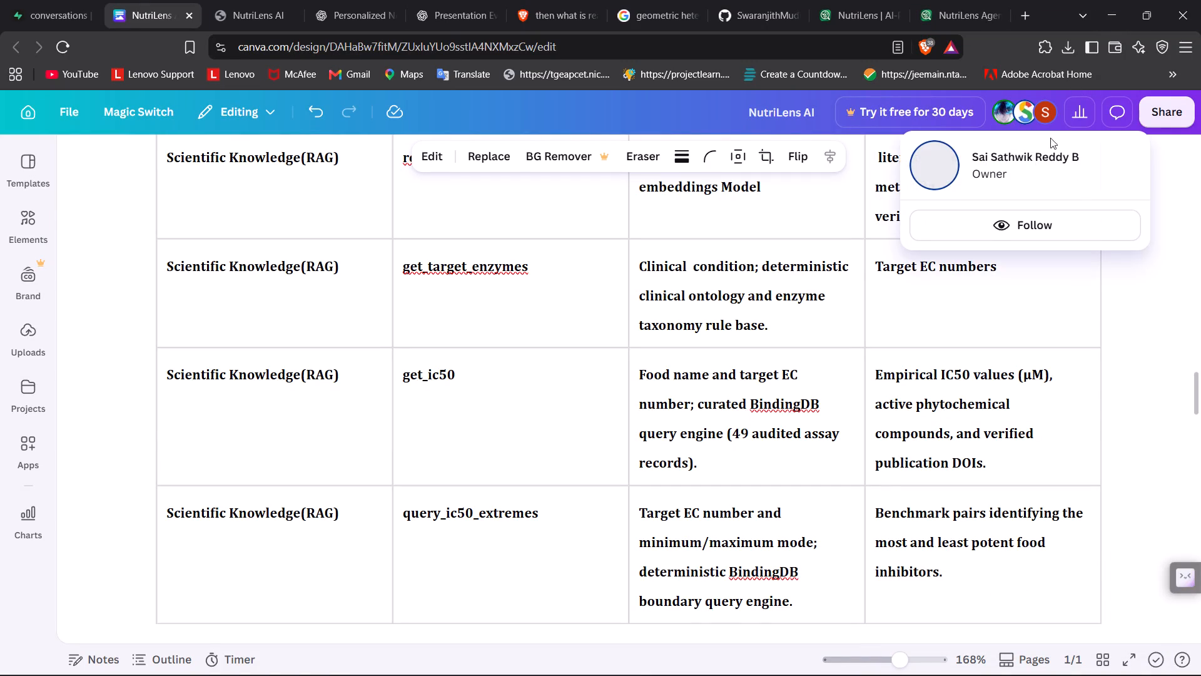
click(1115, 305)
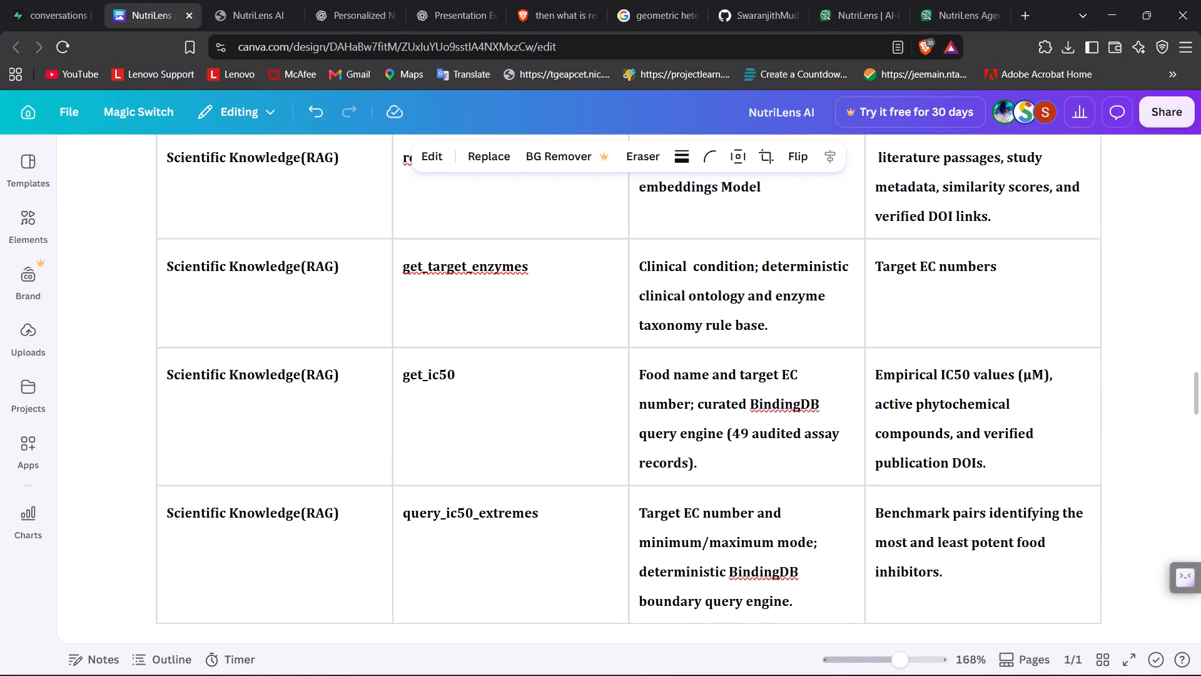
Go back over the agent tools table and examine the NutriLens architecture diagram, from User Asks to the Conversational Memory Layer.
scroll(1115, 305, up, 2)
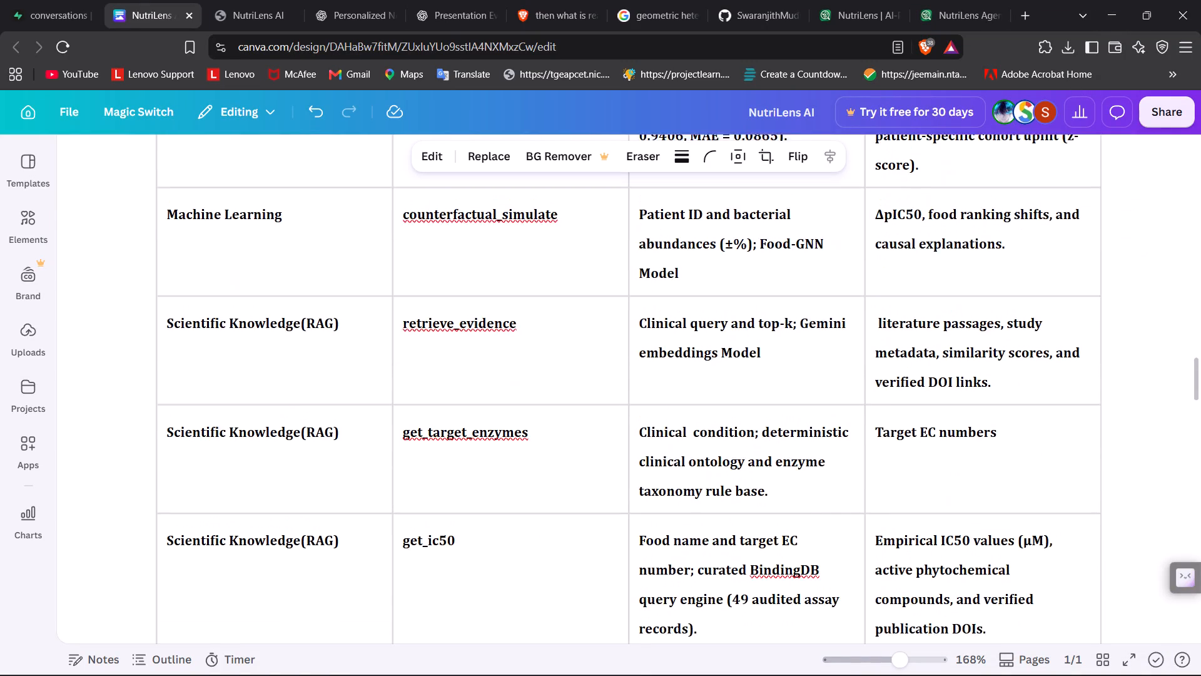
scroll(1115, 305, up, 3)
scroll(1115, 305, down, 1)
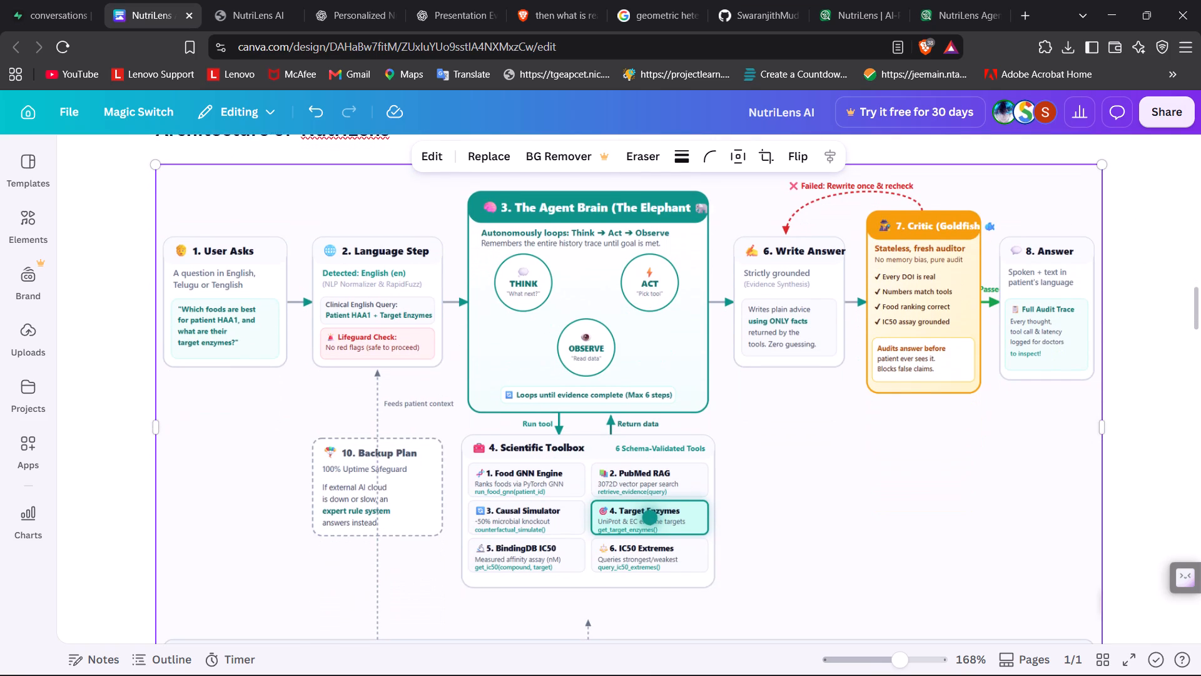
scroll(929, 399, down, 1)
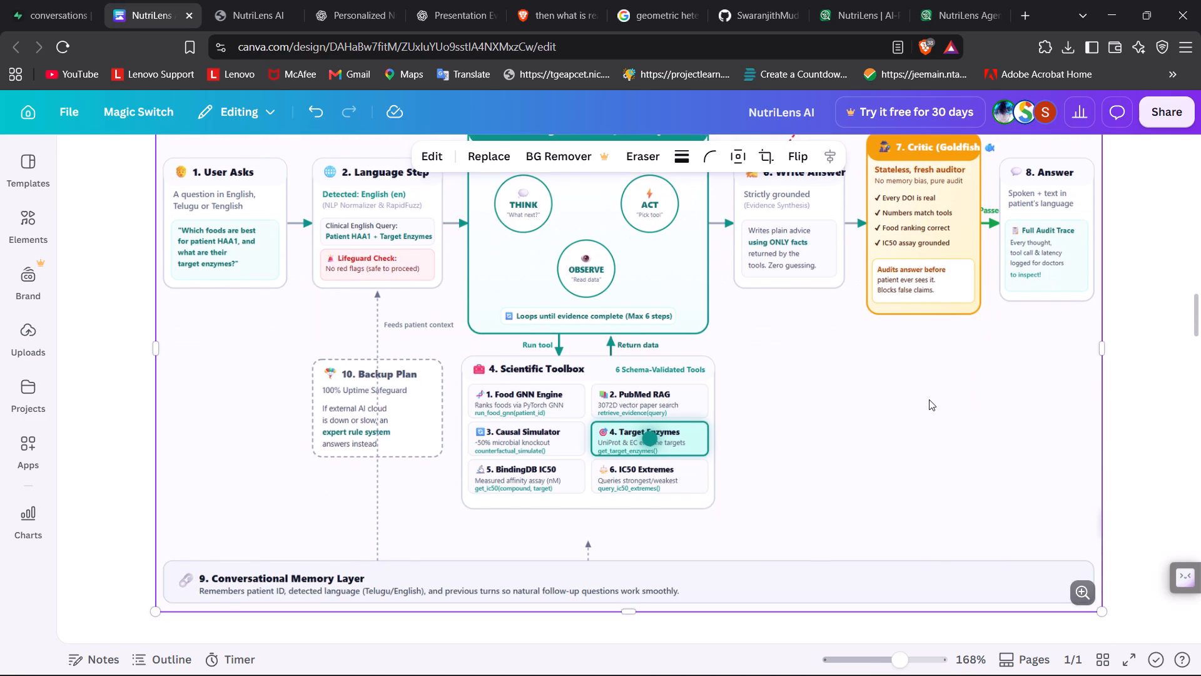
scroll(929, 399, up, 3)
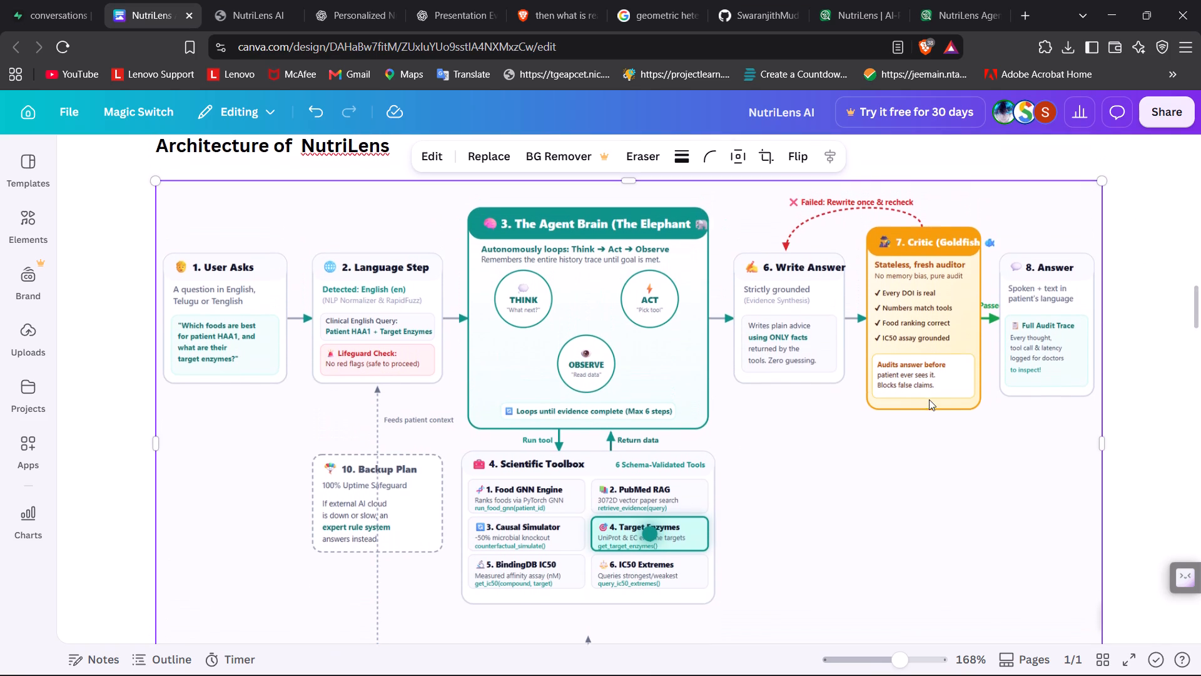
scroll(929, 399, up, 1)
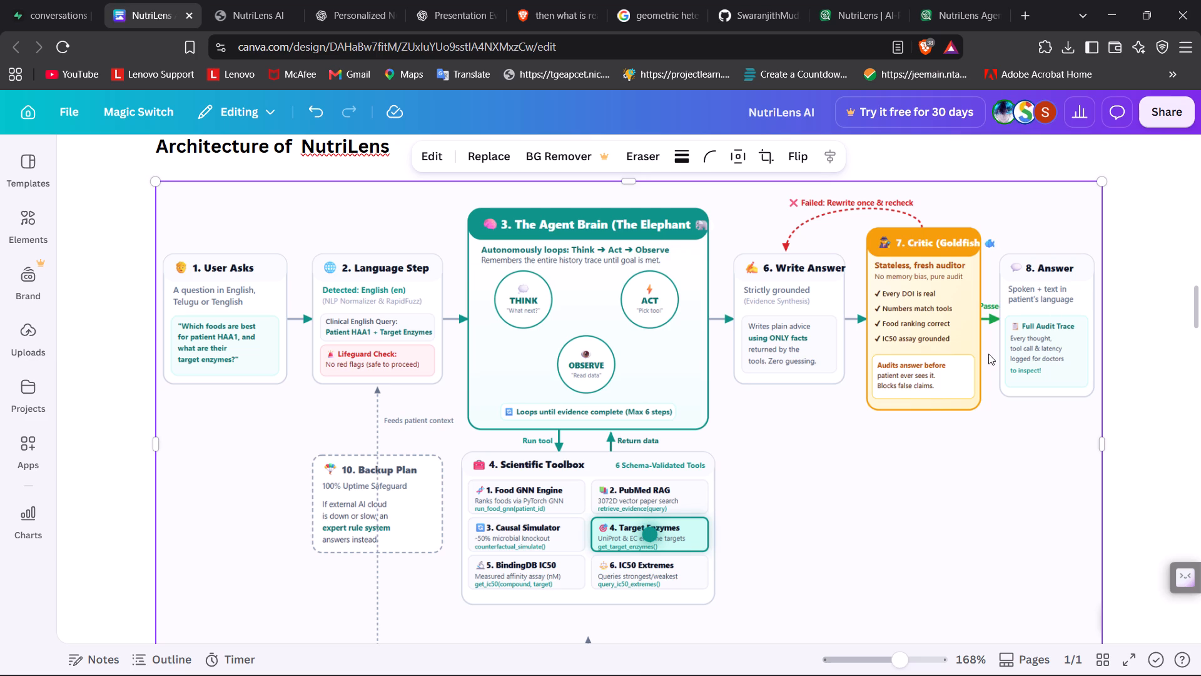
Reread the document from the Aim and Key Concepts through the ReAct figure to workflow sections 1 and 2.
scroll(1000, 367, up, 8)
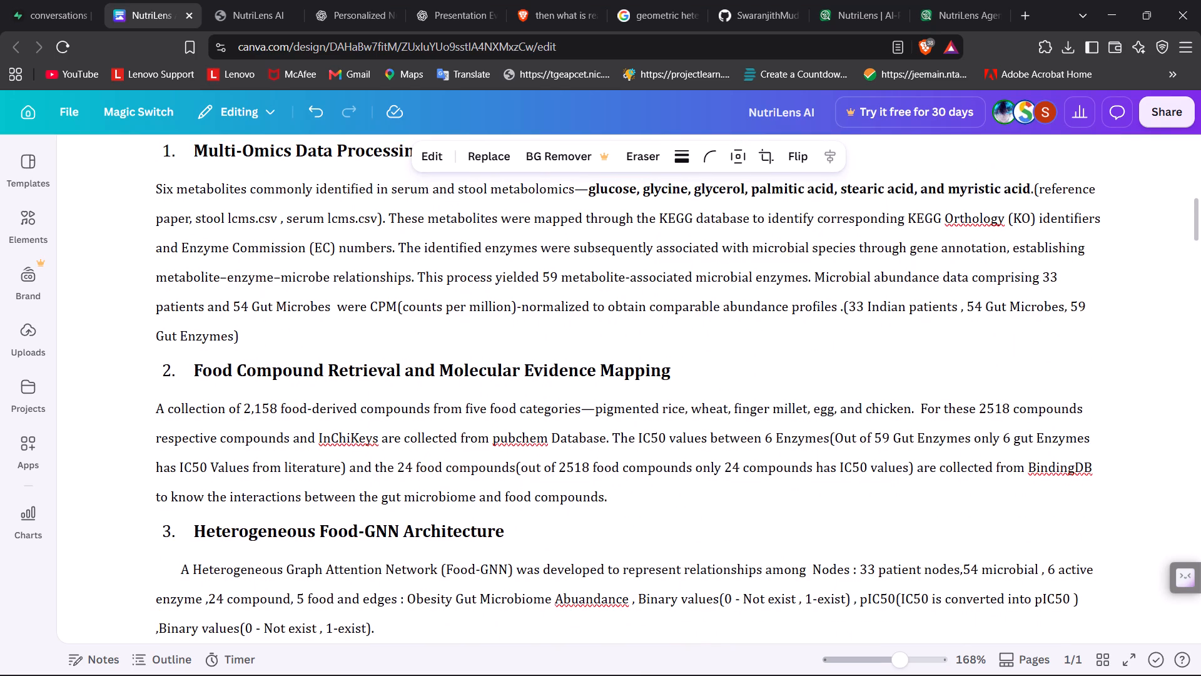
scroll(1000, 367, up, 3)
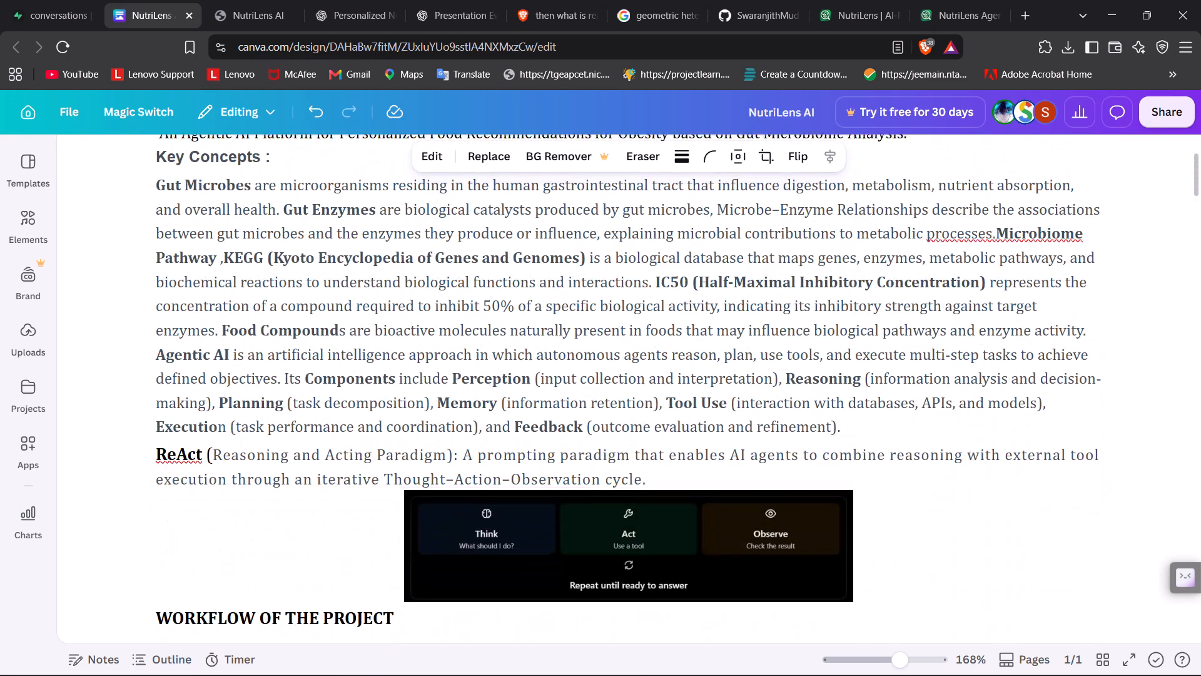
scroll(1000, 367, up, 2)
scroll(1000, 367, down, 1)
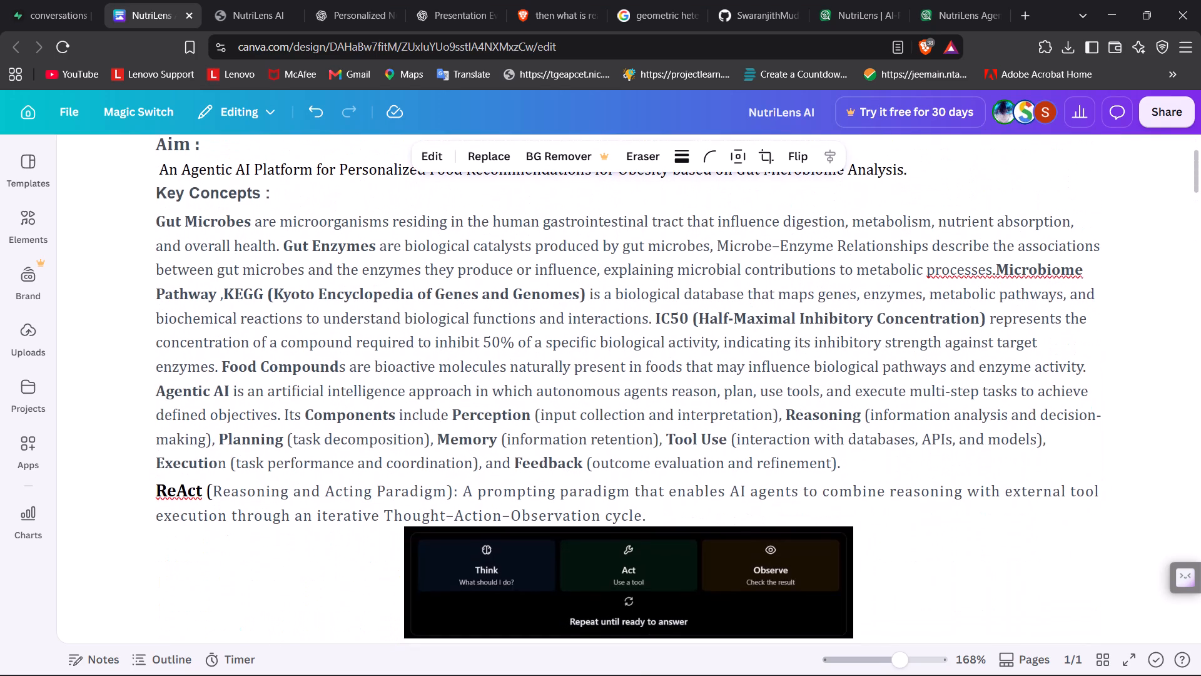
scroll(1000, 367, down, 2)
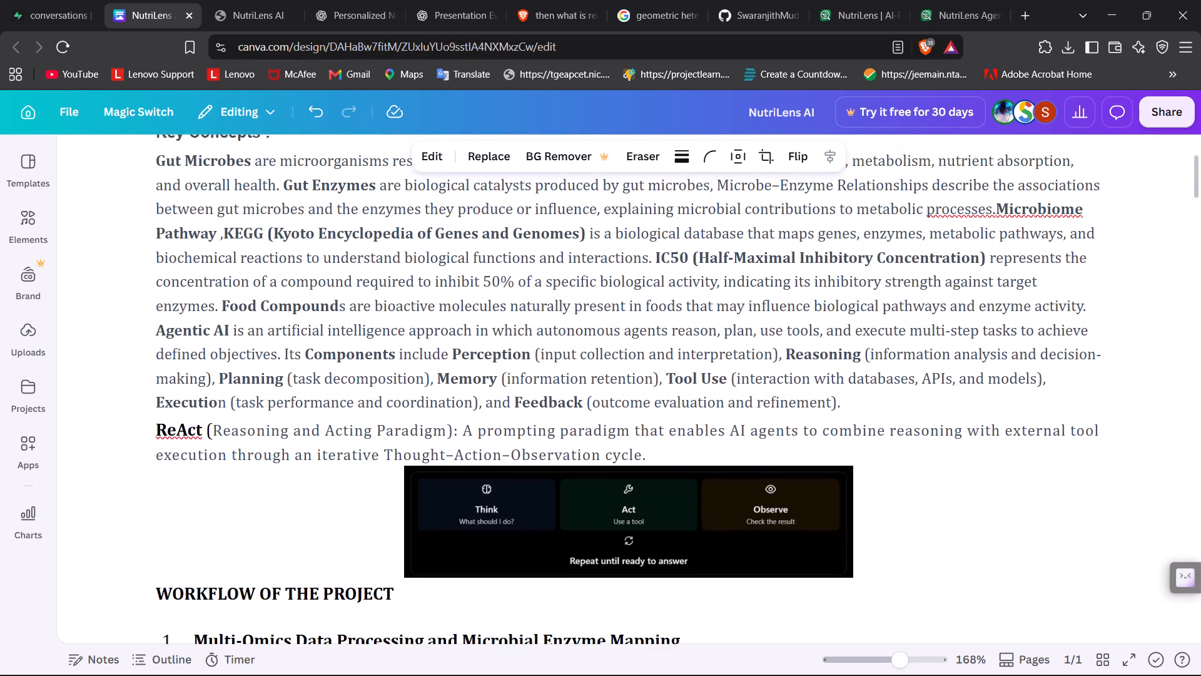
scroll(1000, 367, down, 3)
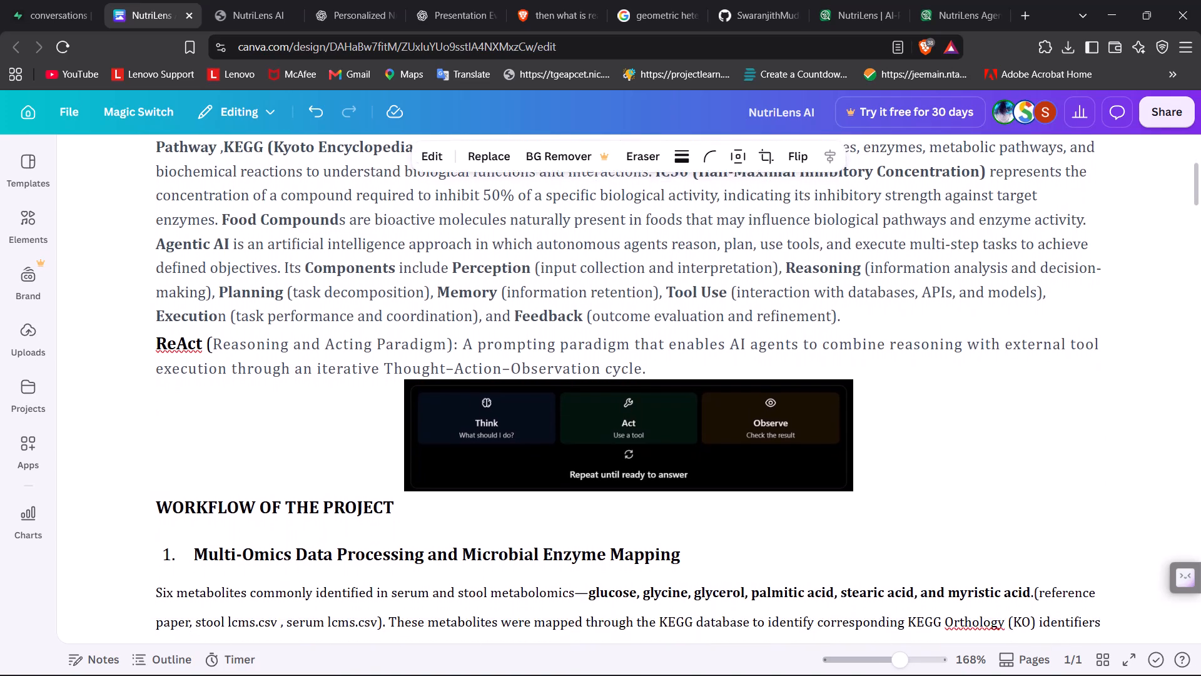
scroll(1000, 367, down, 1)
scroll(1000, 367, up, 2)
scroll(1000, 367, down, 3)
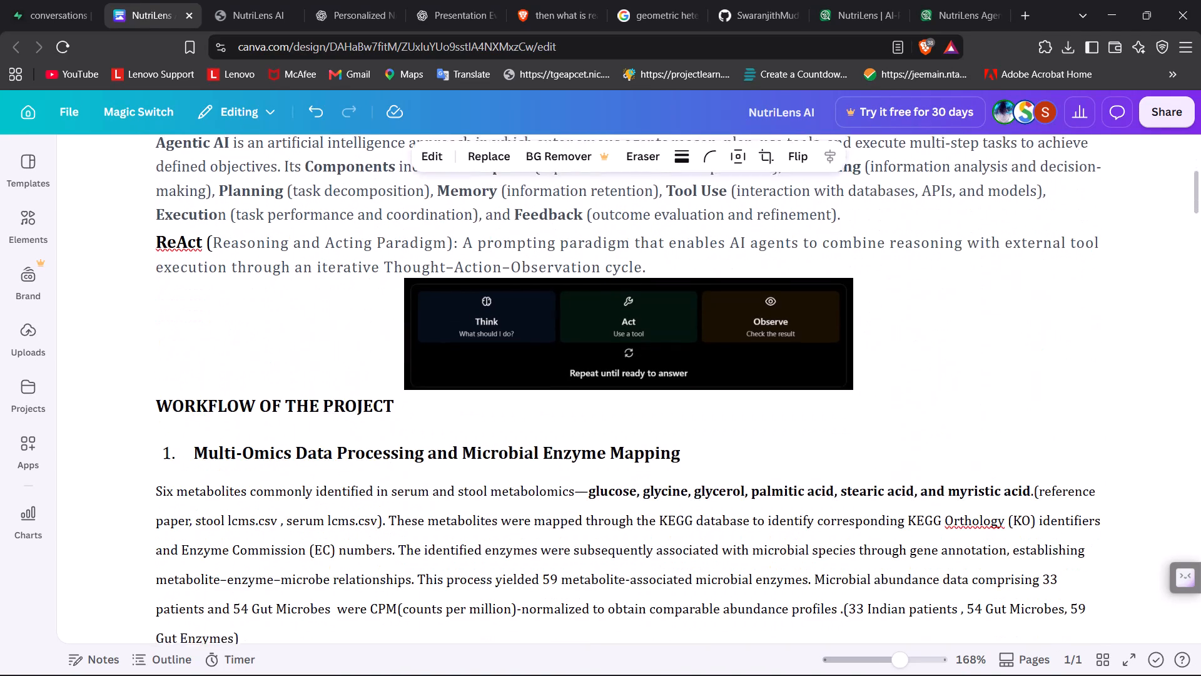
scroll(1000, 367, down, 1)
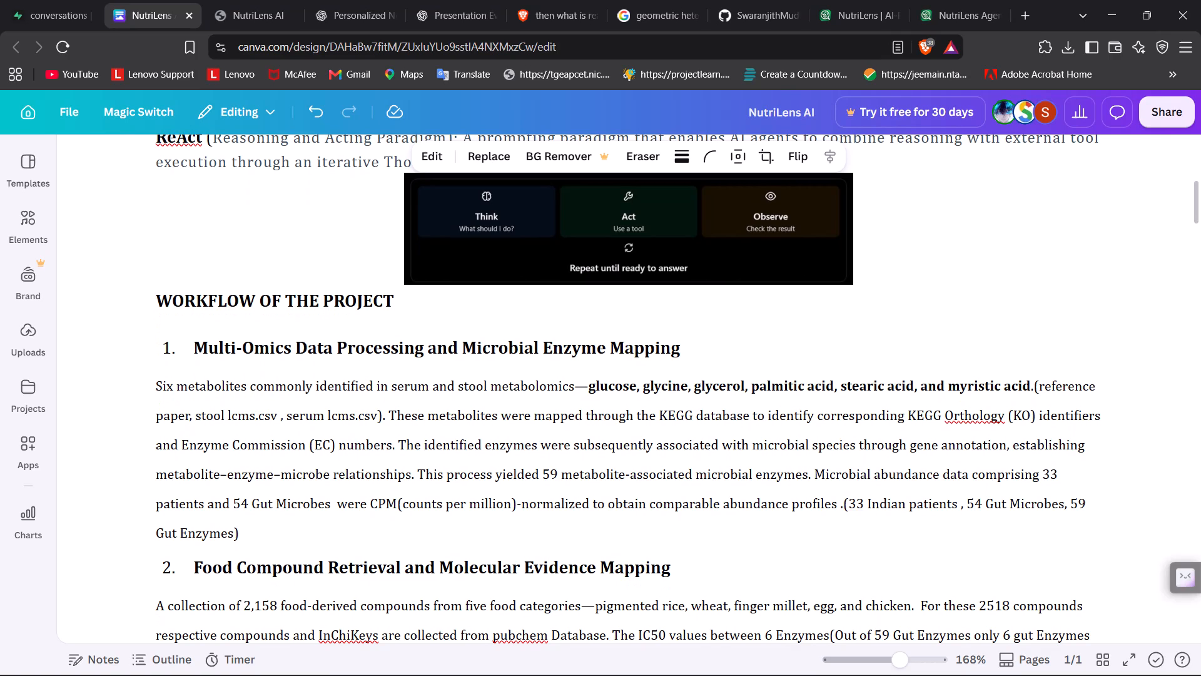
scroll(957, 469, down, 1)
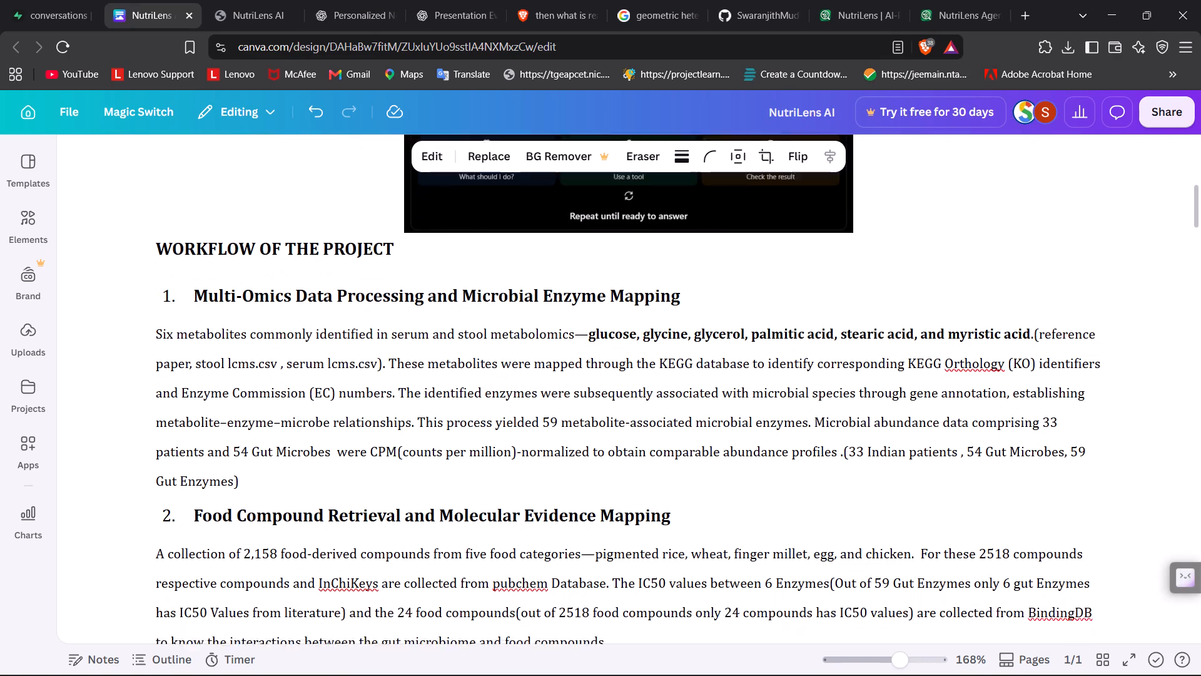
scroll(957, 469, down, 1)
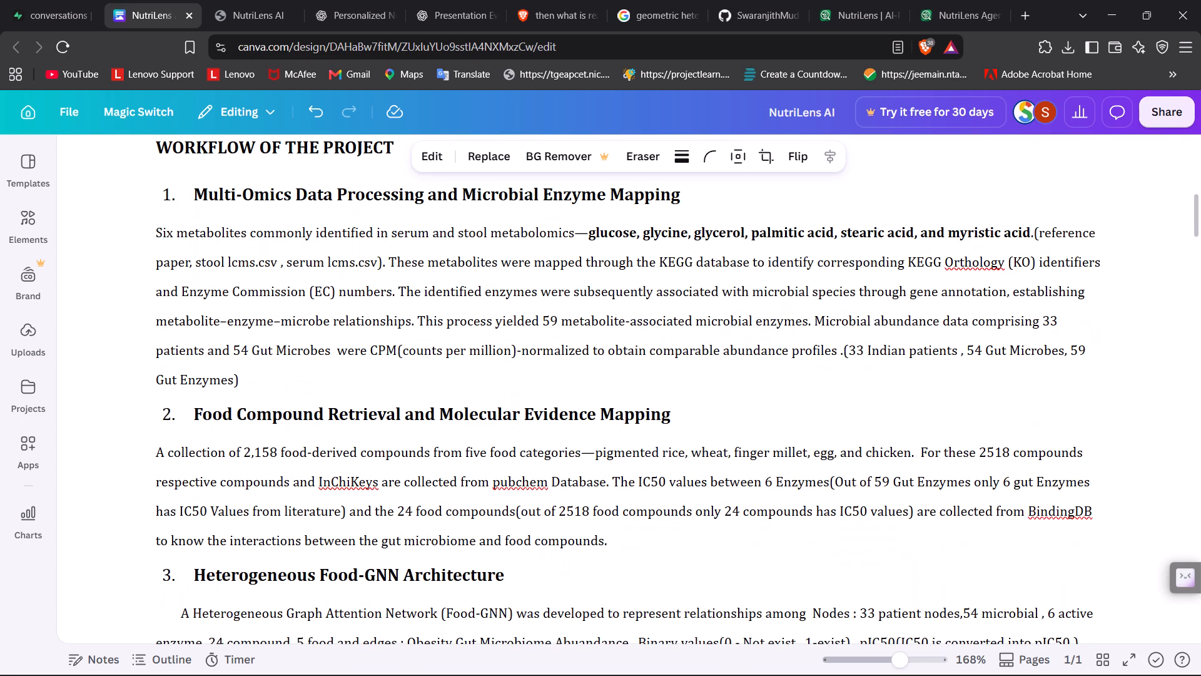
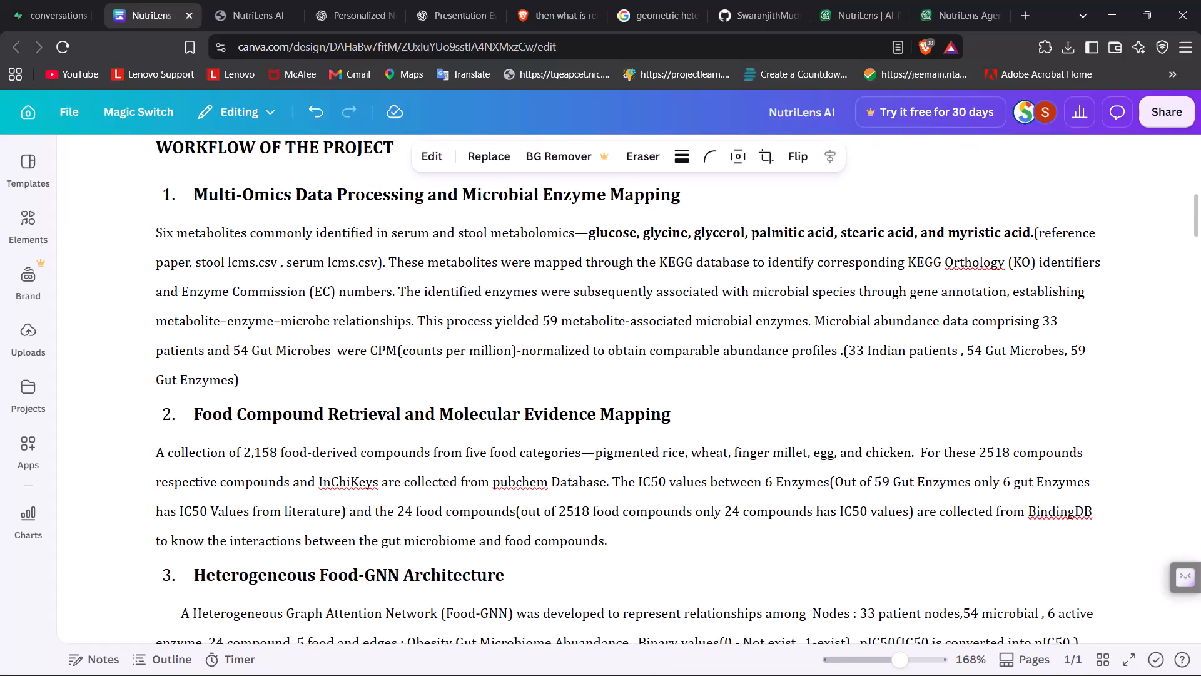
Insert "(patient->microbe)" after "Obesity Gut Microbiome Abuandance" in the Heterogeneous Food-GNN Architecture paragraph.
scroll(968, 407, up, 4)
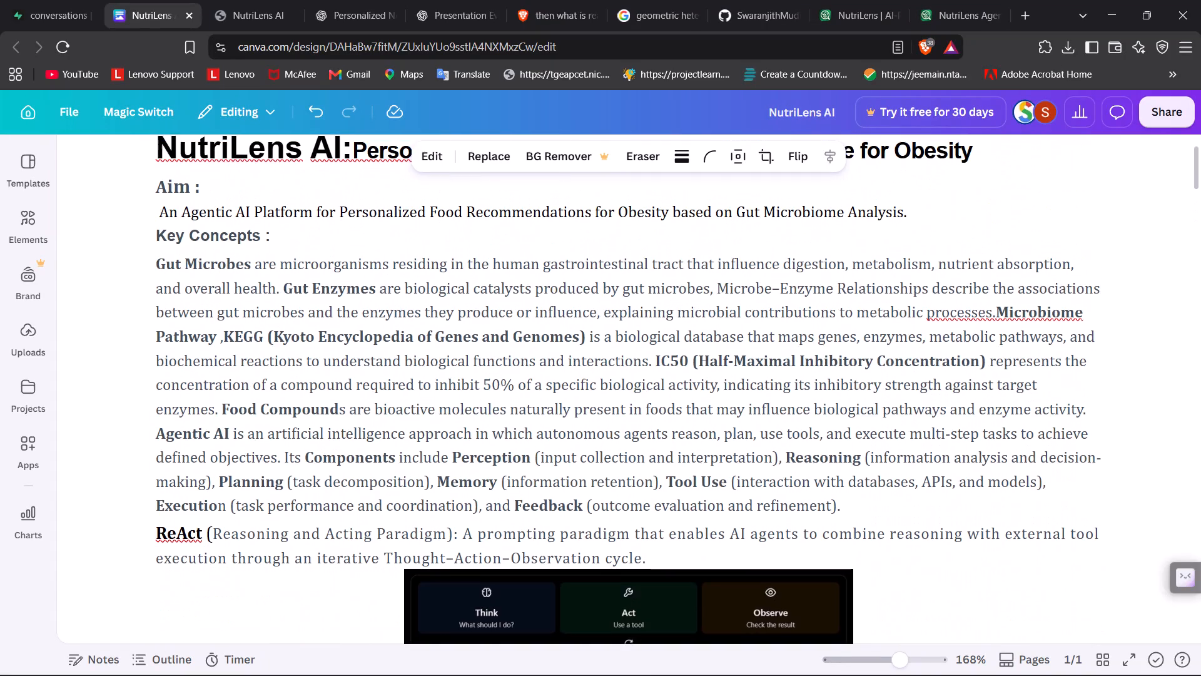
scroll(968, 407, down, 5)
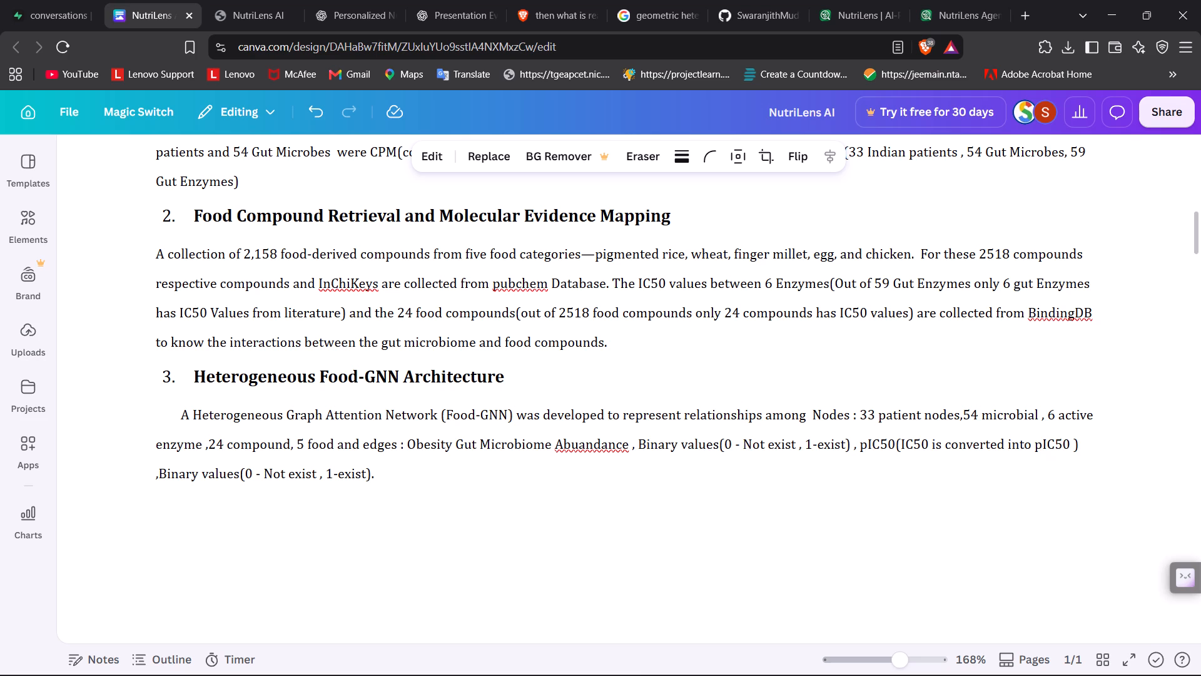
click(626, 444)
text(())
key(Left)
text(patient)
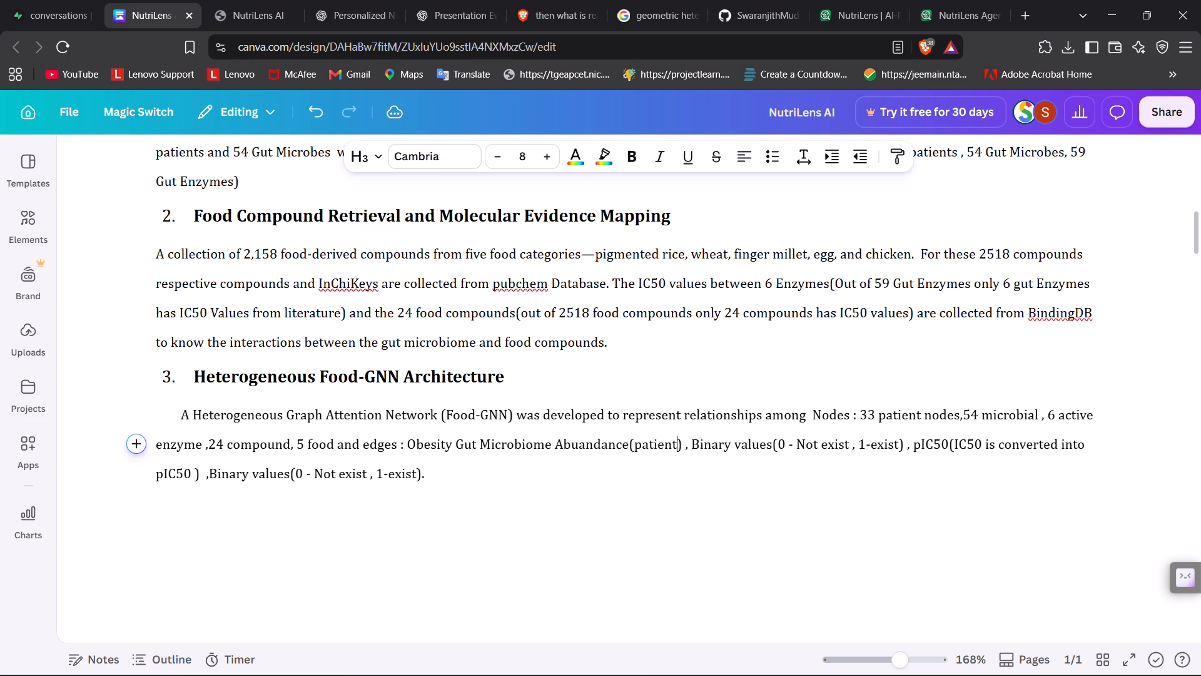
text(->)
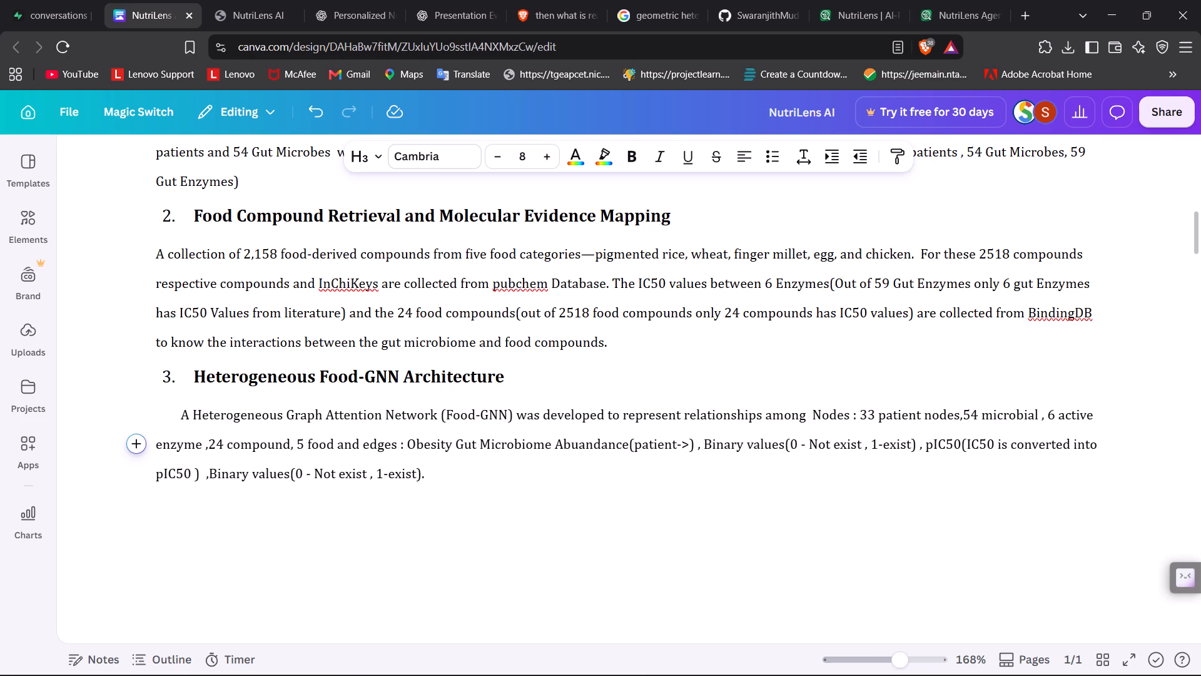
text(microbe)
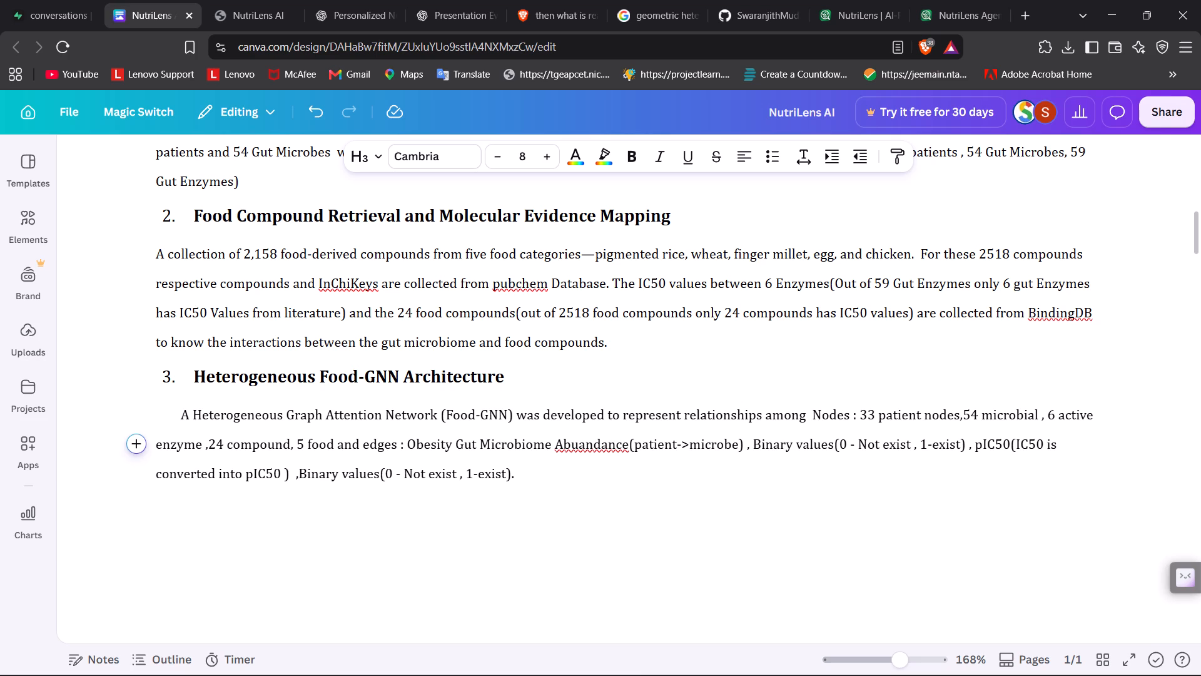
Replace the comma after "(patient->microbe)" with a colon before "Binary values".
key(Right)
key(Right)
key(Right)
key(BackSpace)
key(shift+colon)
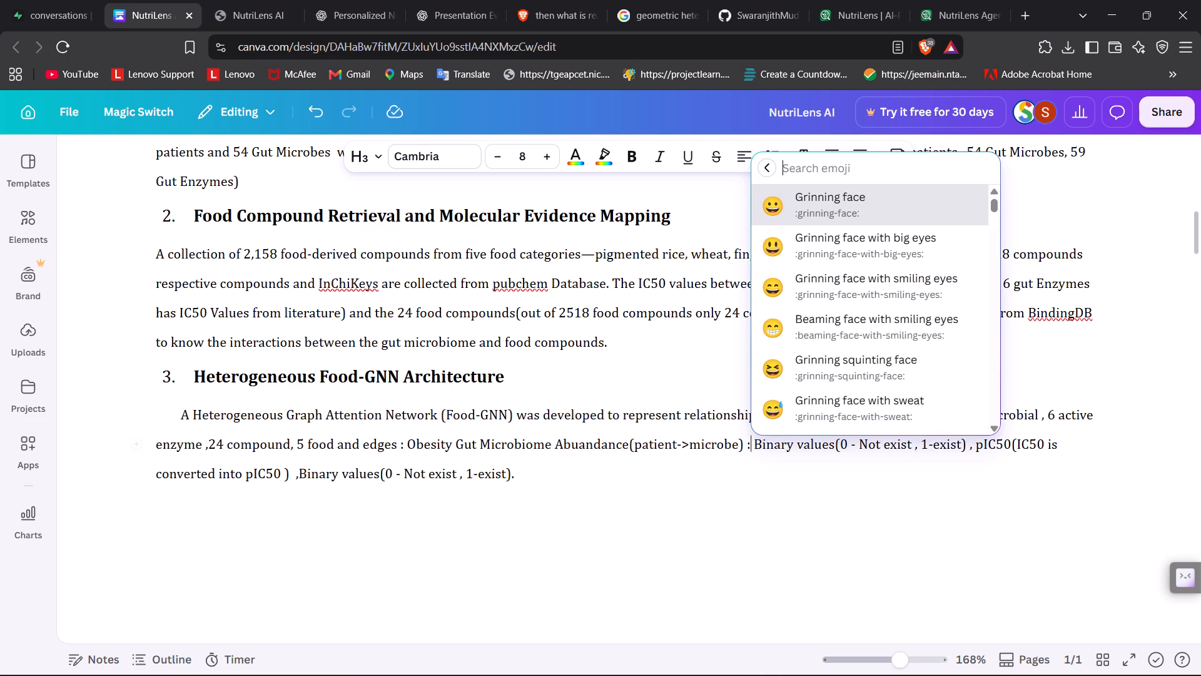
click(699, 507)
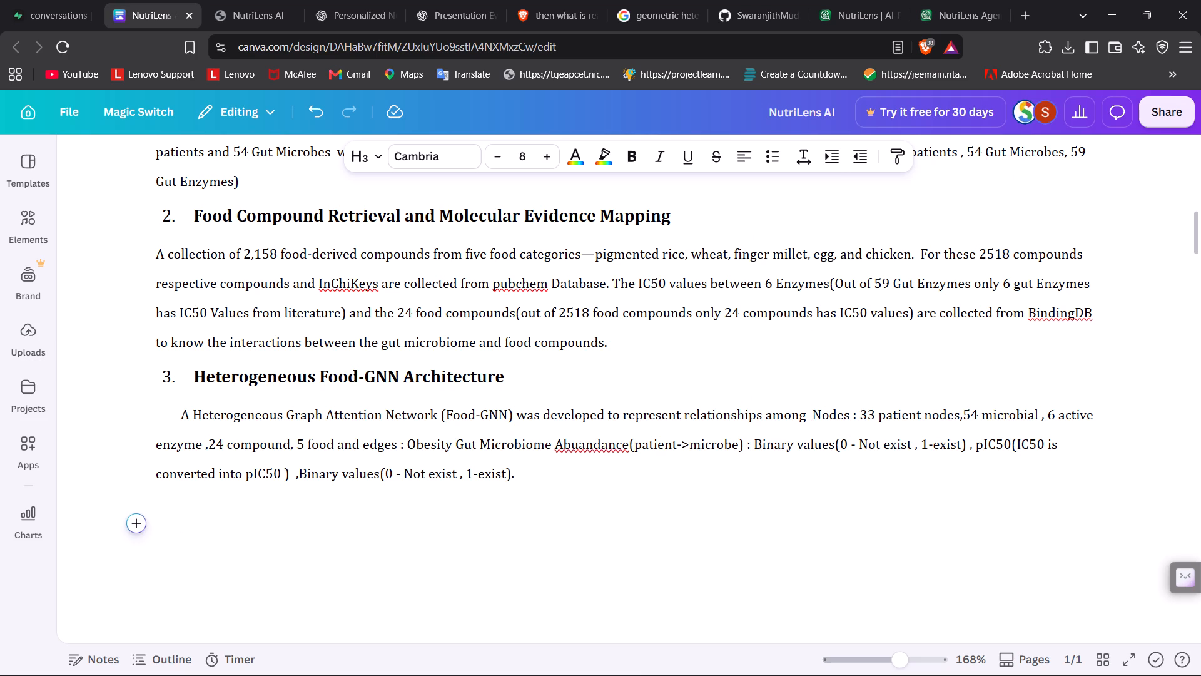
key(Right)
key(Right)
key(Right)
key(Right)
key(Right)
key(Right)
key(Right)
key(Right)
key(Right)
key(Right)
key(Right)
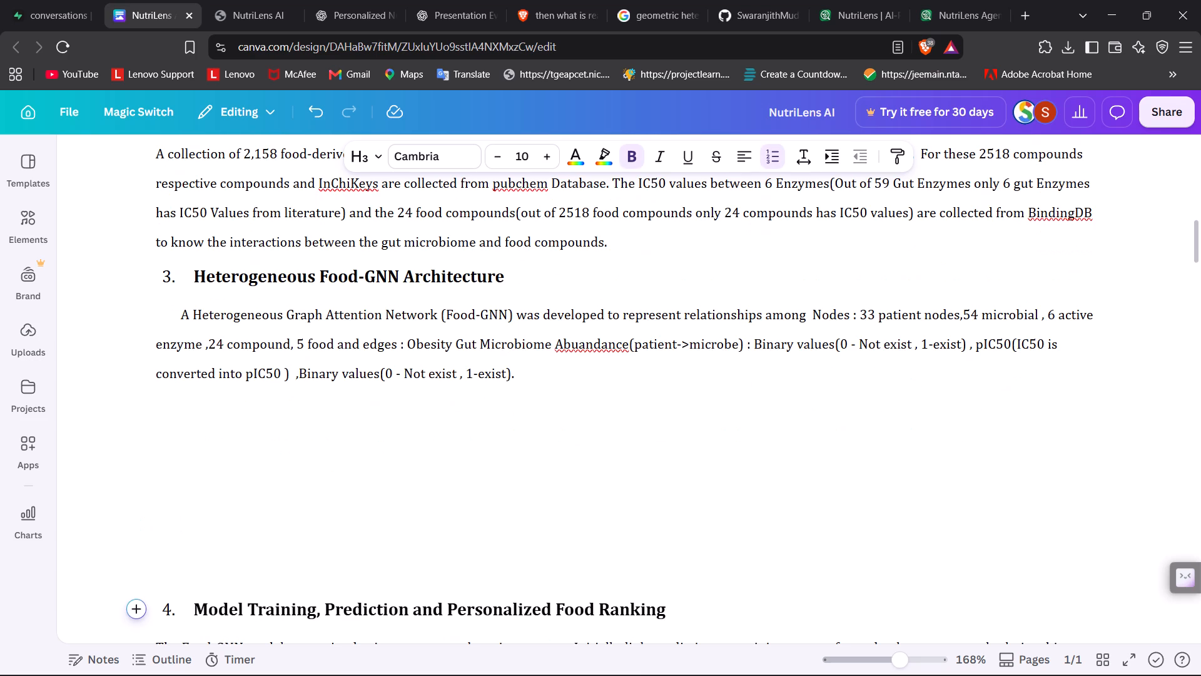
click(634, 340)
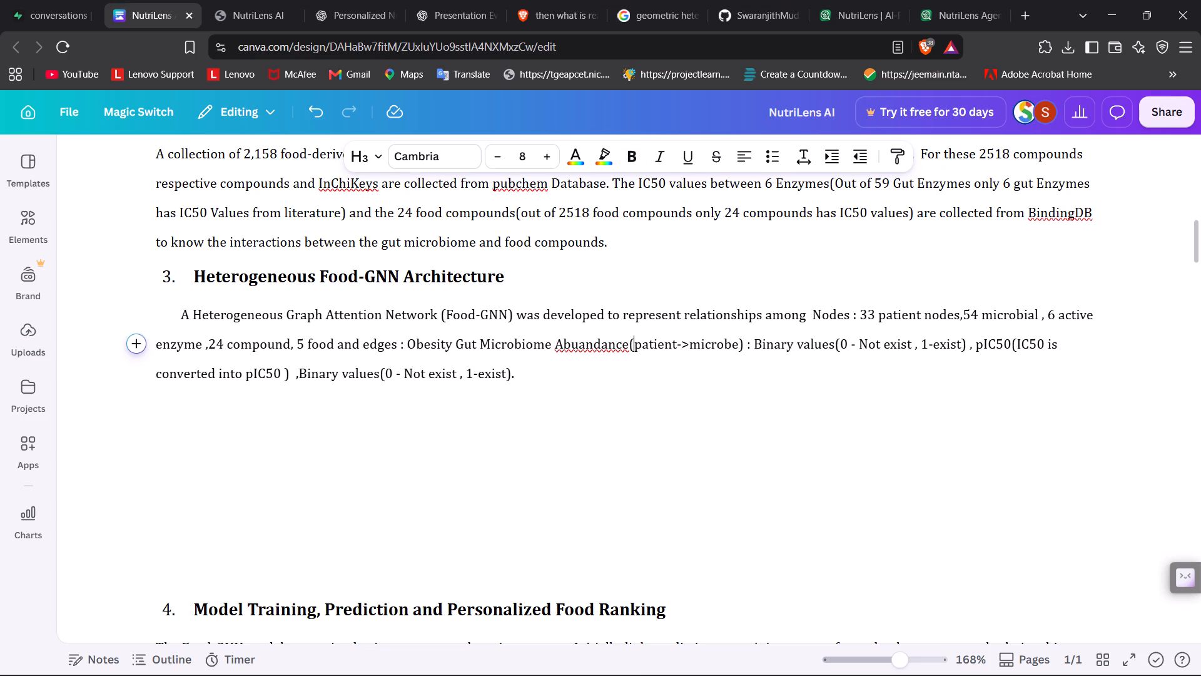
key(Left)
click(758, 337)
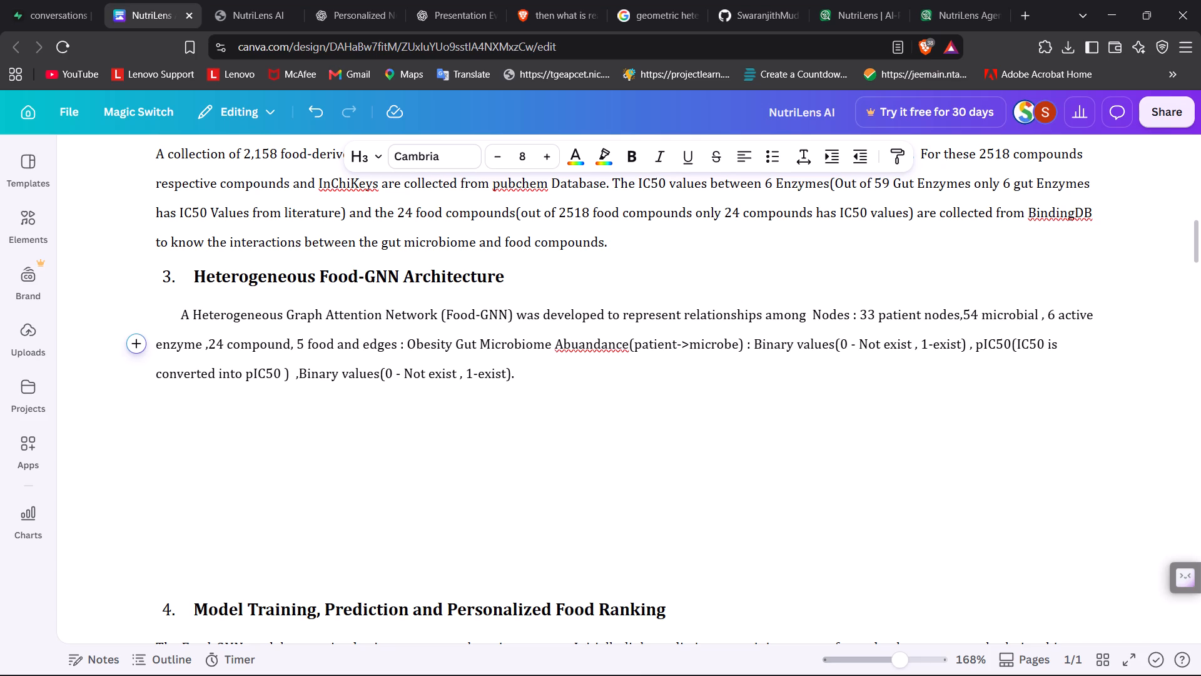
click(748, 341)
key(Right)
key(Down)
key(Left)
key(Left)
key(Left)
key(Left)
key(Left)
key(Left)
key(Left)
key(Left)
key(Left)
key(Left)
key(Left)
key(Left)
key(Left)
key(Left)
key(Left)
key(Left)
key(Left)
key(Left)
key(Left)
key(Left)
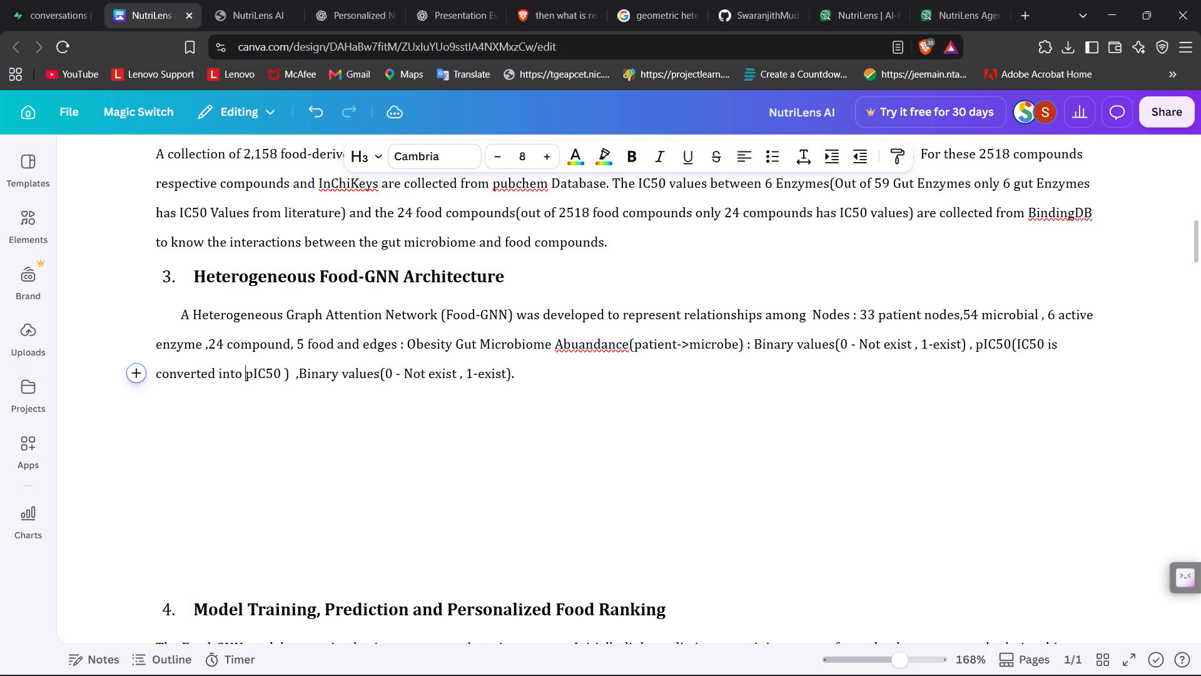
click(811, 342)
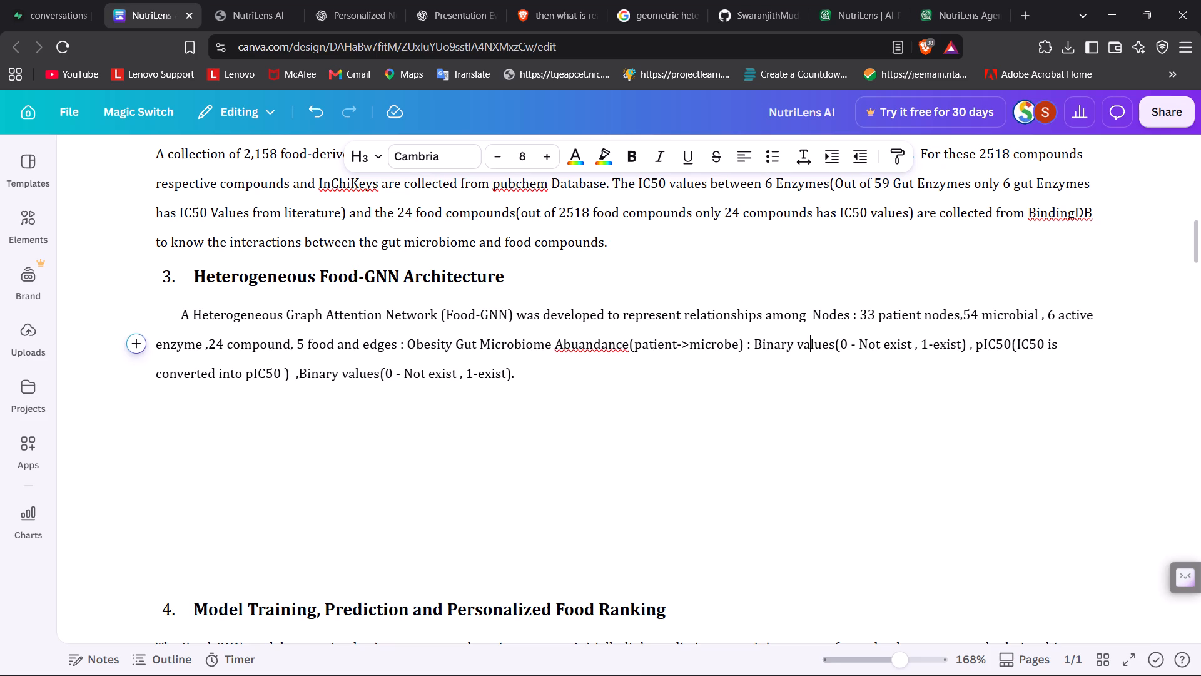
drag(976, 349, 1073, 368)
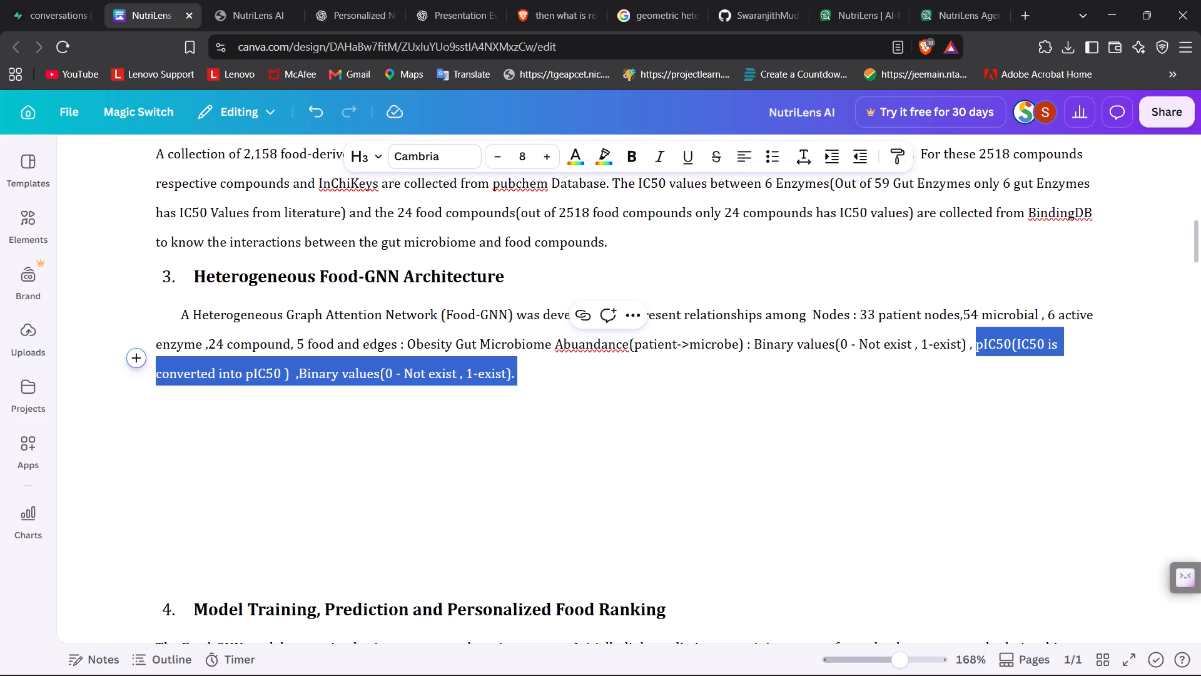
Insert "Enzyme to Compound" before the last "Binary values" in the Heterogeneous Food-GNN Architecture paragraph.
click(304, 369)
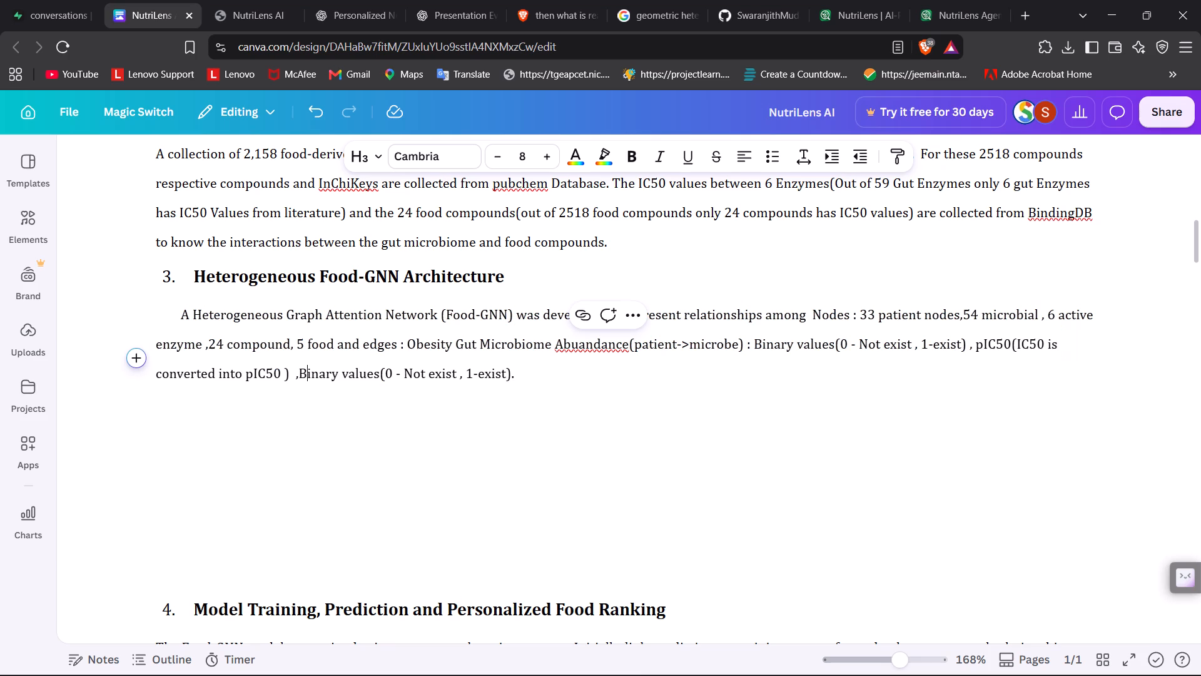
key(Left)
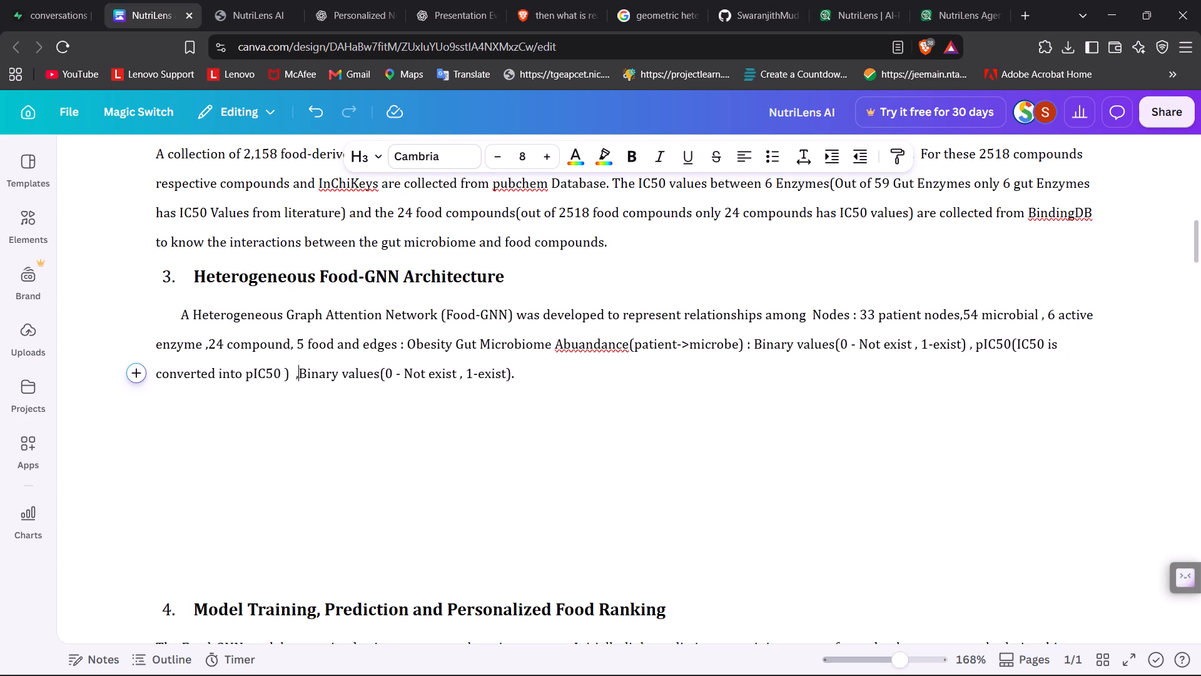
text(Enzyme to Compou)
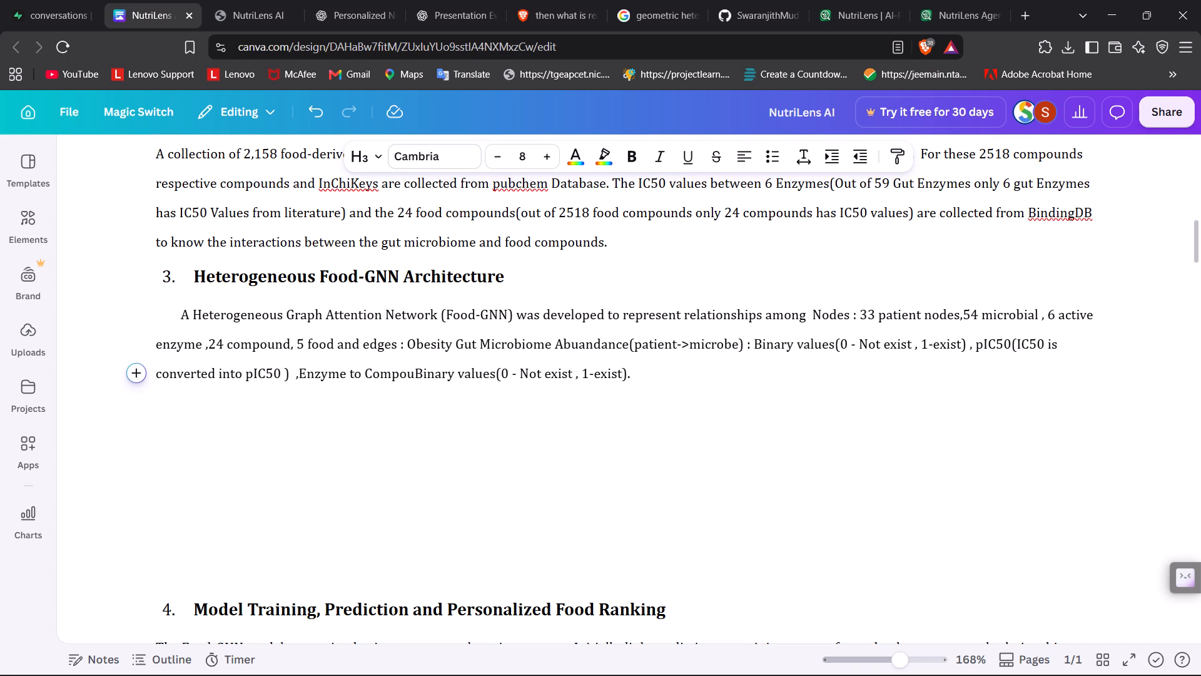
text(nd)
key(space)
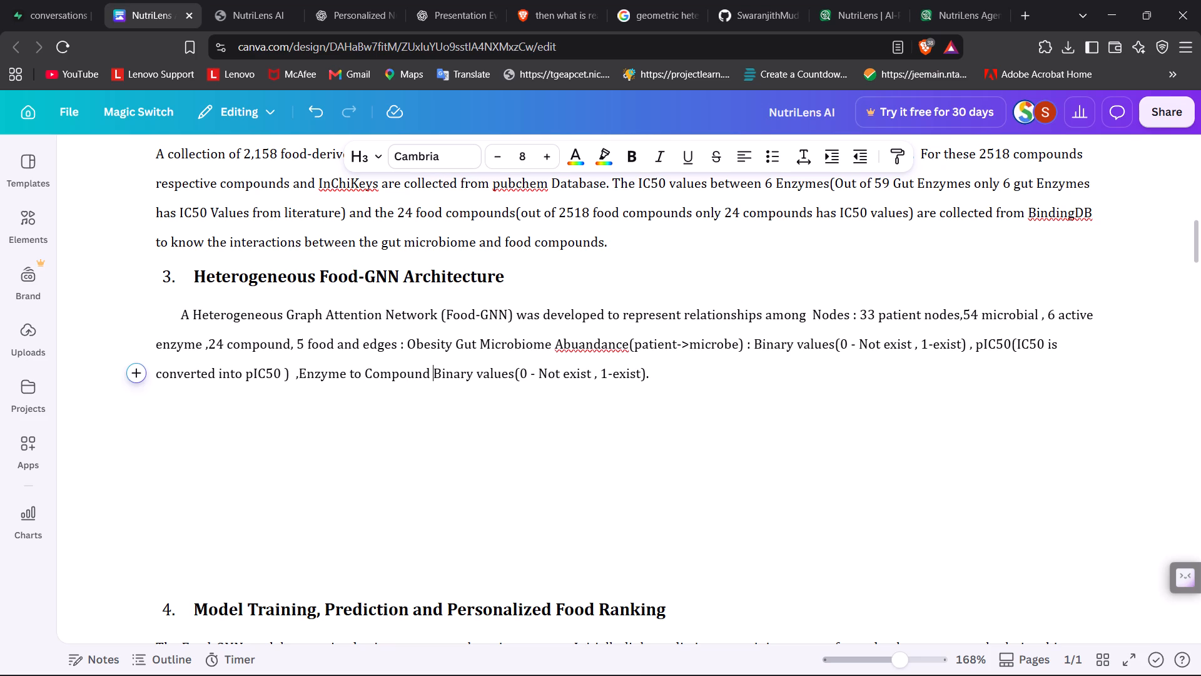
Replace the word "to" and its surrounding spaces with "->" so the phrase reads "Enzyme->Compound".
key(Left)
key(Left)
key(Left)
key(Left)
key(Left)
key(Left)
key(Left)
key(Left)
key(Left)
key(Left)
key(BackSpace)
key(BackSpace)
key(BackSpace)
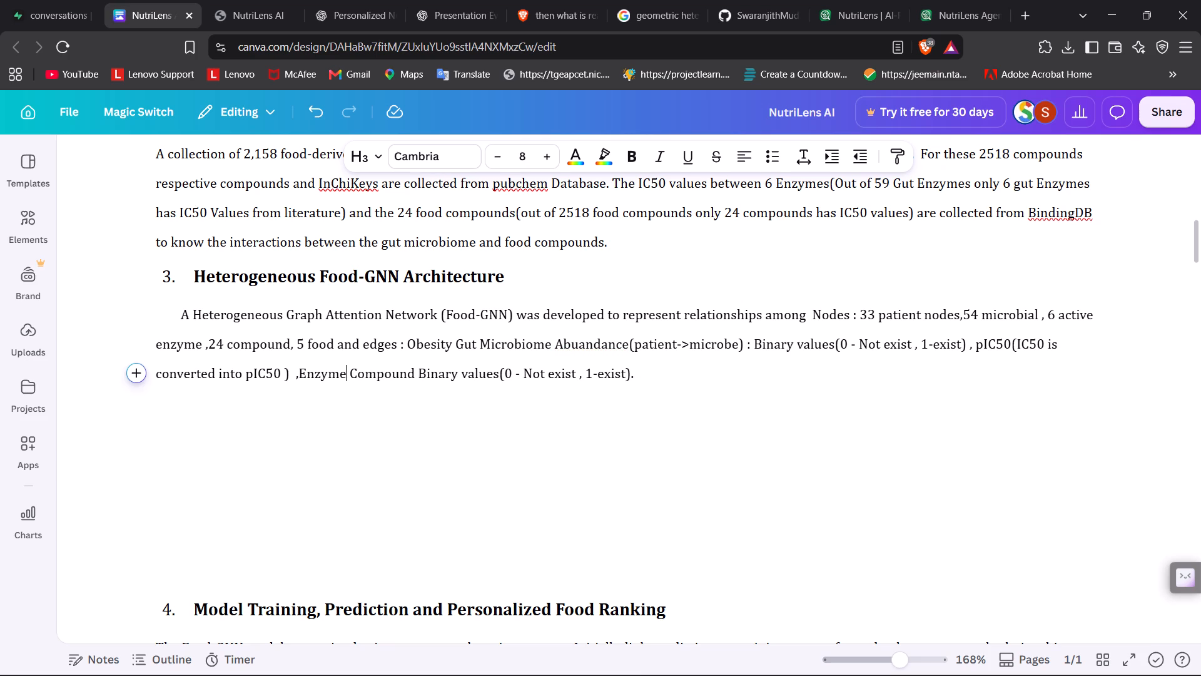
key(Right)
key(BackSpace)
text(->)
Enclose "Enzyme->Compound" in parentheses.
key(Right)
key(Right)
key(Right)
key(Right)
key(Right)
key(Right)
key(Right)
key(Right)
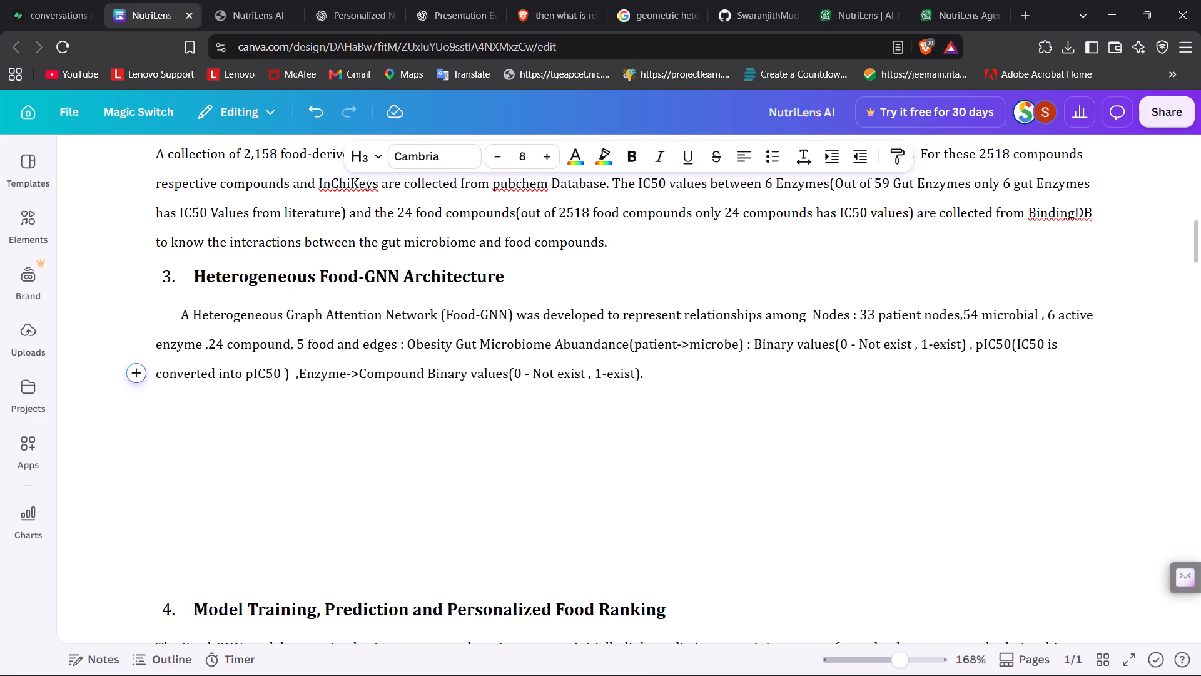
key(shift+parenright)
key(Left)
key(Left)
key(Left)
key(Left)
key(Left)
key(Left)
key(Left)
key(Left)
key(Left)
key(Left)
key(Left)
key(Left)
key(Left)
key(Left)
key(Left)
key(Left)
key(Left)
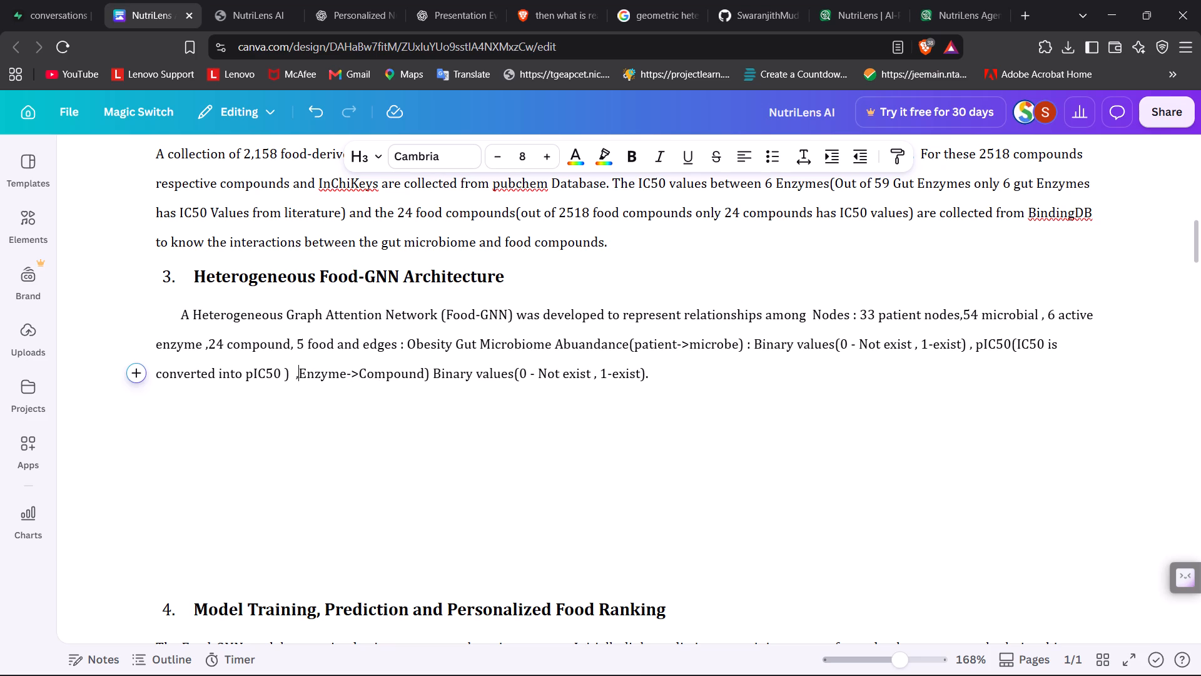
key(Delete)
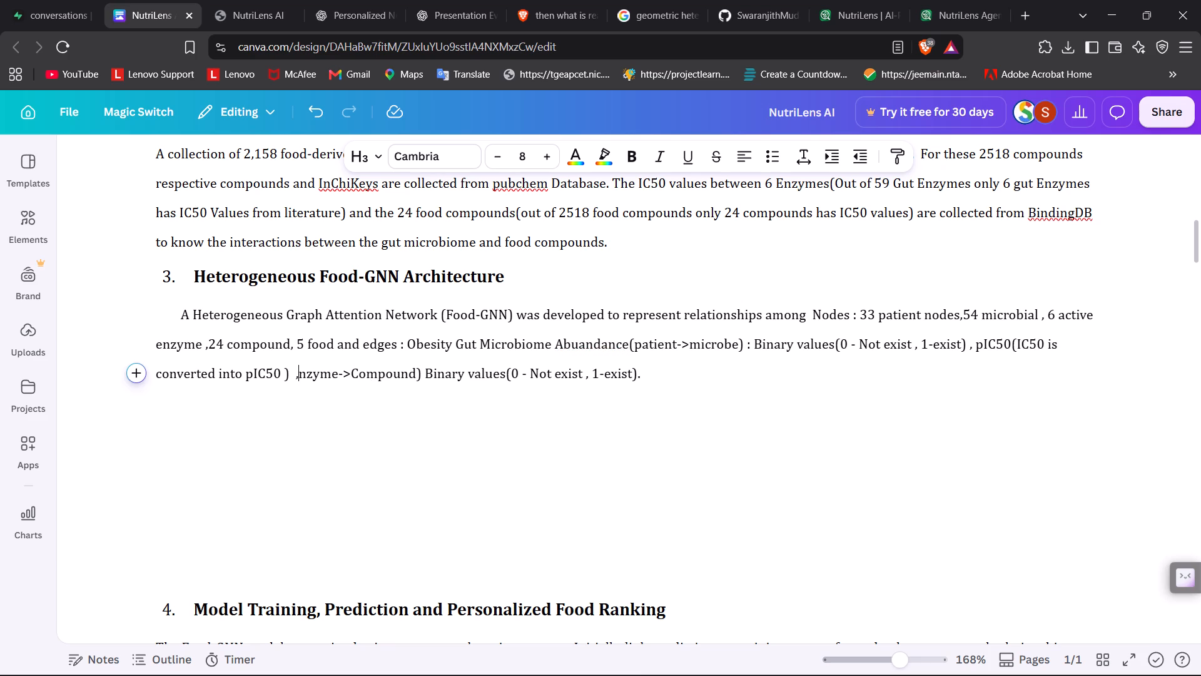
key(shift+e)
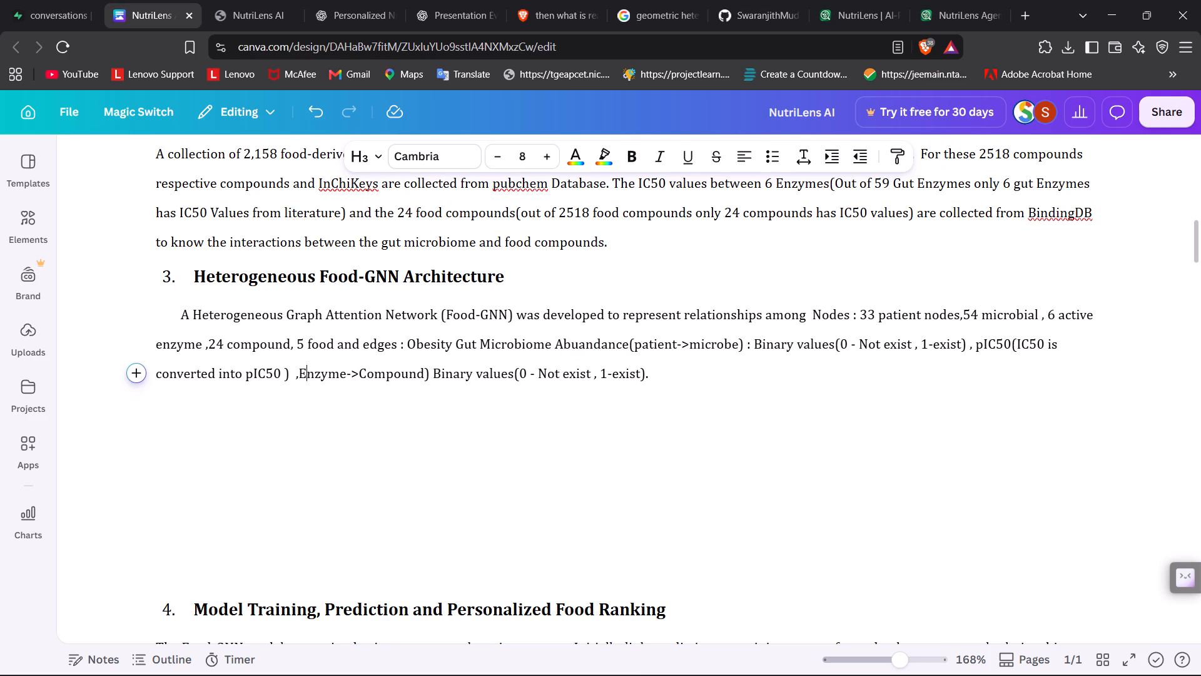
key(Left)
key(shift+parenleft)
Delete the comma and spaces between "pIC50 )" and "(Enzyme->Compound)".
key(Left)
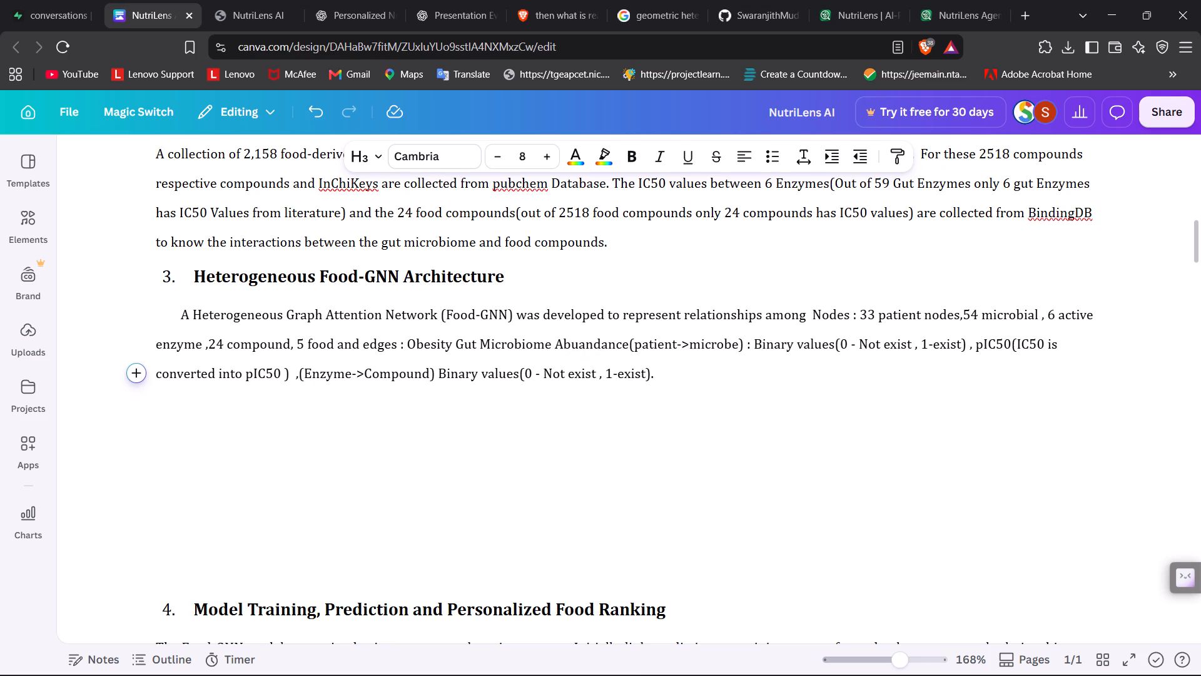
key(BackSpace)
key(BackSpace)
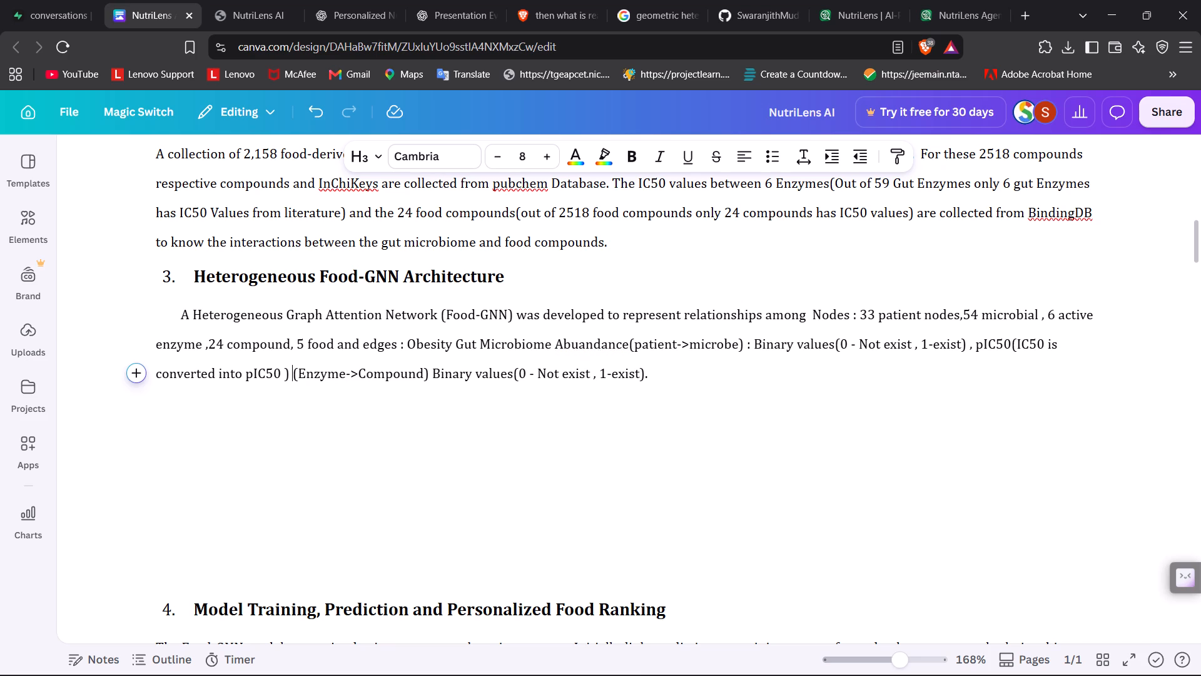
key(BackSpace)
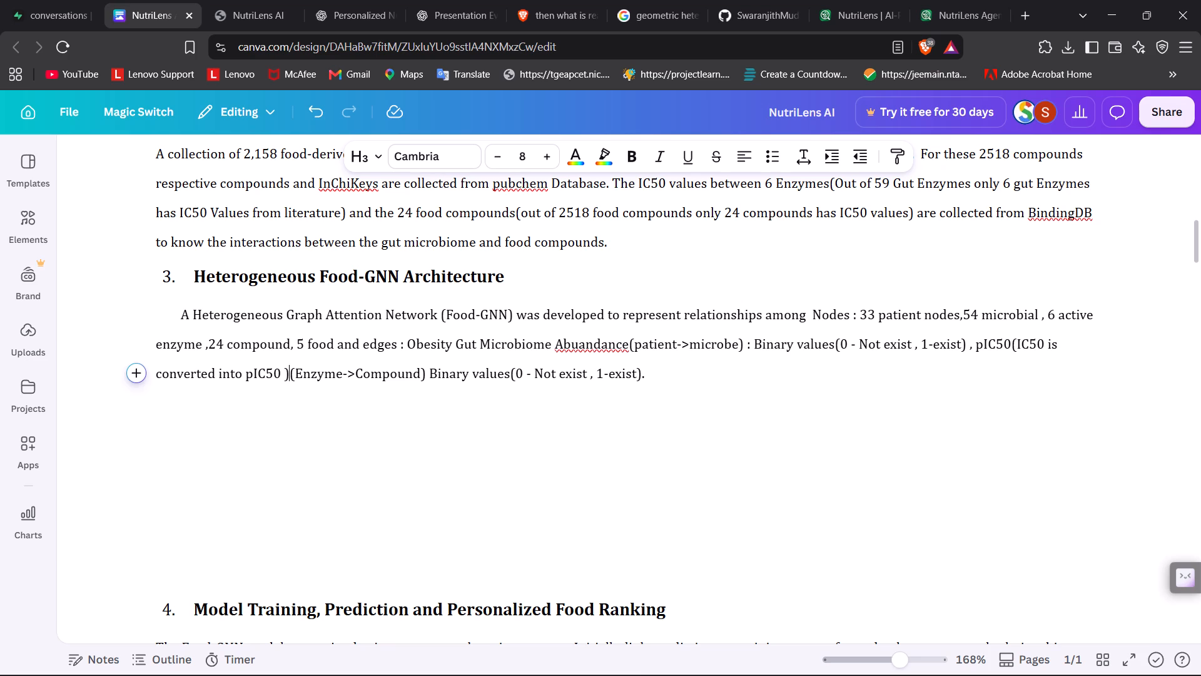
Insert a colon and a space between "(Enzyme->Compound)" and "Binary values".
key(Right)
key(Right)
key(Right)
key(Right)
key(Right)
key(Right)
key(Right)
key(Right)
key(Right)
key(Right)
key(Right)
key(Right)
key(Right)
key(Right)
key(Right)
key(Right)
key(Right)
key(Right)
key(Right)
text(:)
key(space)
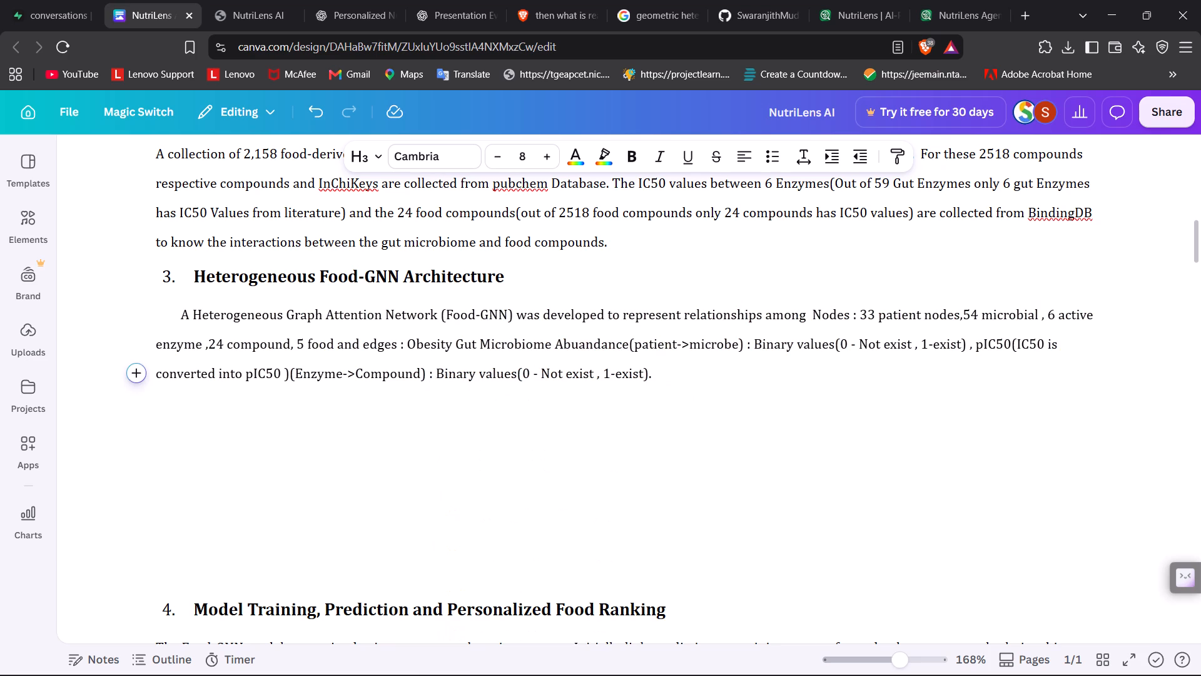
Place the text cursor after "parameters and metrics:" in the Model Training, Prediction and Personalized Food Ranking section.
scroll(341, 528, down, 4)
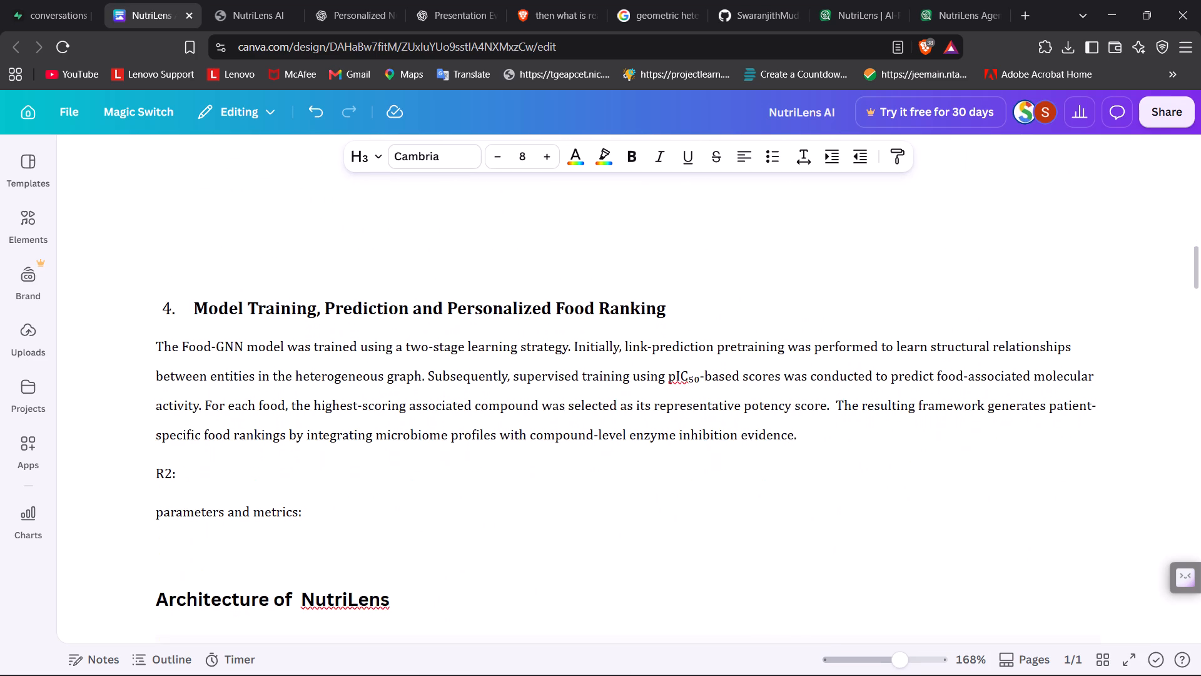
scroll(341, 528, down, 1)
click(297, 428)
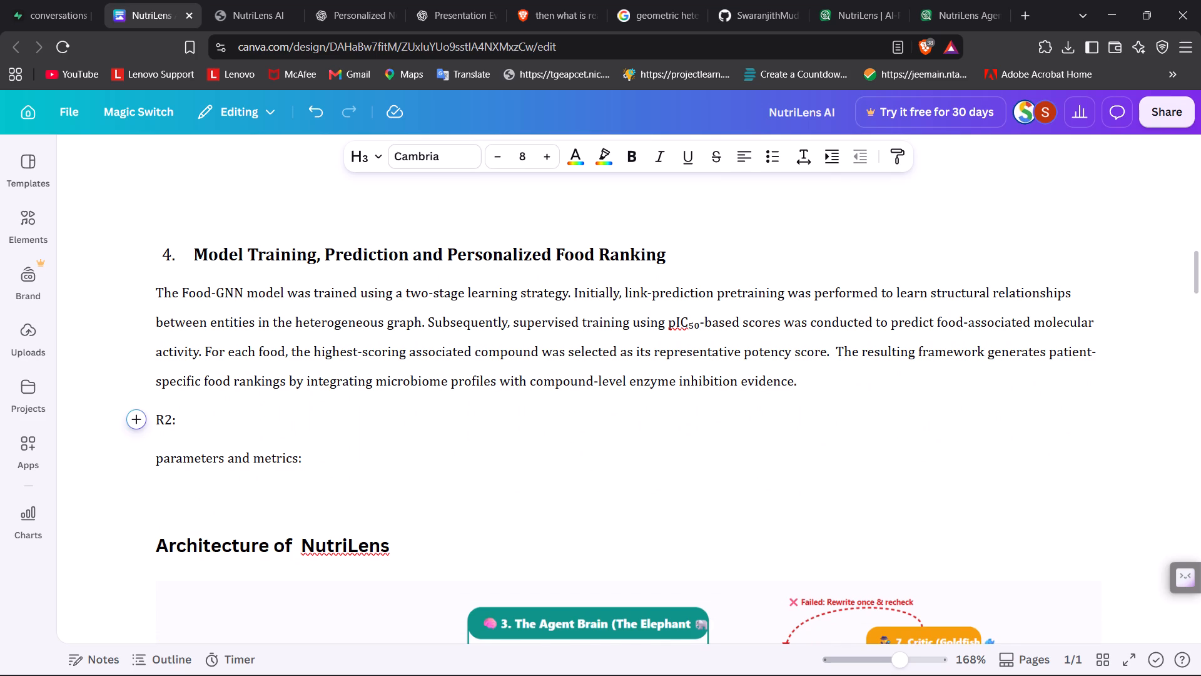
scroll(297, 428, down, 1)
click(327, 404)
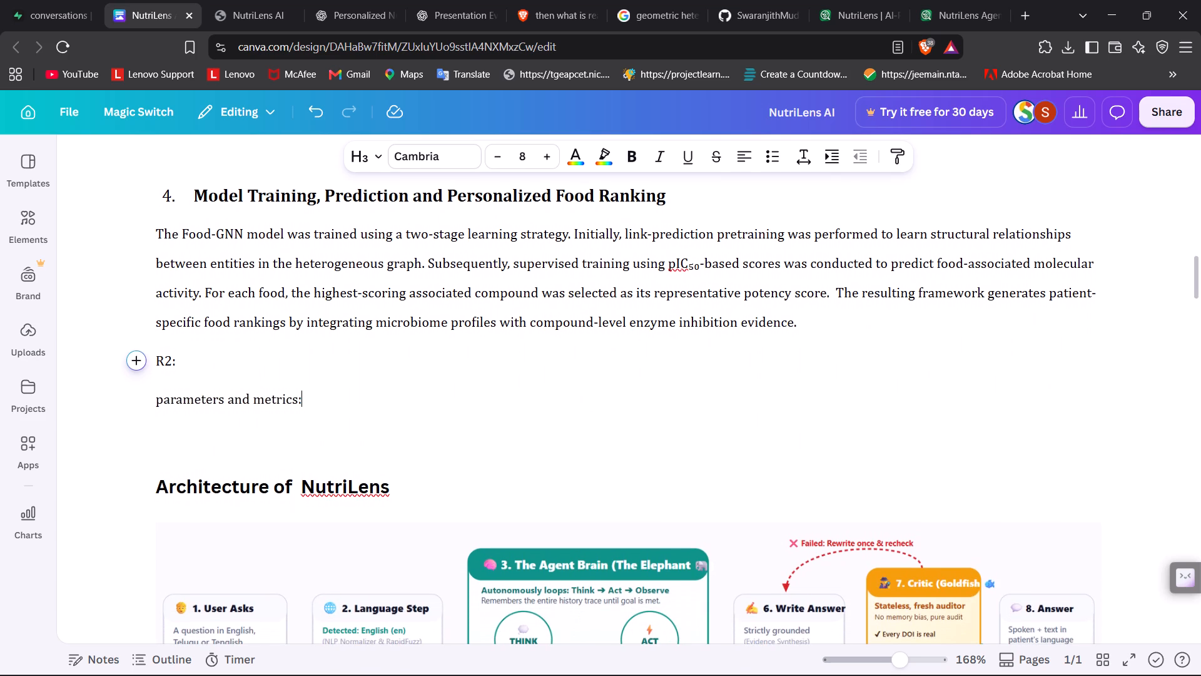
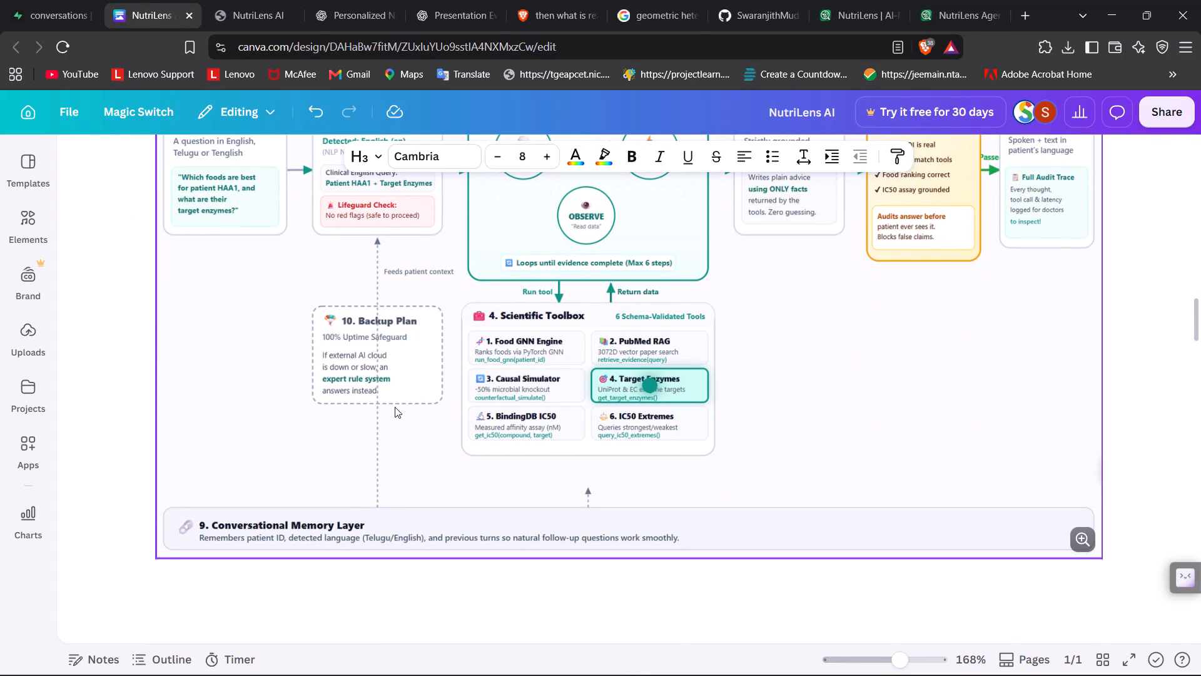
Review the agent tools table, the interface screenshots and the opening of the Integrated Smart Device section.
scroll(395, 407, down, 3)
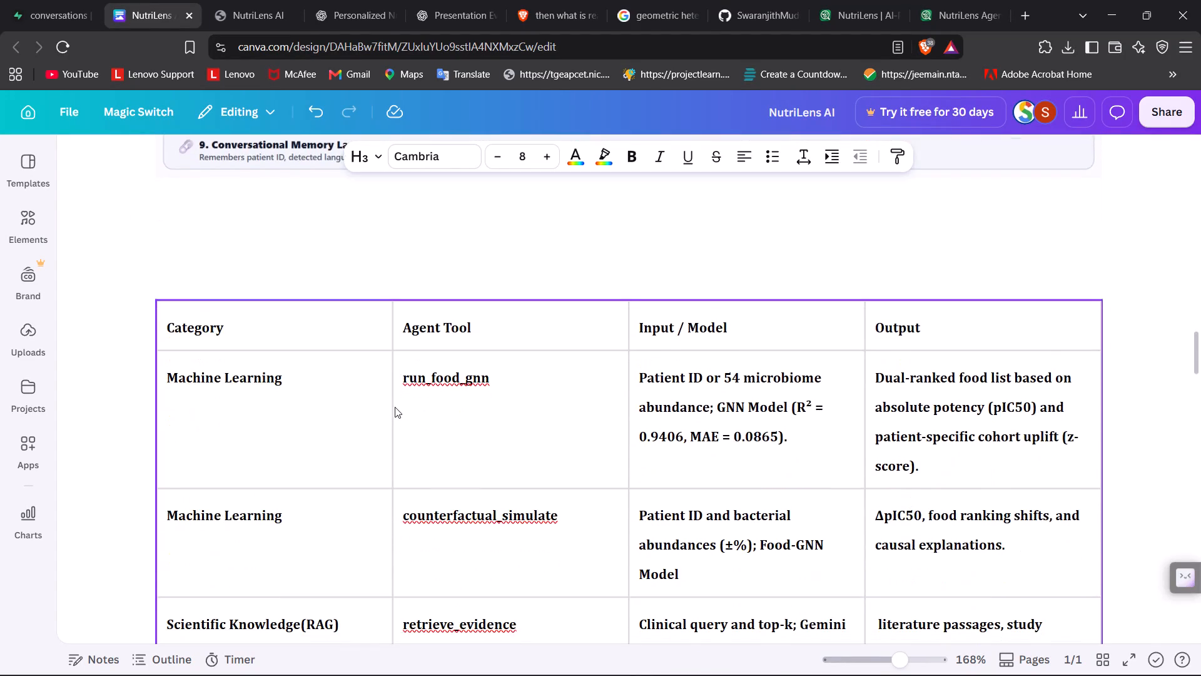
scroll(395, 407, down, 3)
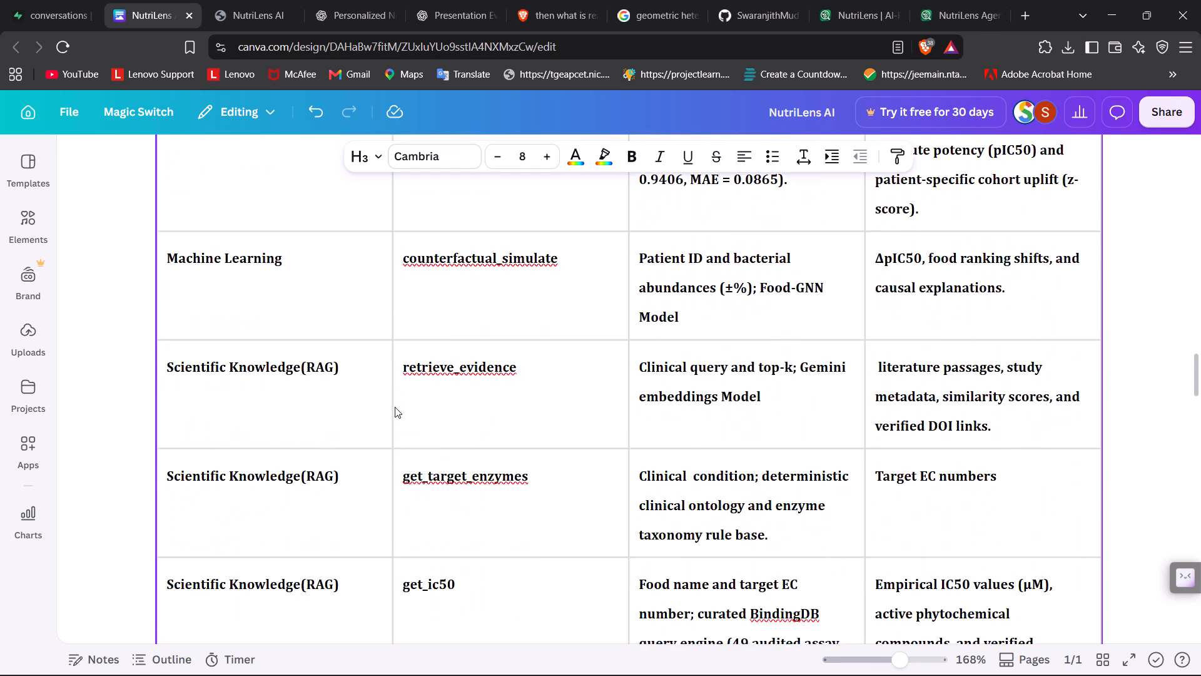
scroll(395, 407, down, 3)
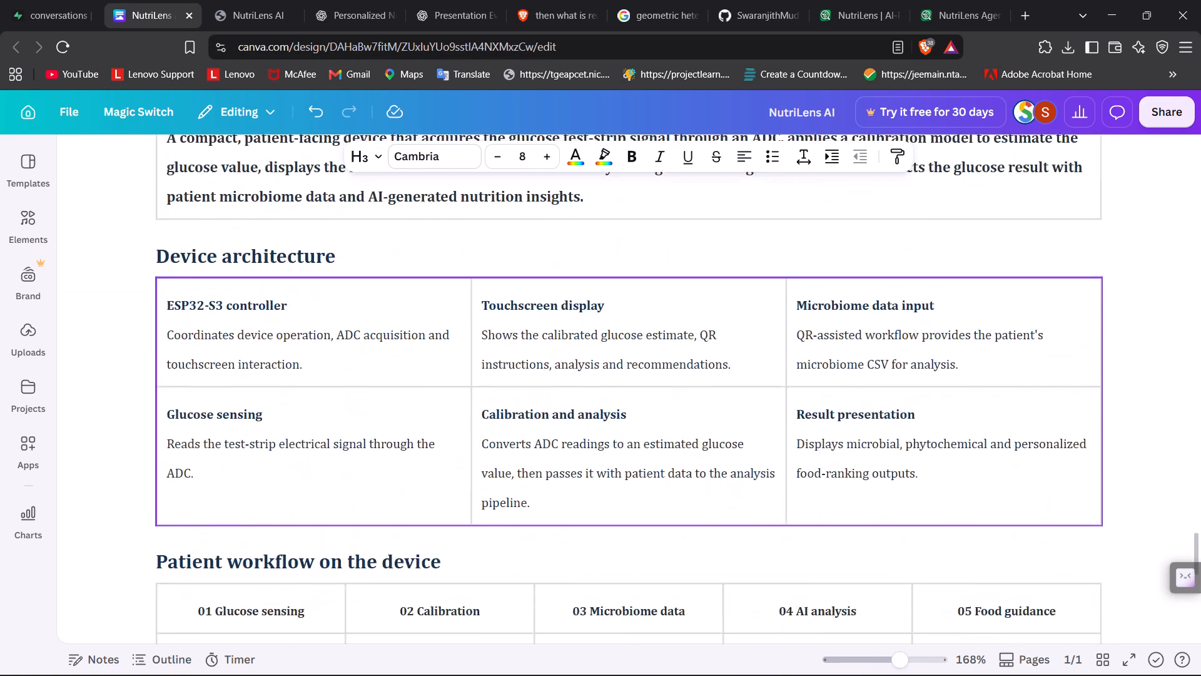
scroll(395, 407, down, 2)
scroll(395, 407, up, 1)
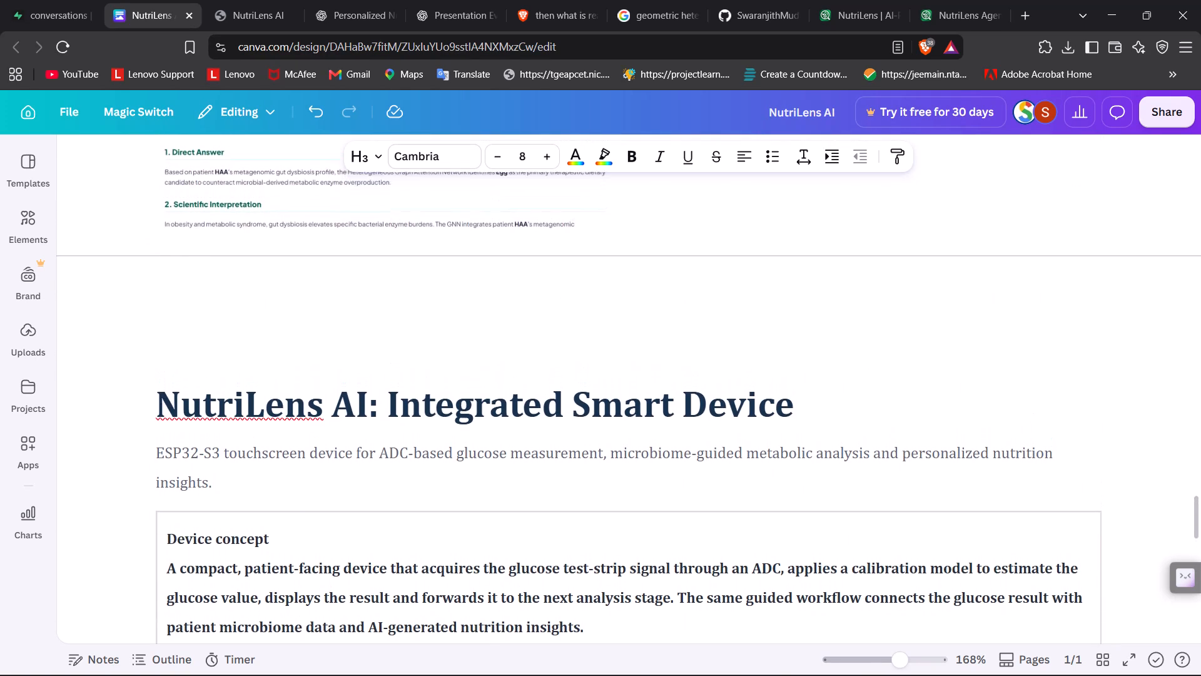
scroll(395, 407, up, 3)
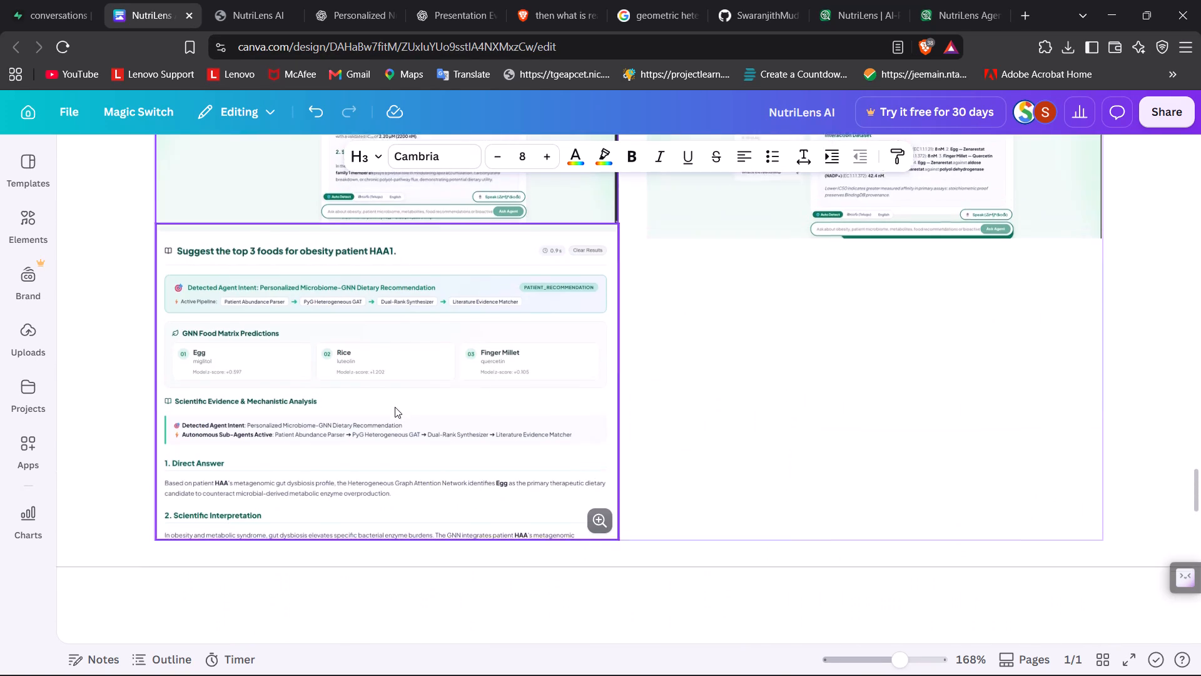
scroll(395, 407, up, 5)
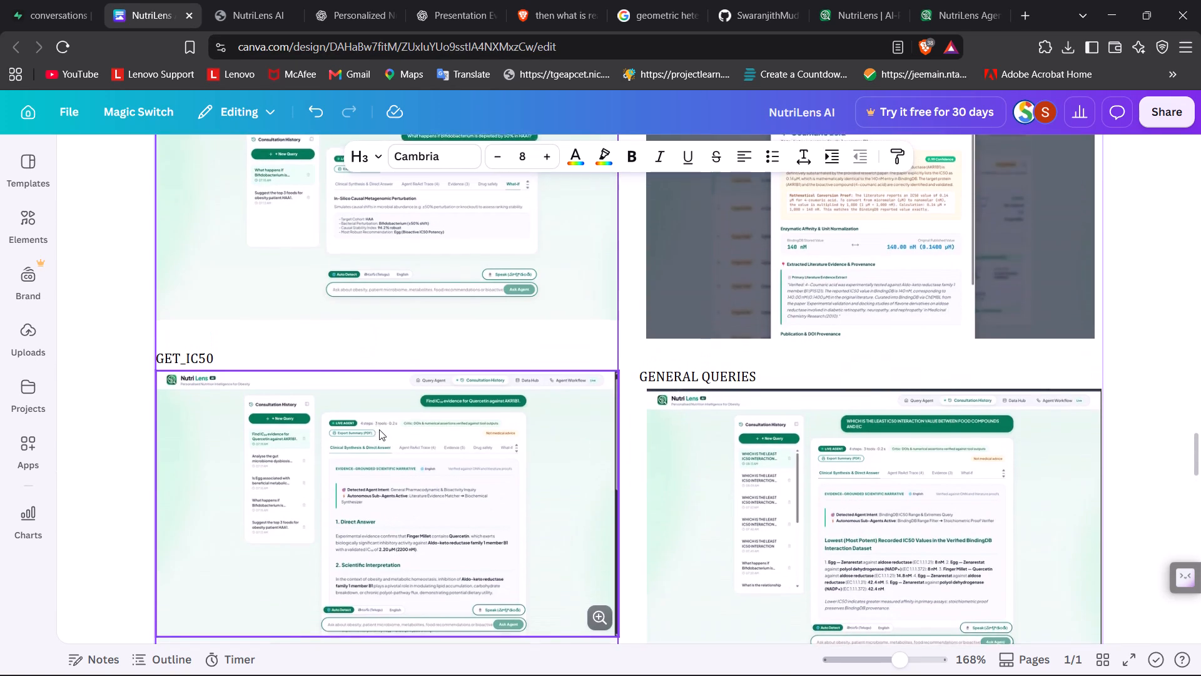
scroll(379, 429, up, 1)
scroll(472, 386, up, 2)
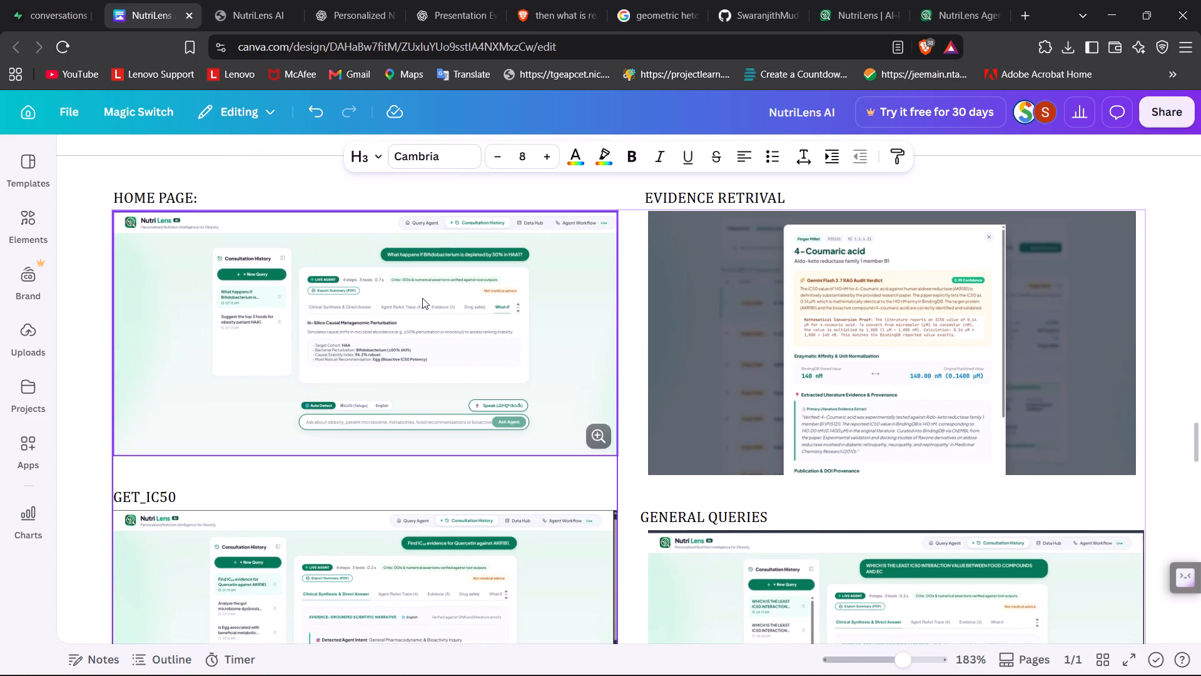
scroll(617, 297, up, 2)
scroll(617, 297, down, 1)
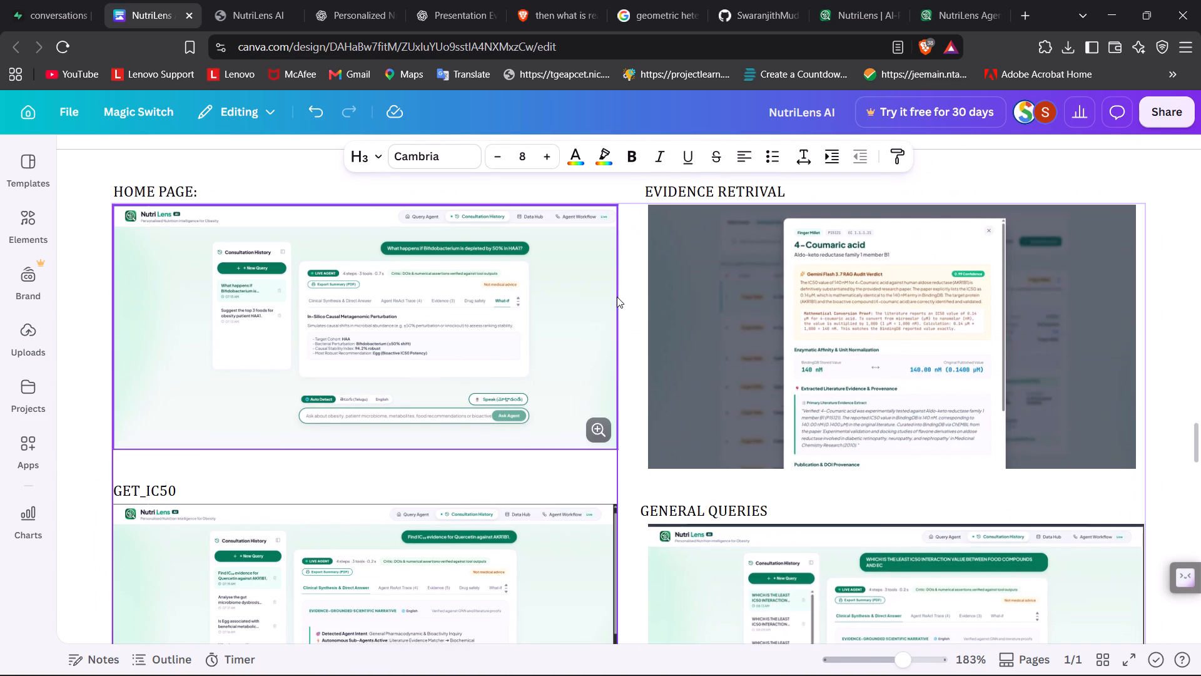
scroll(617, 297, down, 3)
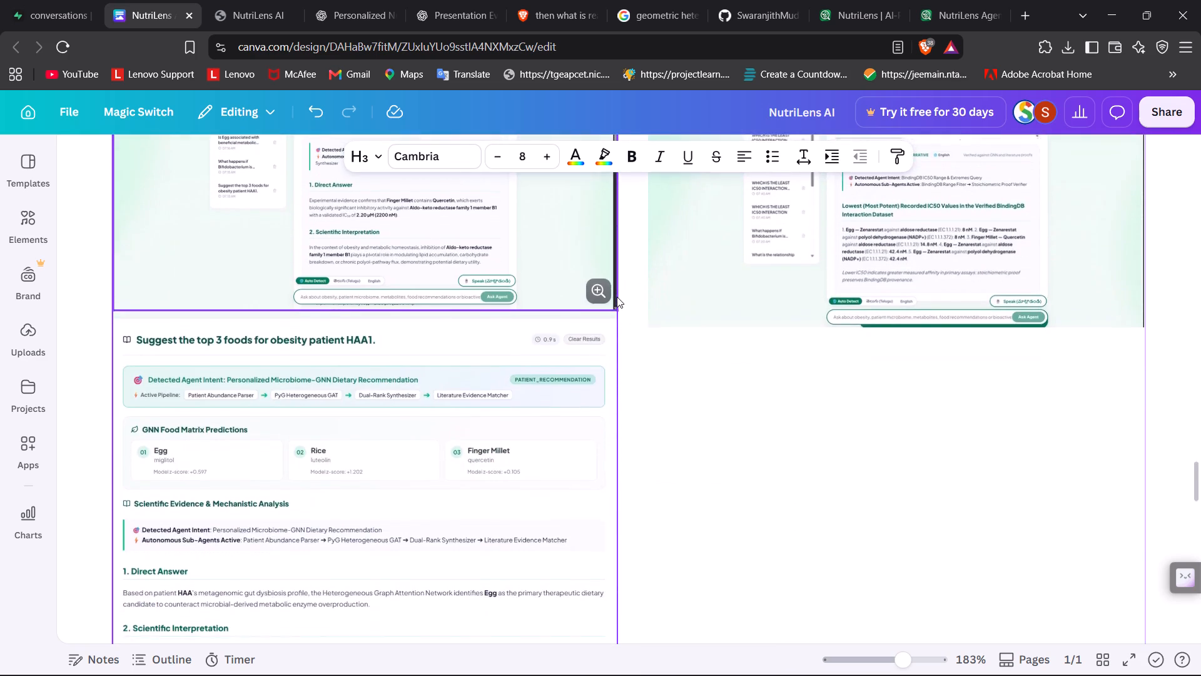
scroll(617, 297, up, 4)
scroll(617, 297, down, 10)
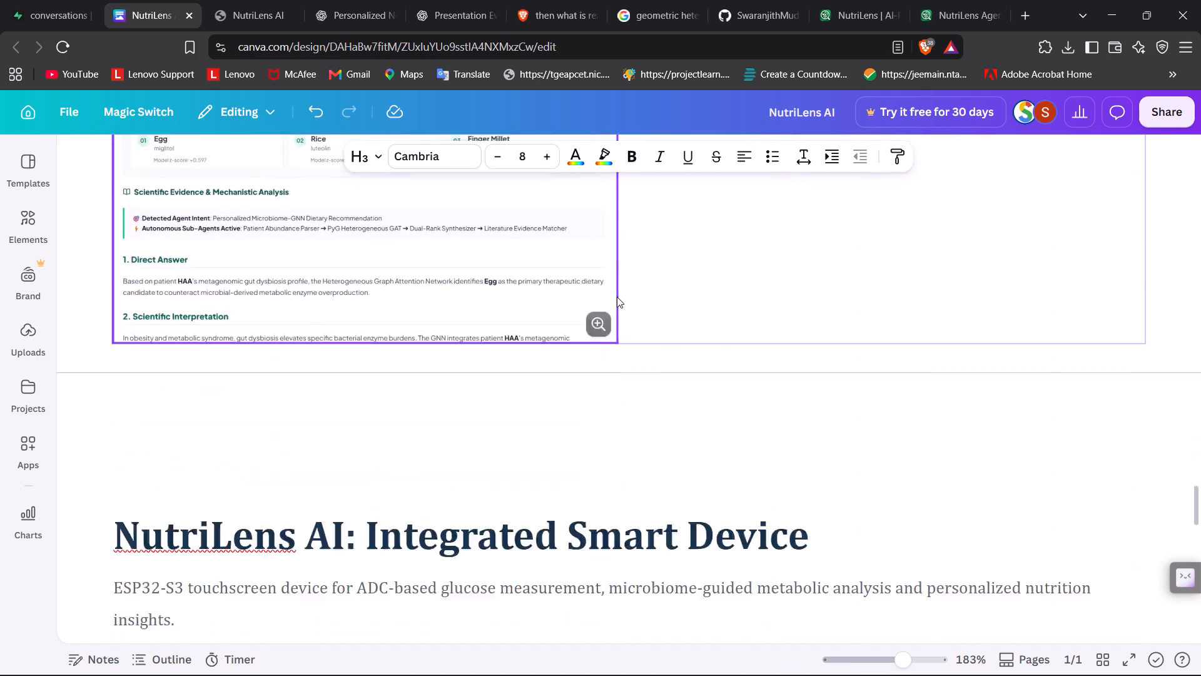
scroll(617, 297, down, 3)
scroll(617, 297, up, 6)
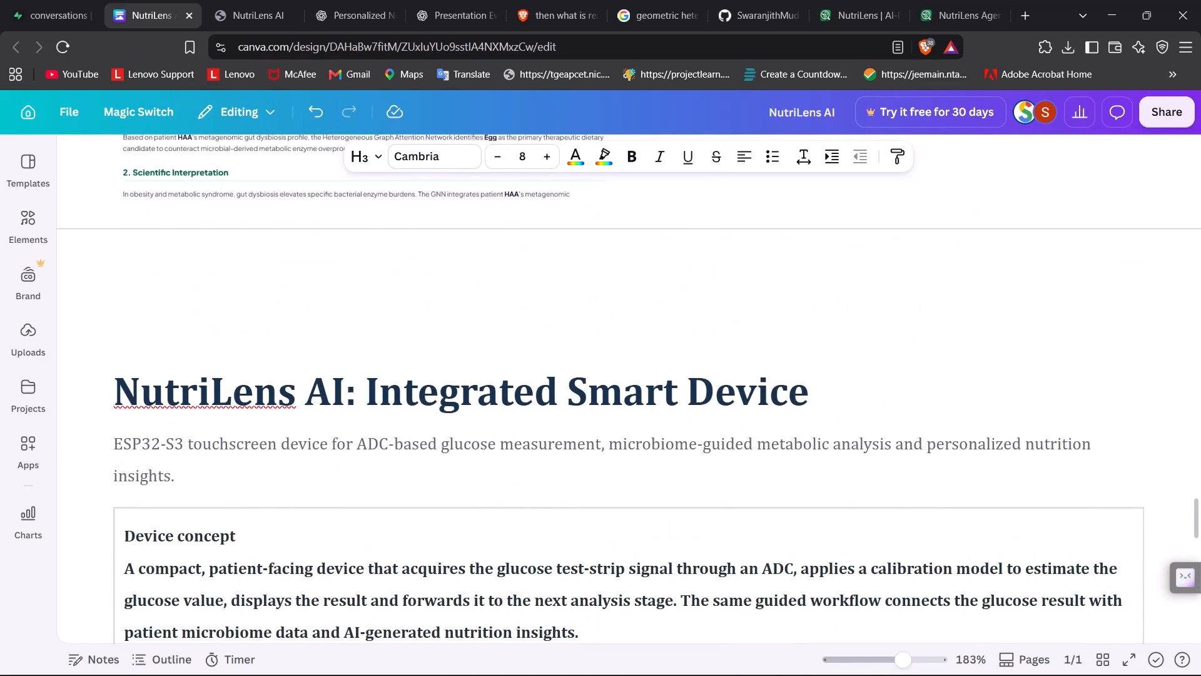
Review the device architecture and patient workflow tables and the Architecture of NutriLens diagram.
drag(166, 381, 411, 367)
click(411, 367)
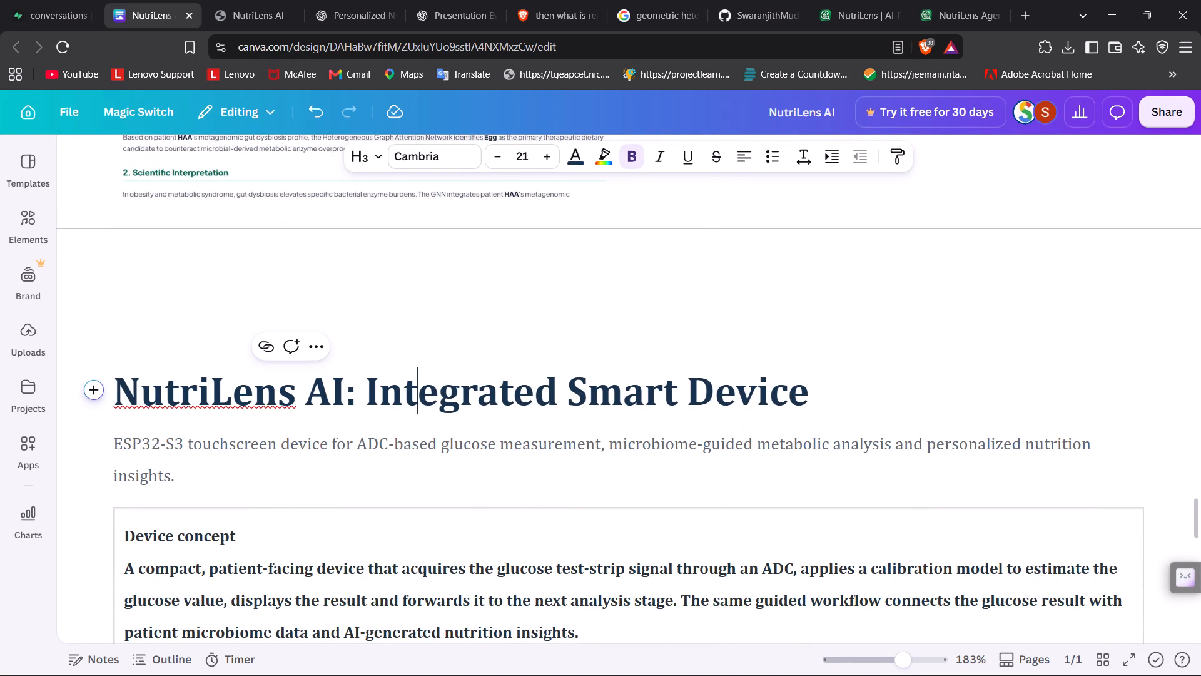
scroll(411, 367, right, 1)
scroll(550, 441, up, 1)
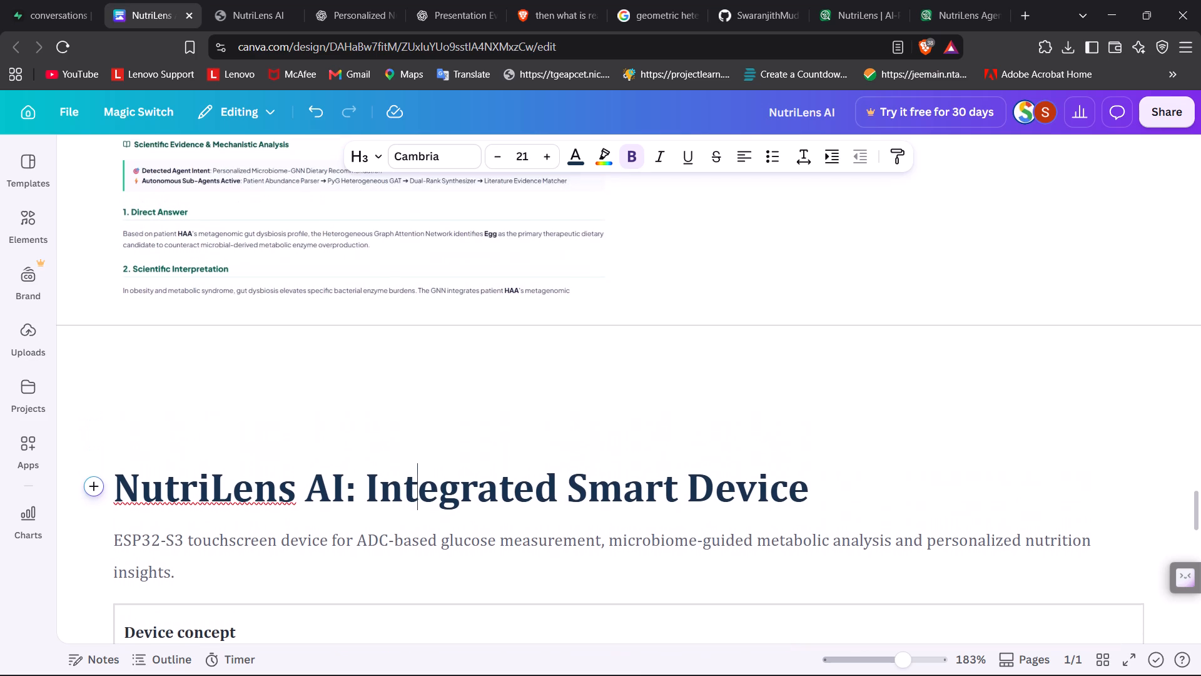
scroll(550, 441, up, 2)
scroll(550, 441, down, 7)
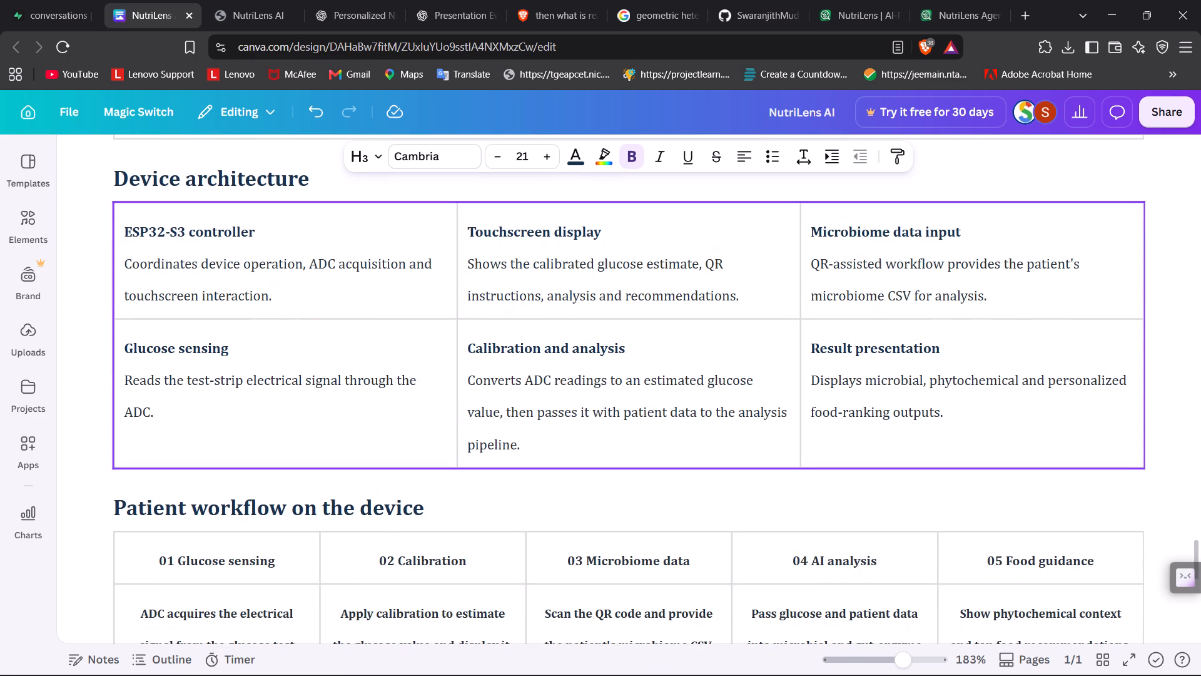
scroll(550, 441, down, 3)
scroll(550, 441, up, 1)
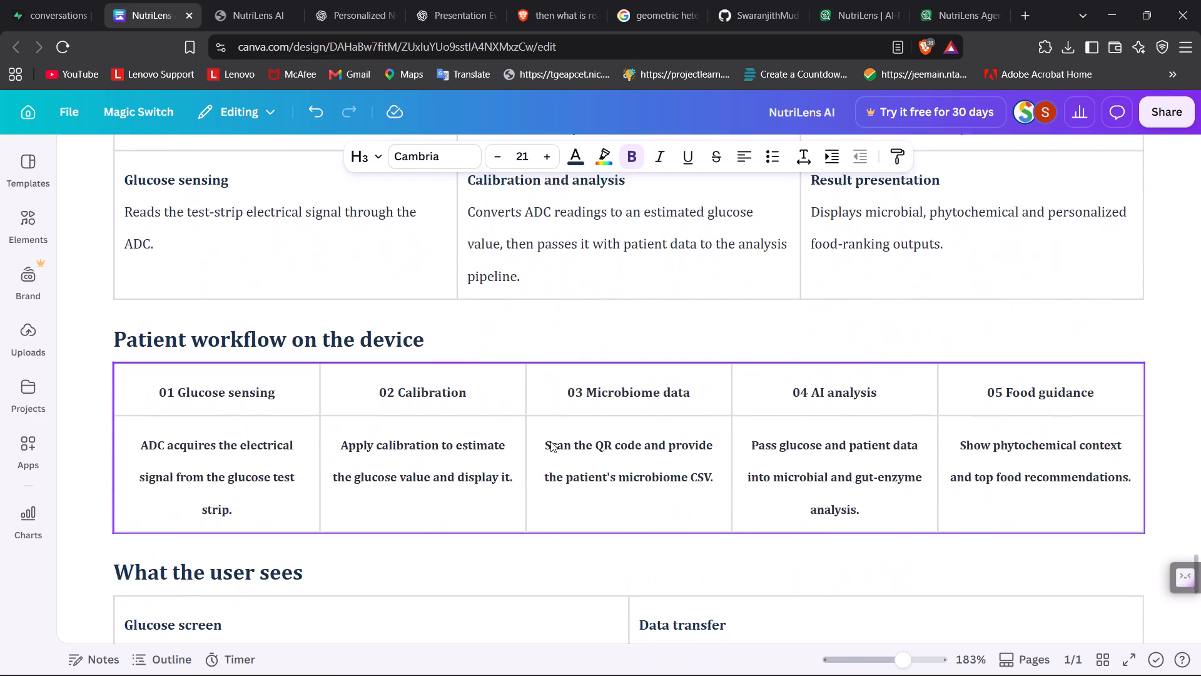
scroll(550, 441, up, 11)
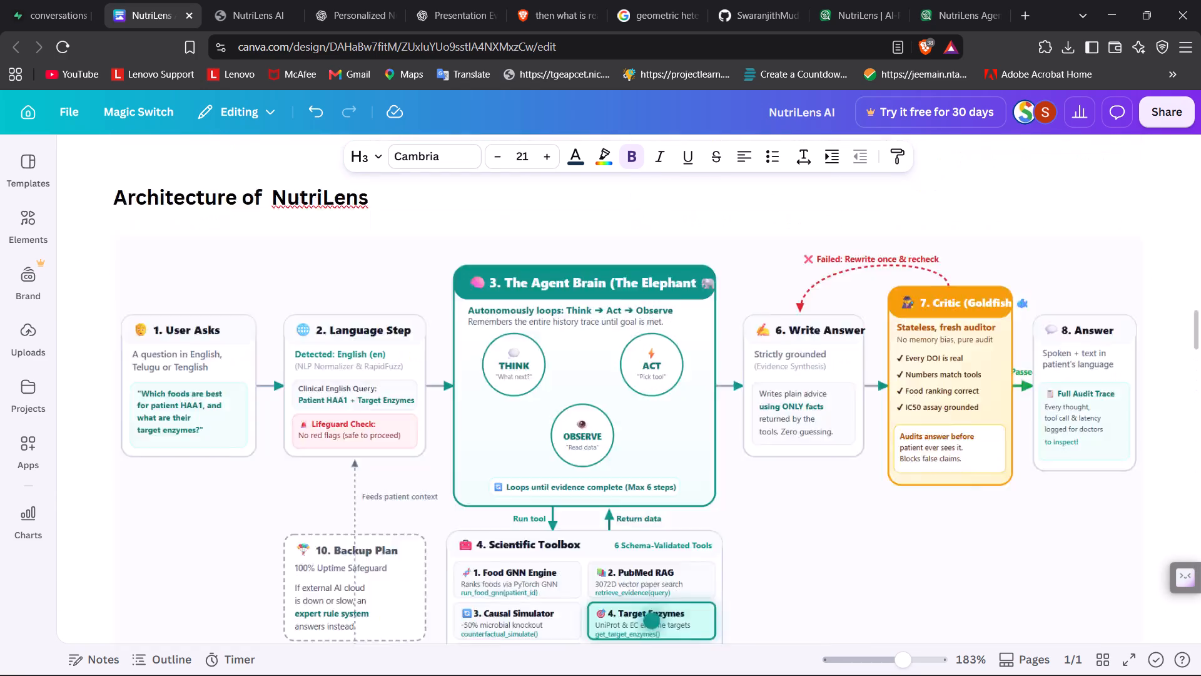
scroll(550, 441, up, 1)
scroll(550, 441, down, 4)
click(540, 441)
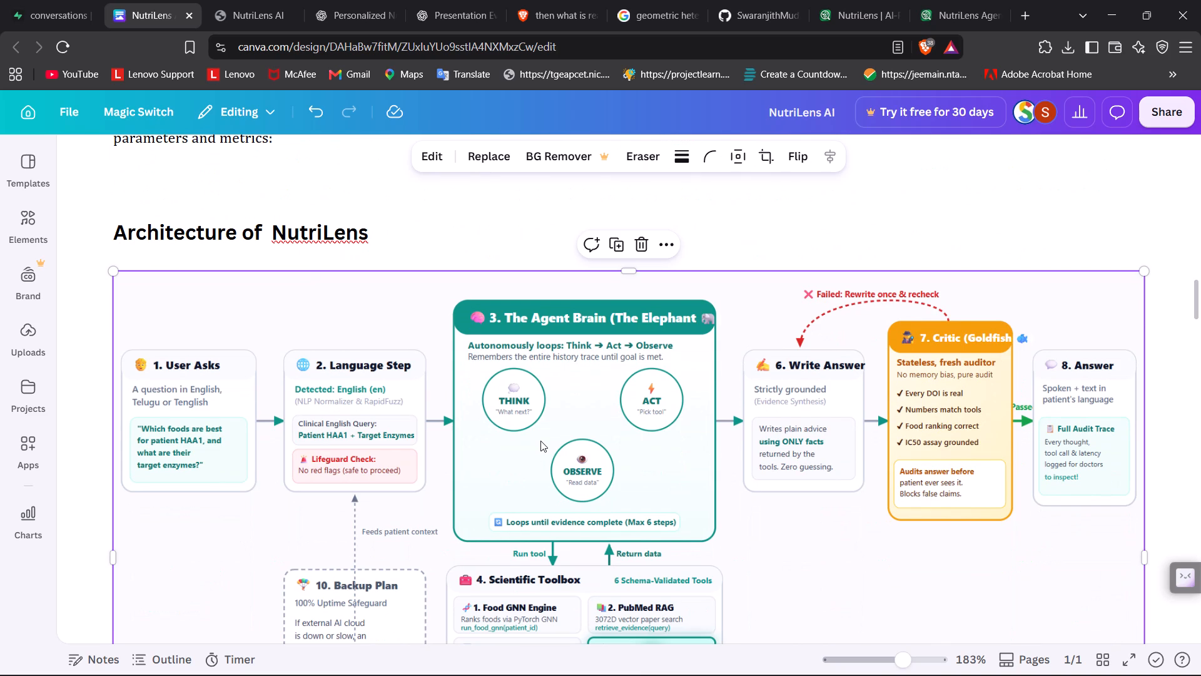
click(706, 215)
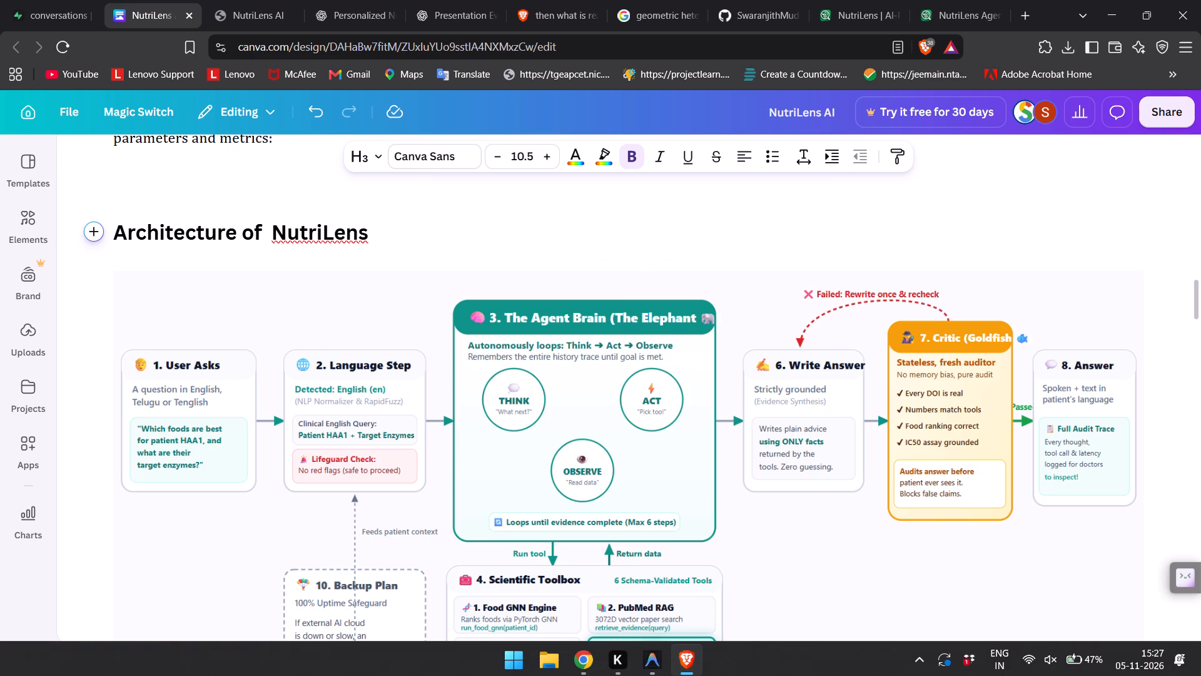
Delete the entire "NutriLens AI: Integrated Smart Device" section, from its title through the end of the document.
scroll(967, 498, down, 4)
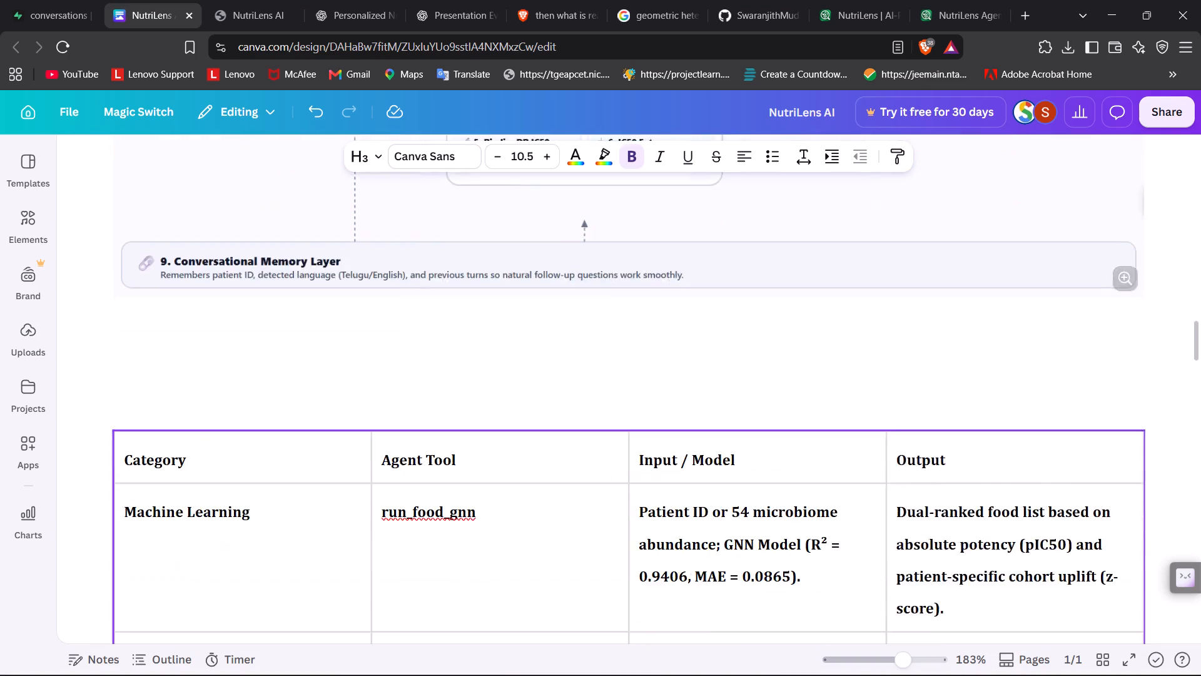
scroll(967, 498, down, 7)
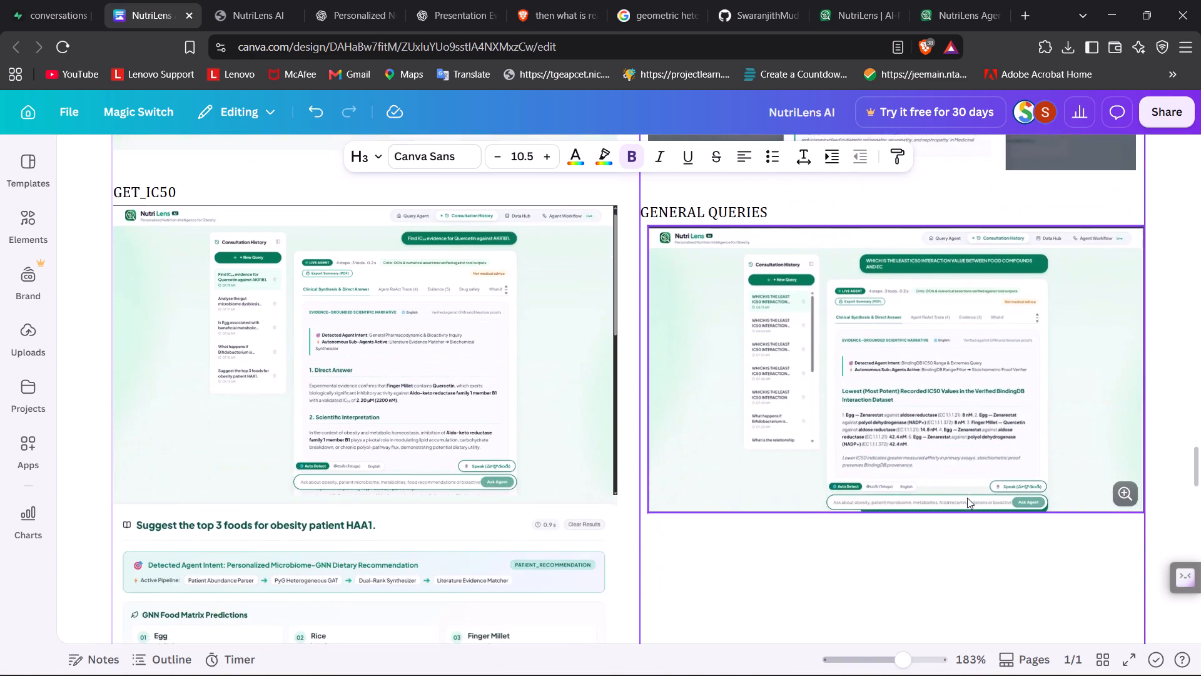
scroll(967, 498, down, 3)
scroll(666, 407, up, 1)
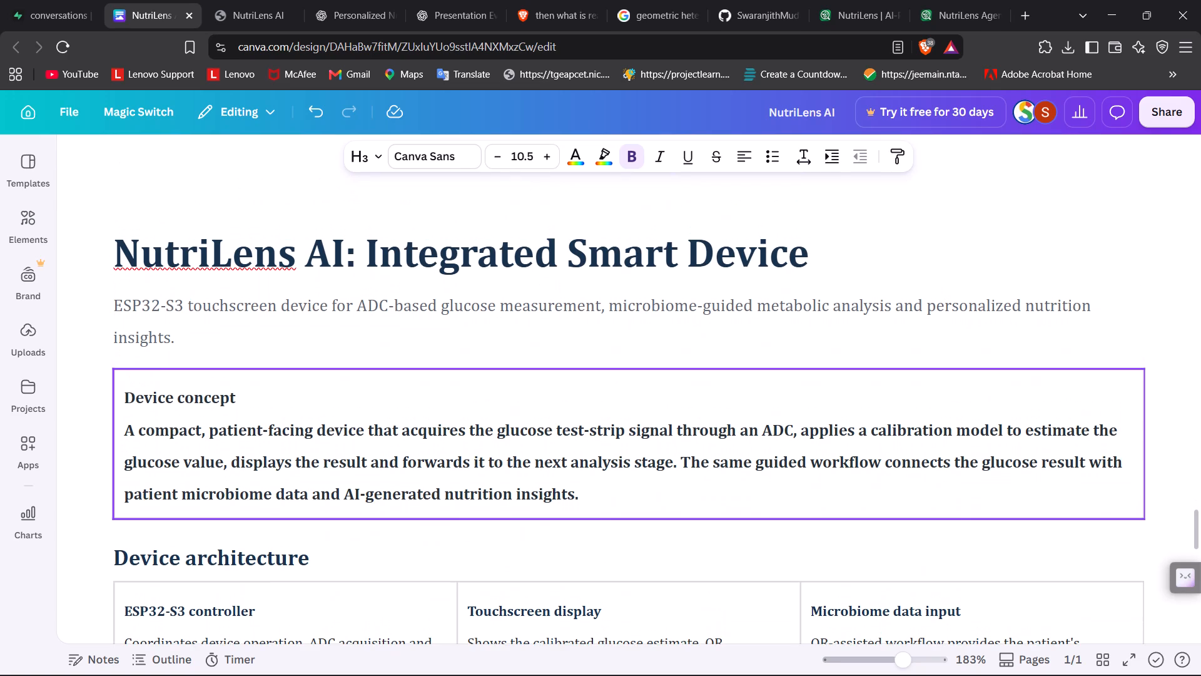
click(99, 242)
key(shift+Down)
key(shift+Down)
key(shift+Down)
key(shift+Down)
key(shift+Down)
key(shift+Down)
key(shift+Down)
key(shift+Down)
key(shift+Down)
key(shift+Down)
key(shift+Down)
key(shift+Down)
key(shift+Down)
key(shift+Down)
key(shift+Down)
key(shift+Down)
key(shift+Down)
key(shift+Down)
key(shift+Down)
key(shift+Down)
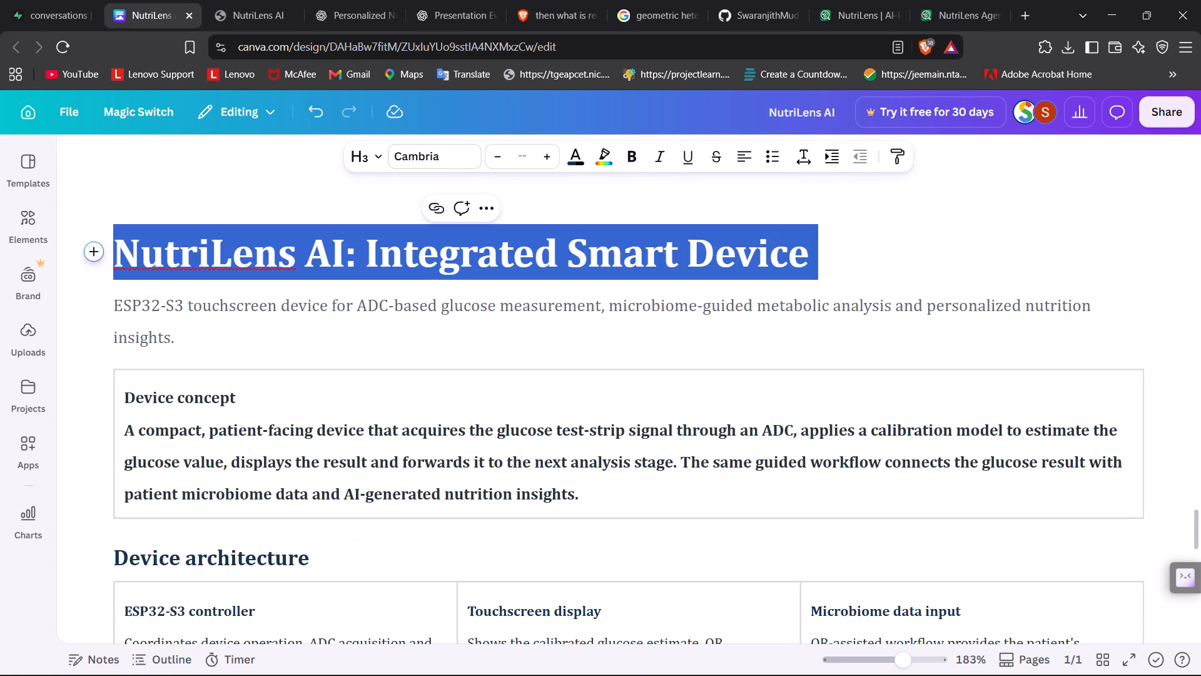
key(Delete)
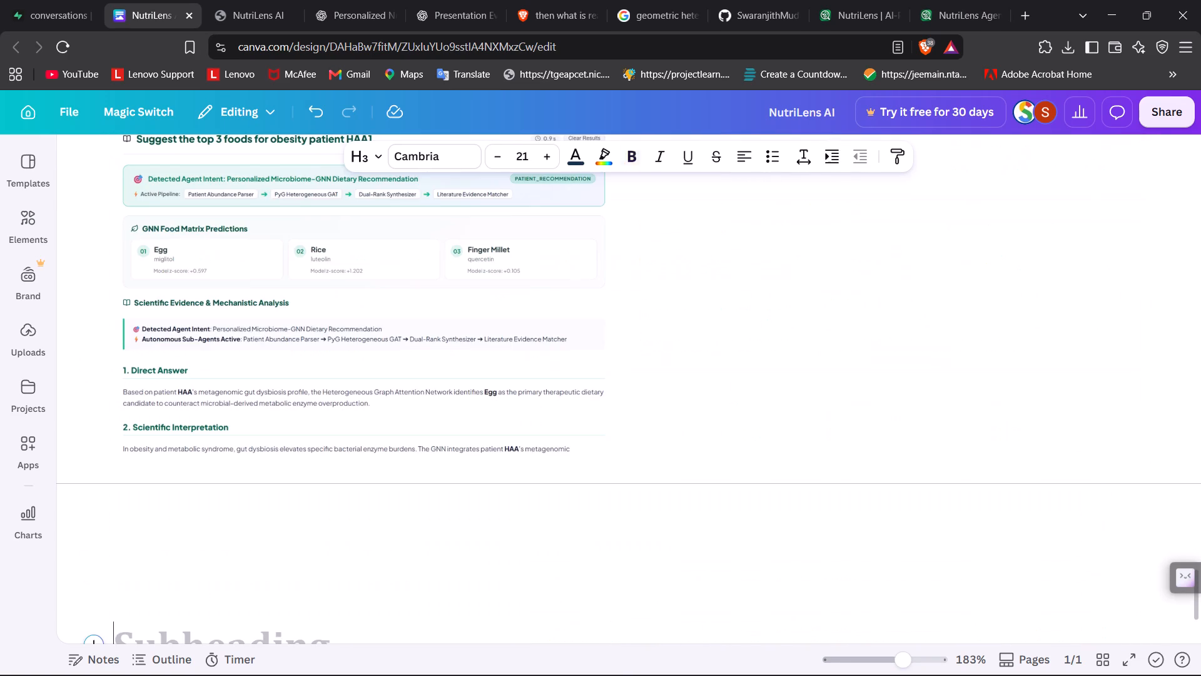
Check the remaining document from the model metrics and architecture diagram through the interface screenshots to the last page.
scroll(205, 222, down, 2)
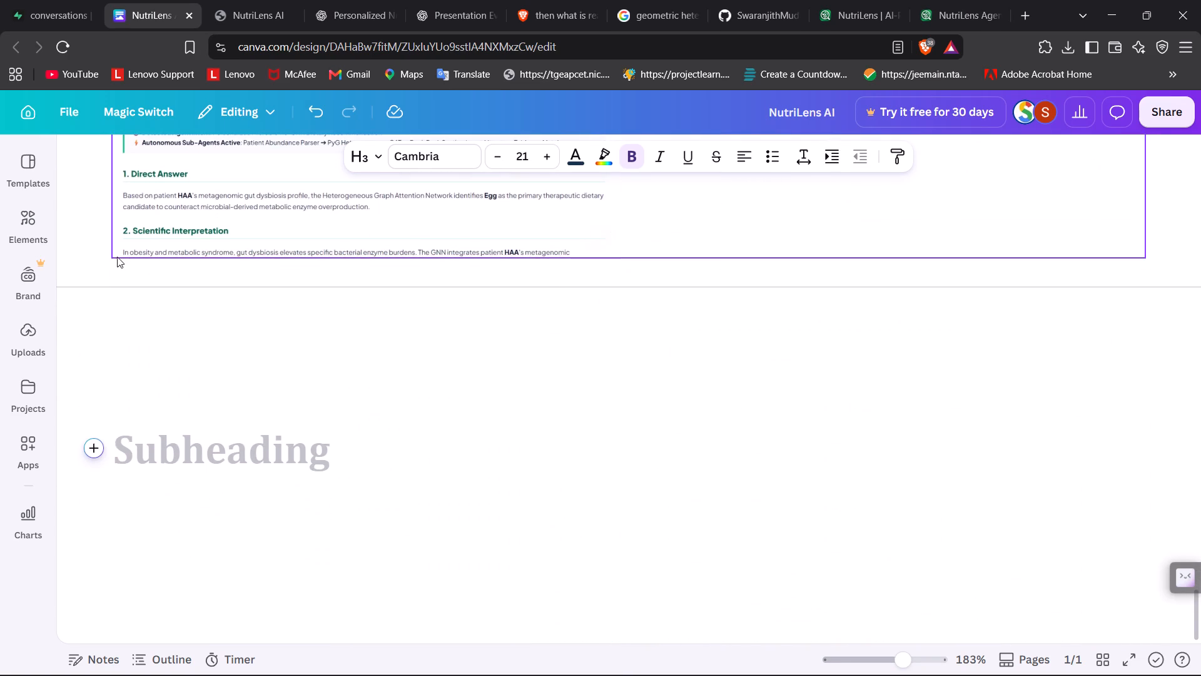
click(225, 455)
scroll(225, 455, down, 3)
scroll(225, 455, up, 5)
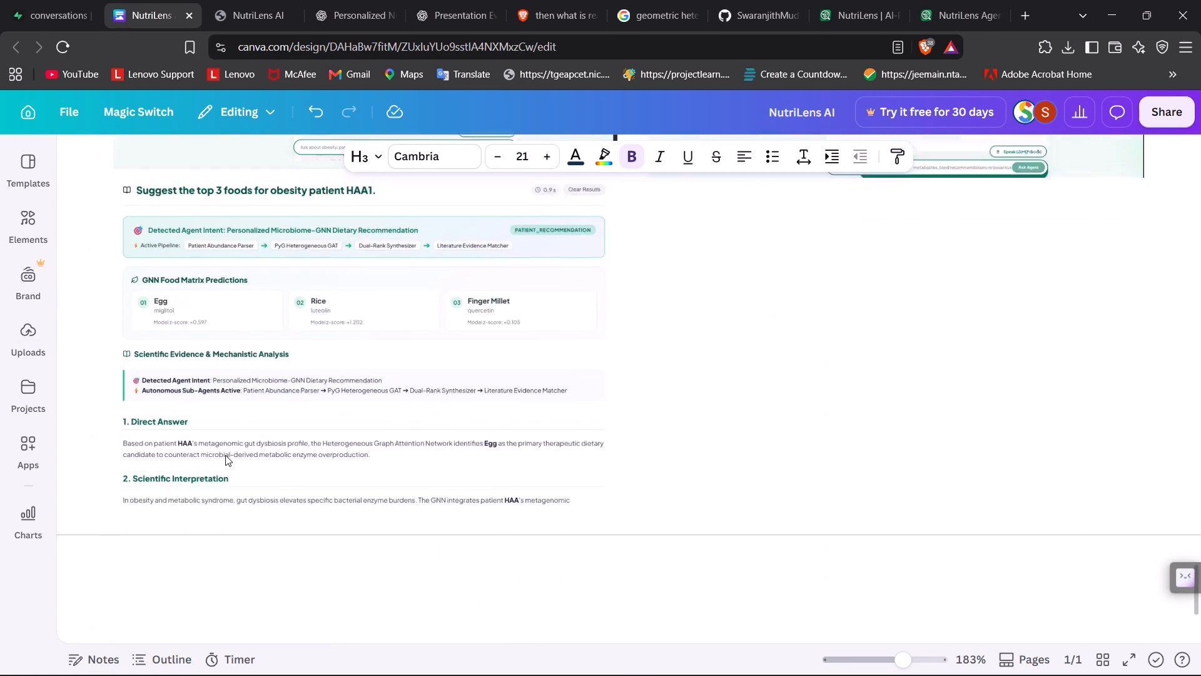
scroll(225, 455, up, 10)
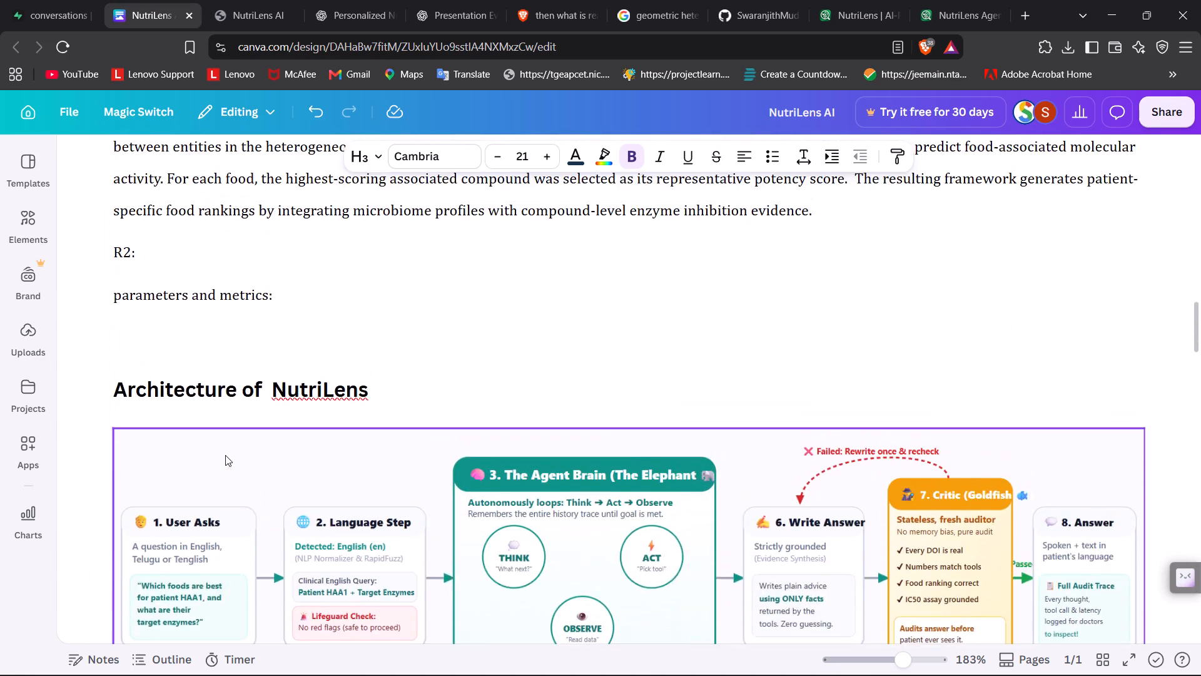
scroll(225, 455, up, 3)
scroll(225, 455, down, 20)
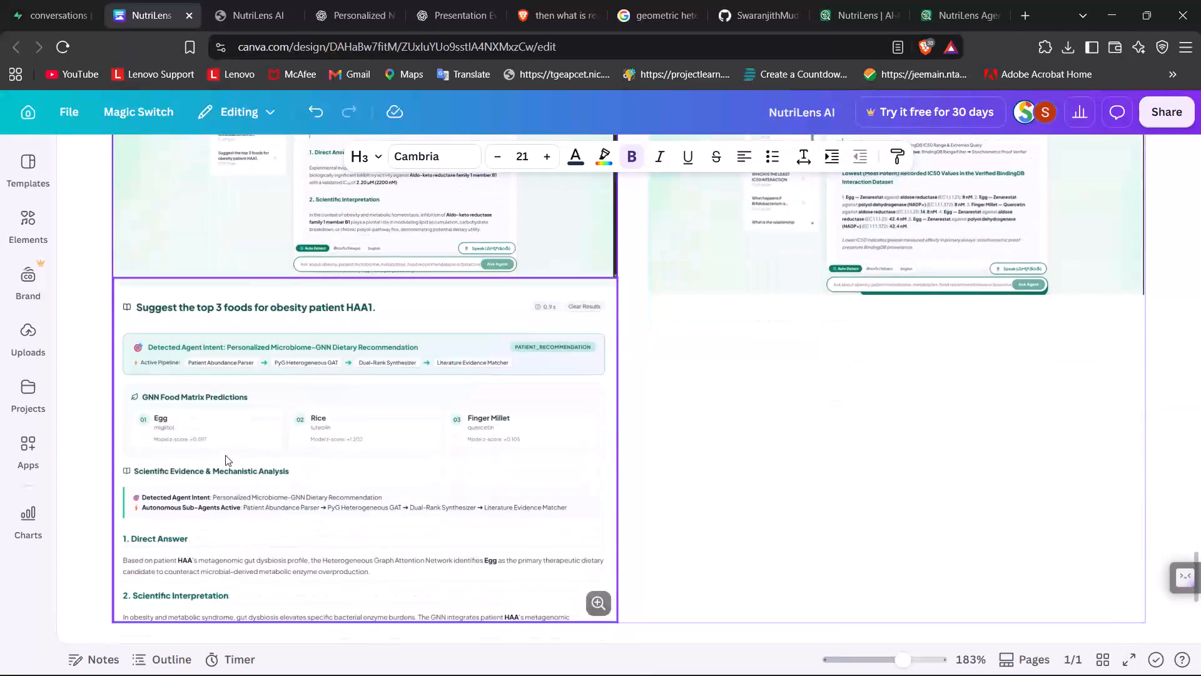
scroll(225, 455, down, 1)
Place the text cursor in the empty subheading line on the last page.
click(209, 451)
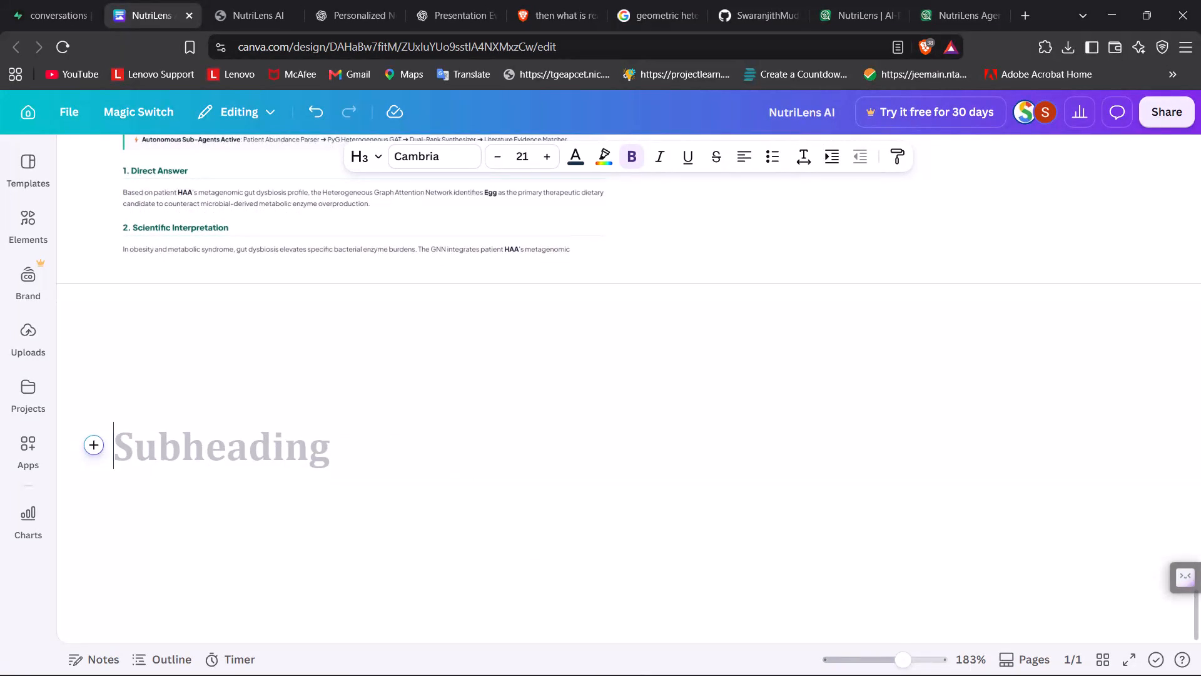
click(219, 563)
key(Escape)
key(Escape)
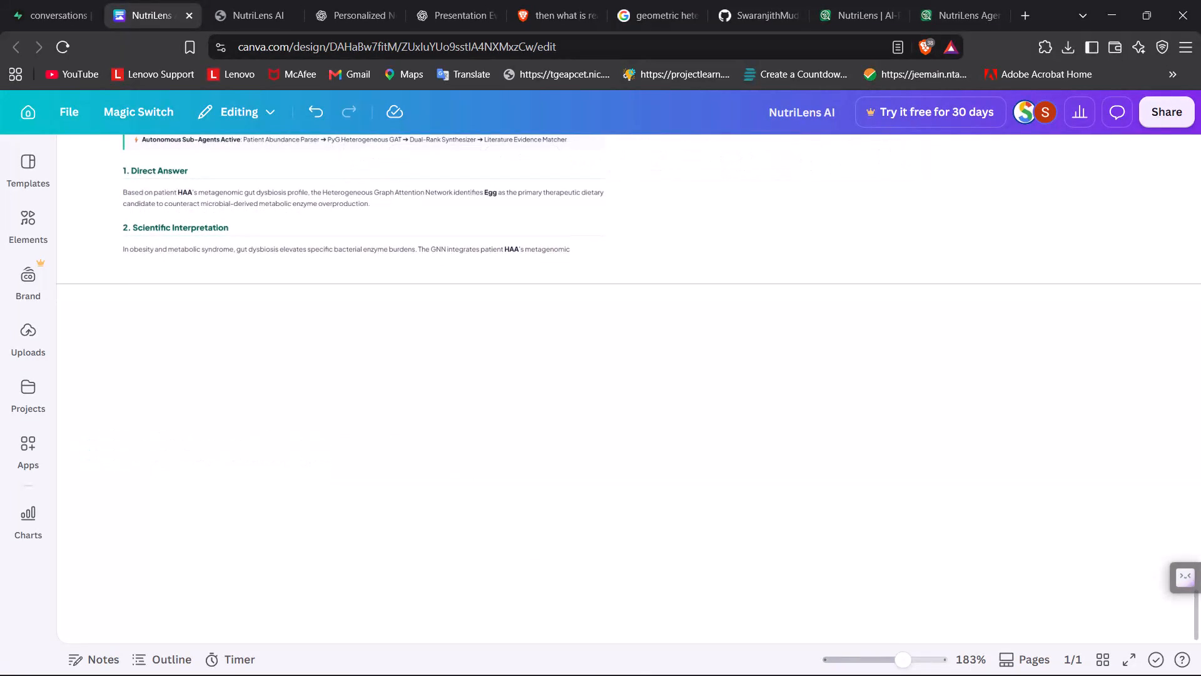
click(256, 411)
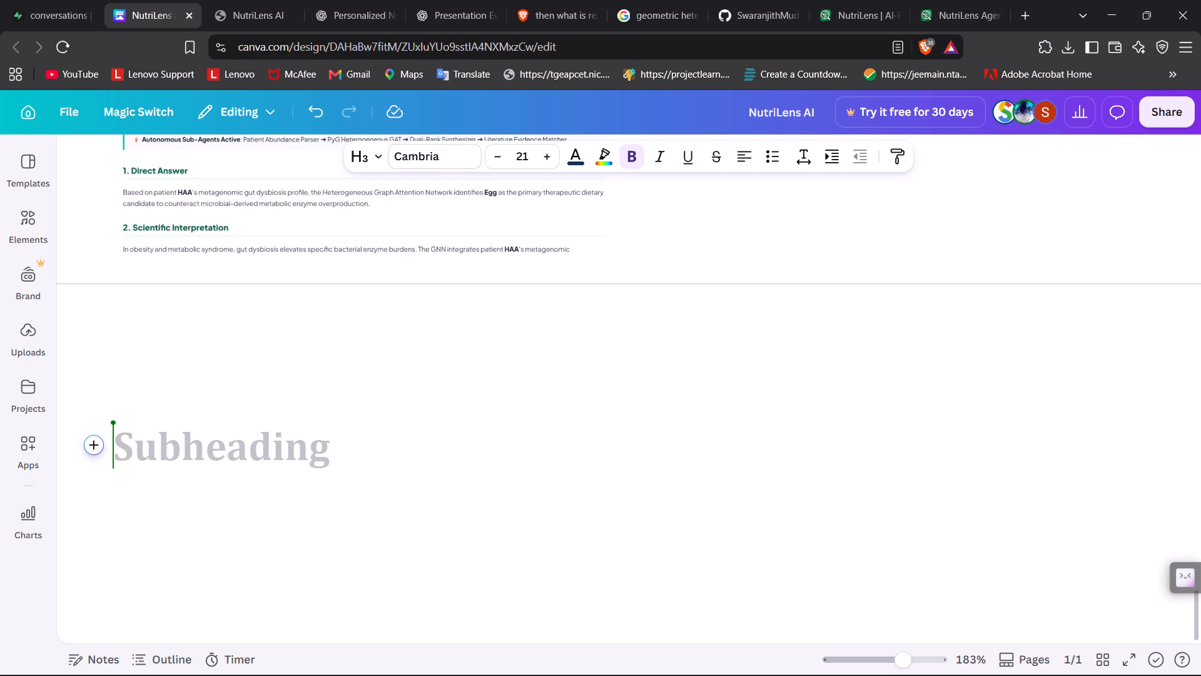
scroll(407, 417, up, 3)
scroll(407, 417, down, 2)
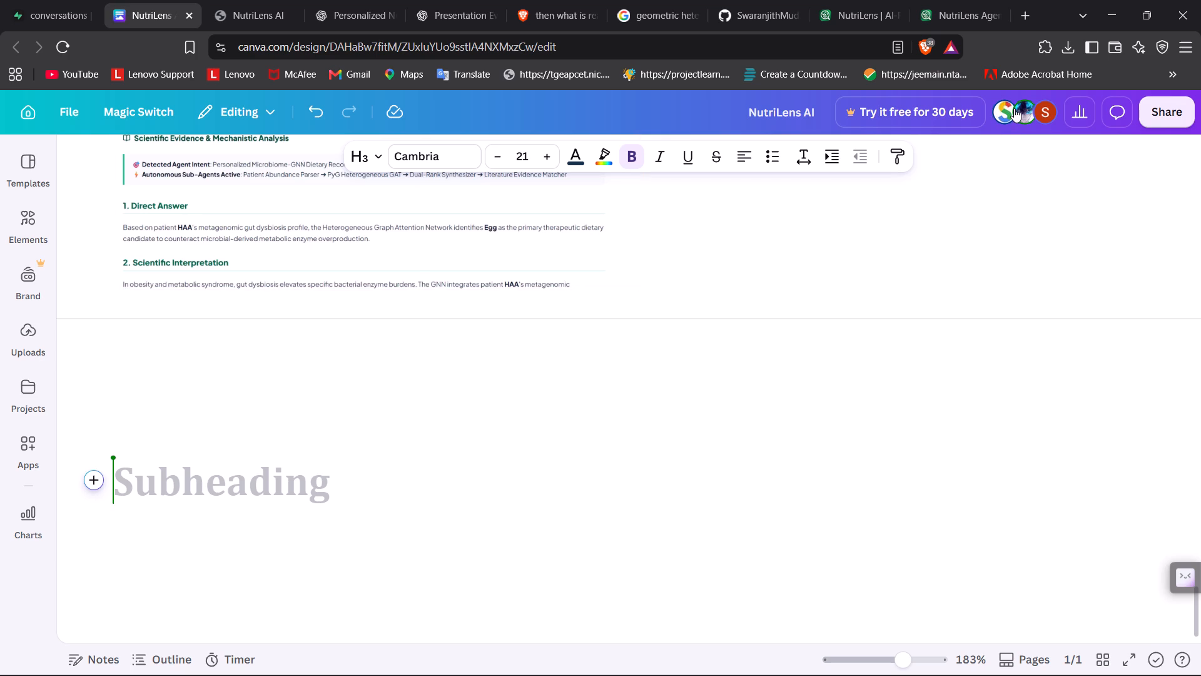
click(635, 460)
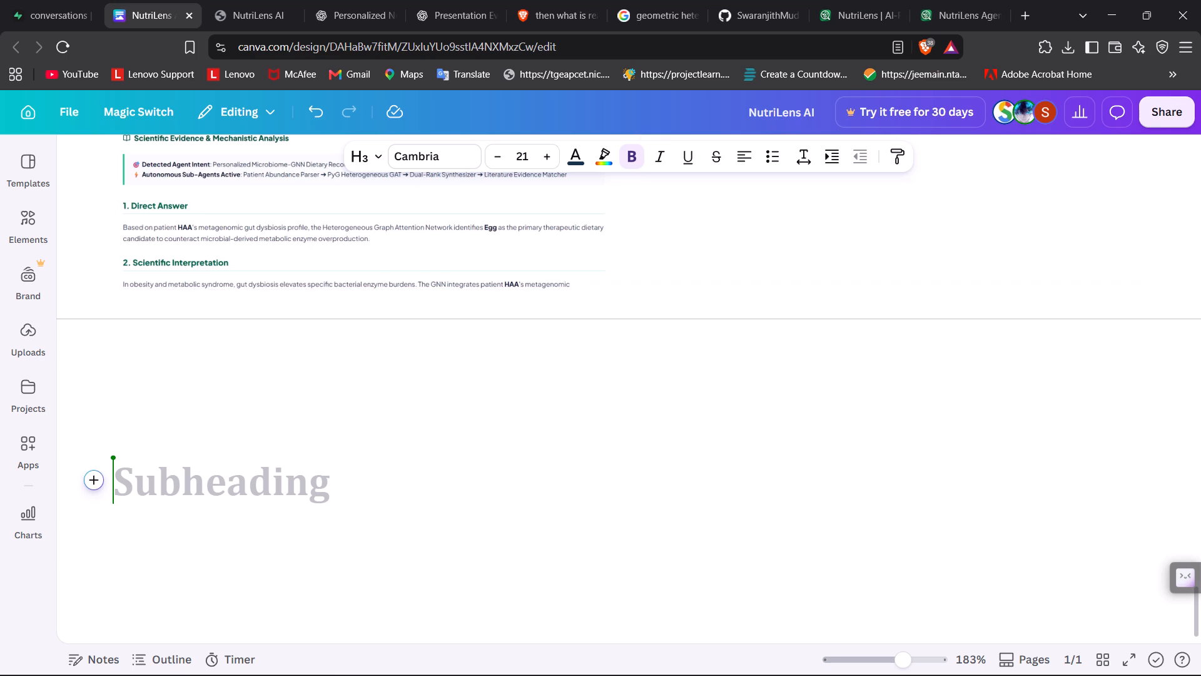
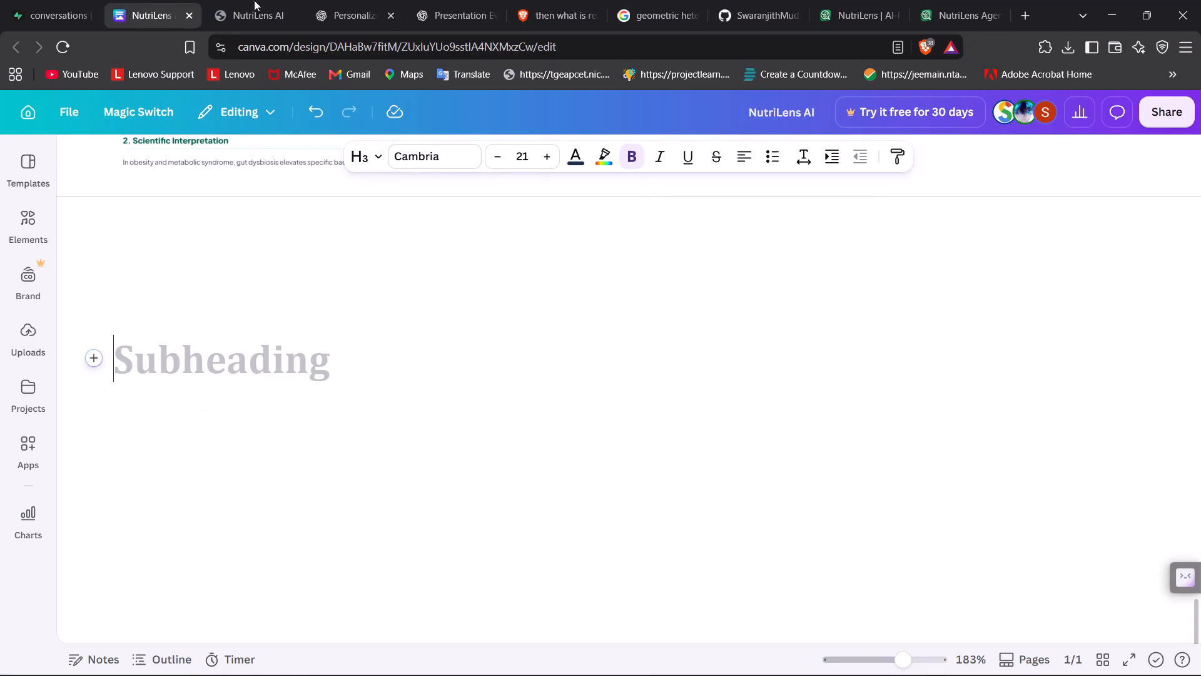
Look through the NutriLens AI PDF, from the Integrated Smart Device pages back to the Aim and Key Concepts on page 1.
click(195, 0)
click(218, 0)
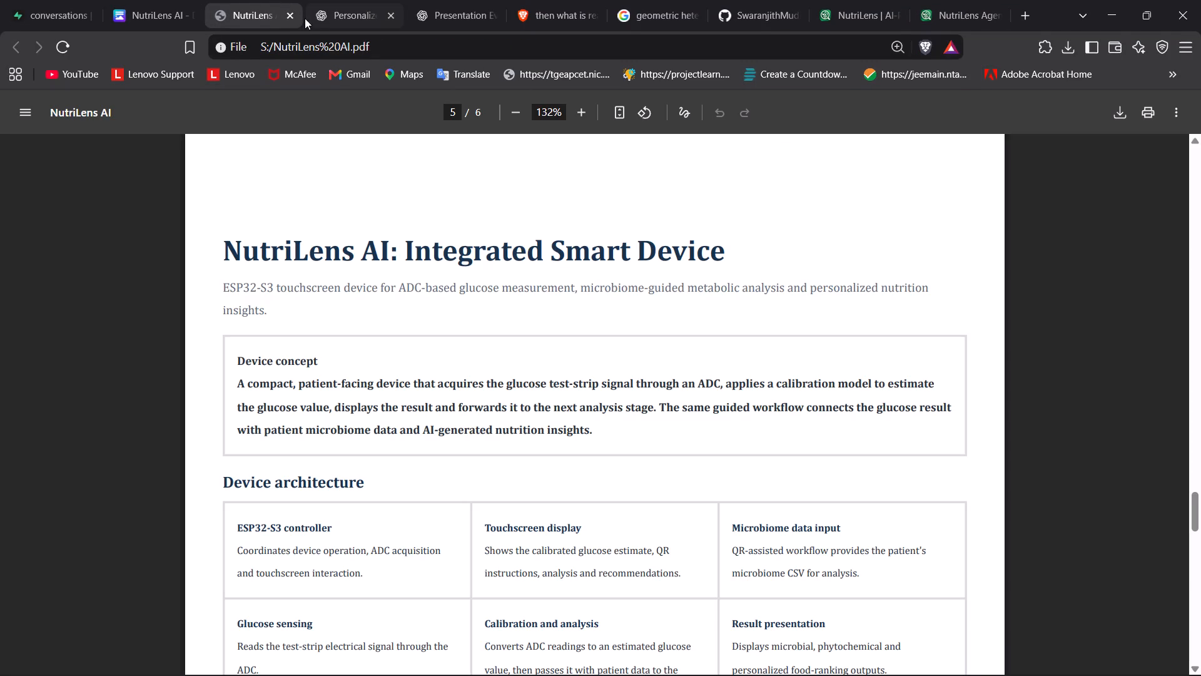
scroll(375, 371, down, 5)
scroll(375, 371, up, 1)
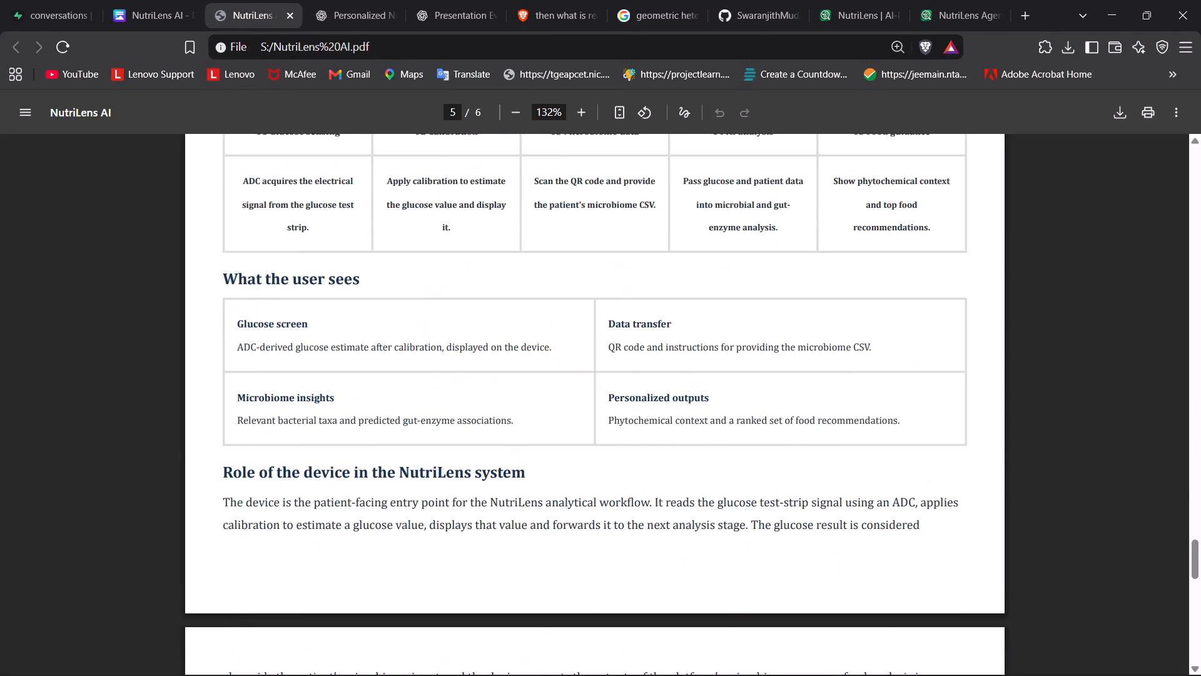
scroll(375, 371, down, 3)
scroll(375, 371, up, 10)
scroll(362, 142, up, 2)
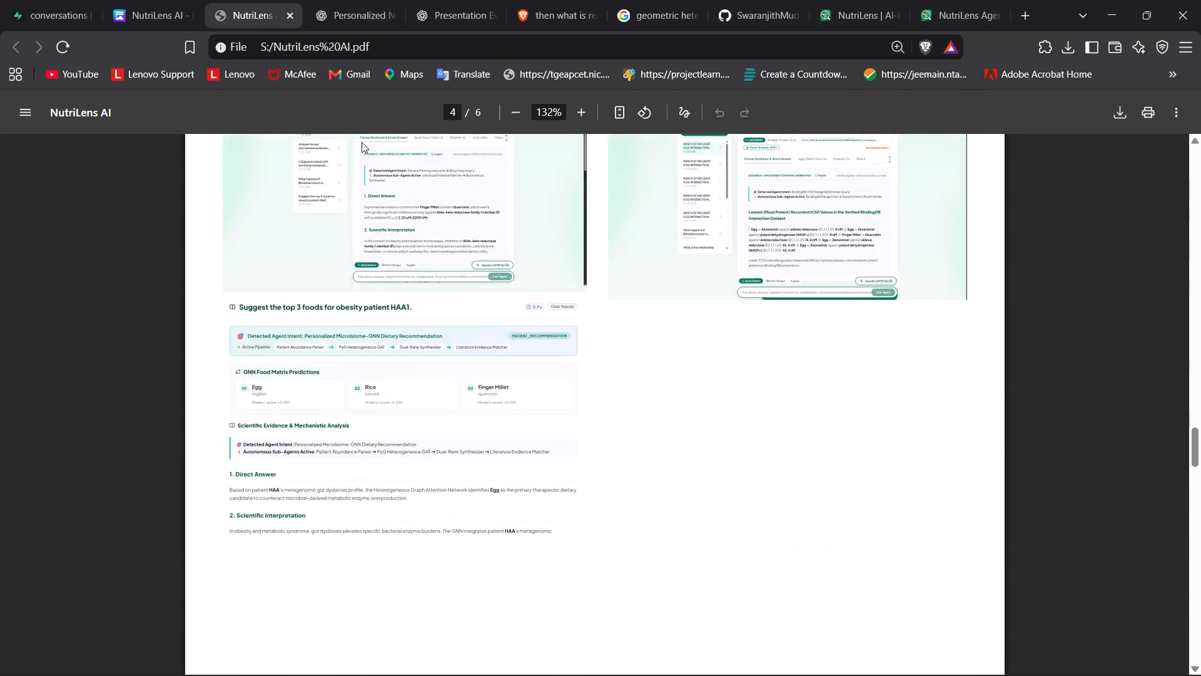
scroll(362, 142, up, 12)
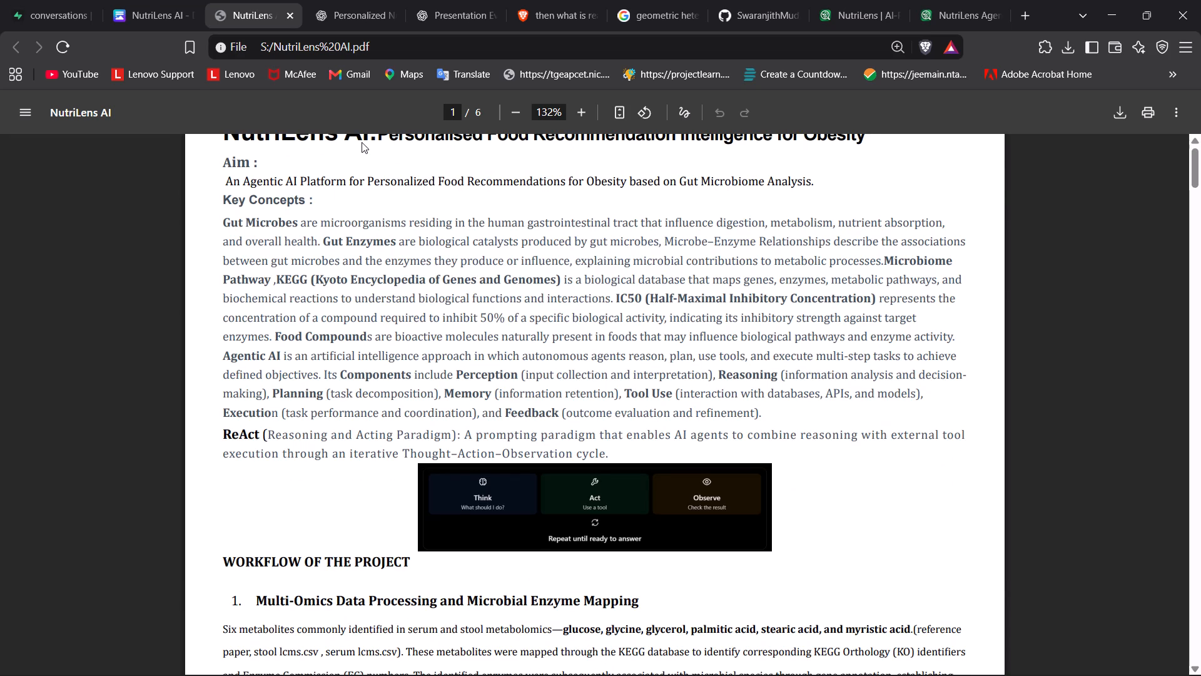
Close the NutriLens AI PDF, both ChatGPT conversations and the two search pages, keeping the Canva document open in view.
click(290, 16)
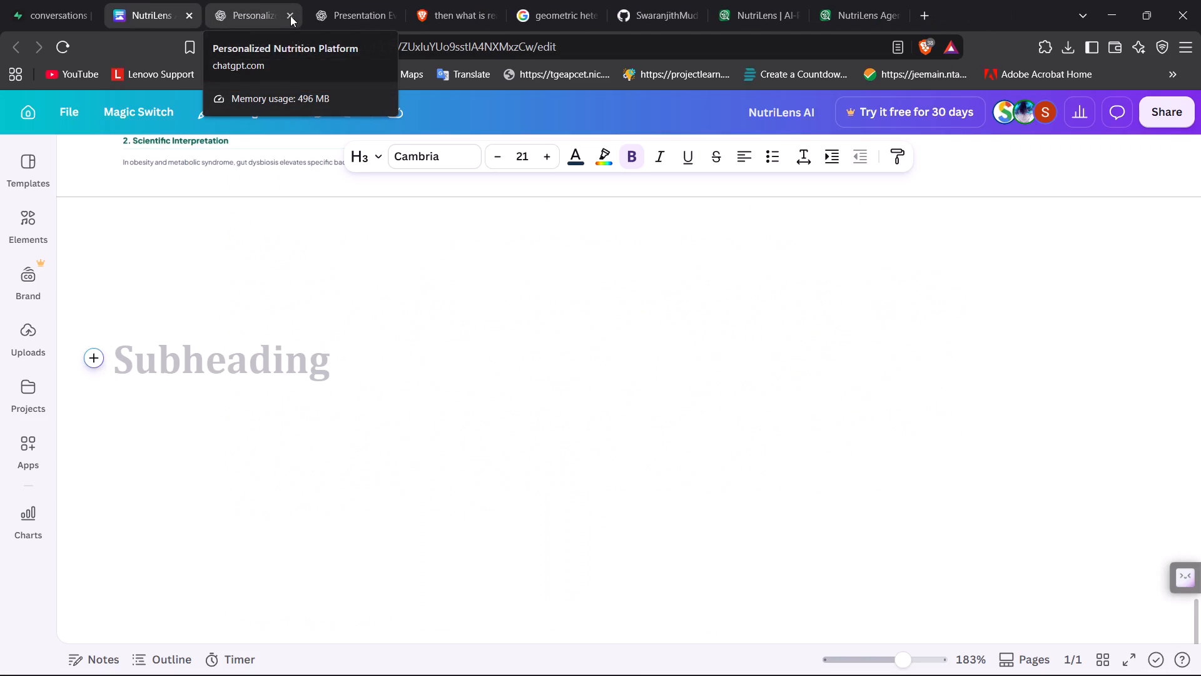
click(290, 21)
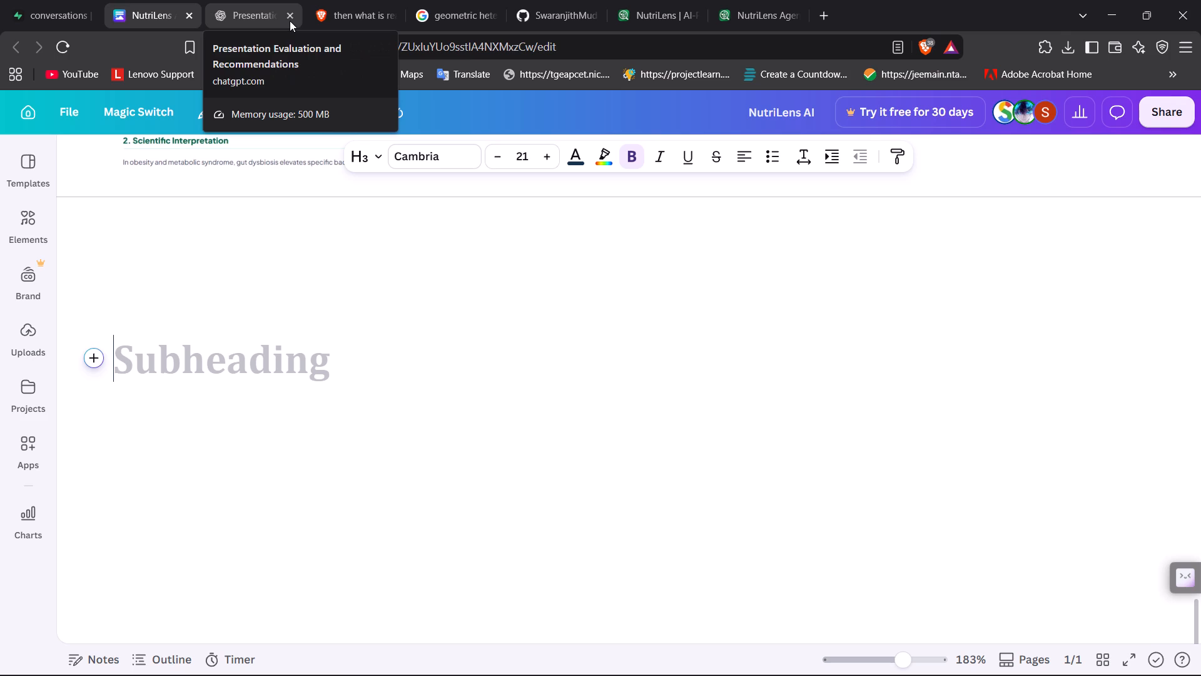
click(288, 18)
click(288, 18)
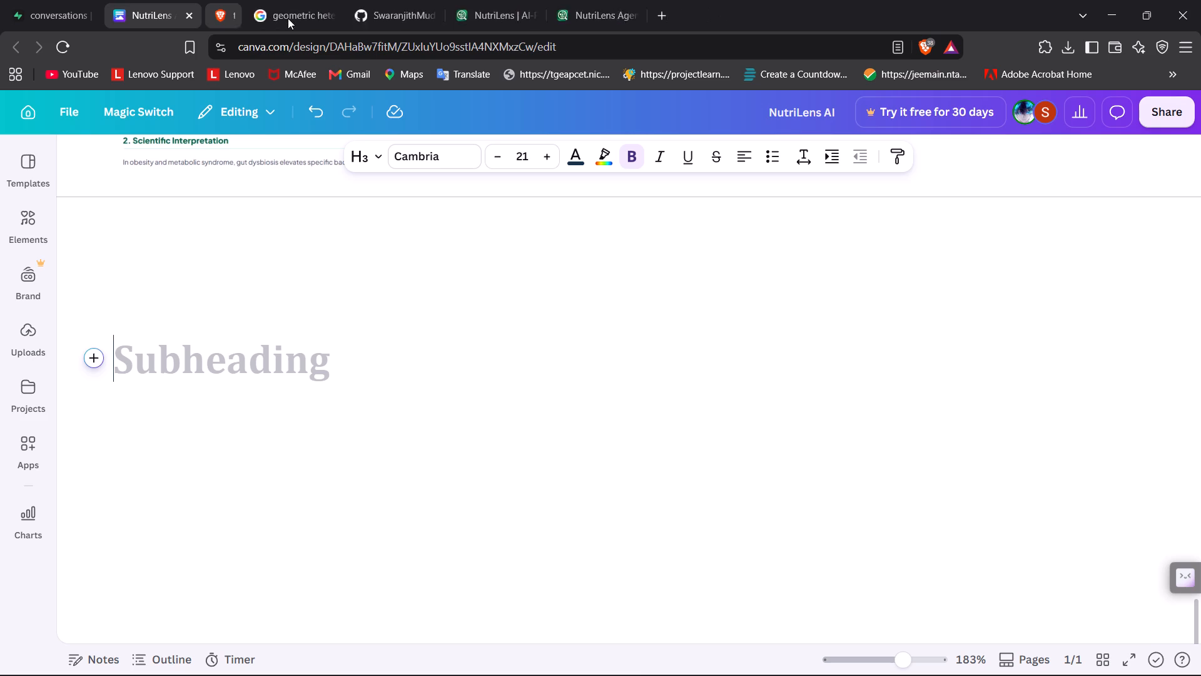
click(288, 18)
click(357, 0)
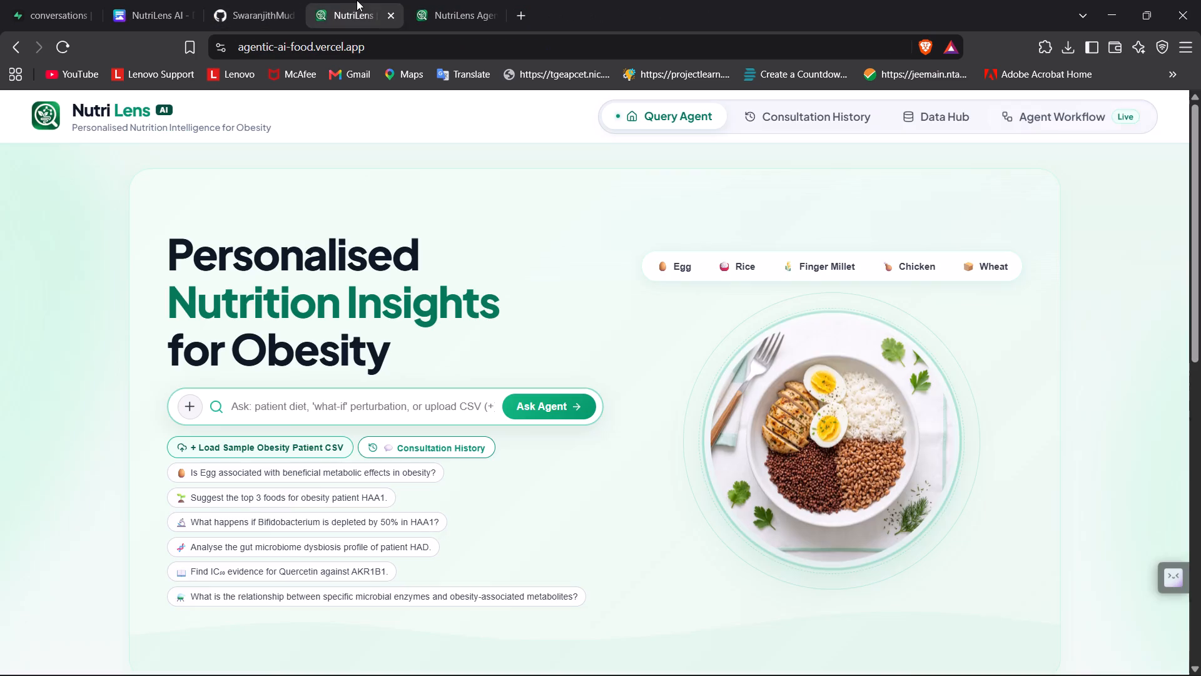
click(171, 0)
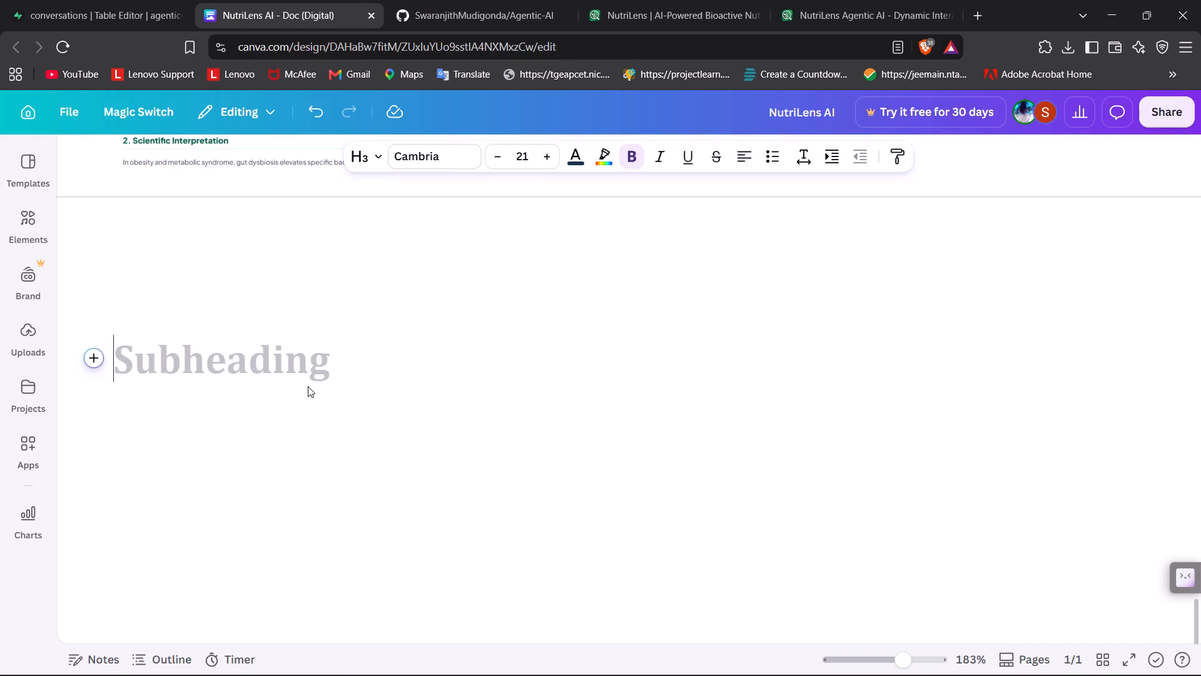
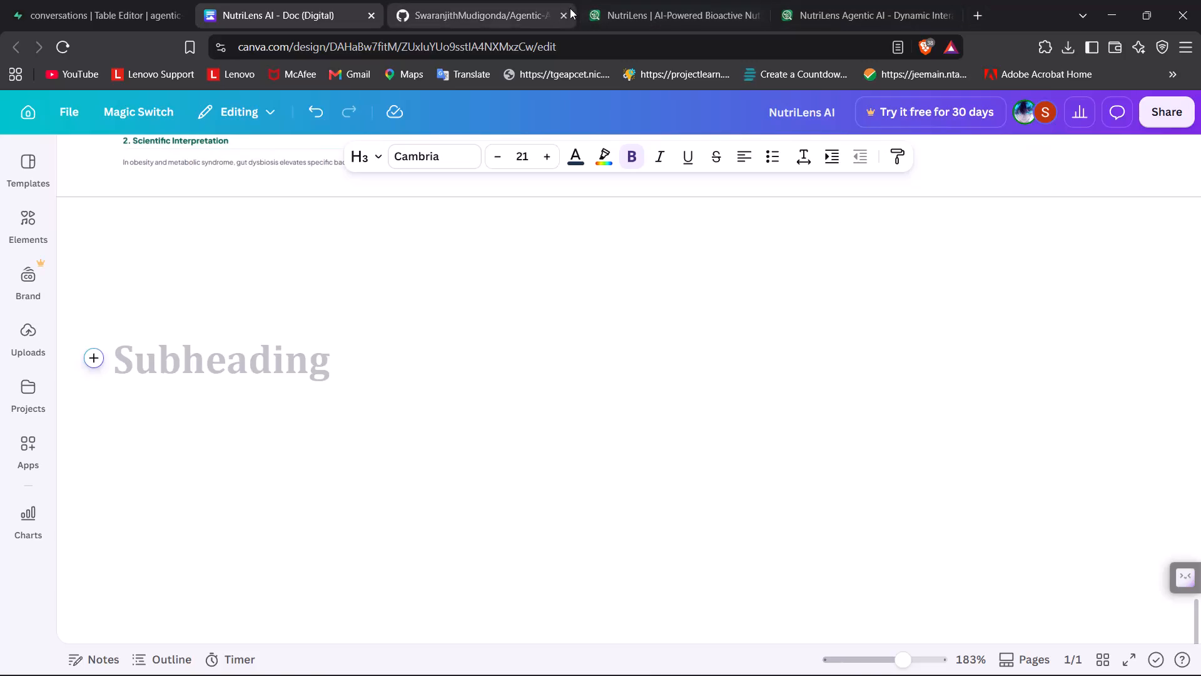
Close the Agentic AI GitHub repository and both NutriLens web pages, keeping the Supabase table and Canva document open.
click(567, 18)
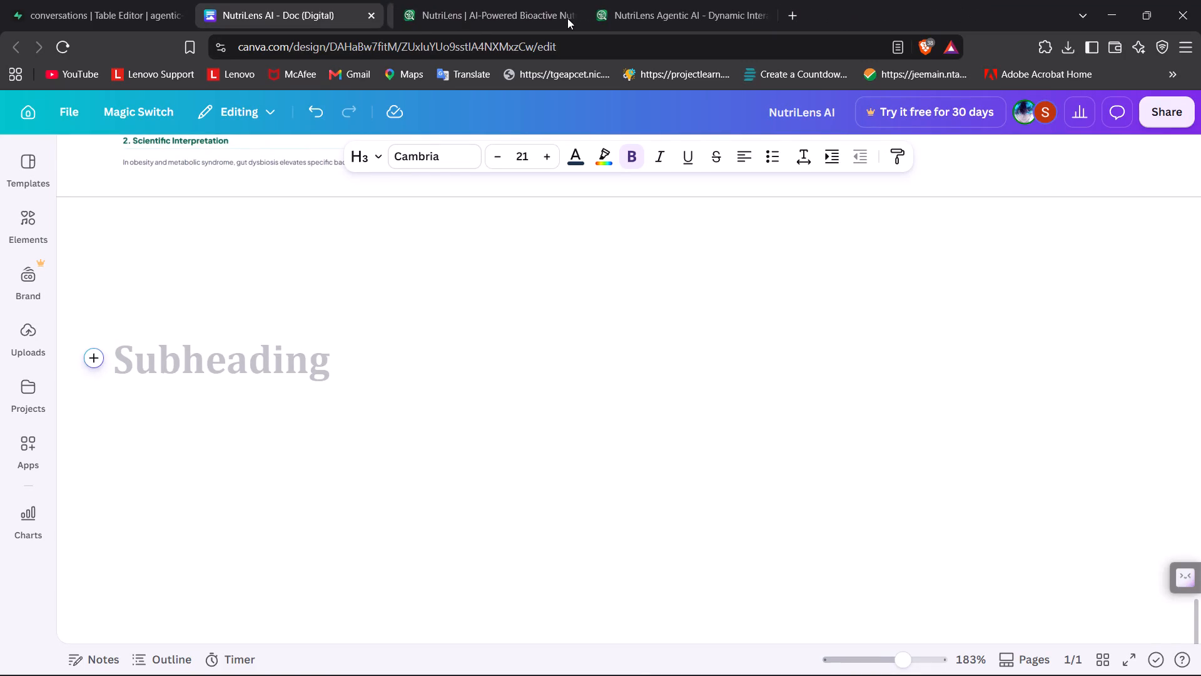
click(567, 18)
click(567, 18)
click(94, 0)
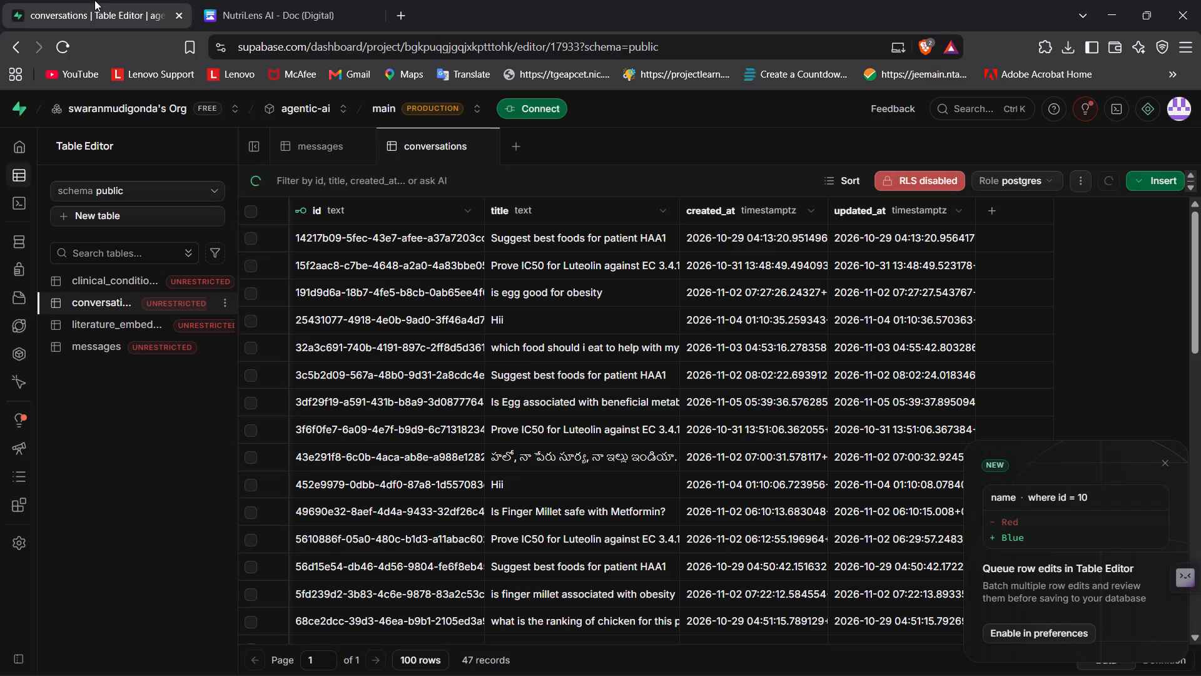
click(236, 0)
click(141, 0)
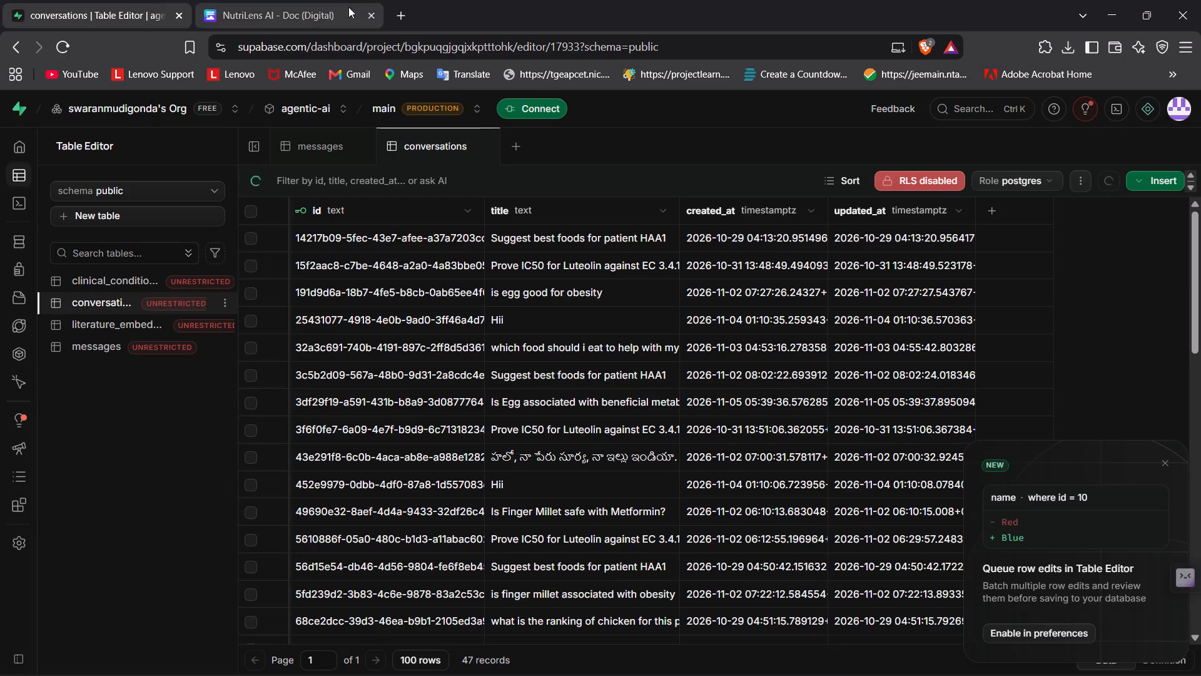
Open the Gmail inbox in a new browser page.
click(395, 11)
click(370, 43)
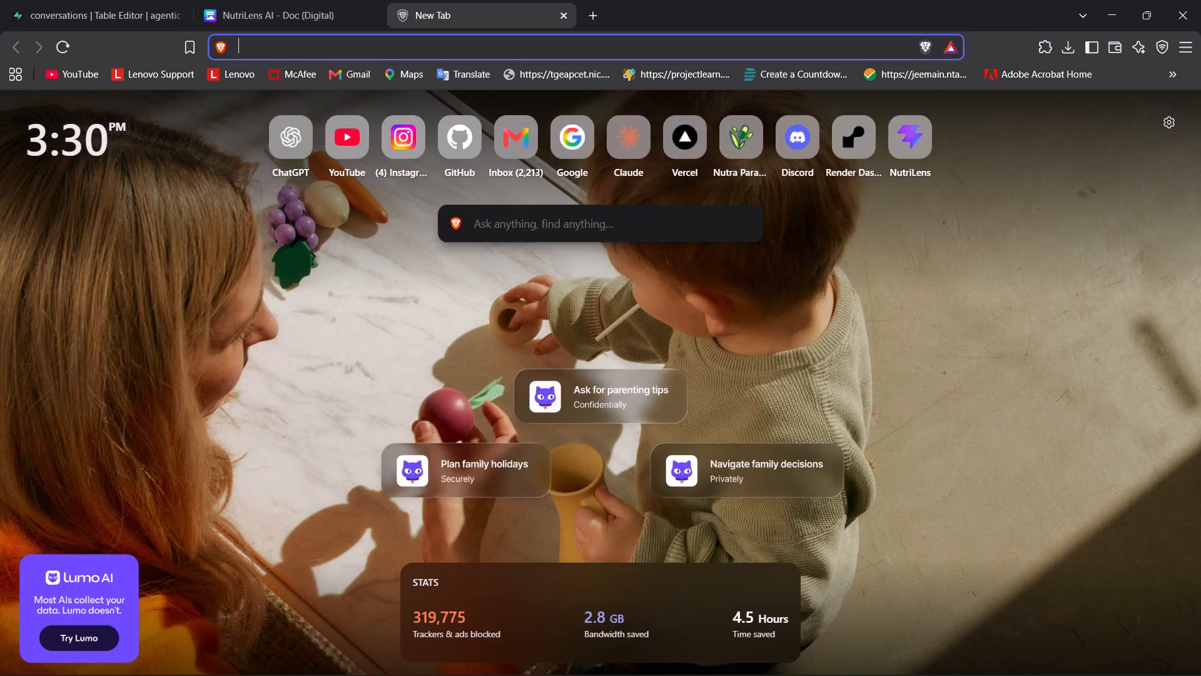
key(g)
key(Down)
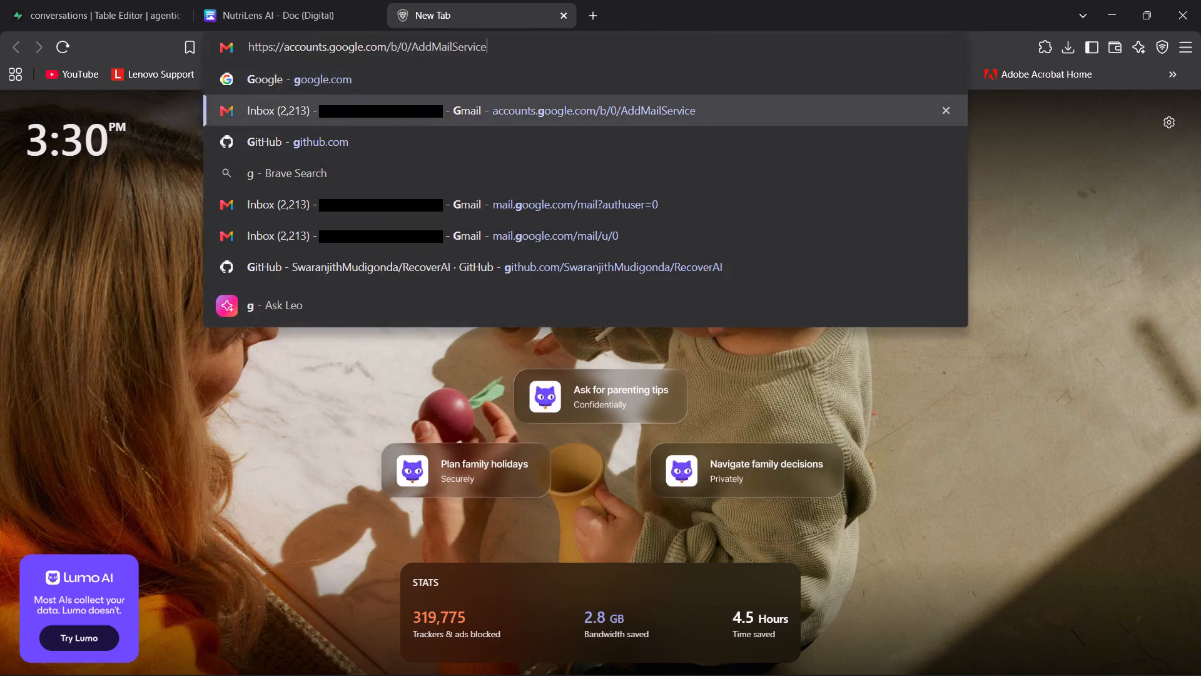
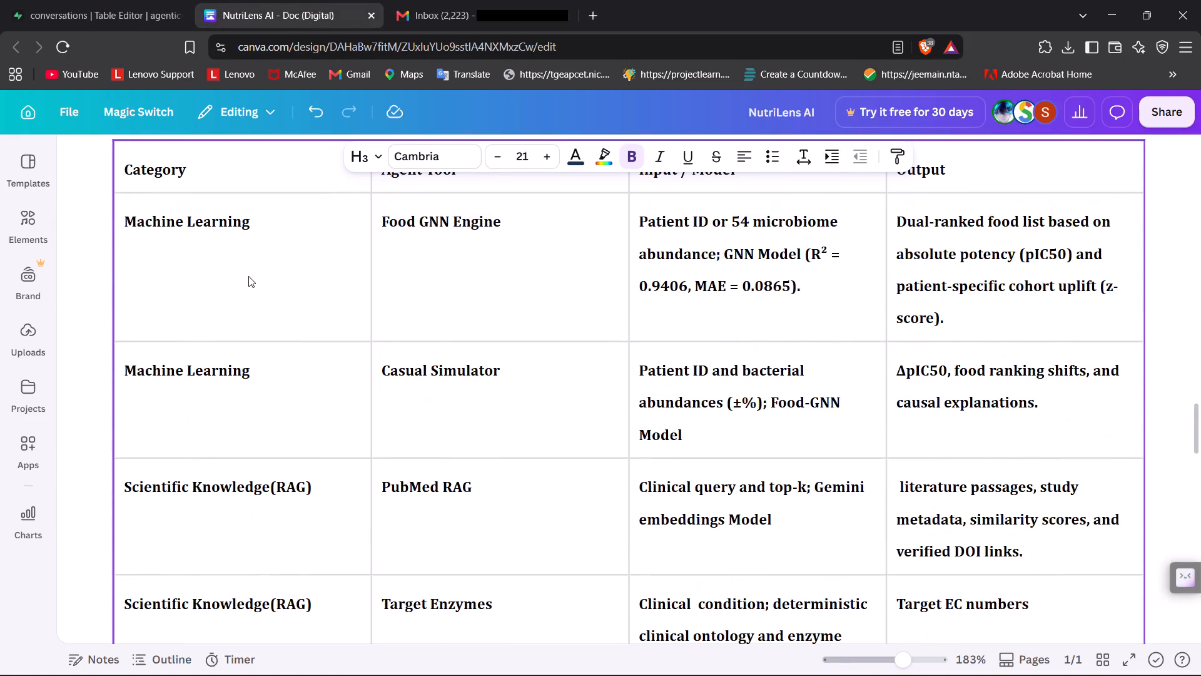
Look through the agent tools table and the interface screenshots after it, down to the empty subheading on the last page.
scroll(248, 276, down, 1)
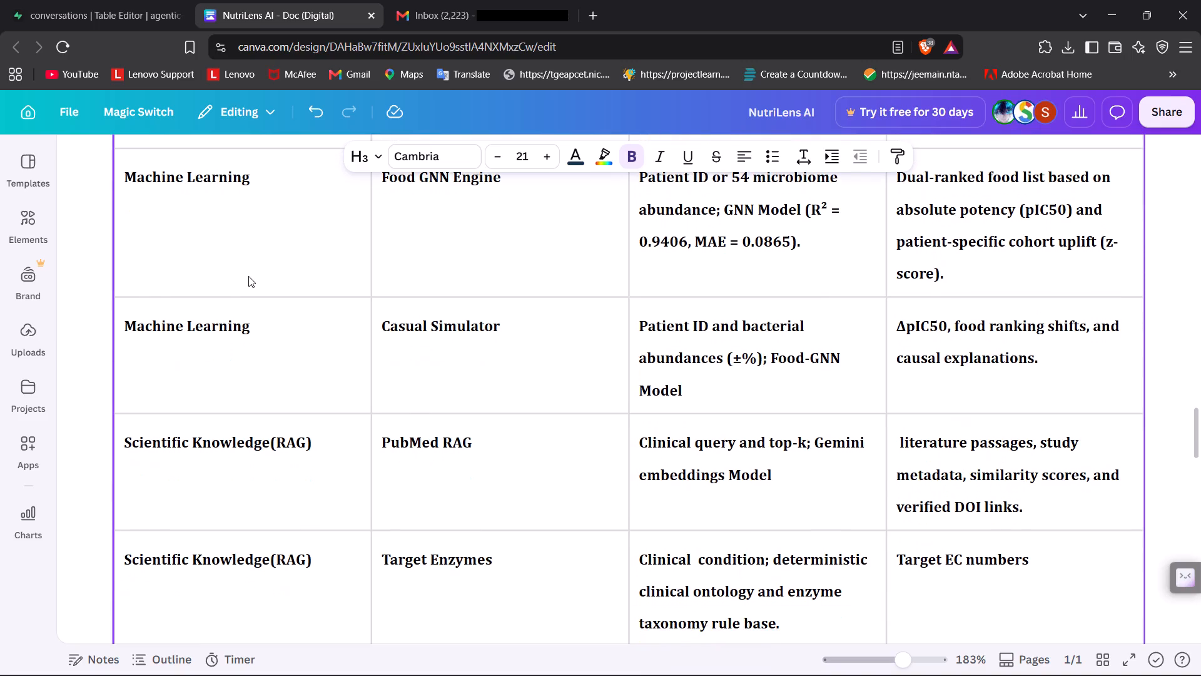
scroll(248, 276, up, 2)
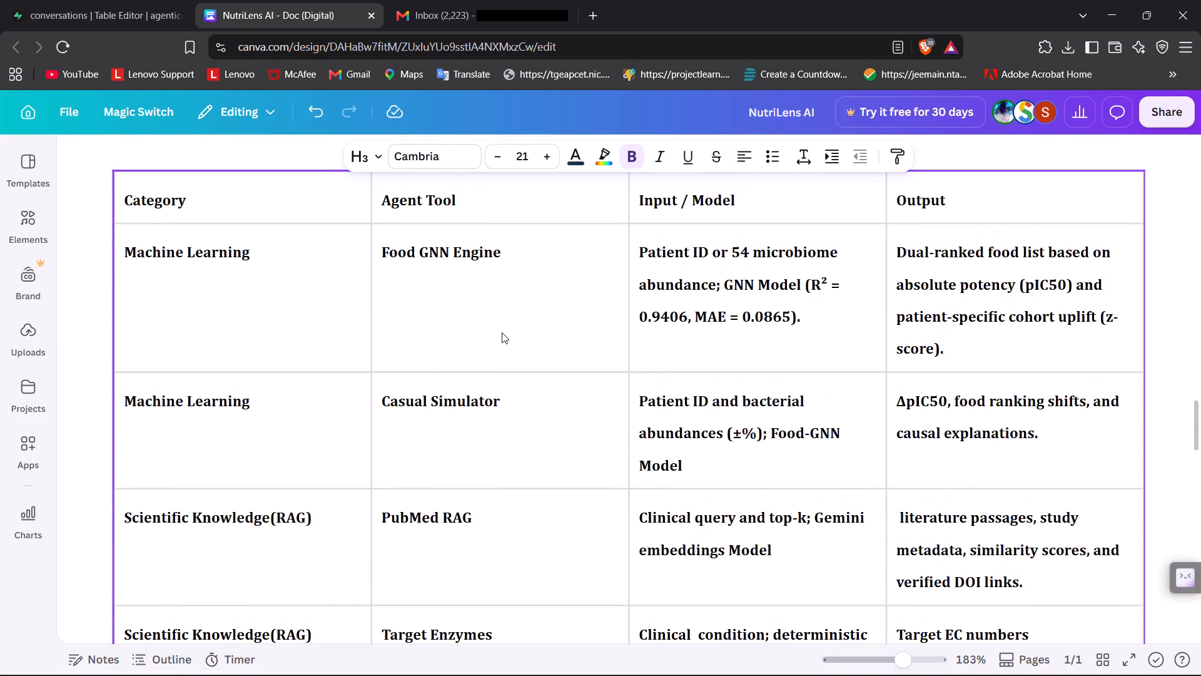
scroll(502, 322, down, 2)
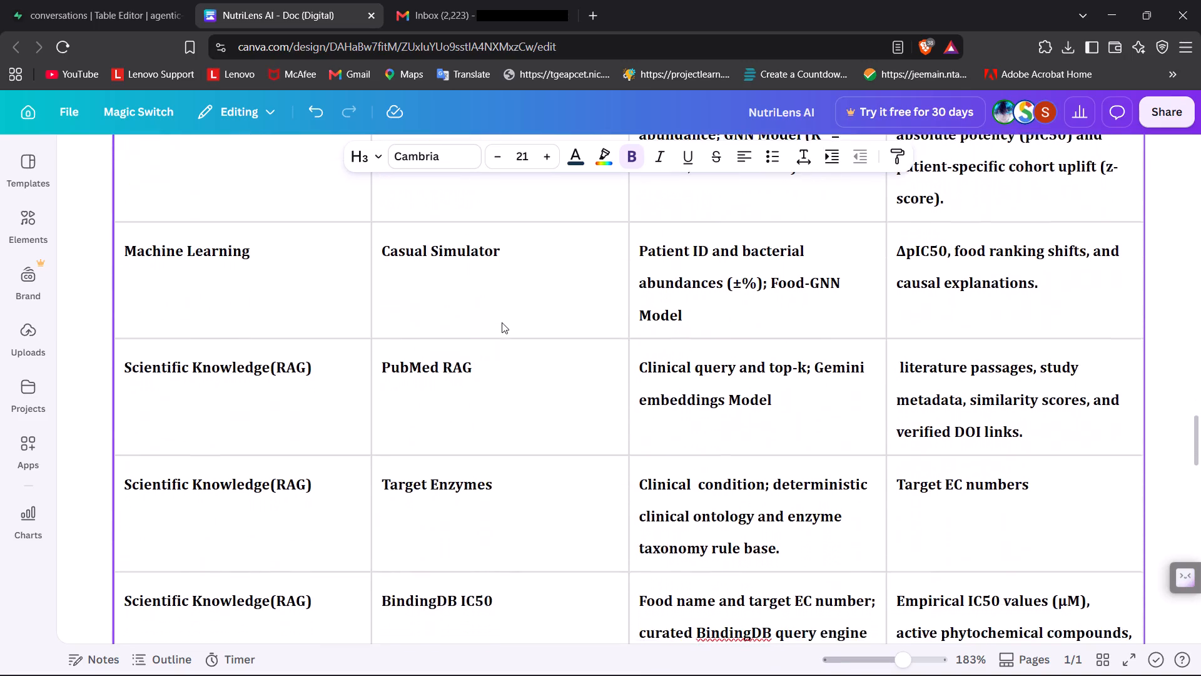
scroll(502, 322, down, 3)
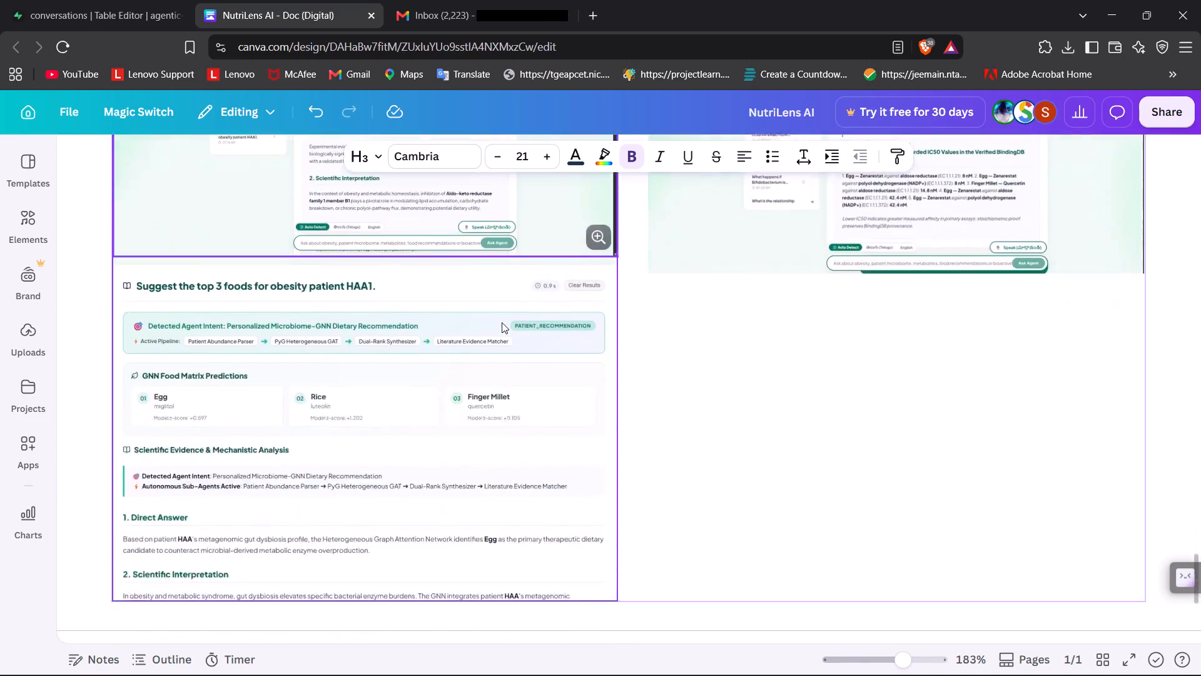
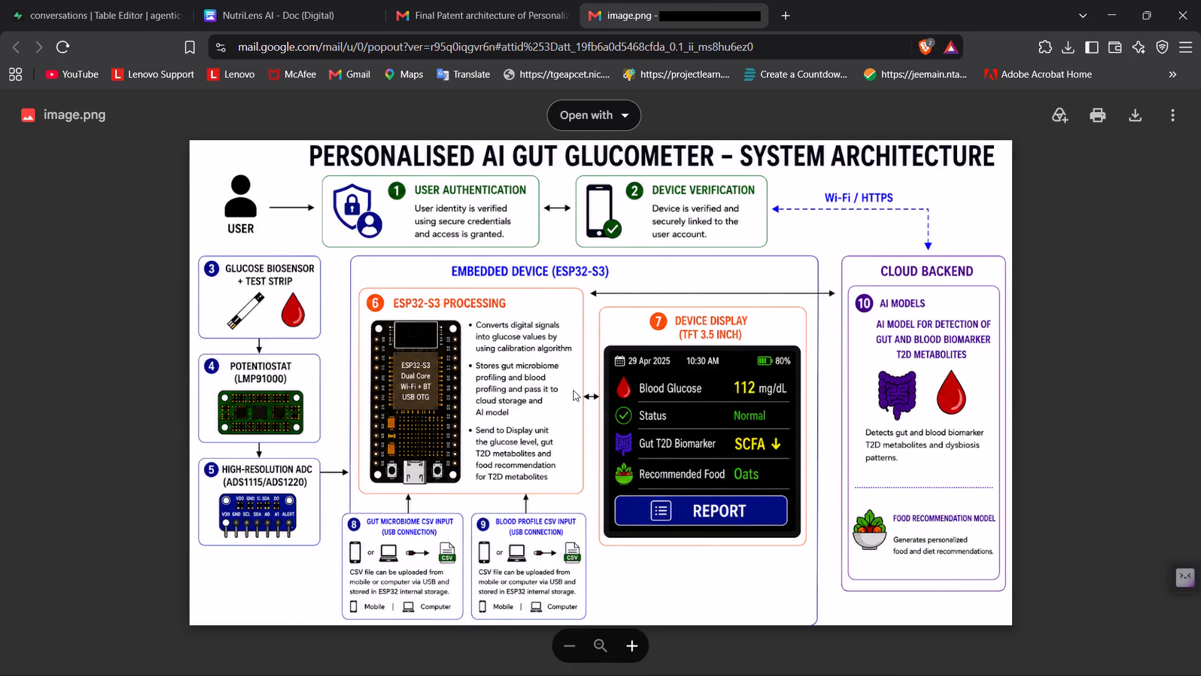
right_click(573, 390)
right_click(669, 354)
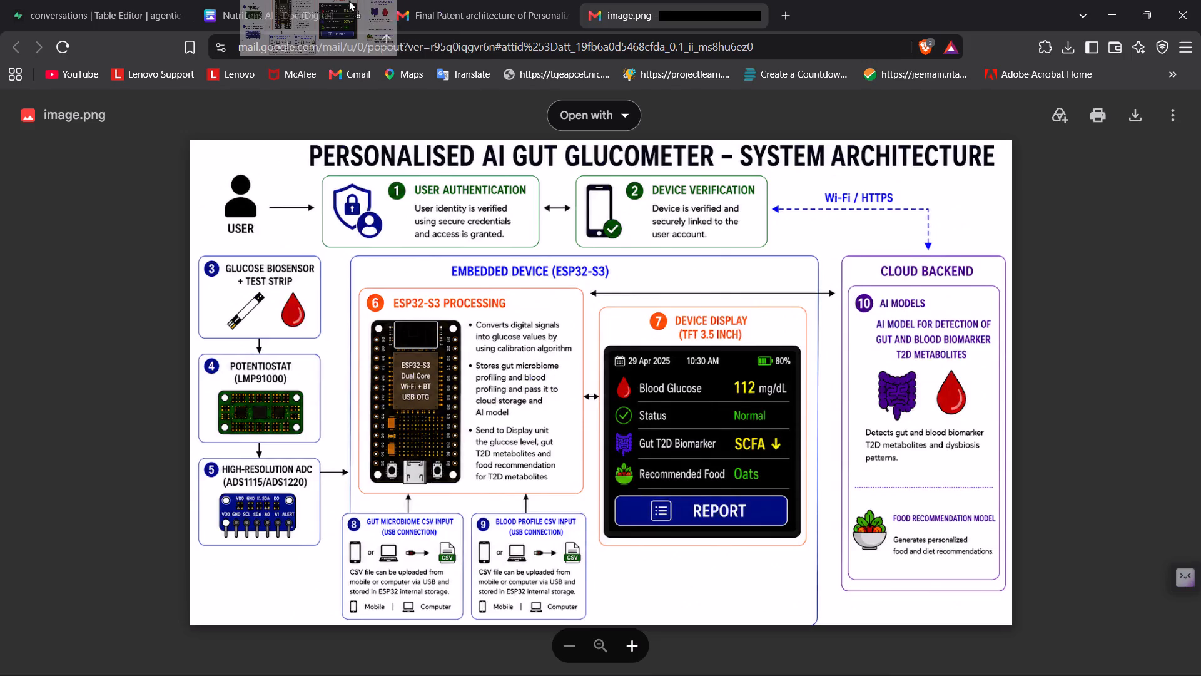
drag(348, 0, 446, 460)
Delete the duplicate lower copy of the system architecture image at the end of the document, keeping the upper one.
scroll(466, 453, down, 3)
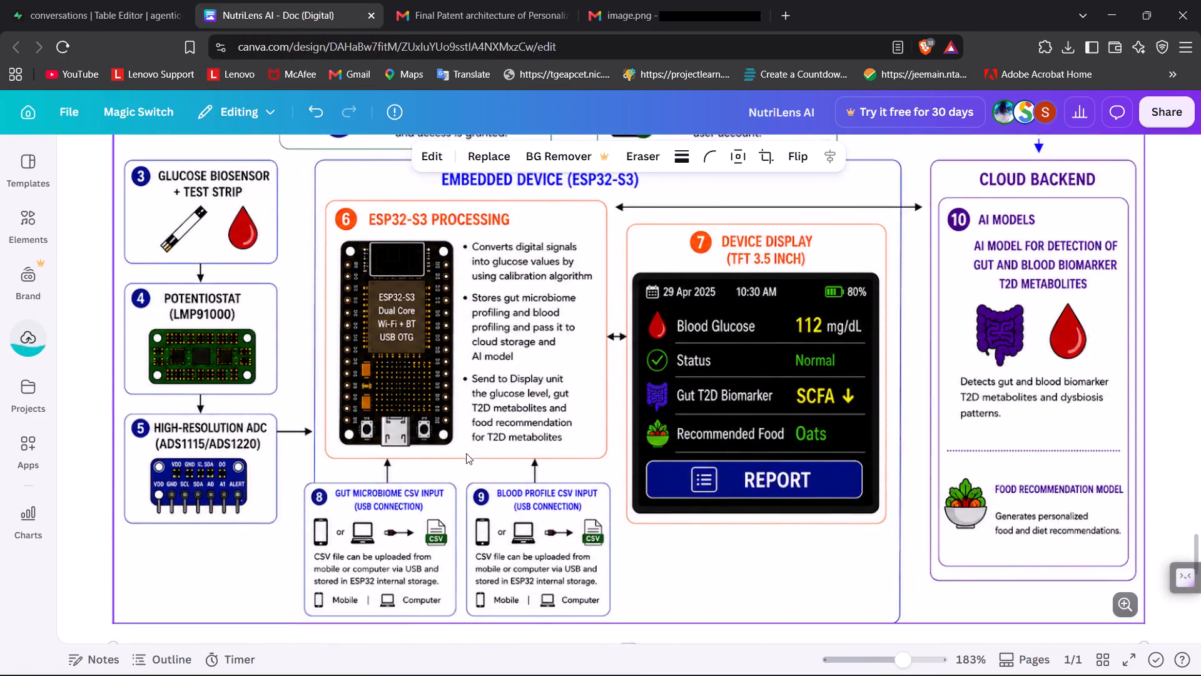
scroll(466, 453, down, 4)
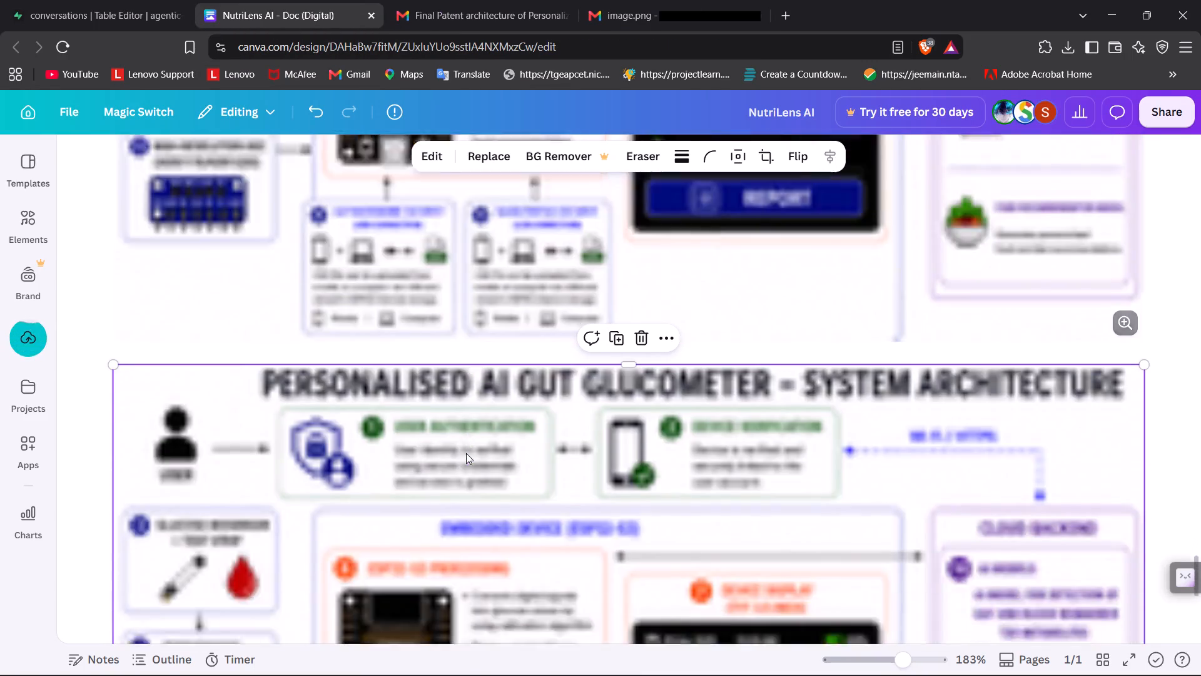
scroll(466, 453, down, 4)
scroll(466, 453, up, 1)
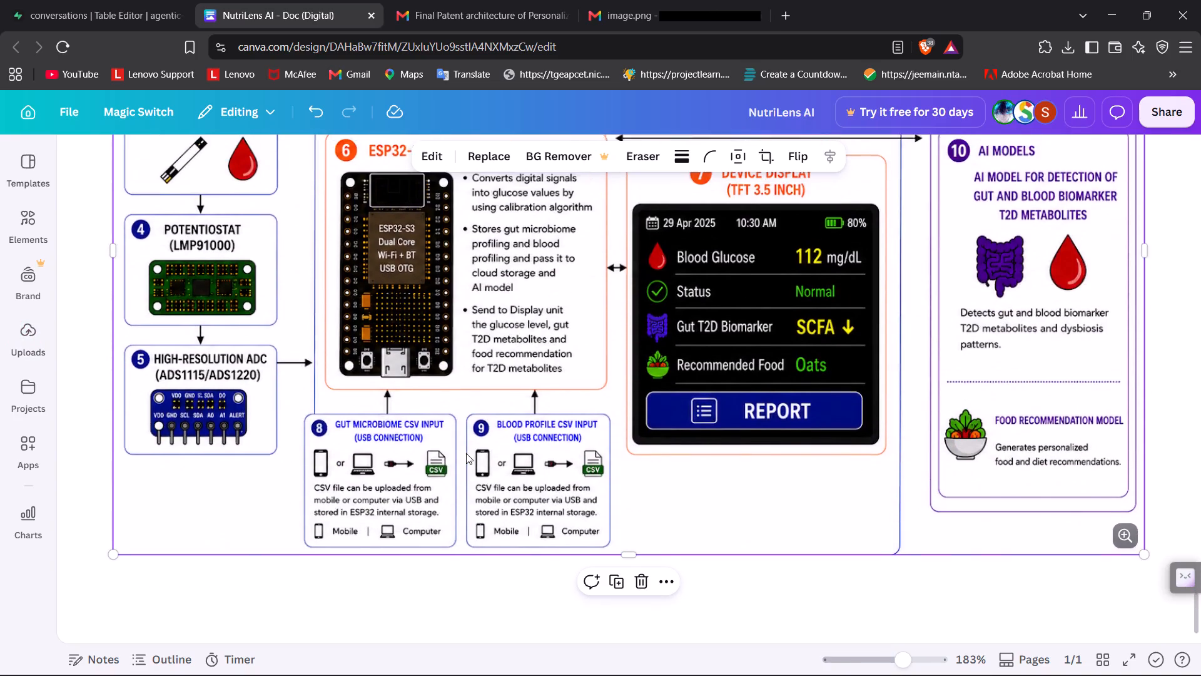
scroll(466, 453, up, 1)
key(Delete)
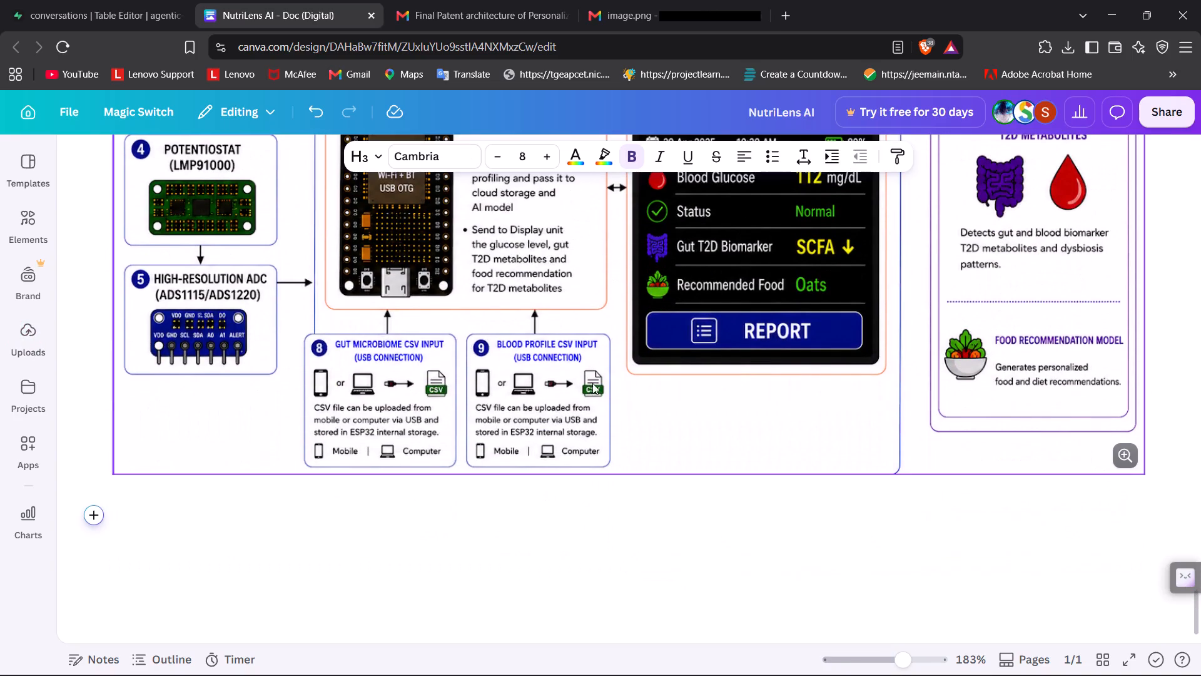
Shrink the Personalised AI Gut Glucometer system architecture image to a little under half its width, keeping its proportions.
click(591, 384)
scroll(686, 401, up, 3)
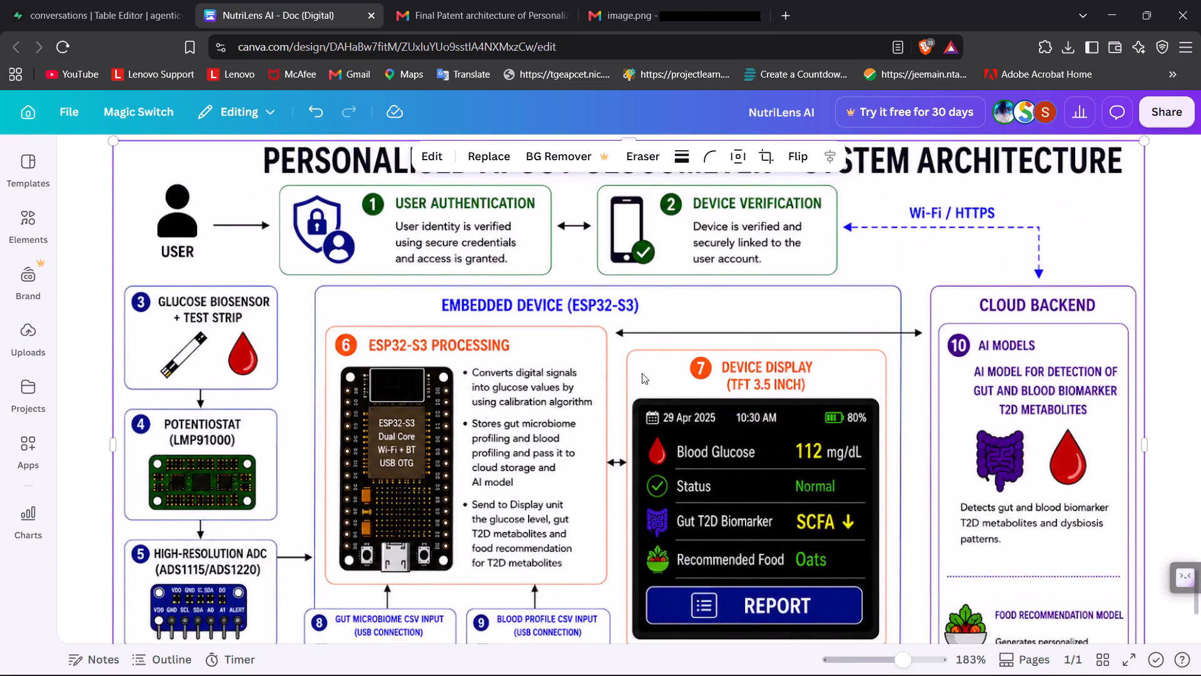
scroll(638, 370, up, 2)
scroll(638, 370, down, 1)
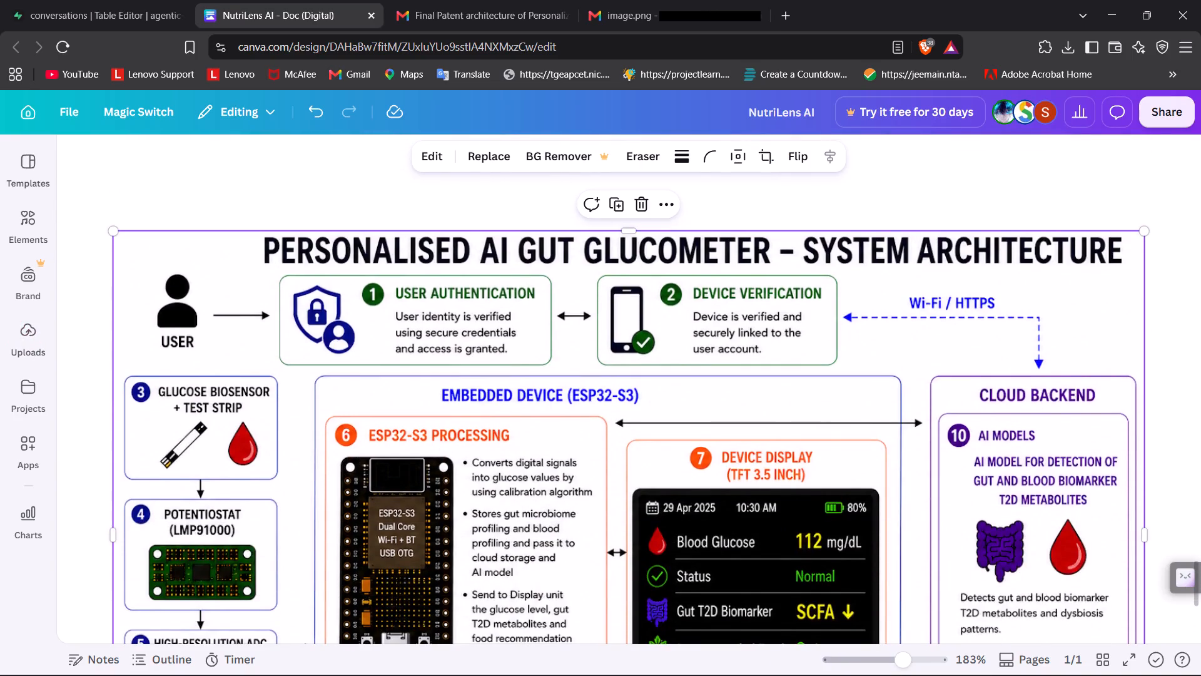
drag(1142, 231, 863, 312)
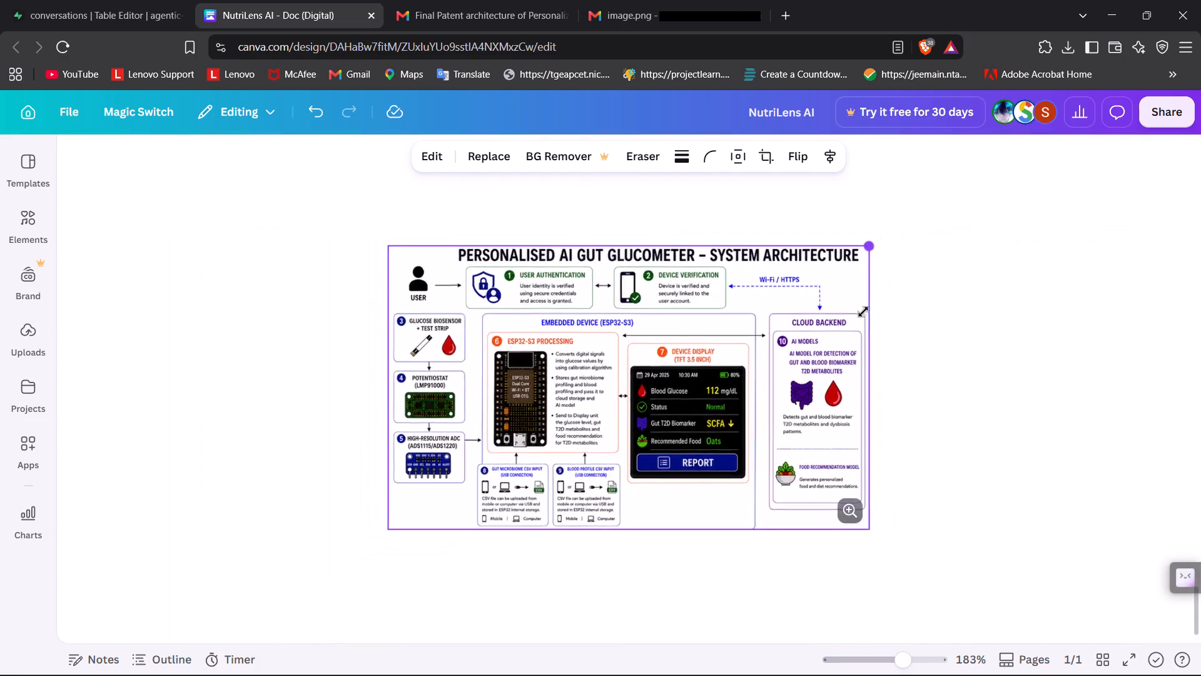
Shrink the Personalised AI Gut Glucometer system architecture image slightly further, keeping its proportions.
drag(863, 312, 856, 318)
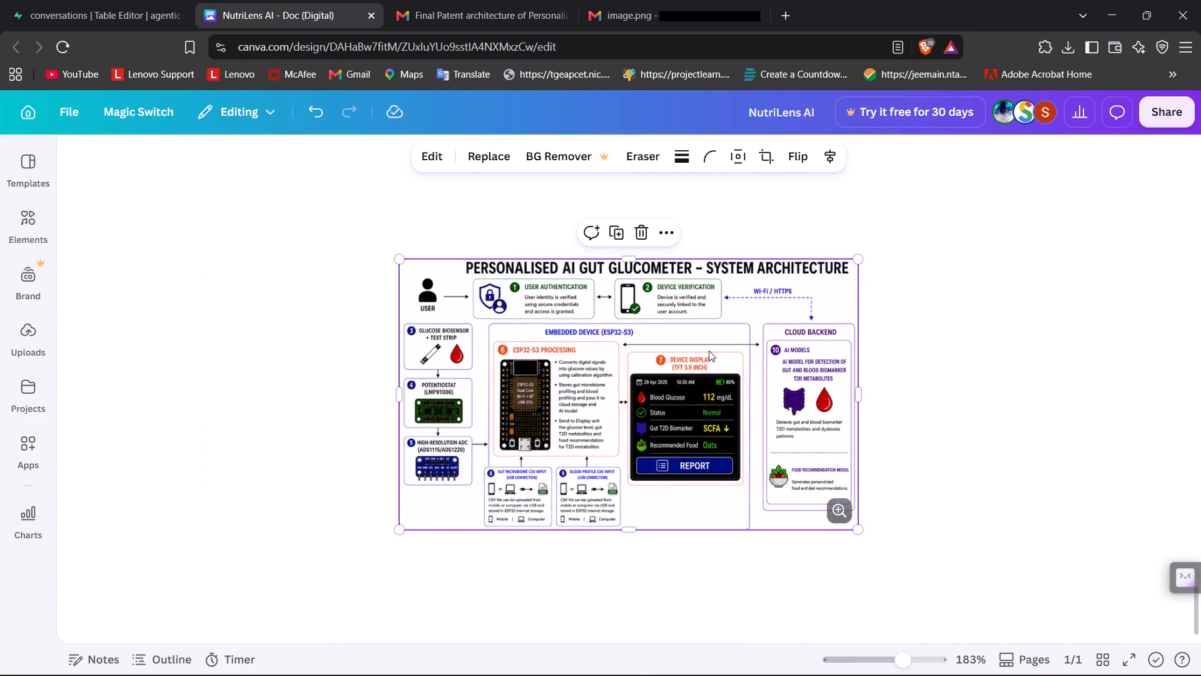
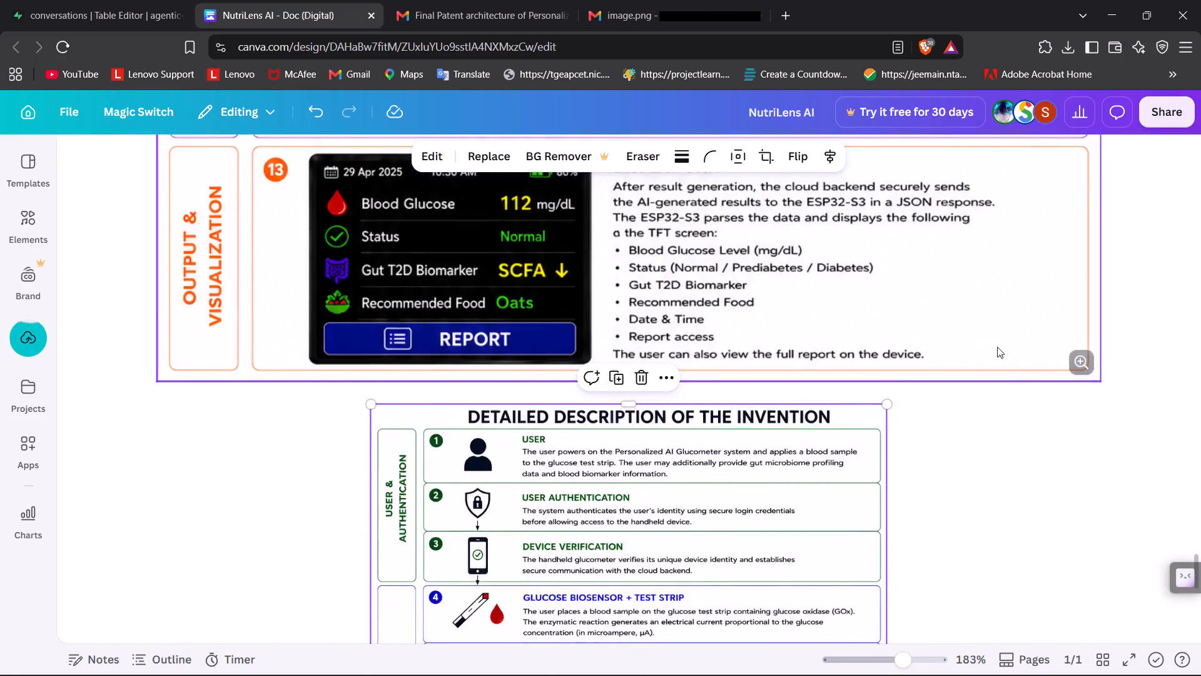
Adjust the width of the larger Detailed Description of the Invention image from its left edge, widening it slightly and bringing it back in.
click(898, 312)
scroll(898, 312, up, 5)
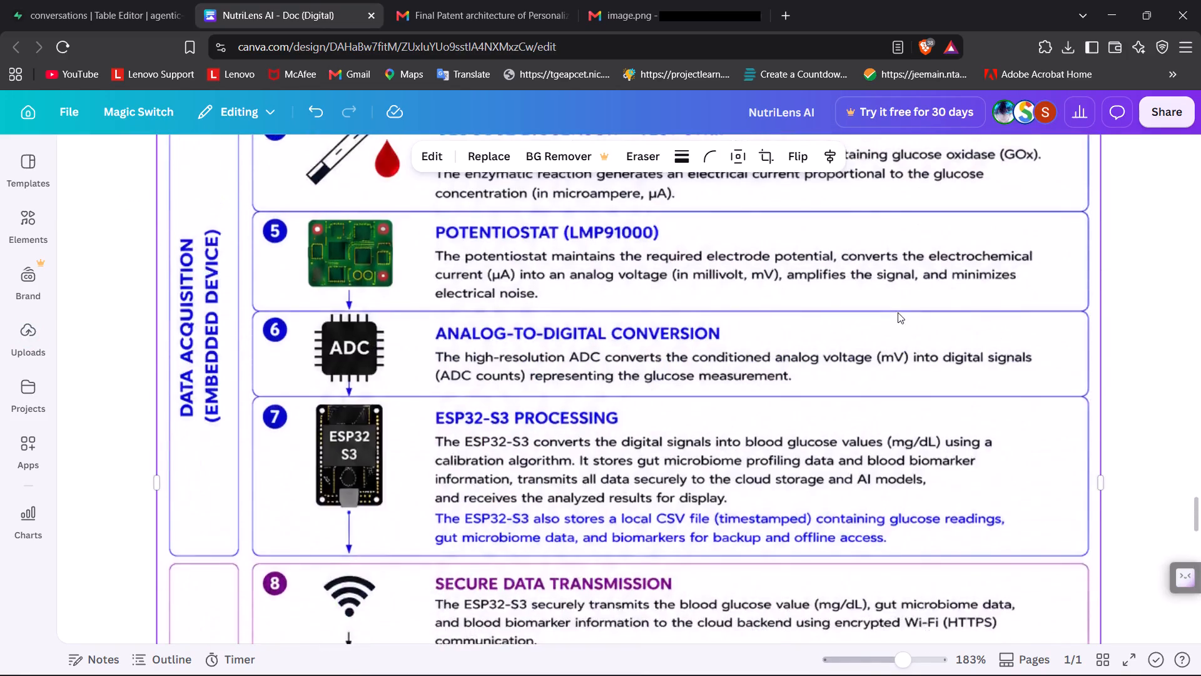
scroll(898, 312, up, 4)
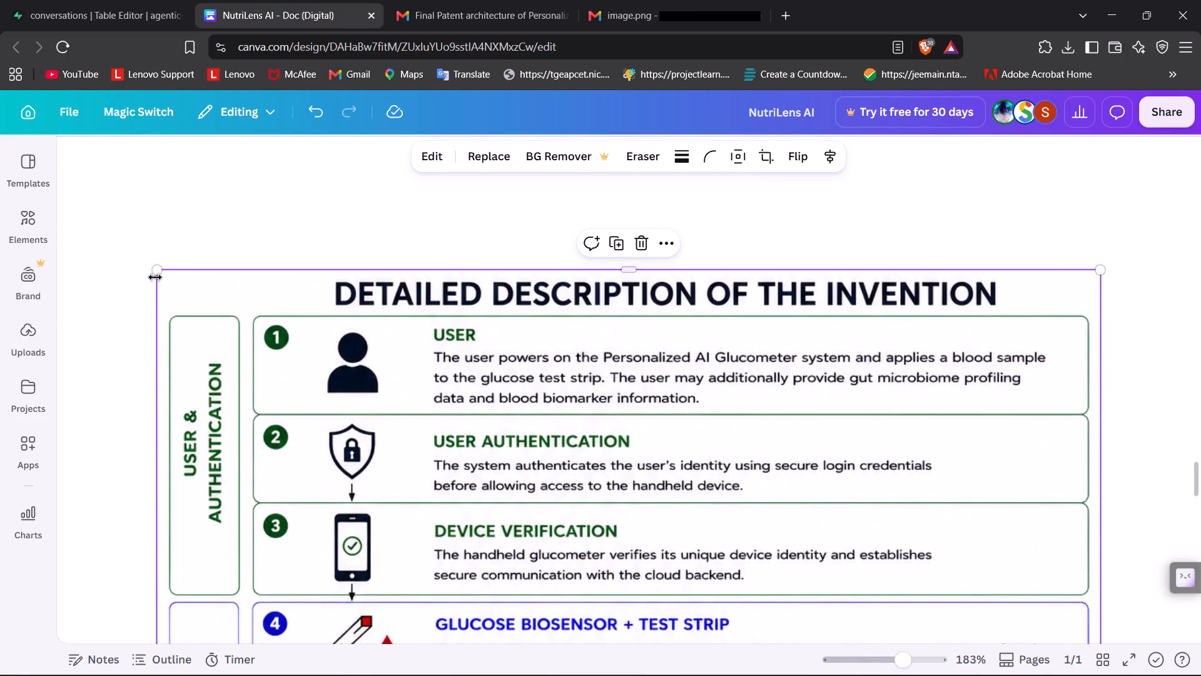
drag(157, 424, 165, 419)
drag(165, 419, 136, 396)
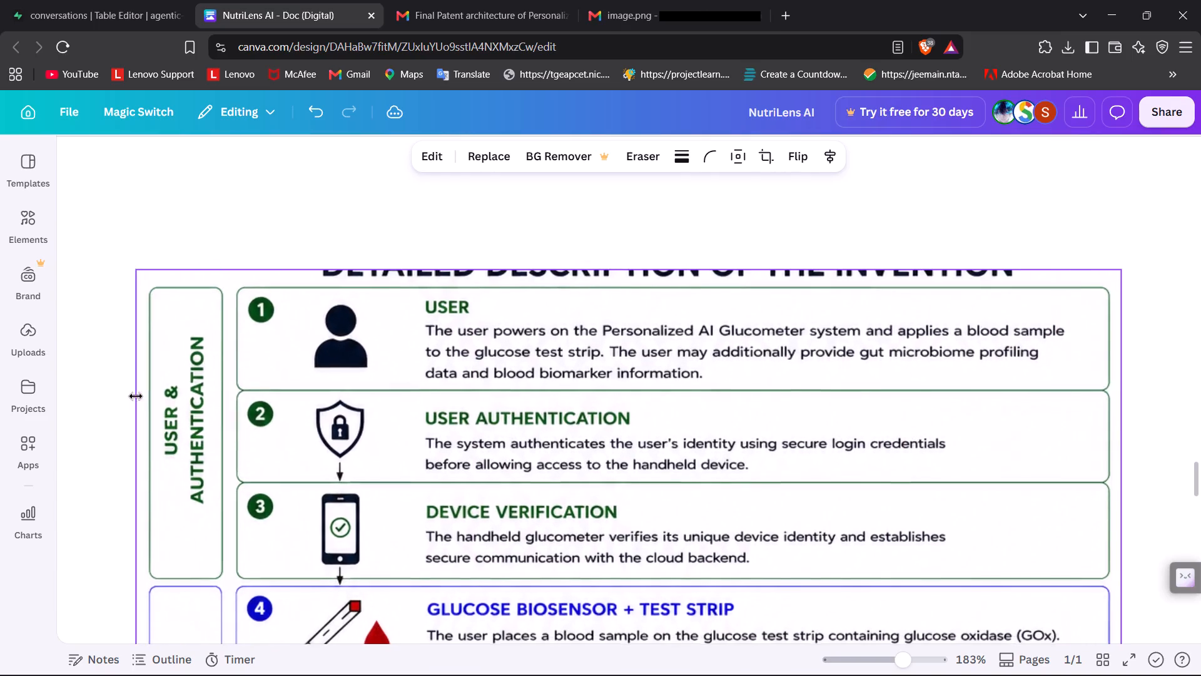
drag(135, 310, 155, 310)
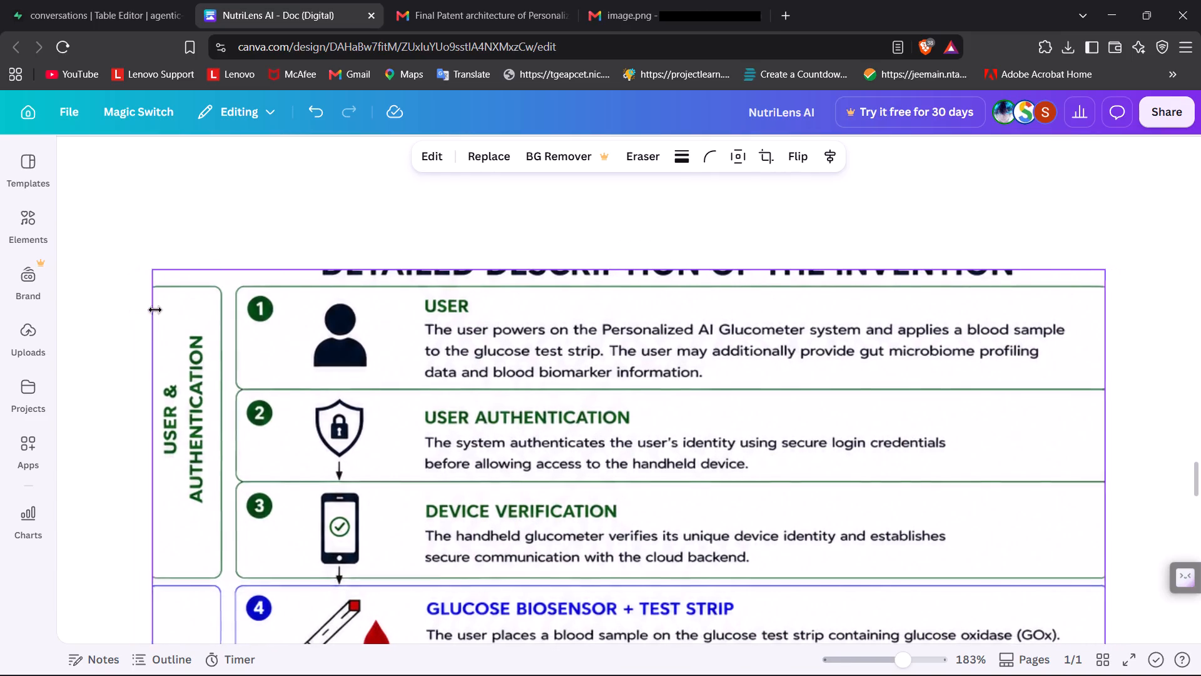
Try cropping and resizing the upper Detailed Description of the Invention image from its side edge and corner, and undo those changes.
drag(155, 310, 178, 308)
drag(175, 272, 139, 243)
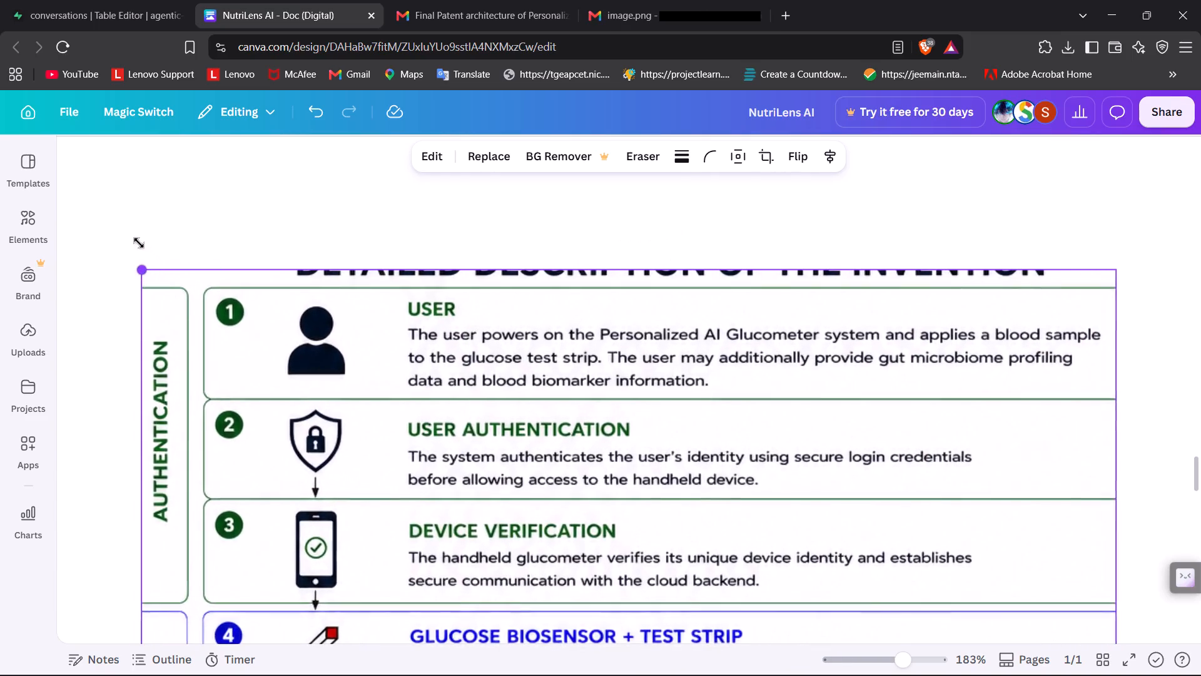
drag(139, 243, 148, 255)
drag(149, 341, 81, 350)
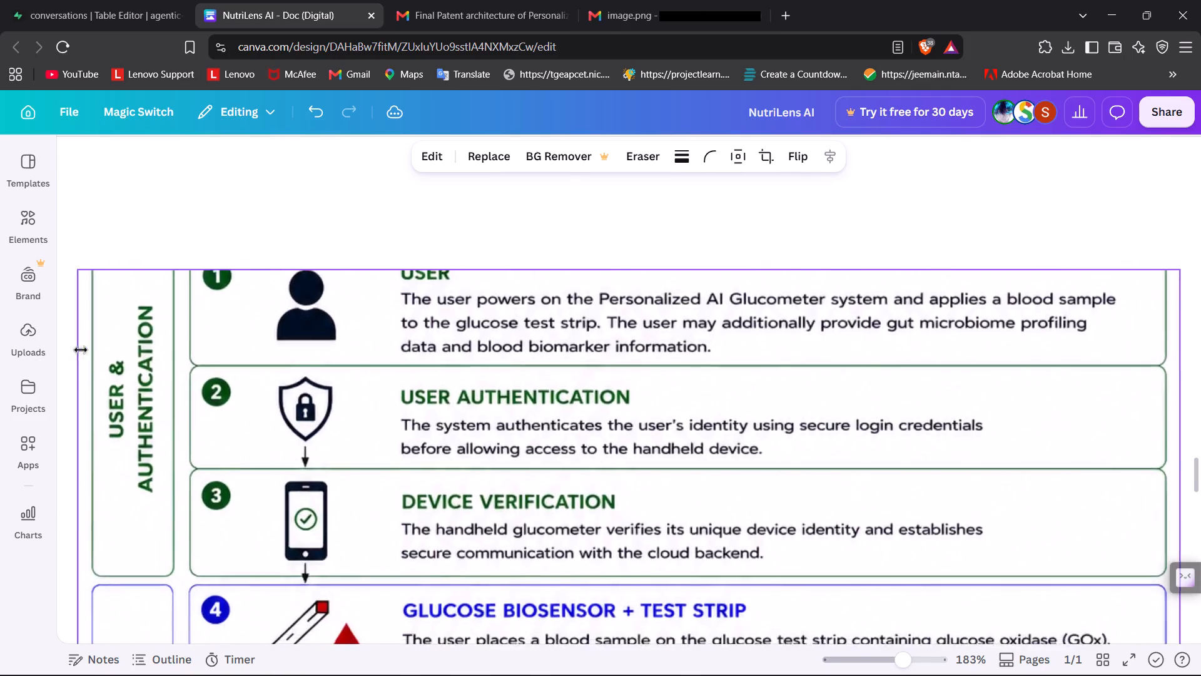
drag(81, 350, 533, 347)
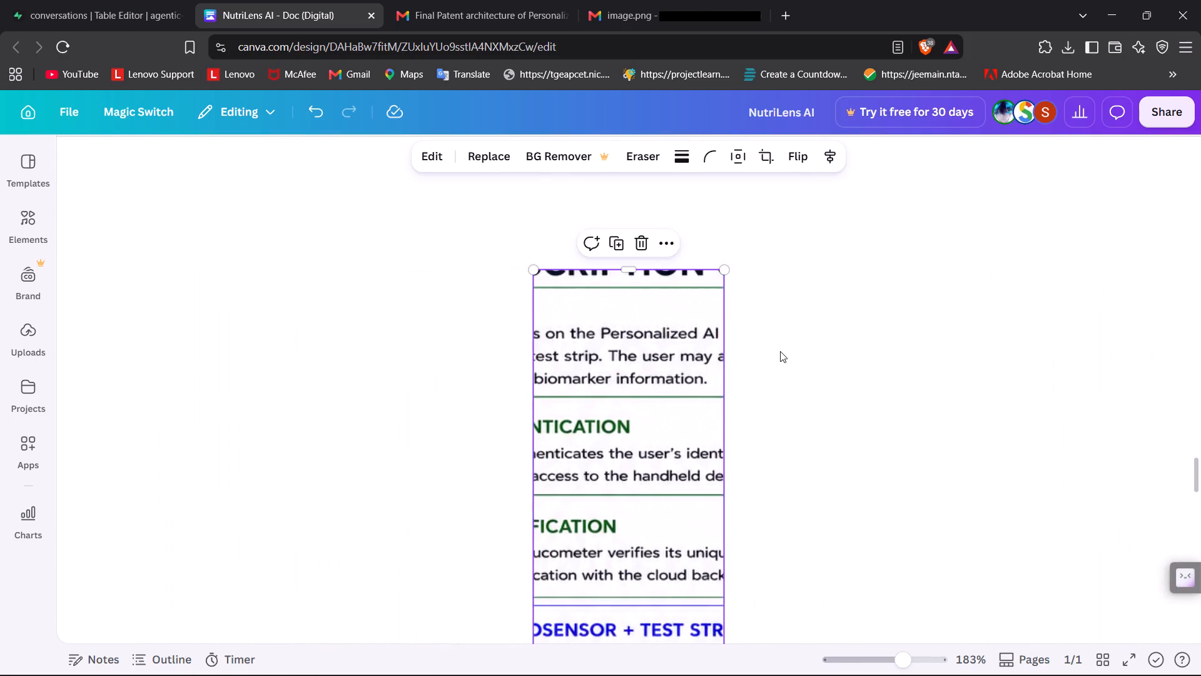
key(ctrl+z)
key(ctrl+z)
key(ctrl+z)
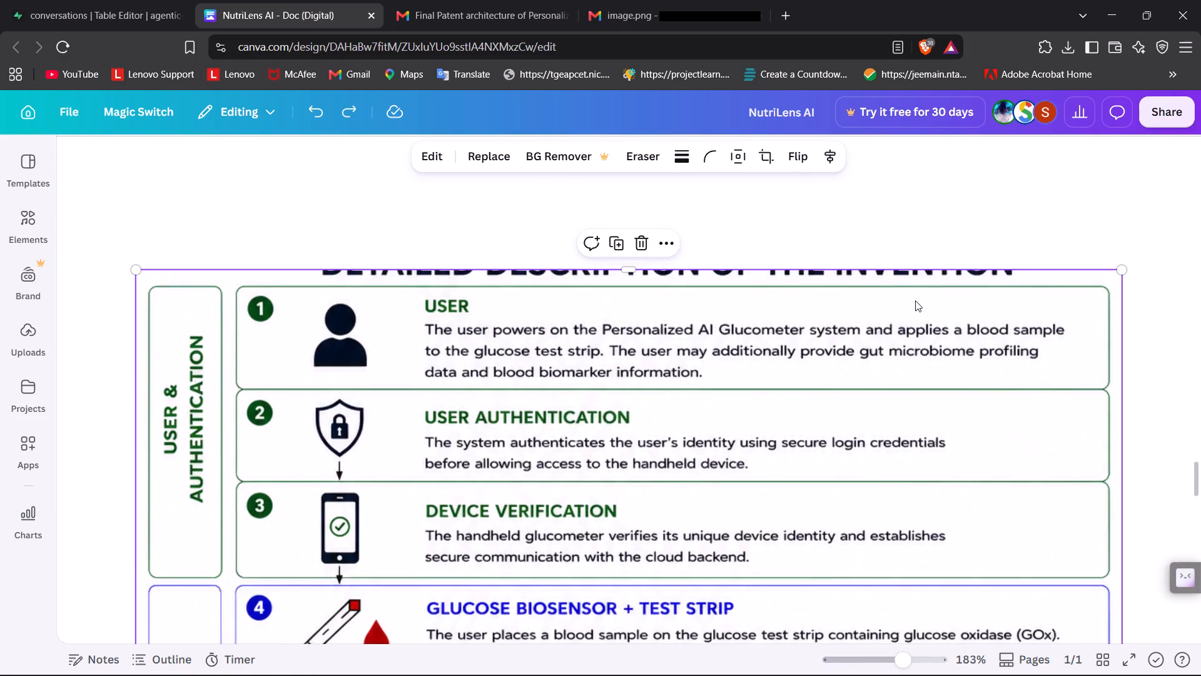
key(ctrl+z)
Shrink the upper Detailed Description of the Invention image to a little over a quarter of its width, keeping its proportions.
scroll(863, 321, down, 1)
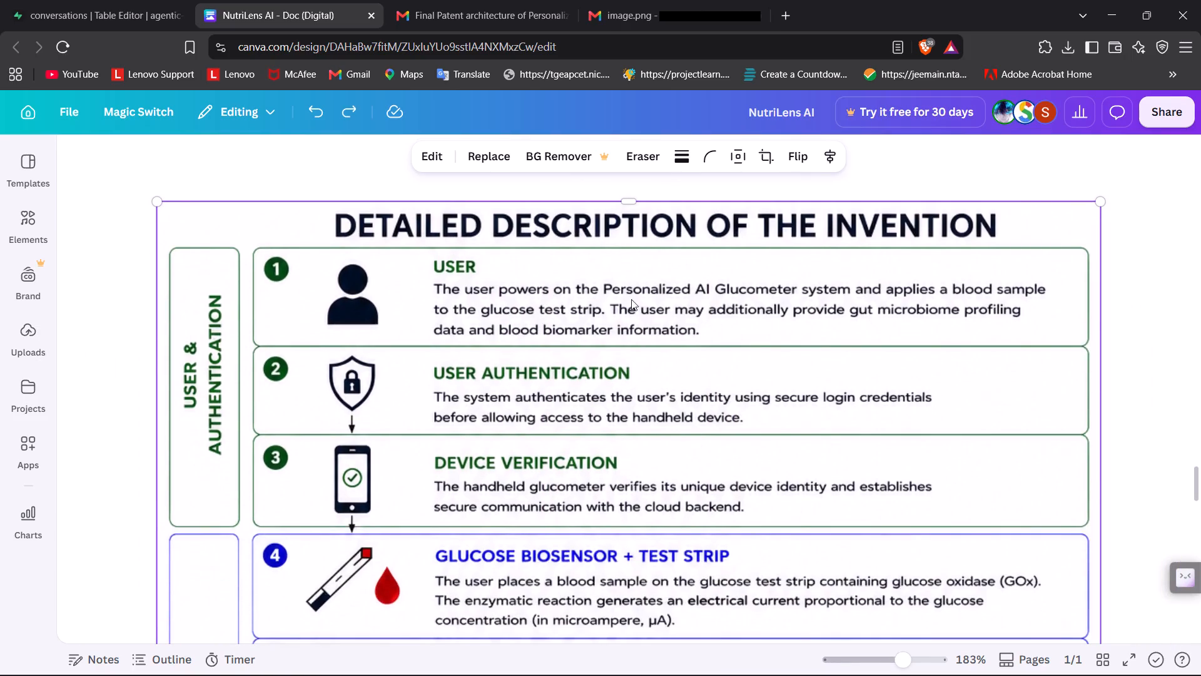
drag(160, 203, 412, 267)
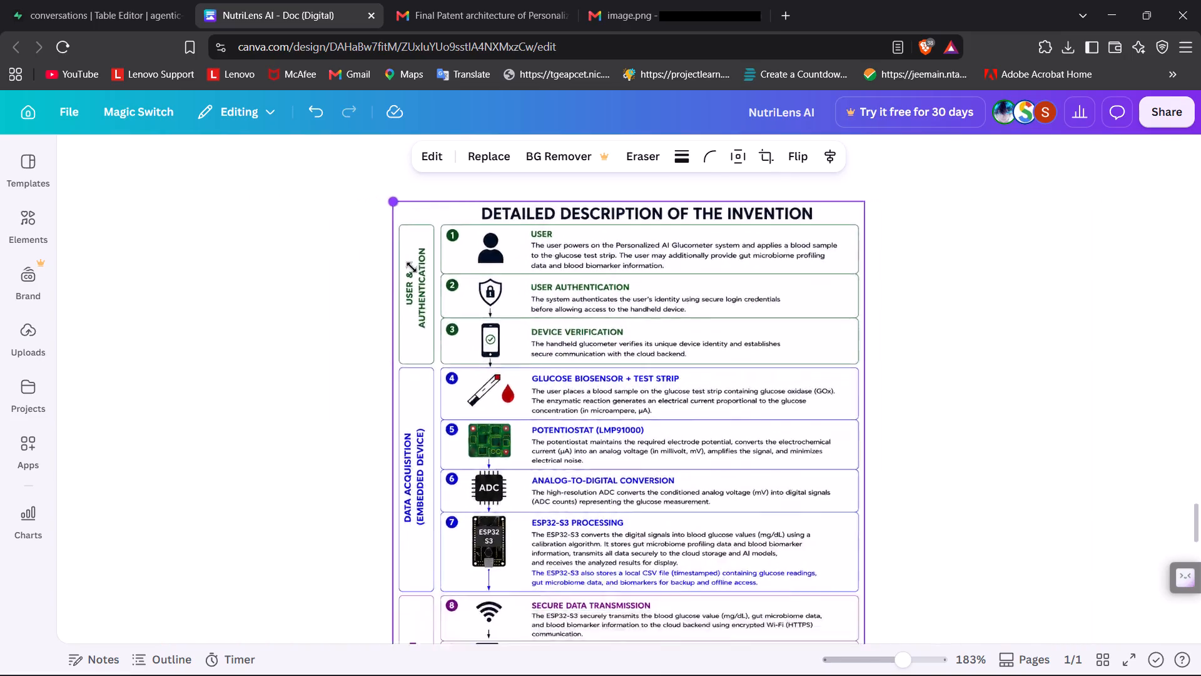
drag(412, 267, 502, 287)
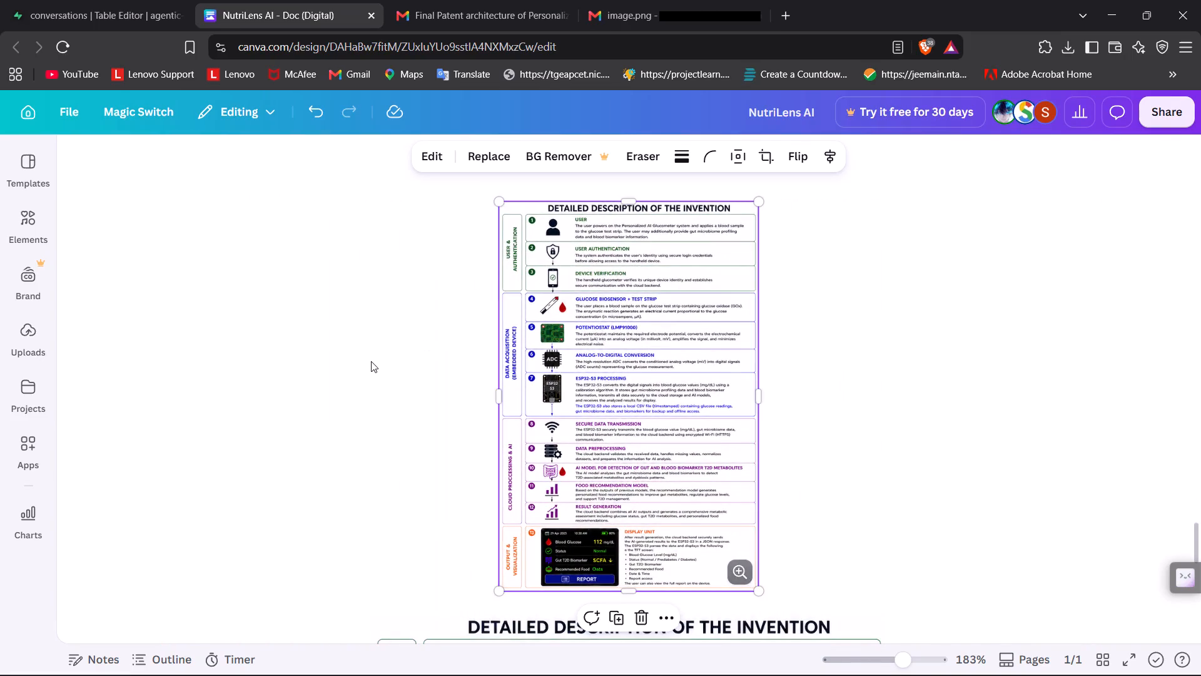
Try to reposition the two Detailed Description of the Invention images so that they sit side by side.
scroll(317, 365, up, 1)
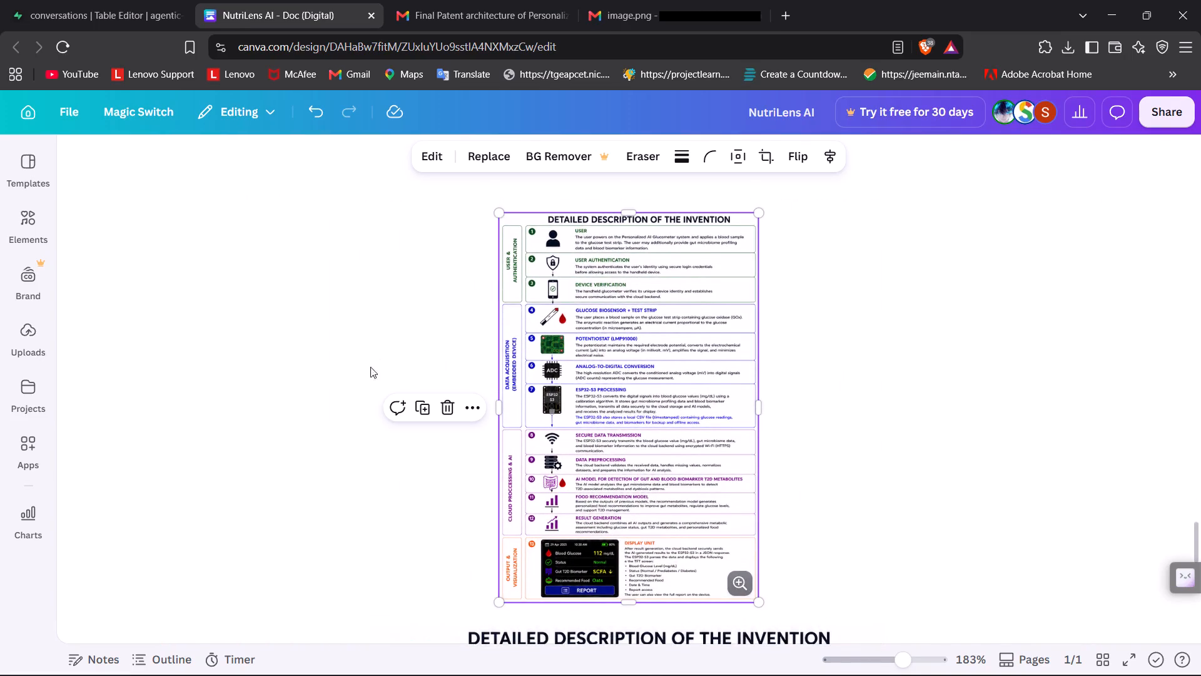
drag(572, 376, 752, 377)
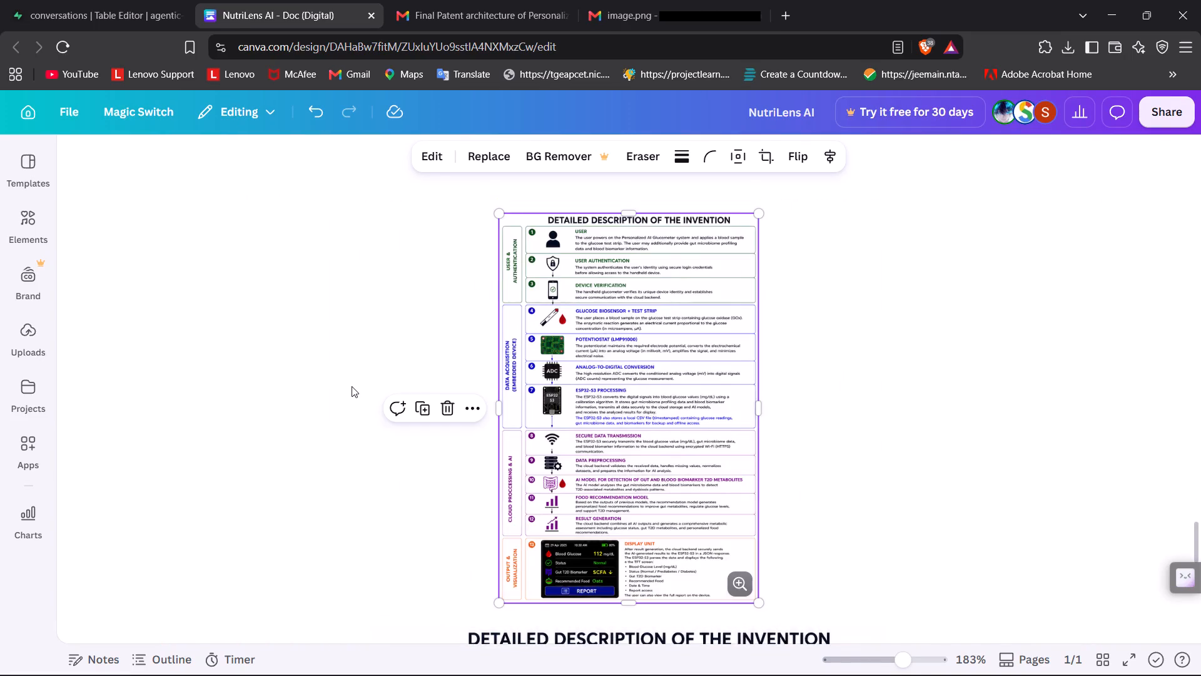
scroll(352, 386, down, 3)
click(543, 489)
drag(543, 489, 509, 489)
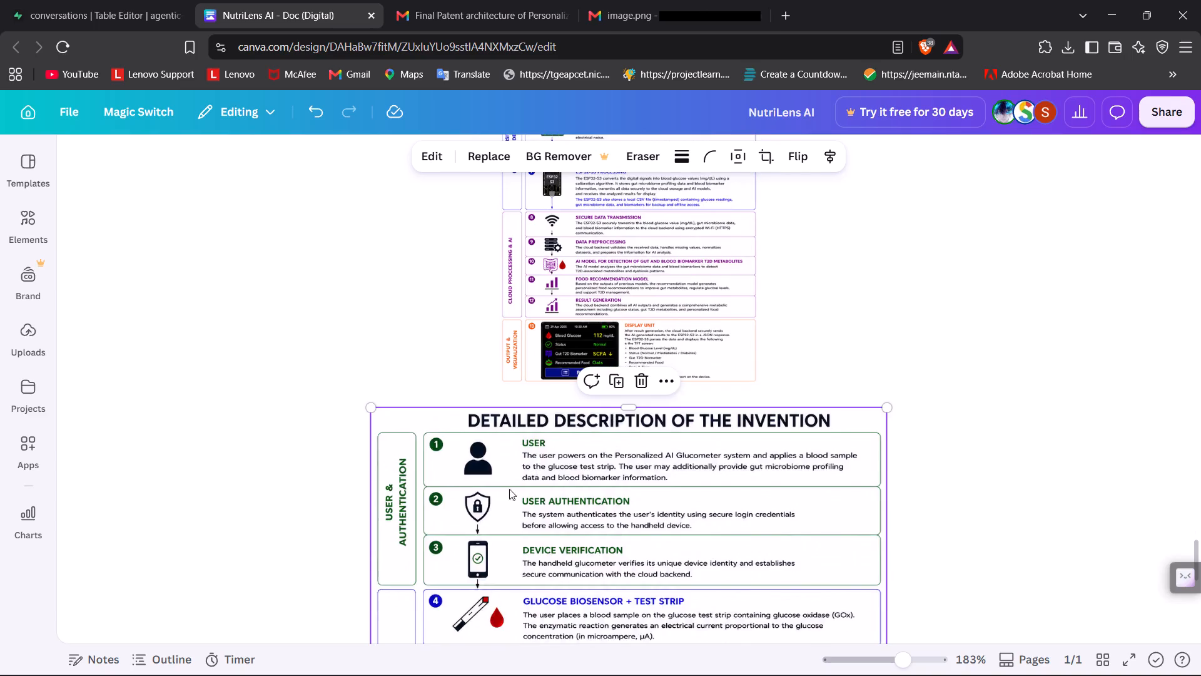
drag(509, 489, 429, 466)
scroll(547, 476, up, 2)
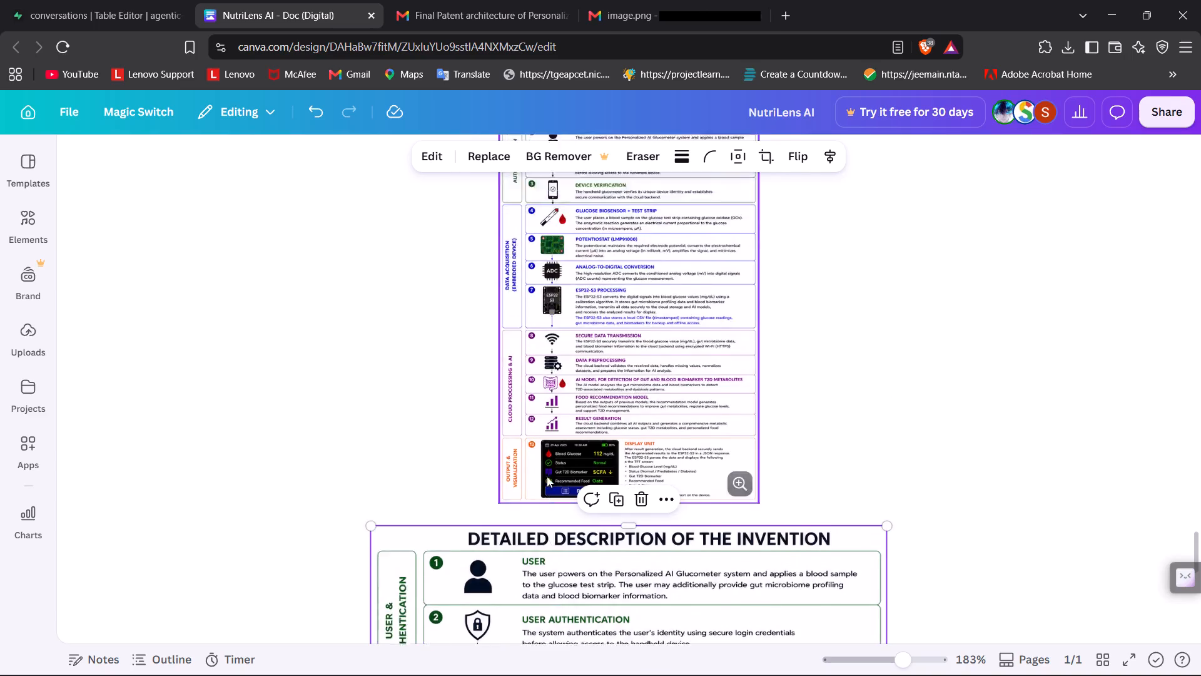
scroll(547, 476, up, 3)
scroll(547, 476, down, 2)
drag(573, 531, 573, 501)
Look over the layout of both Detailed Description of the Invention images down to the document's end.
click(400, 455)
scroll(400, 455, up, 1)
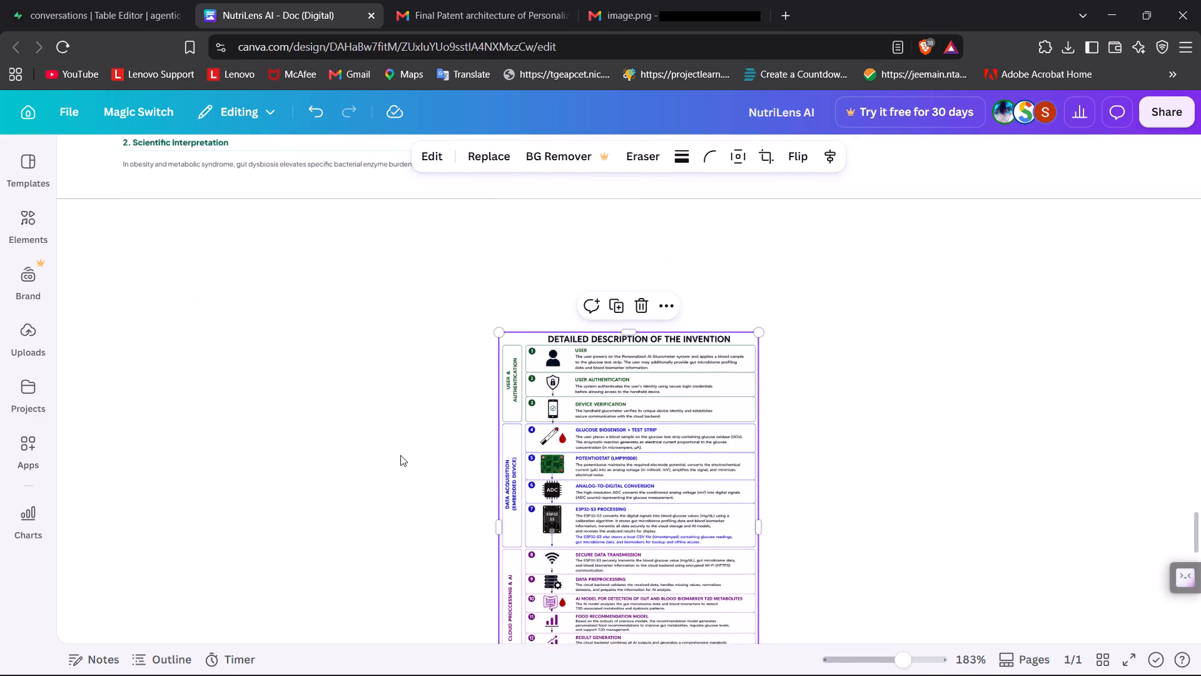
scroll(400, 455, up, 1)
scroll(400, 455, down, 4)
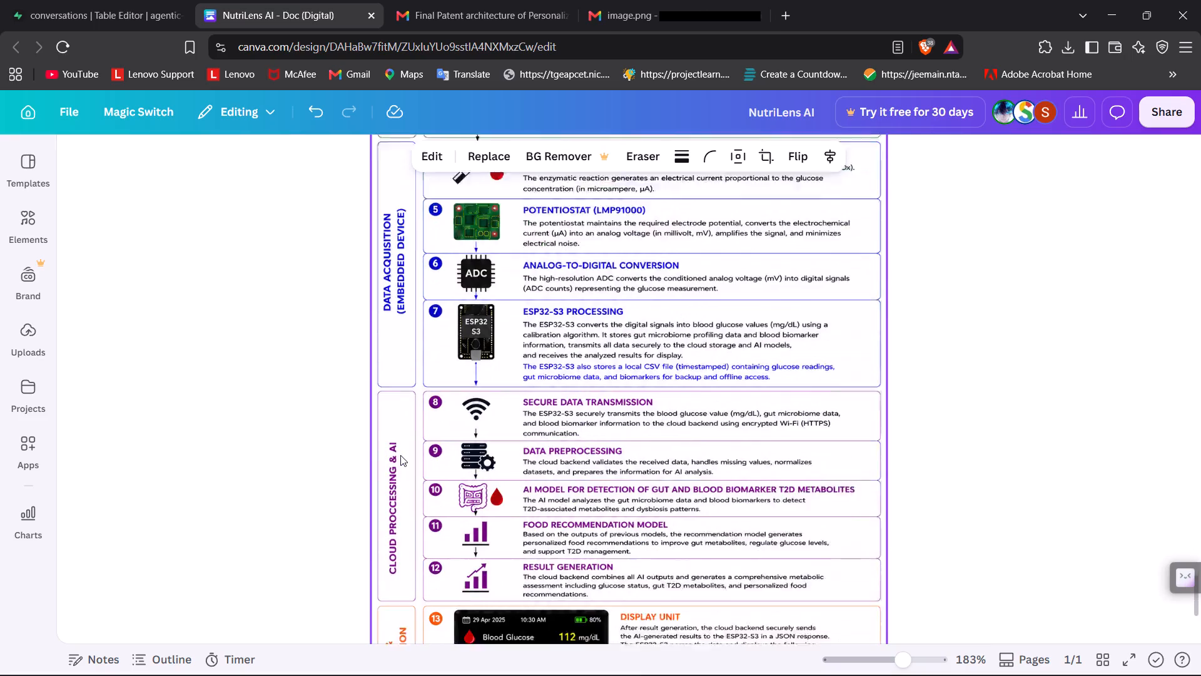
scroll(400, 455, down, 3)
click(989, 426)
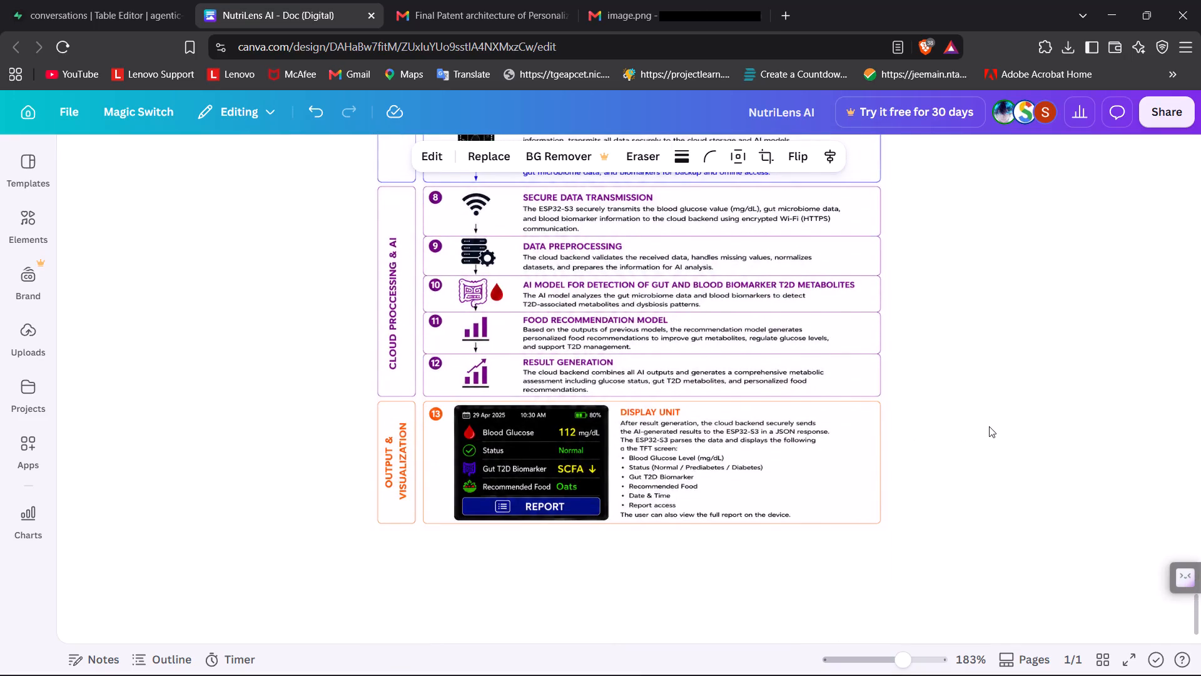
key(Escape)
scroll(764, 277, up, 3)
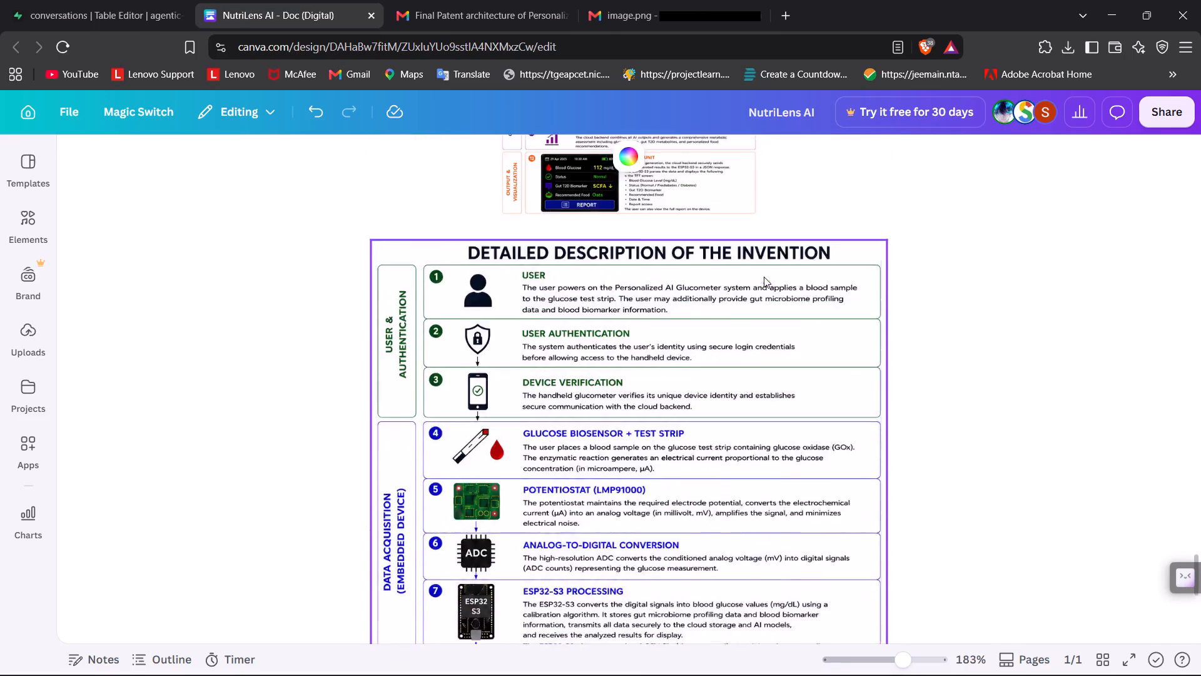
scroll(764, 277, up, 5)
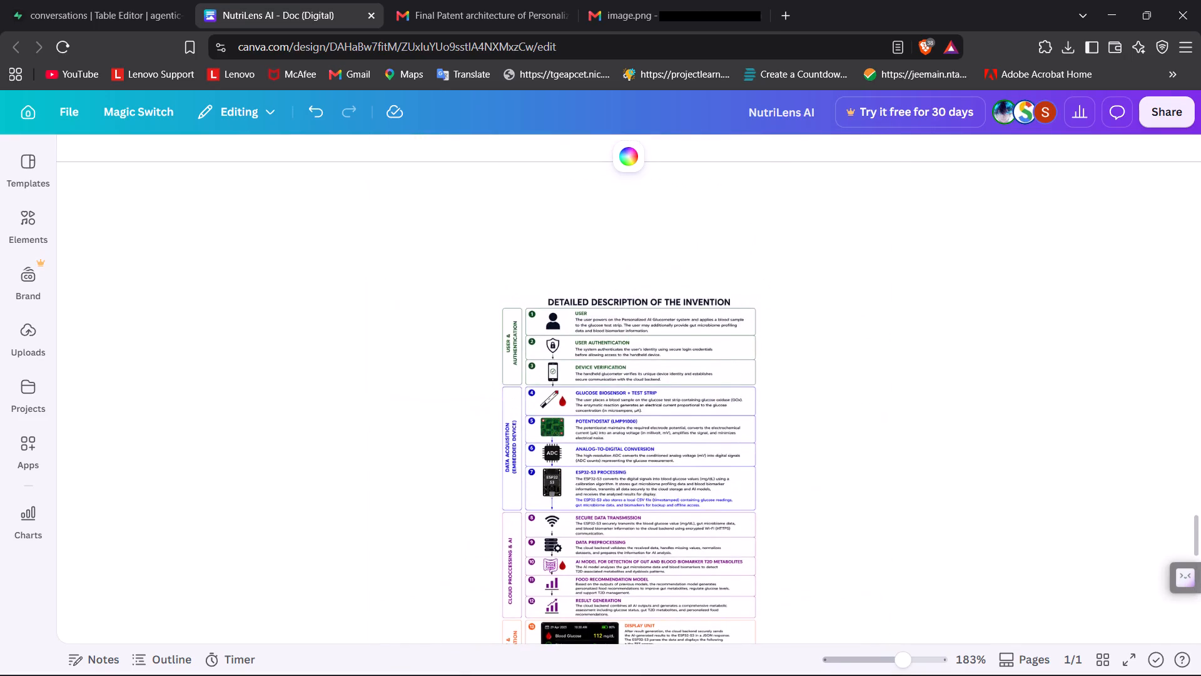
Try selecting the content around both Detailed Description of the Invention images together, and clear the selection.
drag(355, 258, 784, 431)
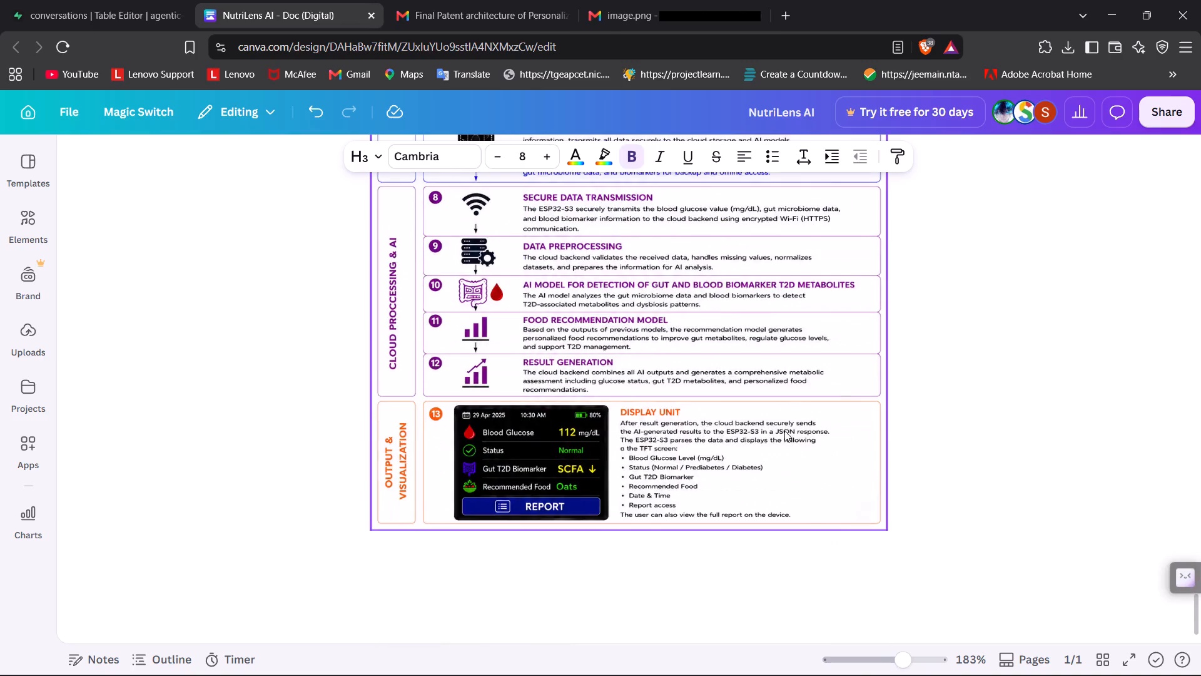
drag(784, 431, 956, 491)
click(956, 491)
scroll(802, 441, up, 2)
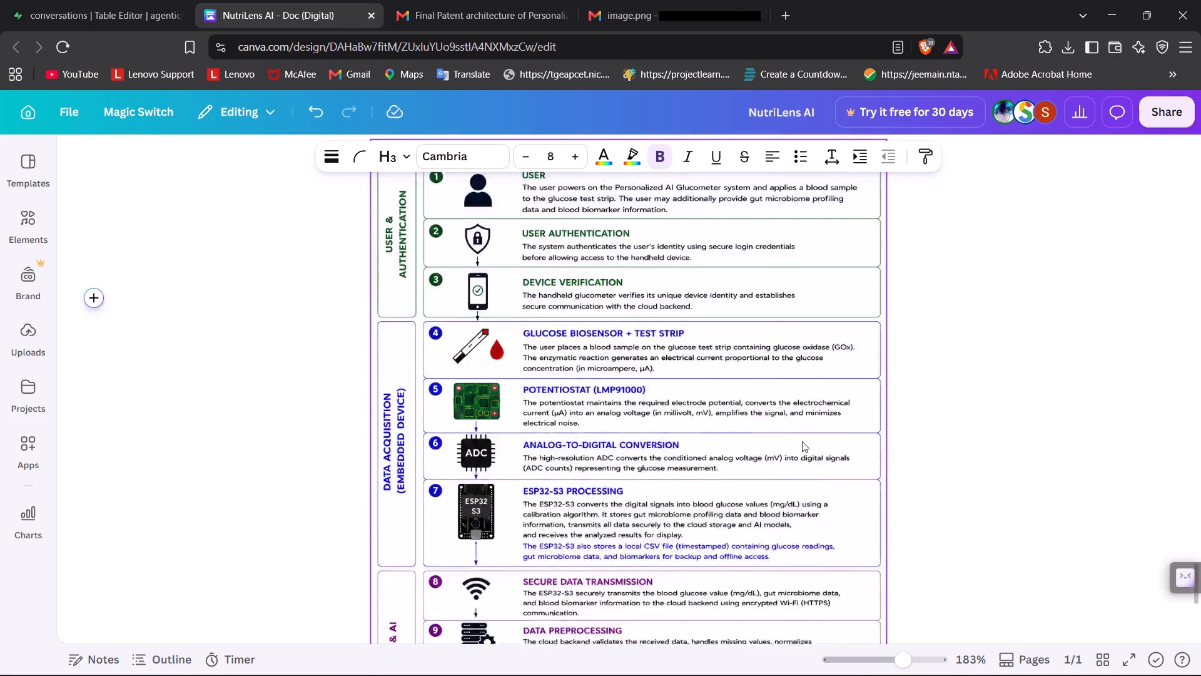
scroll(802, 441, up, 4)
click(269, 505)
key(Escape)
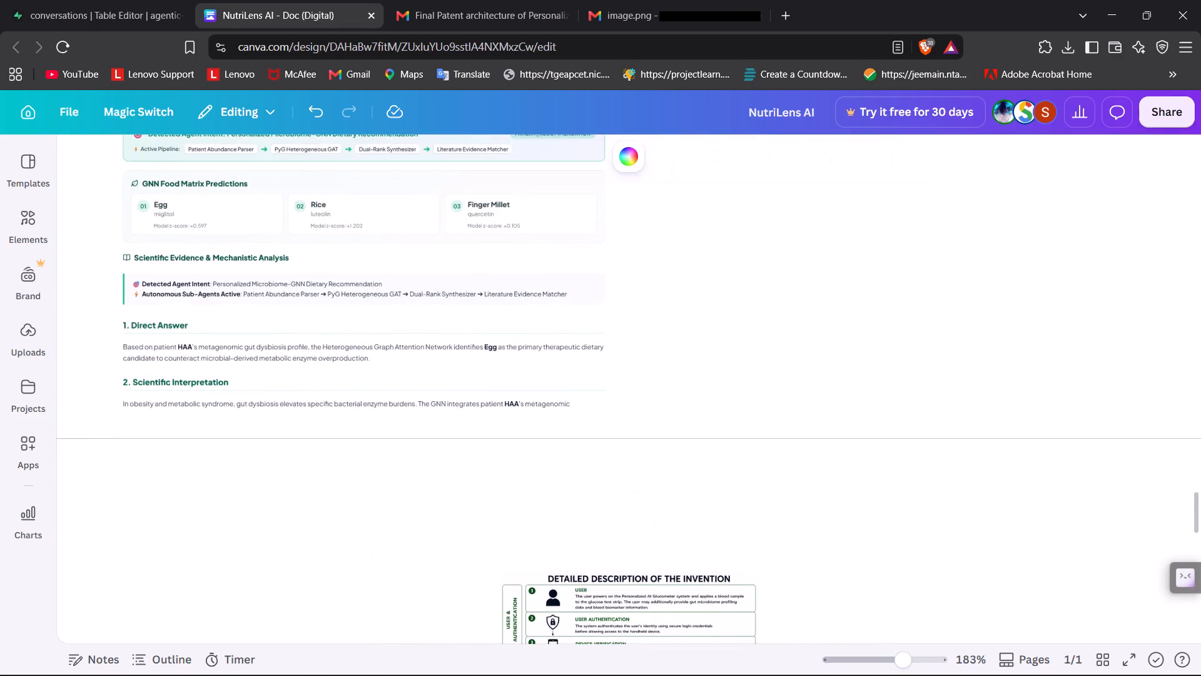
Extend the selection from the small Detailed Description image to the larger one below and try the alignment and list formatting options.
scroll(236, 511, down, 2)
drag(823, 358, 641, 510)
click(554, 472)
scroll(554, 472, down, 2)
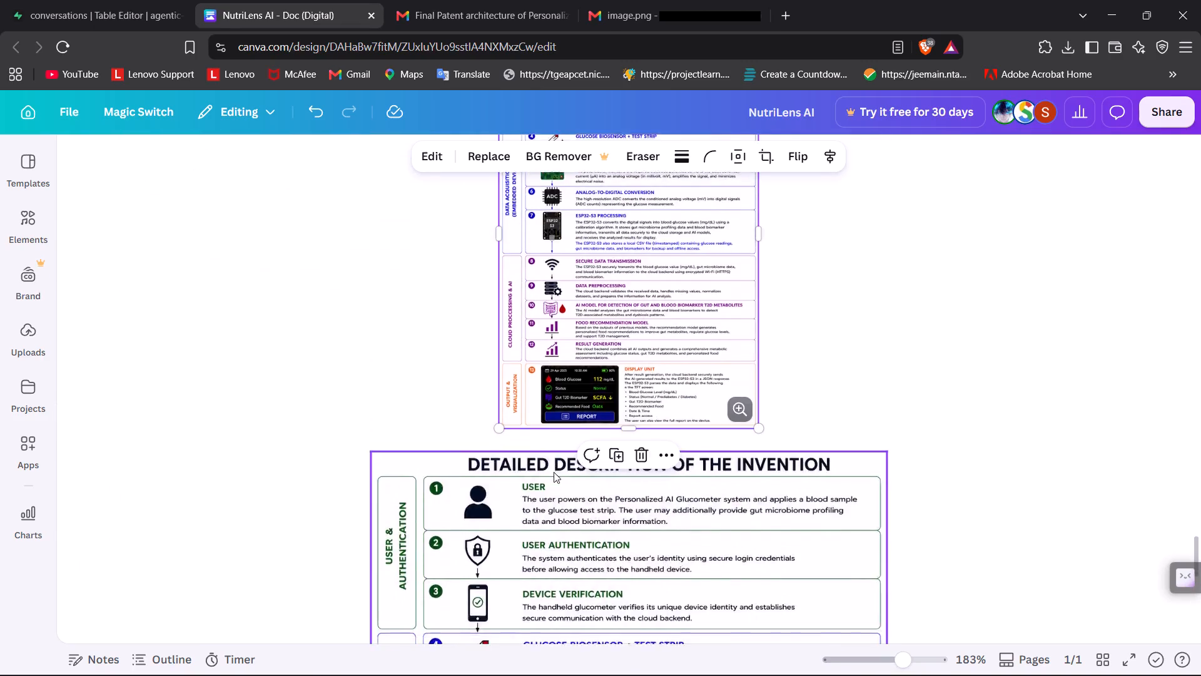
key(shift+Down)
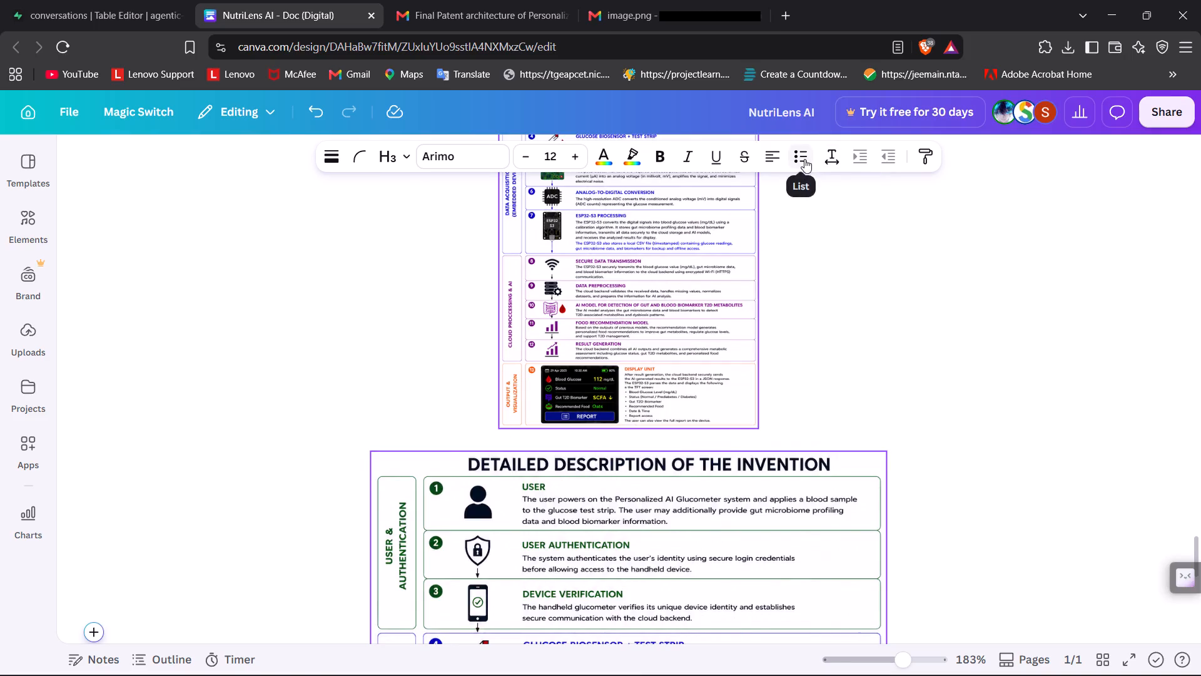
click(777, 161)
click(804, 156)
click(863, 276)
Compare how the side-by-side screenshots above are laid out with the two stacked Detailed Description of the Invention images.
scroll(863, 276, down, 8)
scroll(863, 276, up, 7)
scroll(863, 276, down, 1)
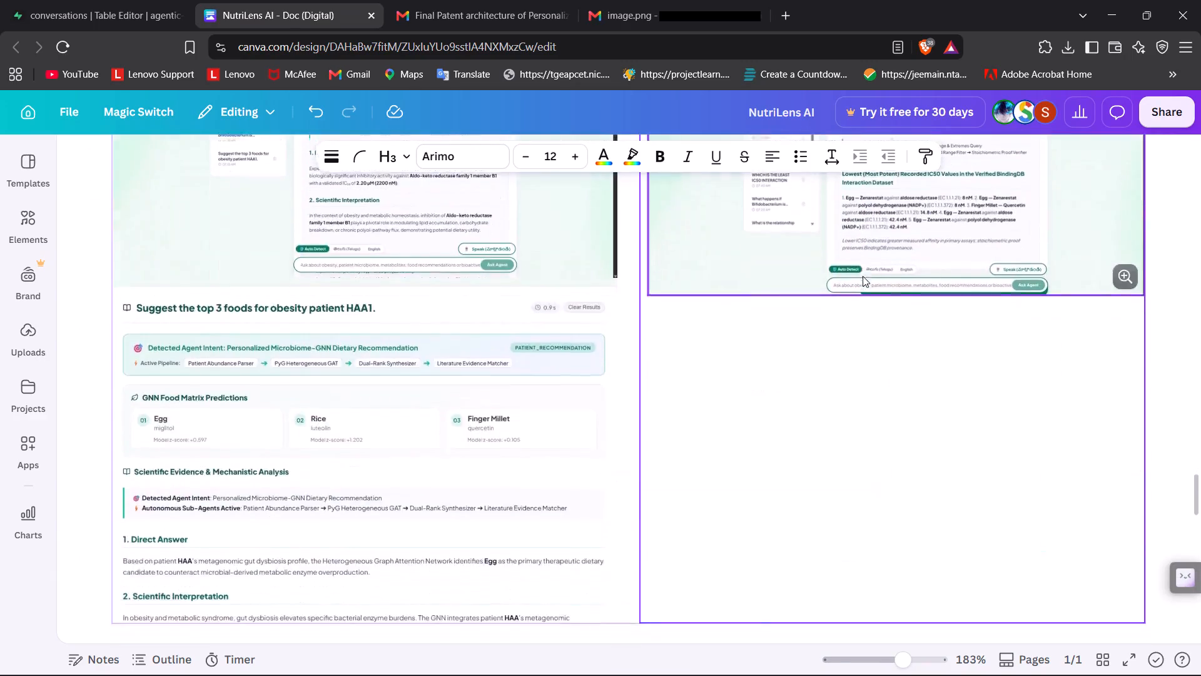
scroll(863, 276, down, 2)
scroll(863, 276, up, 2)
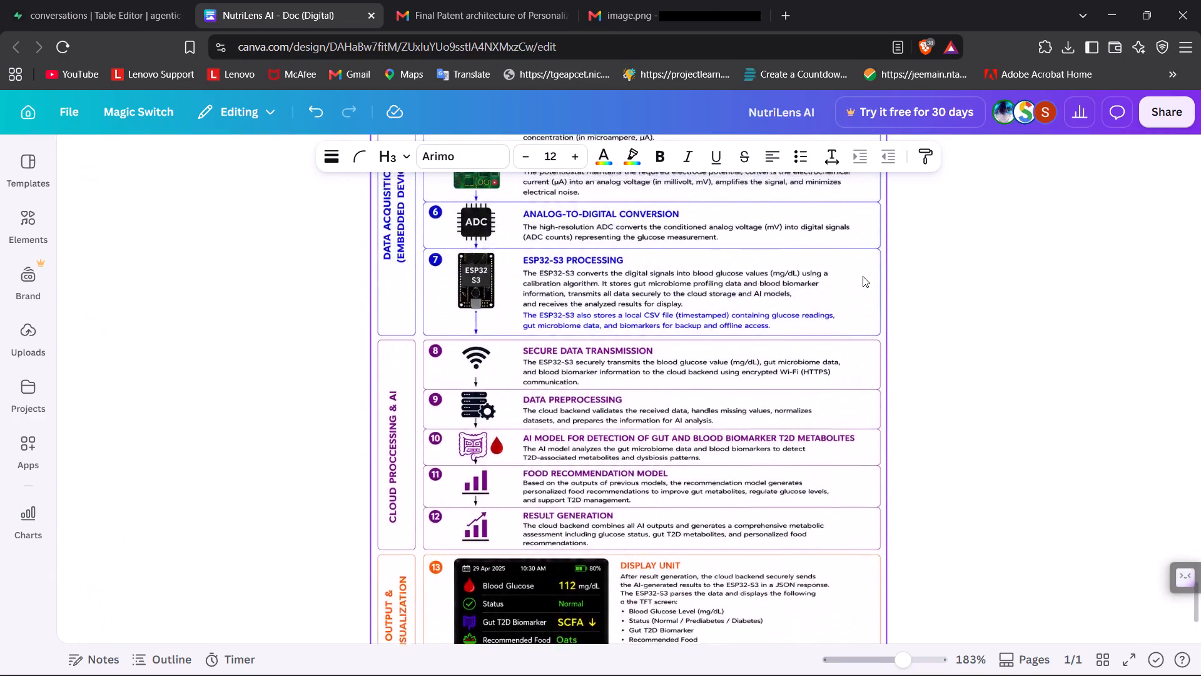
scroll(863, 276, up, 4)
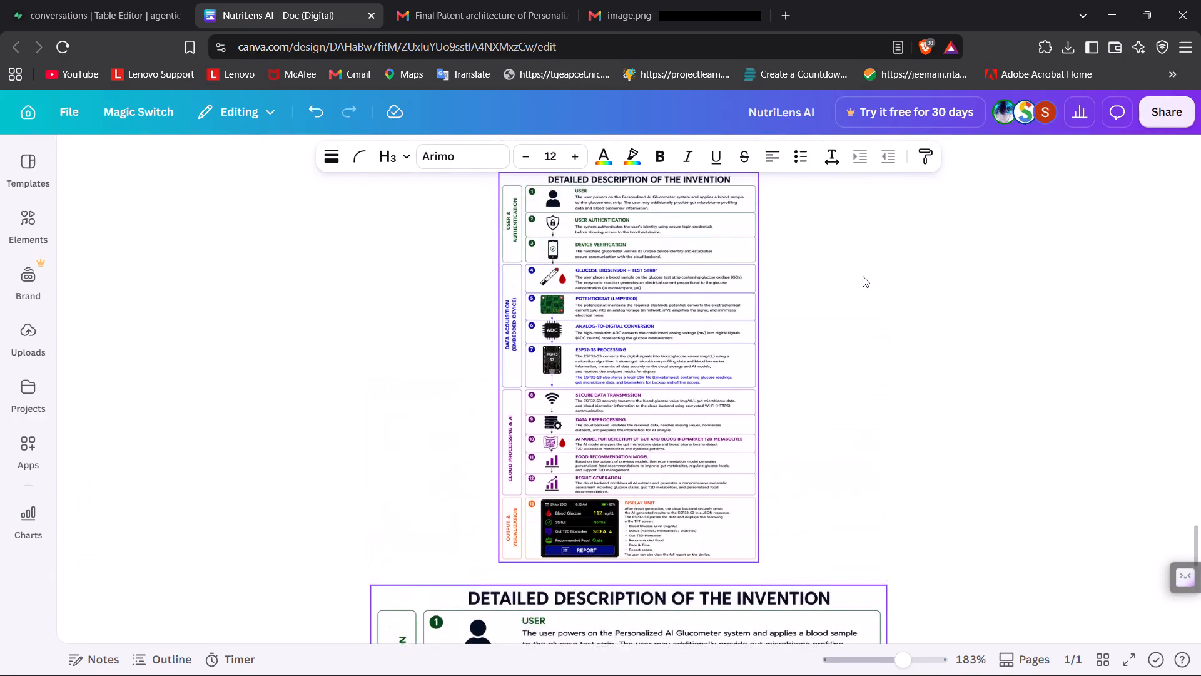
scroll(863, 276, up, 1)
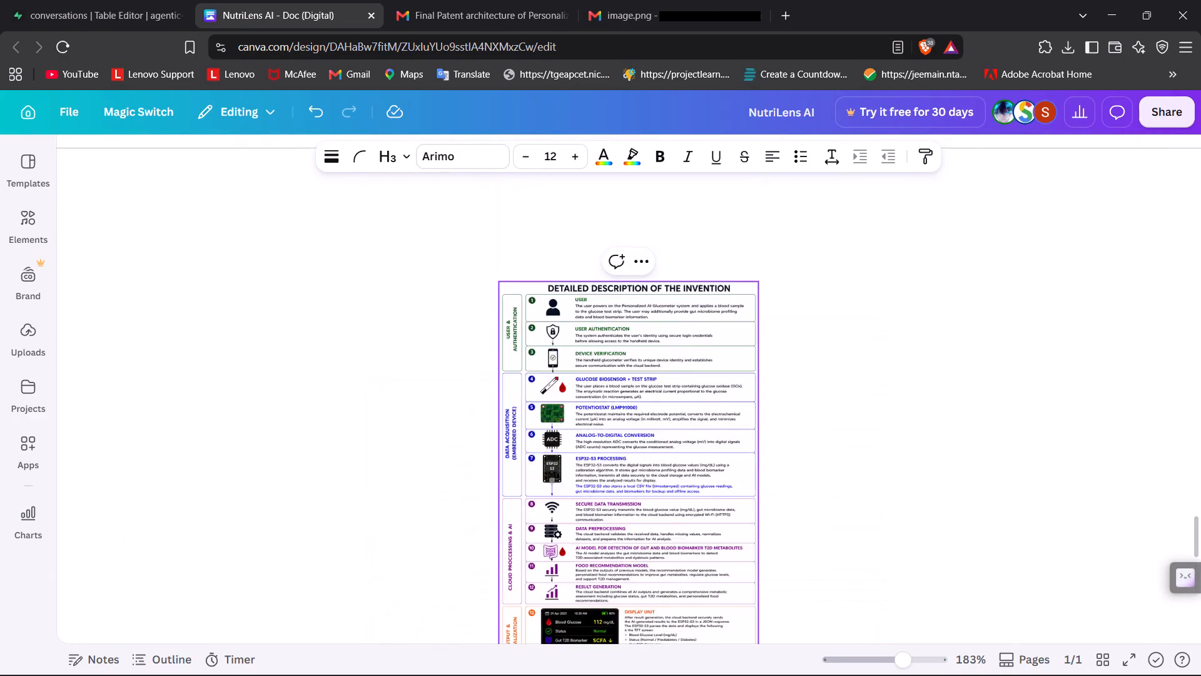
scroll(863, 276, up, 2)
scroll(863, 276, down, 2)
scroll(863, 276, up, 1)
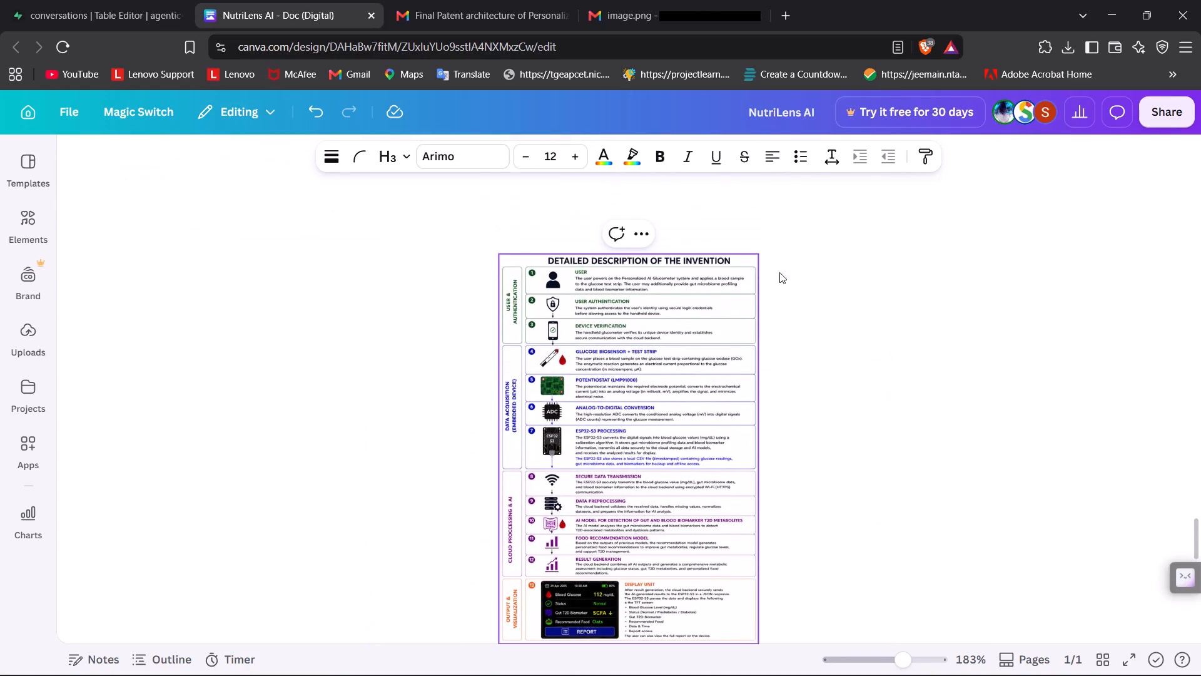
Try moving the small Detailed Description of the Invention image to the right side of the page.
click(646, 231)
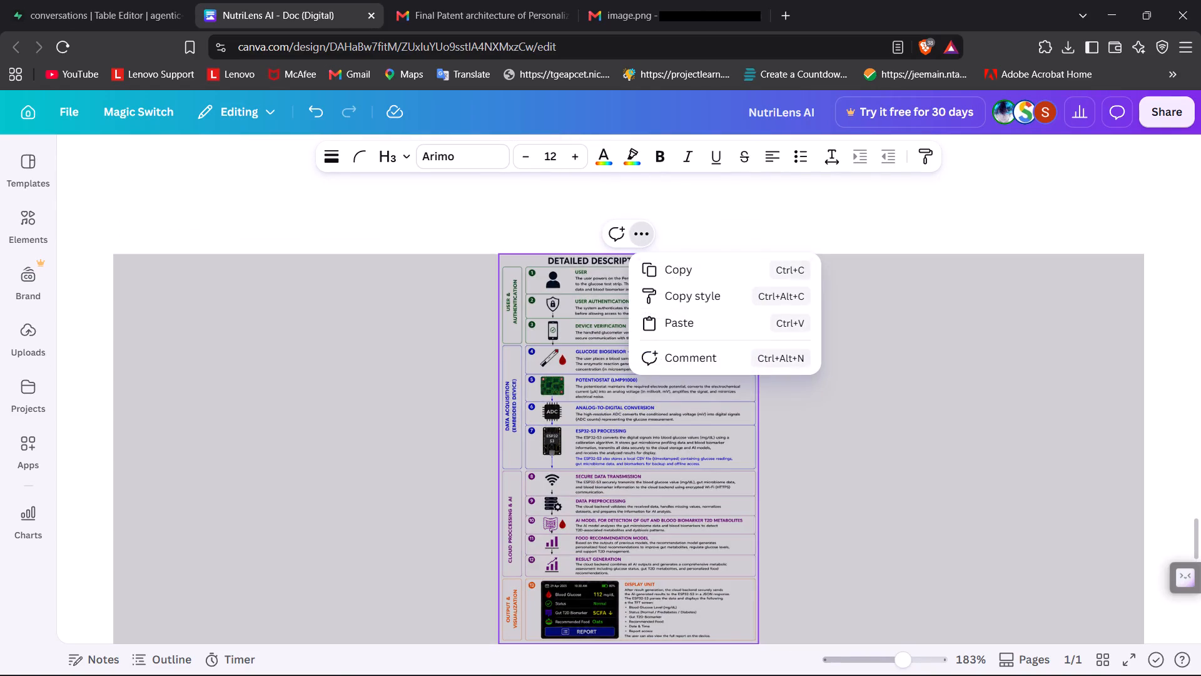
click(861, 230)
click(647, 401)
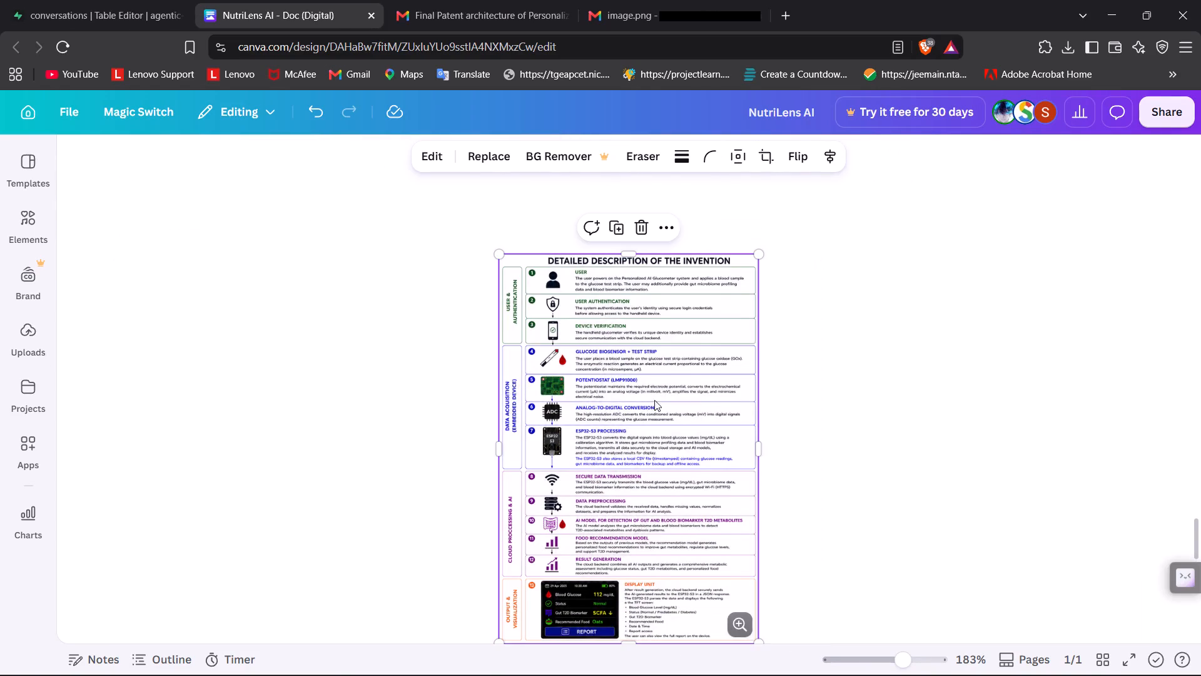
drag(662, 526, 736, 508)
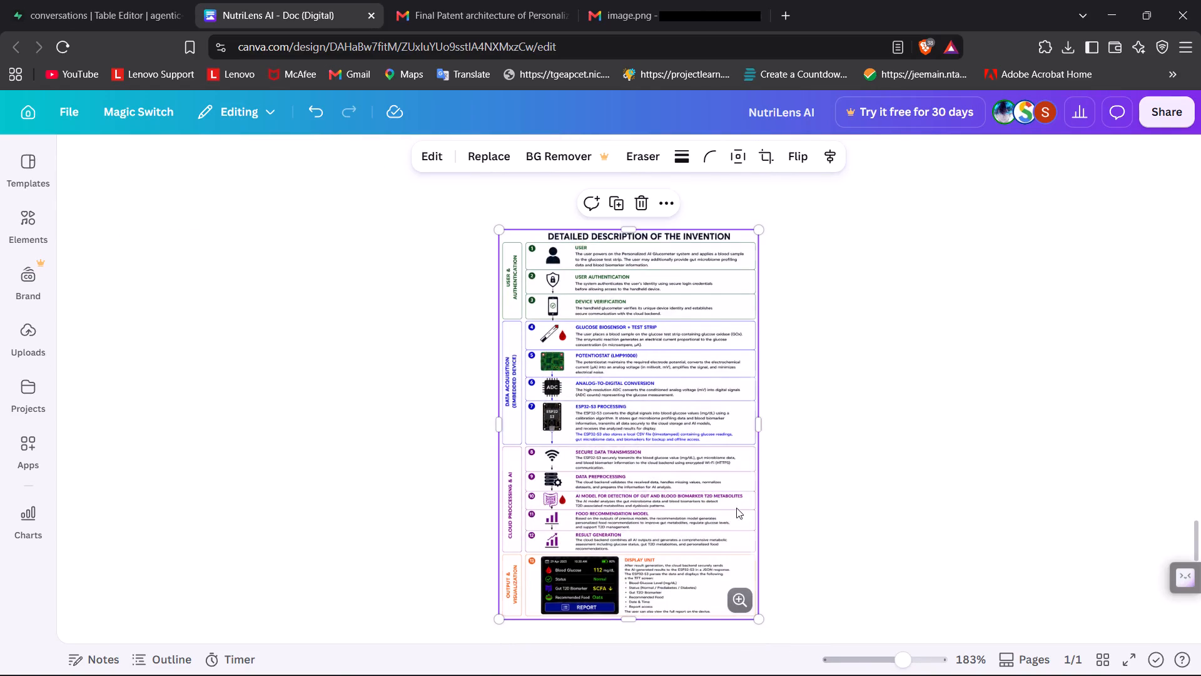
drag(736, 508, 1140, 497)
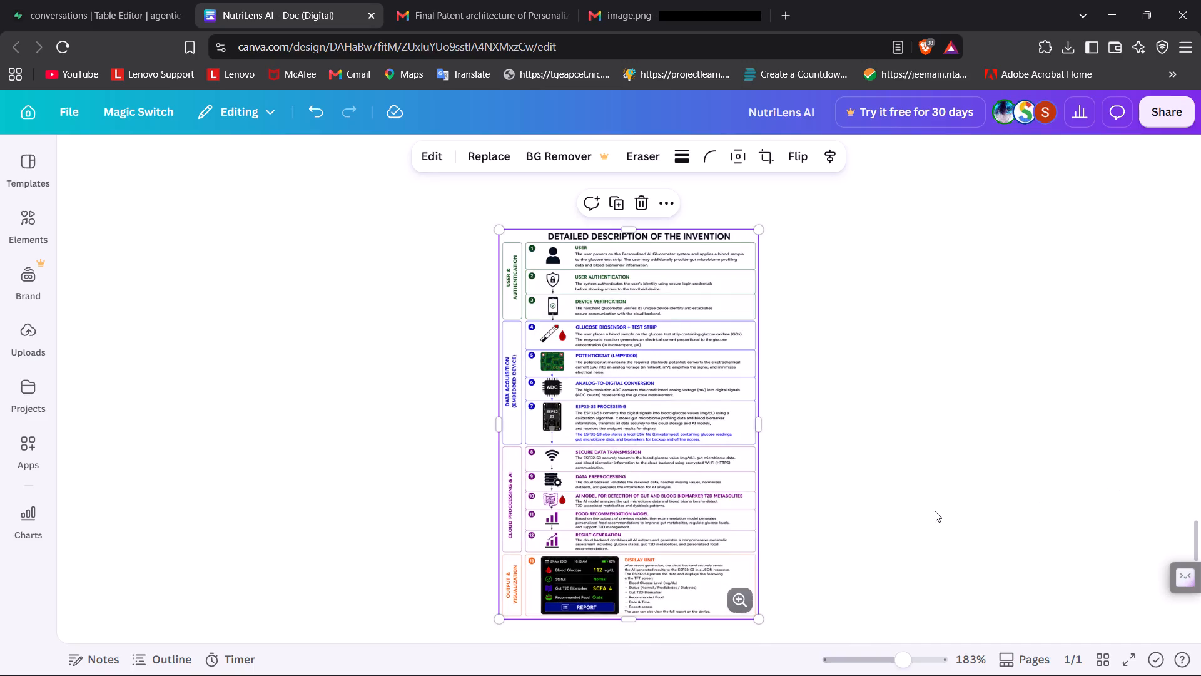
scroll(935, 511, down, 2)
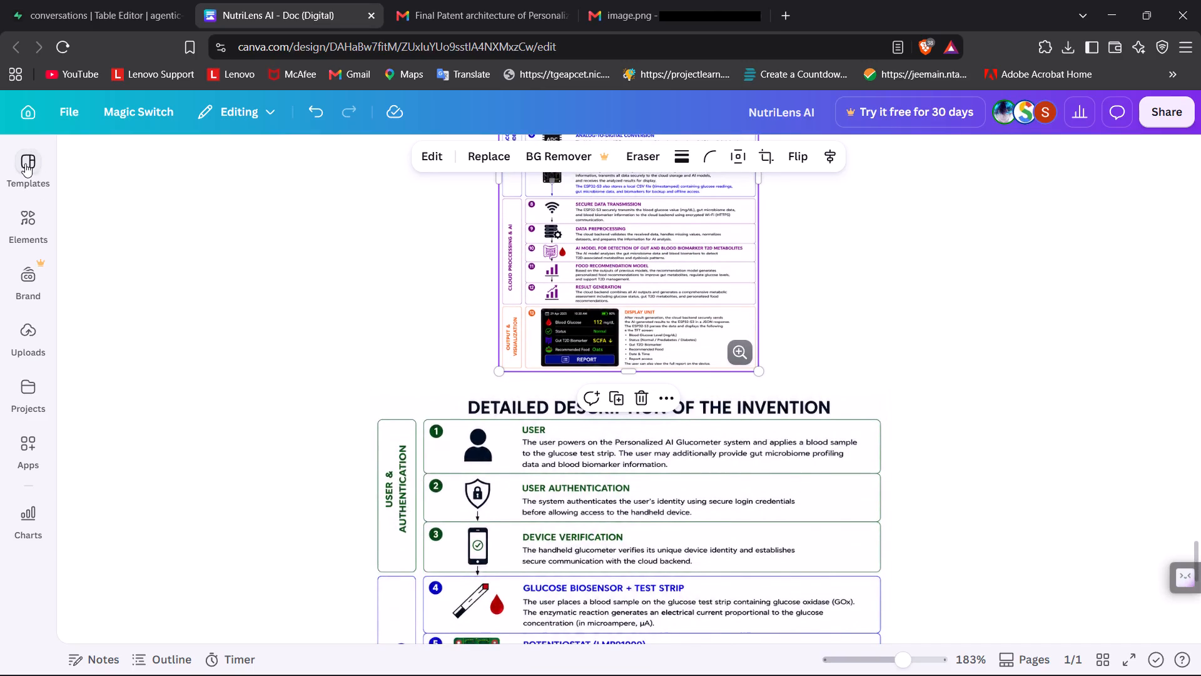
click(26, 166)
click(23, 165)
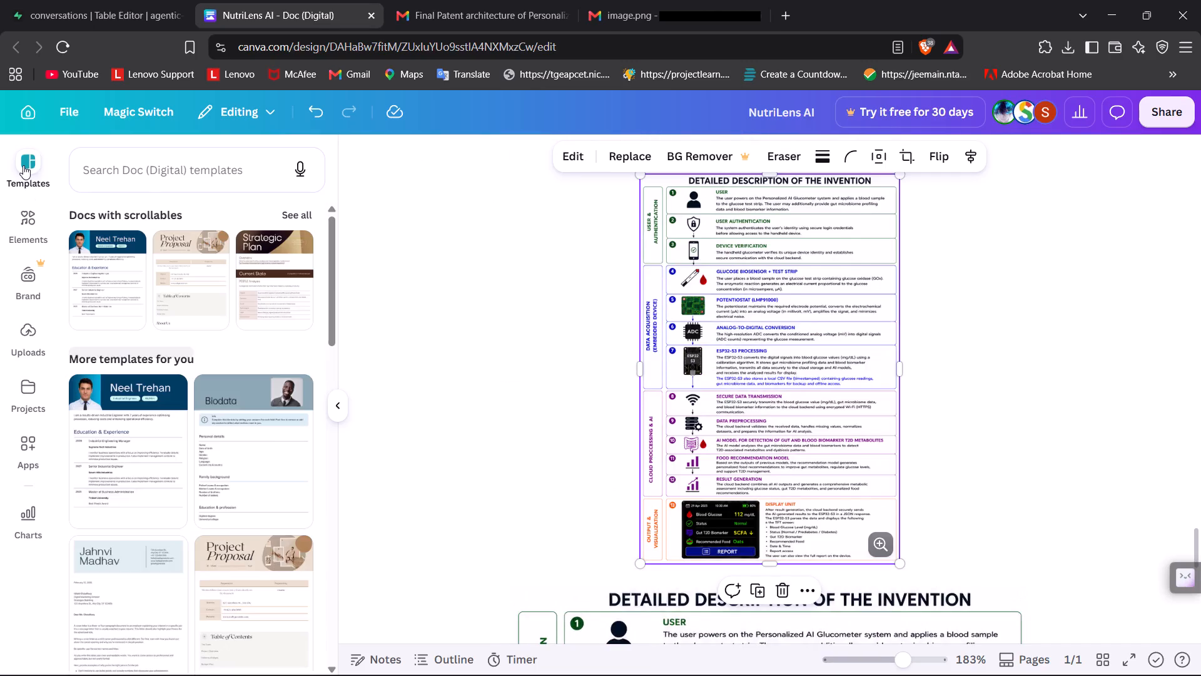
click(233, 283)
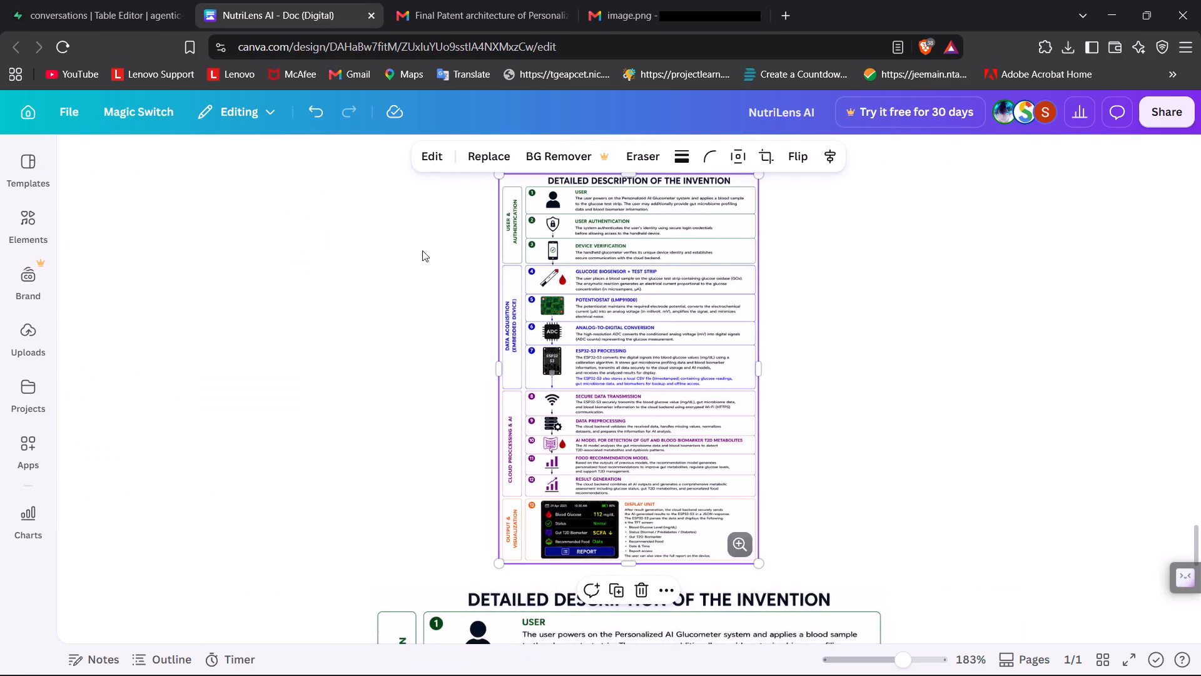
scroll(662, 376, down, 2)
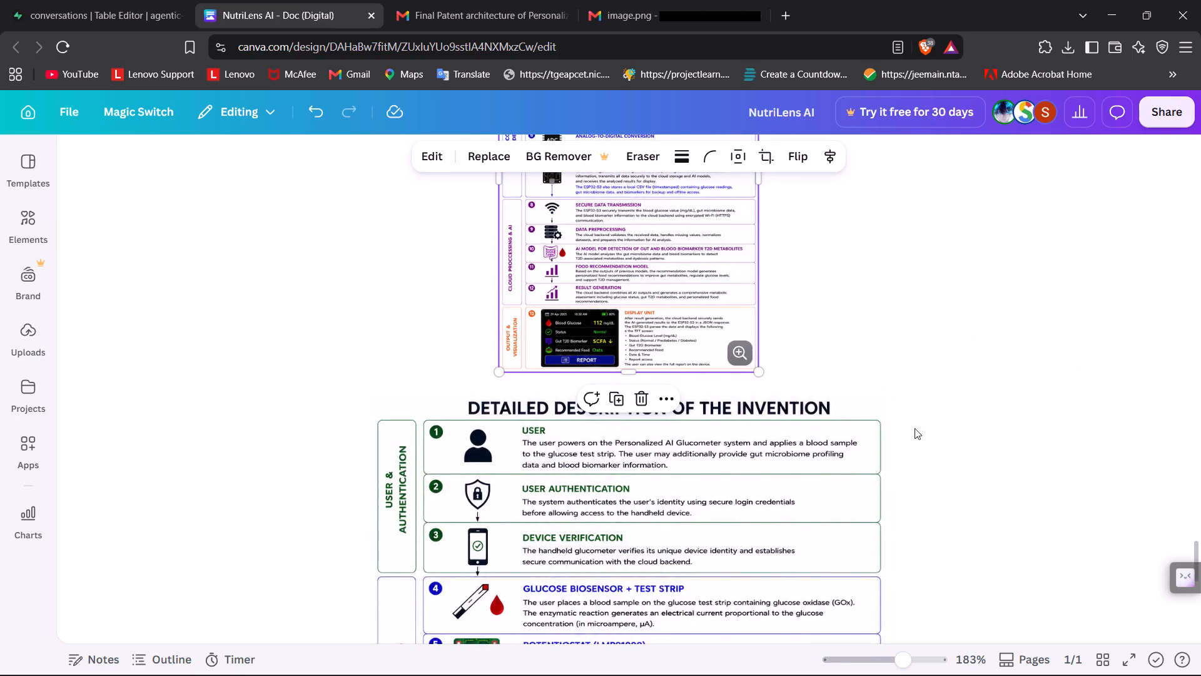
Shrink the larger, lower Detailed Description of the Invention image to roughly three quarters of its width.
click(861, 426)
drag(884, 393, 809, 419)
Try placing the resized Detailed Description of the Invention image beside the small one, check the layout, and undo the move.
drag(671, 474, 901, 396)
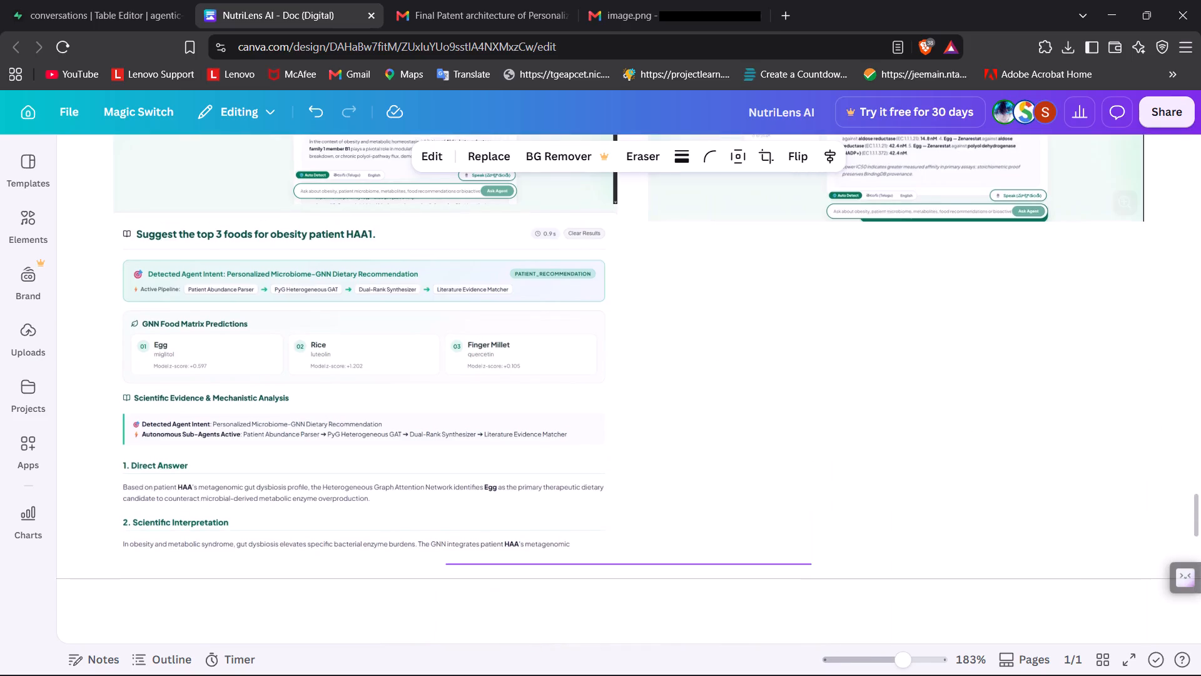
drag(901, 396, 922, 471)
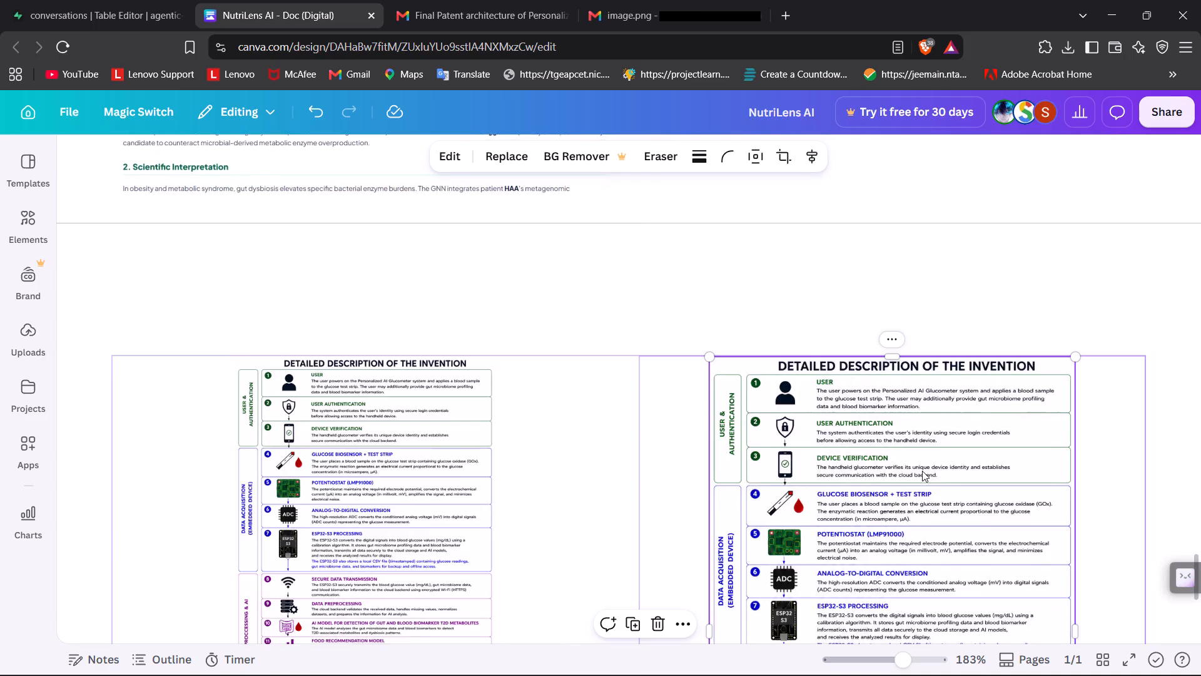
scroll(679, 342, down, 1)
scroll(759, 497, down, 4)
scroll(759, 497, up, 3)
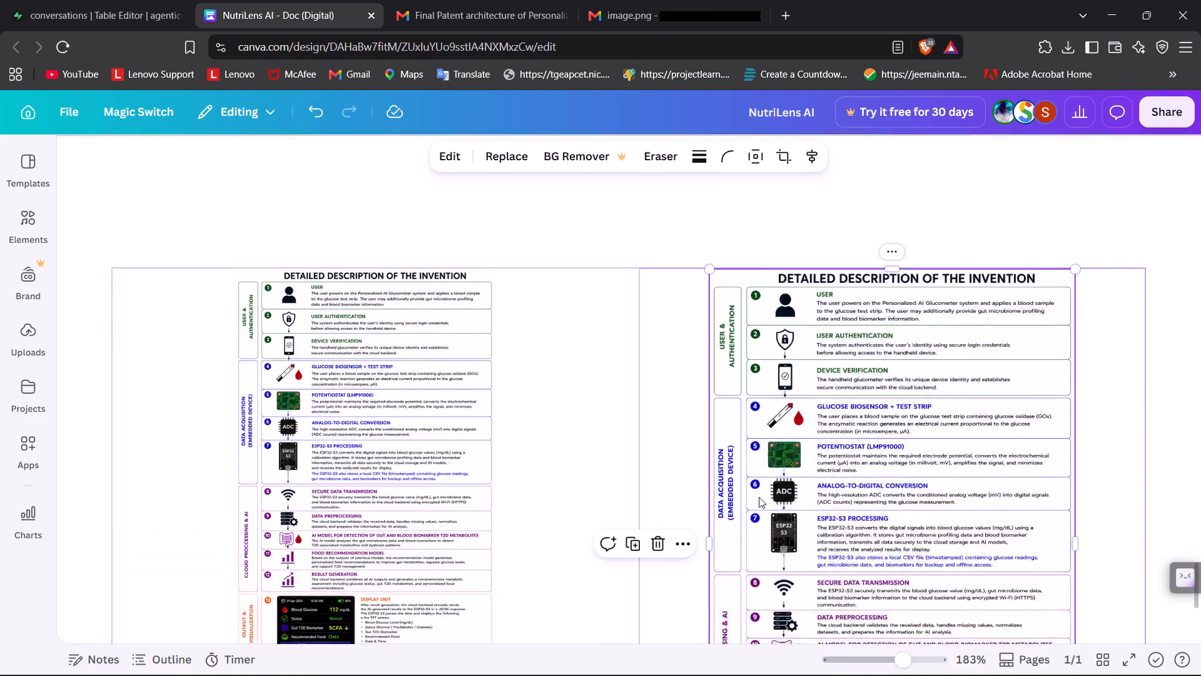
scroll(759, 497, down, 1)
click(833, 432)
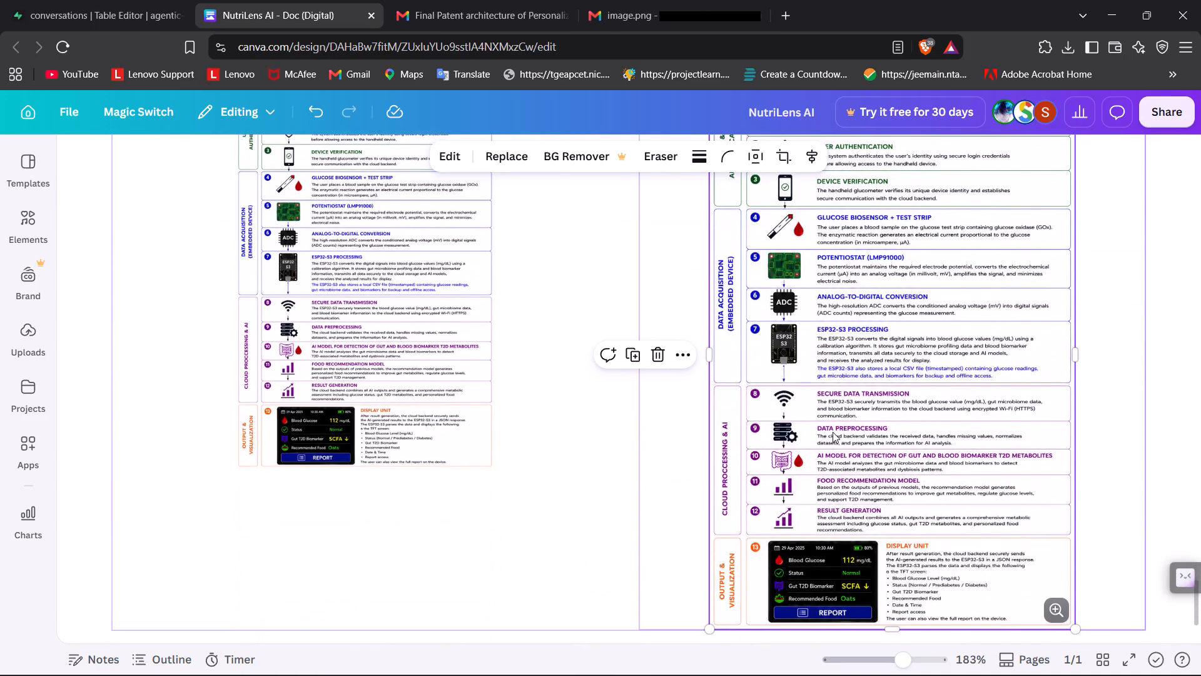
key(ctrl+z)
Delete the smaller, upper Detailed Description of the Invention image, keeping the resized one below it.
scroll(654, 455, down, 1)
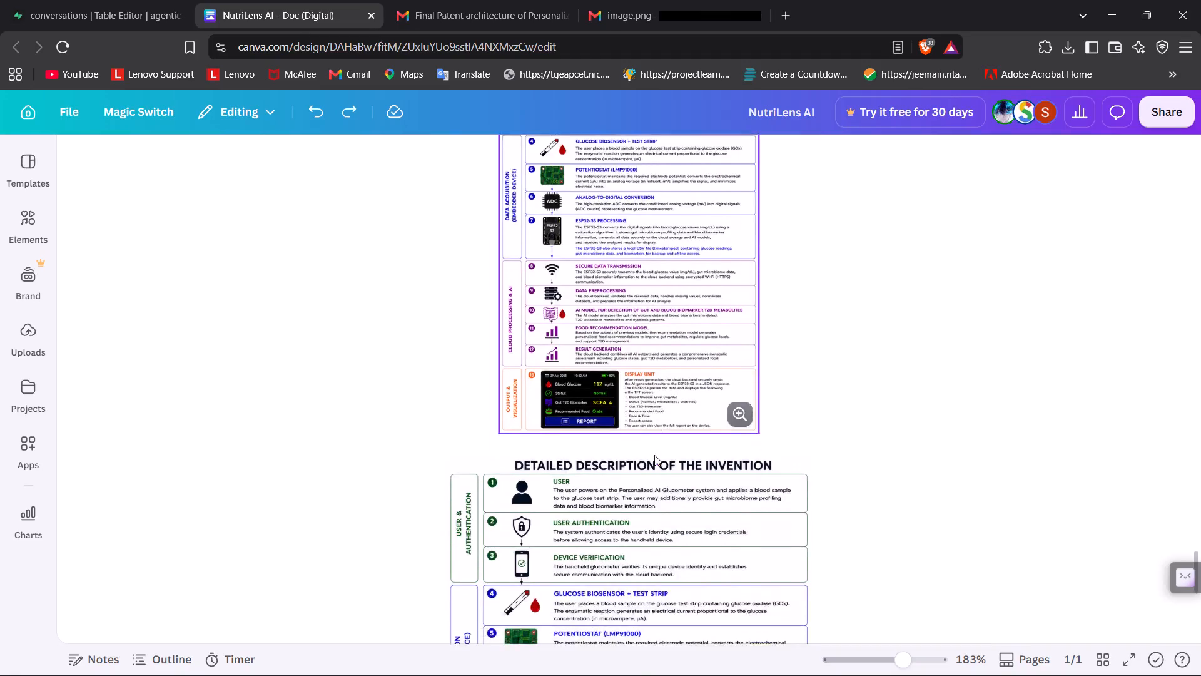
scroll(654, 455, down, 1)
scroll(654, 455, up, 3)
scroll(654, 455, down, 2)
scroll(654, 455, up, 1)
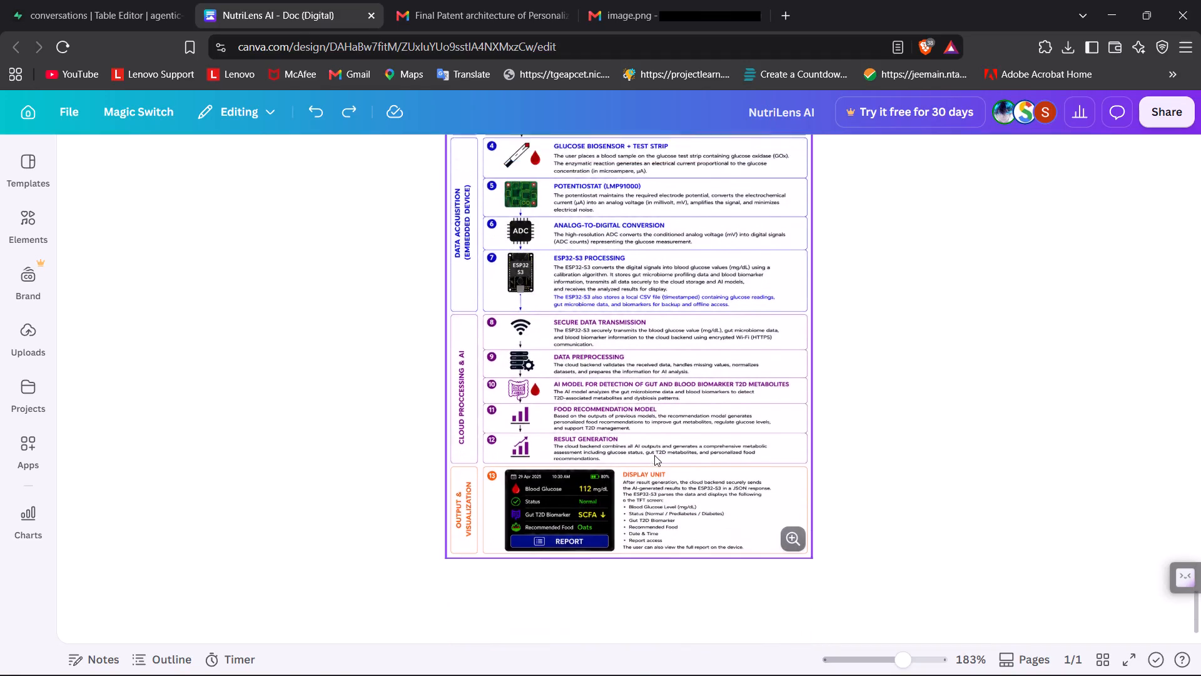
scroll(654, 455, up, 3)
click(609, 378)
key(Delete)
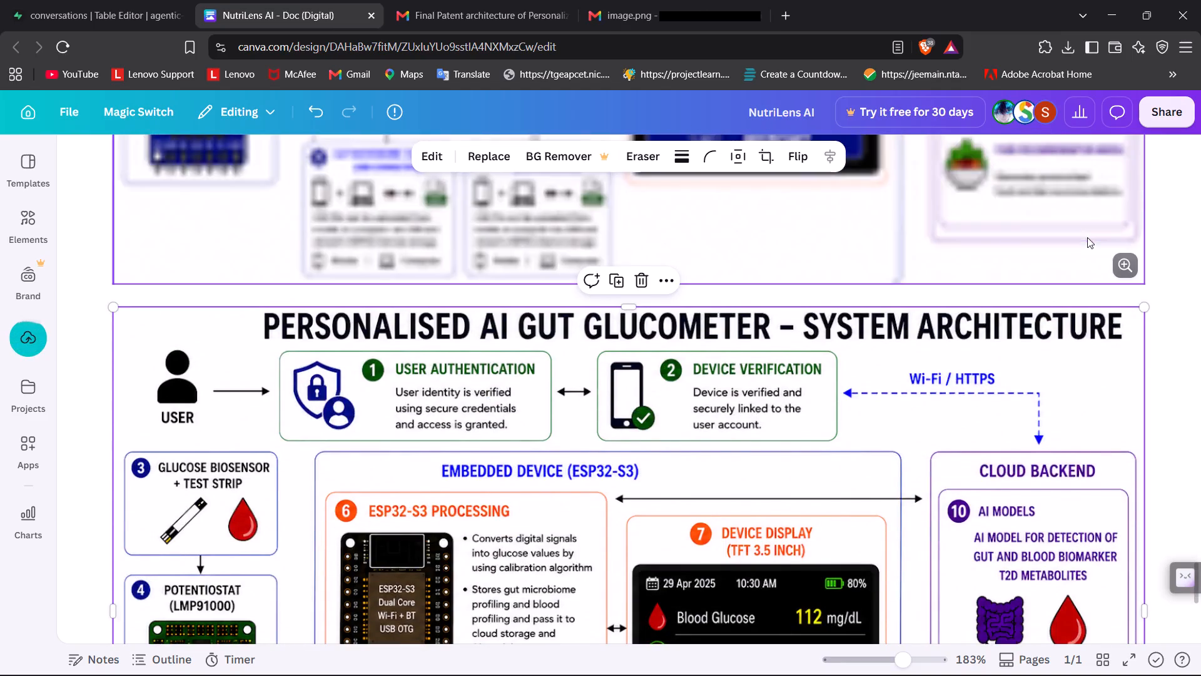
scroll(1043, 235, down, 2)
click(946, 292)
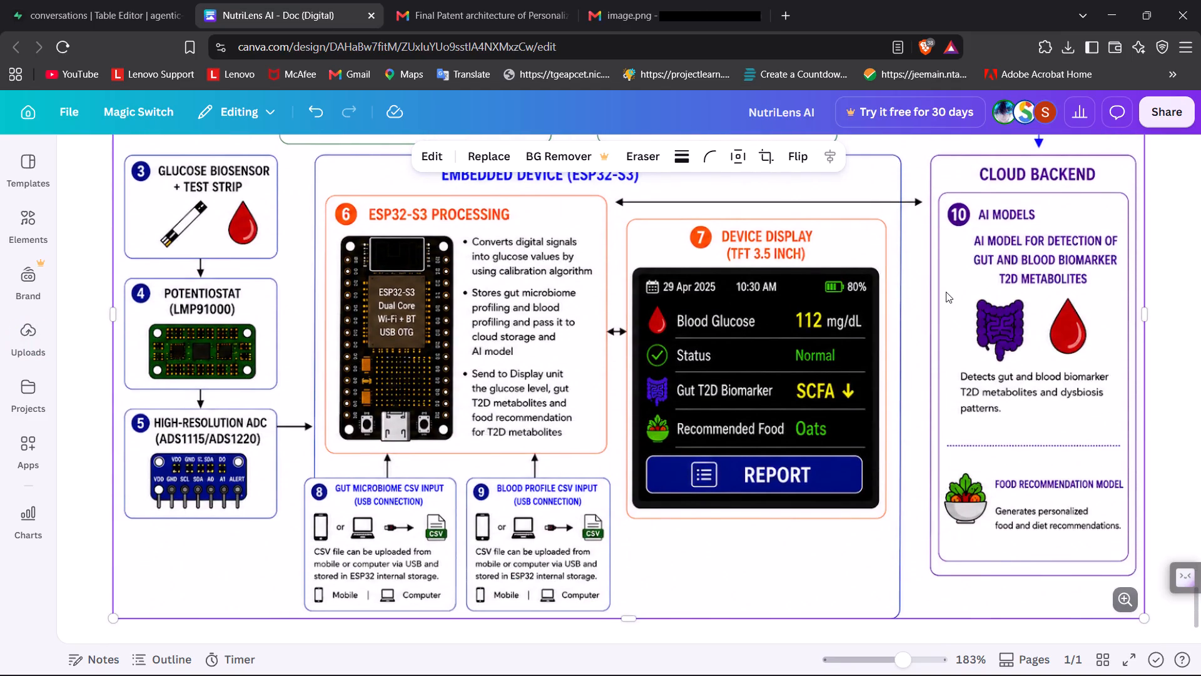
key(Delete)
Shrink the remaining system architecture image proportionally from full page width to roughly two fifths of it.
scroll(946, 292, up, 2)
scroll(946, 292, down, 6)
scroll(946, 292, up, 6)
scroll(946, 292, down, 1)
click(1043, 400)
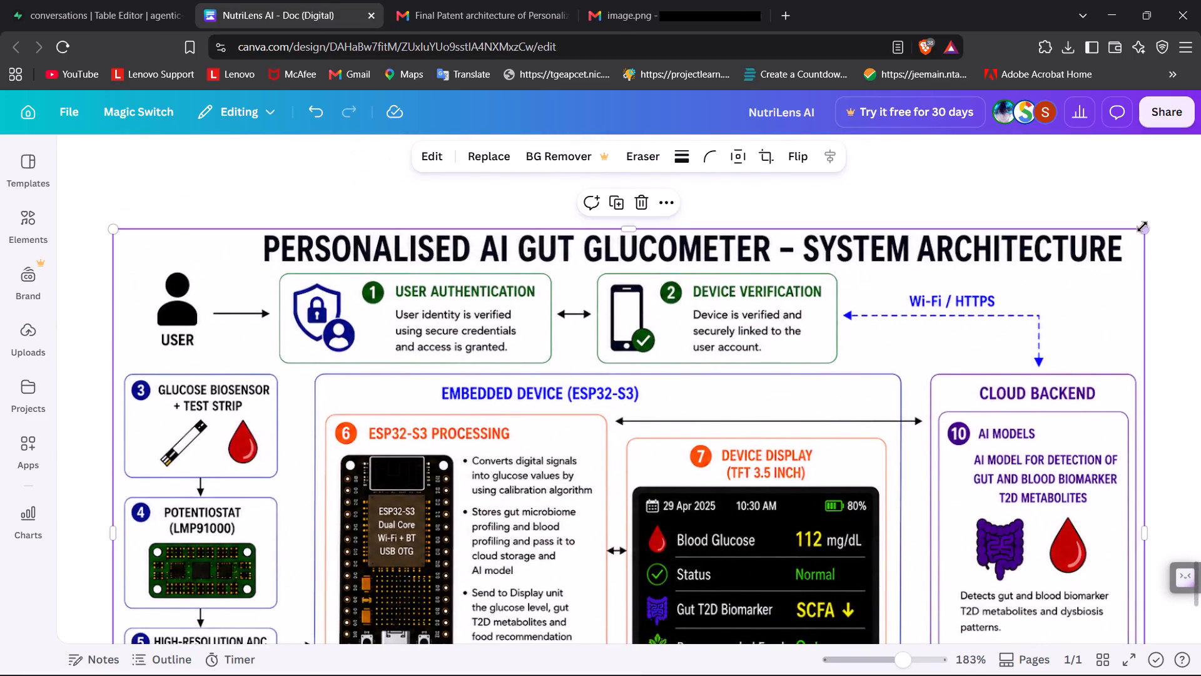
drag(1146, 227, 828, 315)
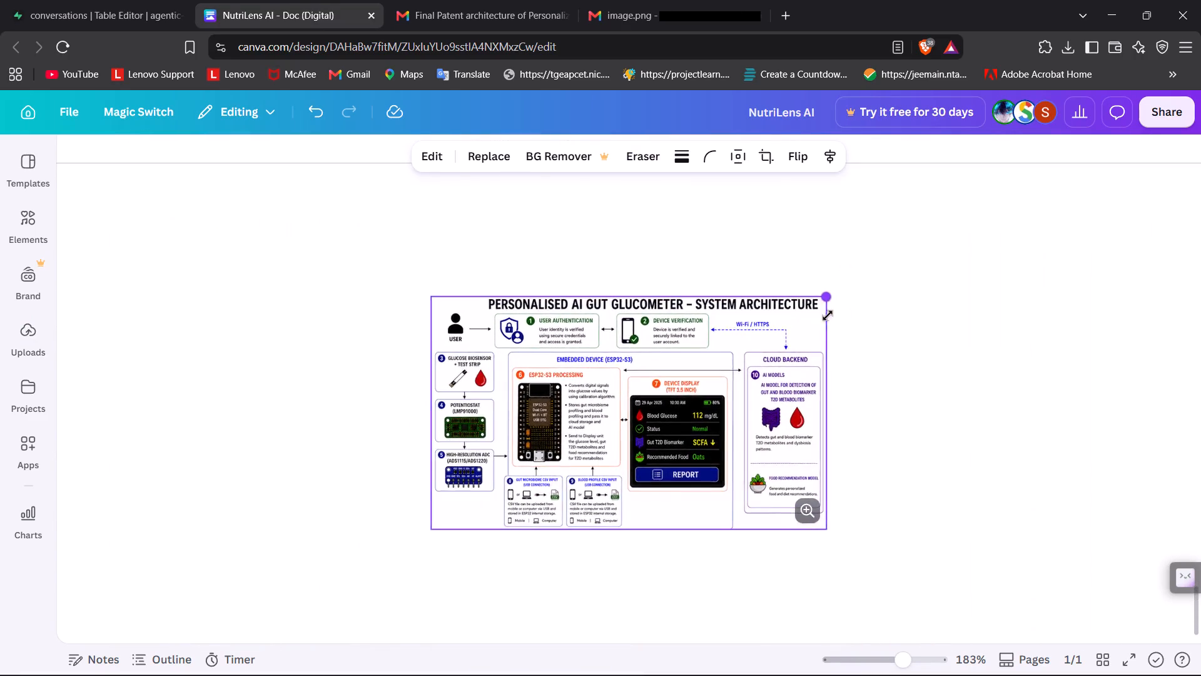
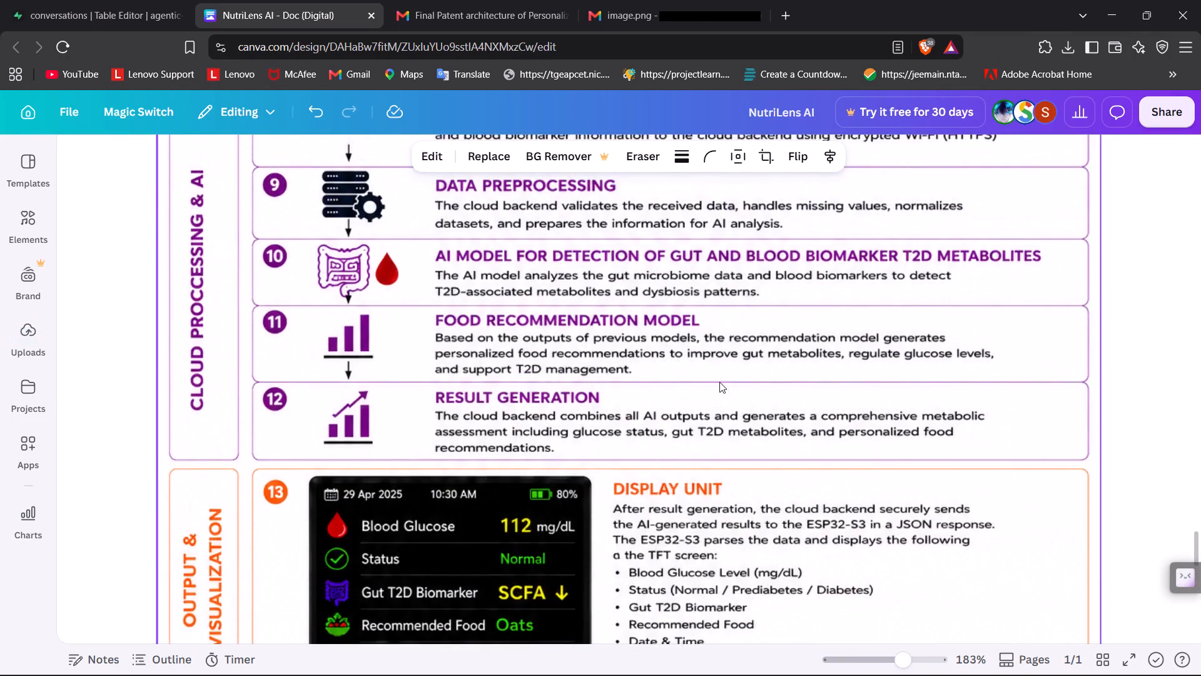
Delete the larger Detailed Description of the Invention image from the document's last section.
key(Delete)
Shrink the remaining Detailed Description of the Invention image proportionally to a little over half its width and check its placement.
scroll(719, 382, up, 2)
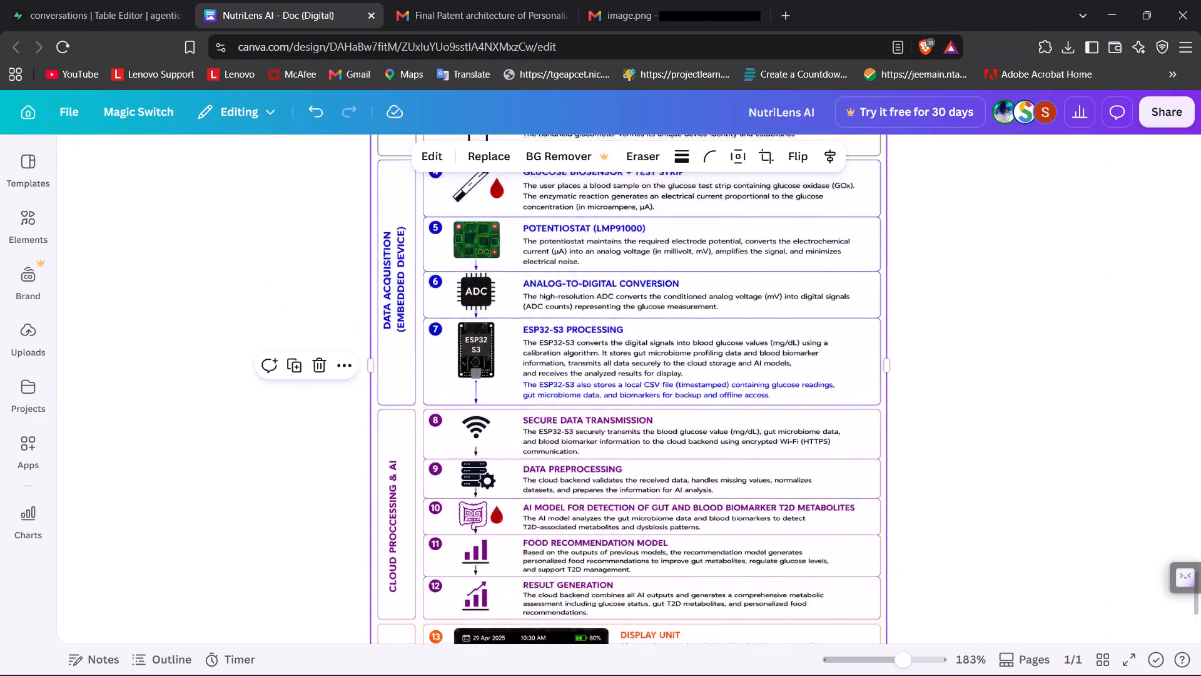
scroll(719, 382, down, 1)
drag(368, 531, 480, 396)
drag(540, 240, 540, 250)
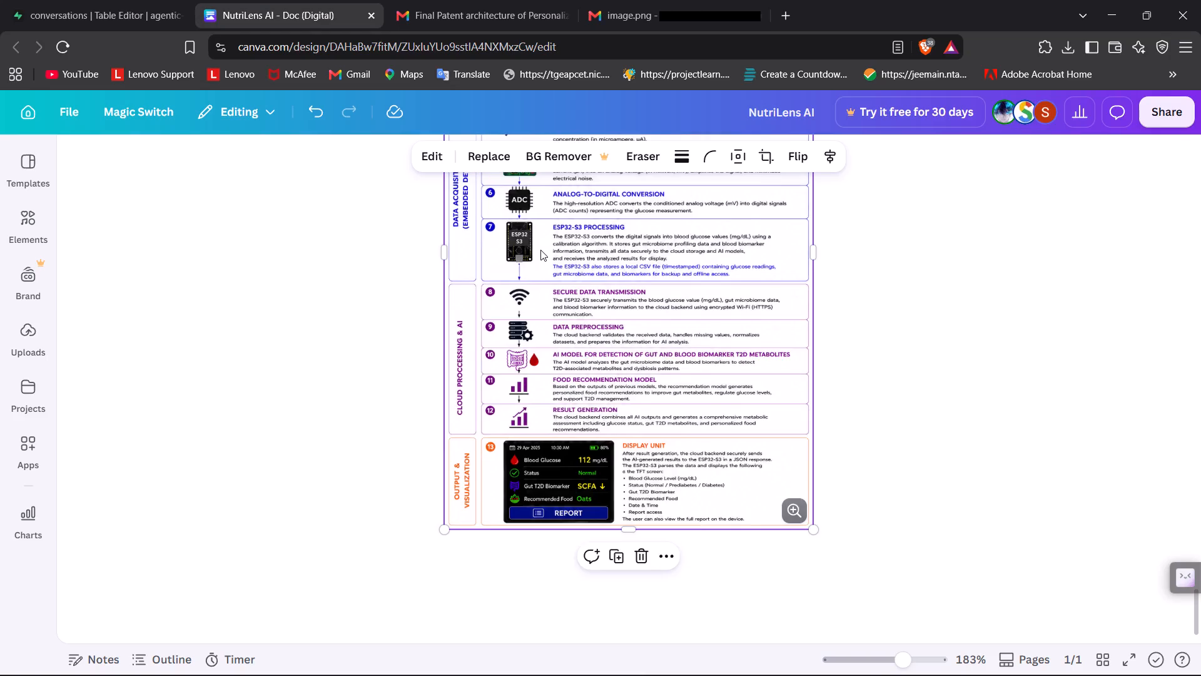
scroll(484, 302, up, 2)
scroll(484, 302, down, 1)
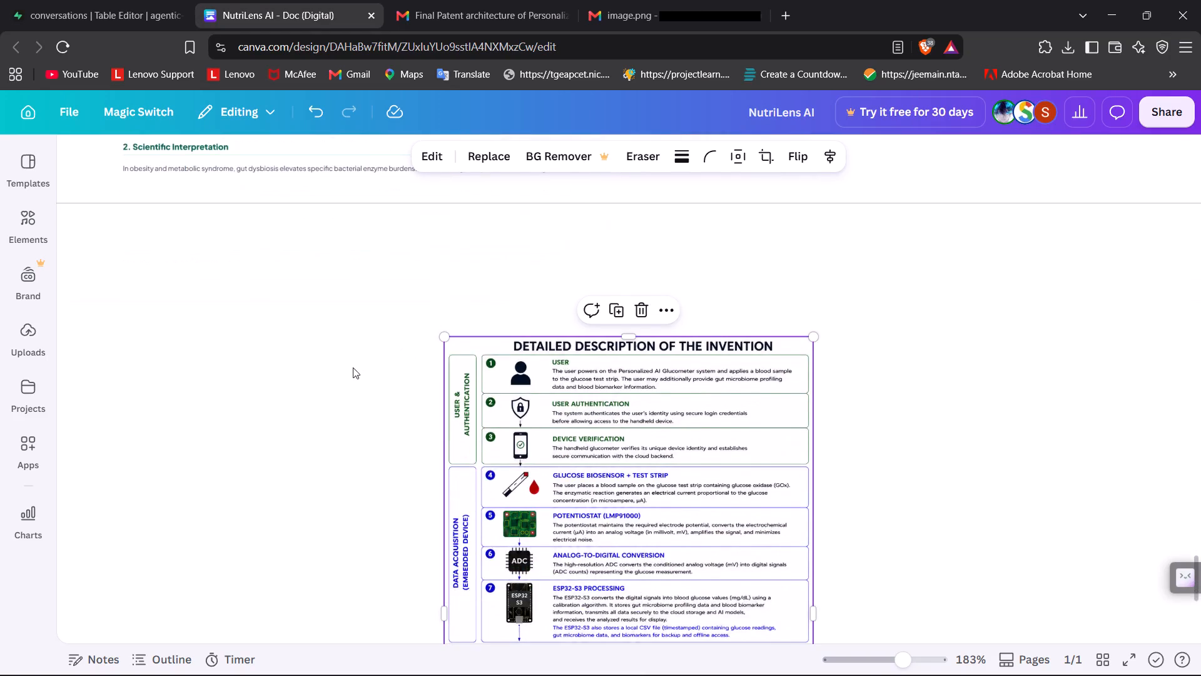
click(353, 367)
scroll(468, 406, down, 2)
scroll(427, 520, down, 2)
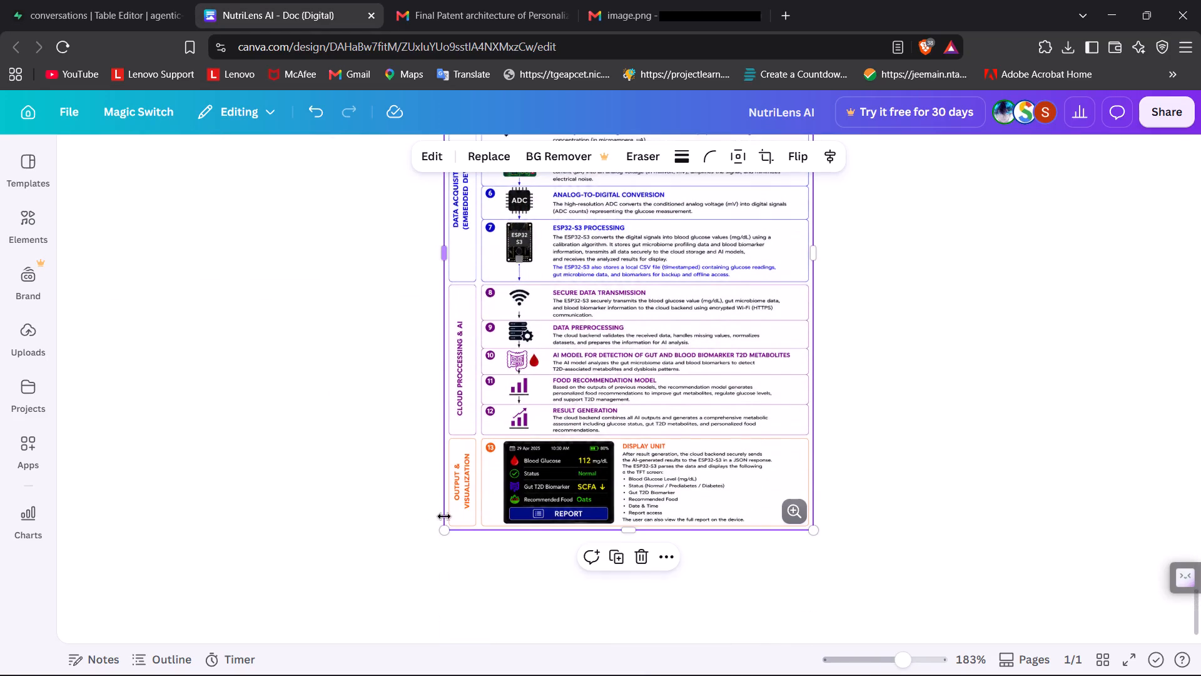
drag(444, 526, 480, 464)
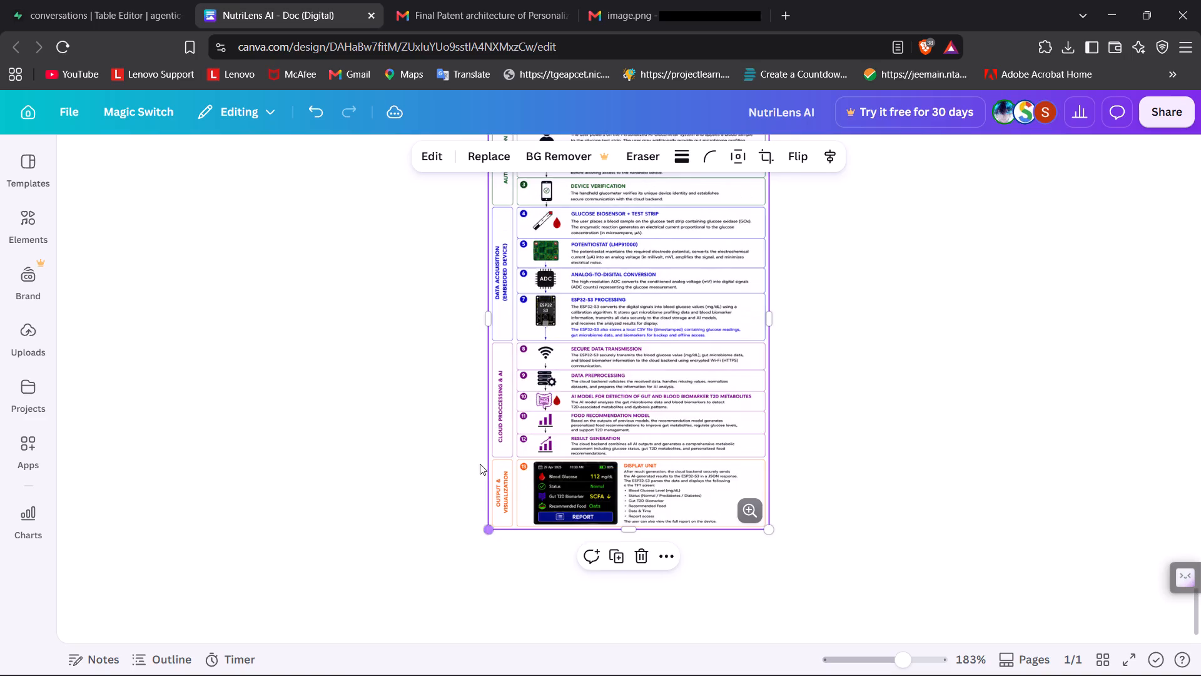
click(388, 468)
scroll(388, 468, up, 2)
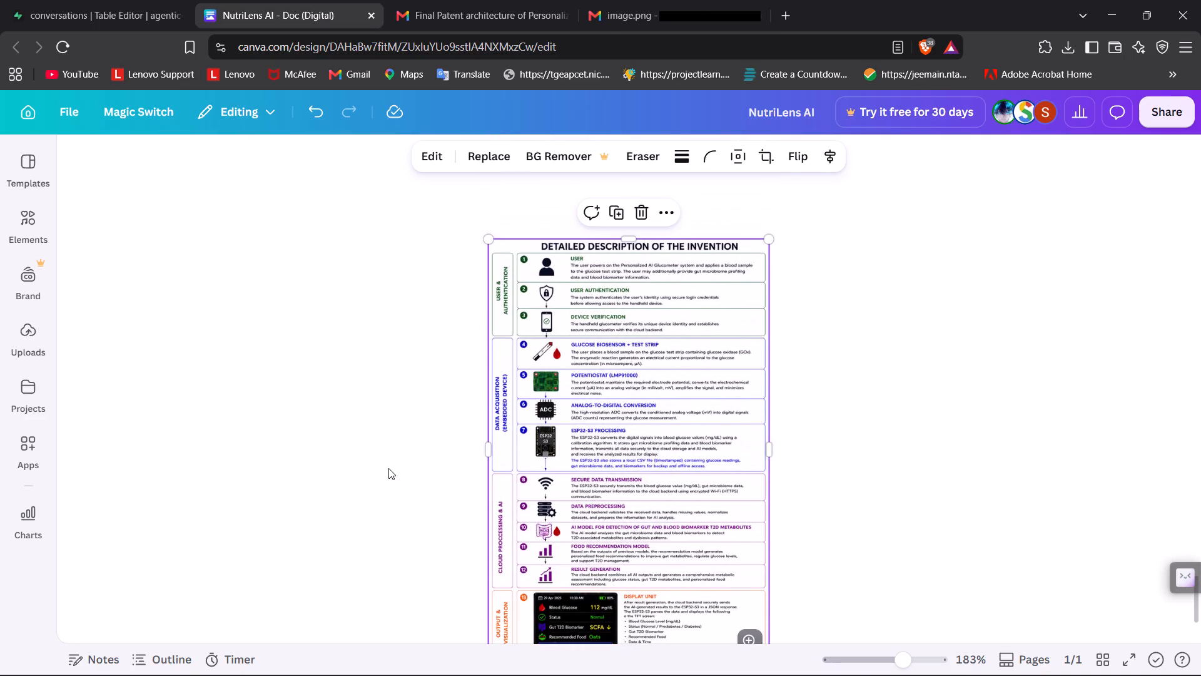
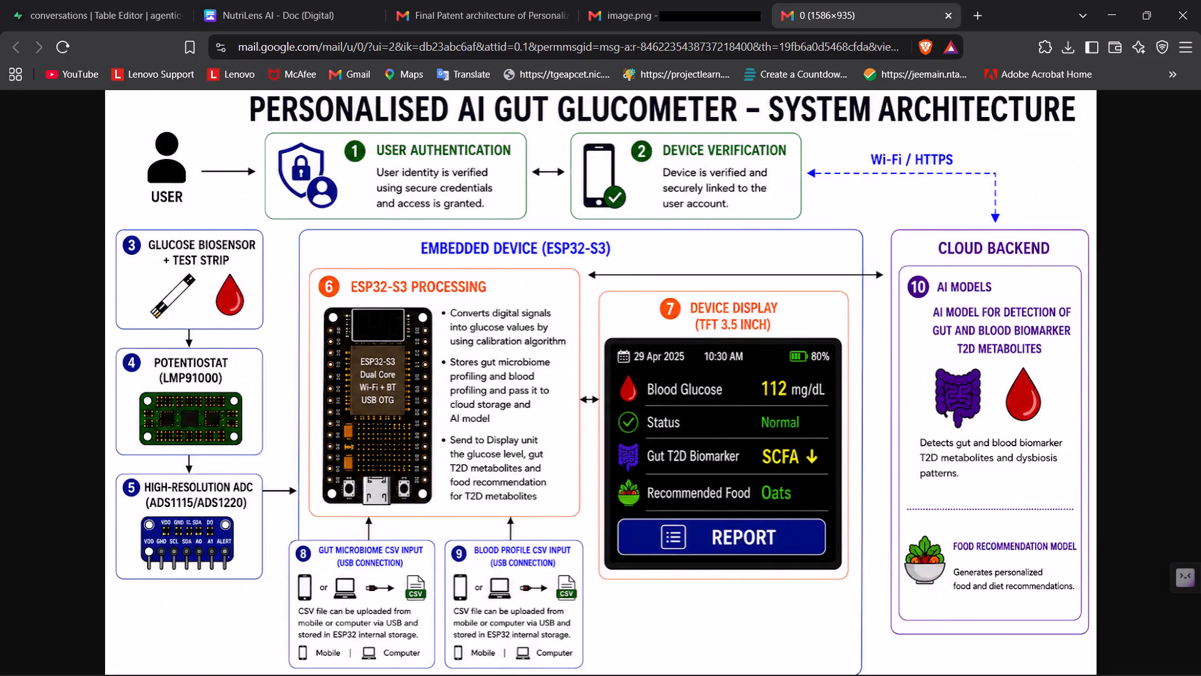
Return to the NutriLens AI document and paste the copied system architecture image below the Detailed Description of the Invention image, allowing clipboard access.
click(320, 0)
click(314, 341)
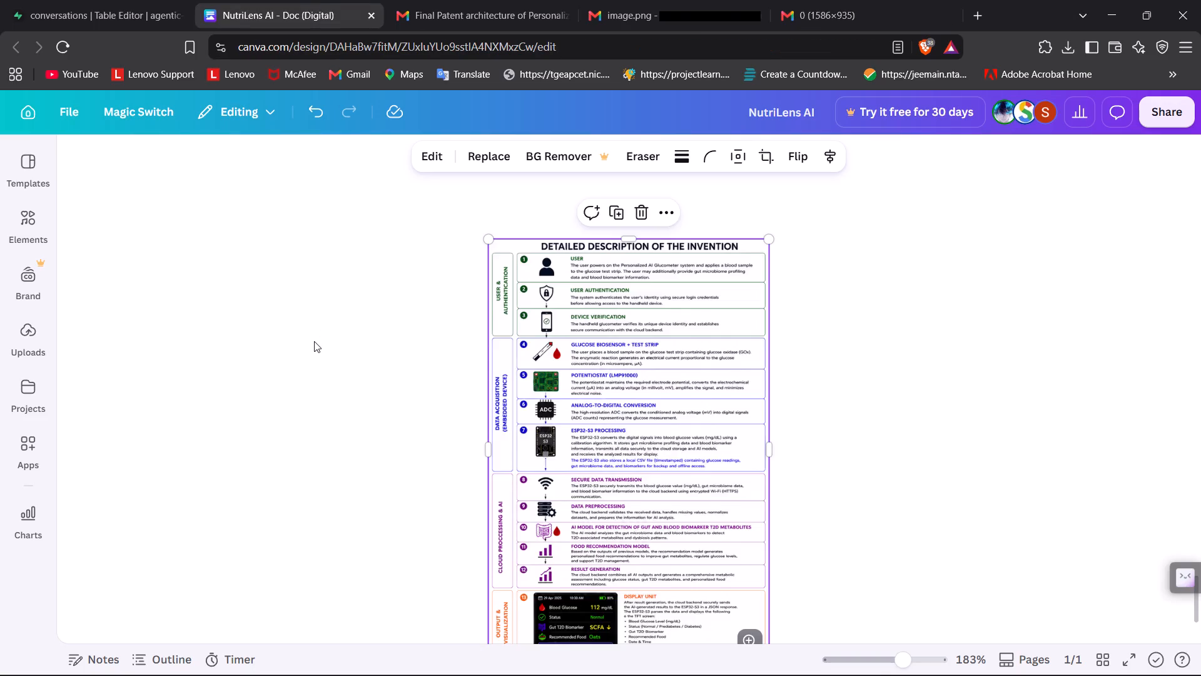
right_click(314, 341)
click(336, 383)
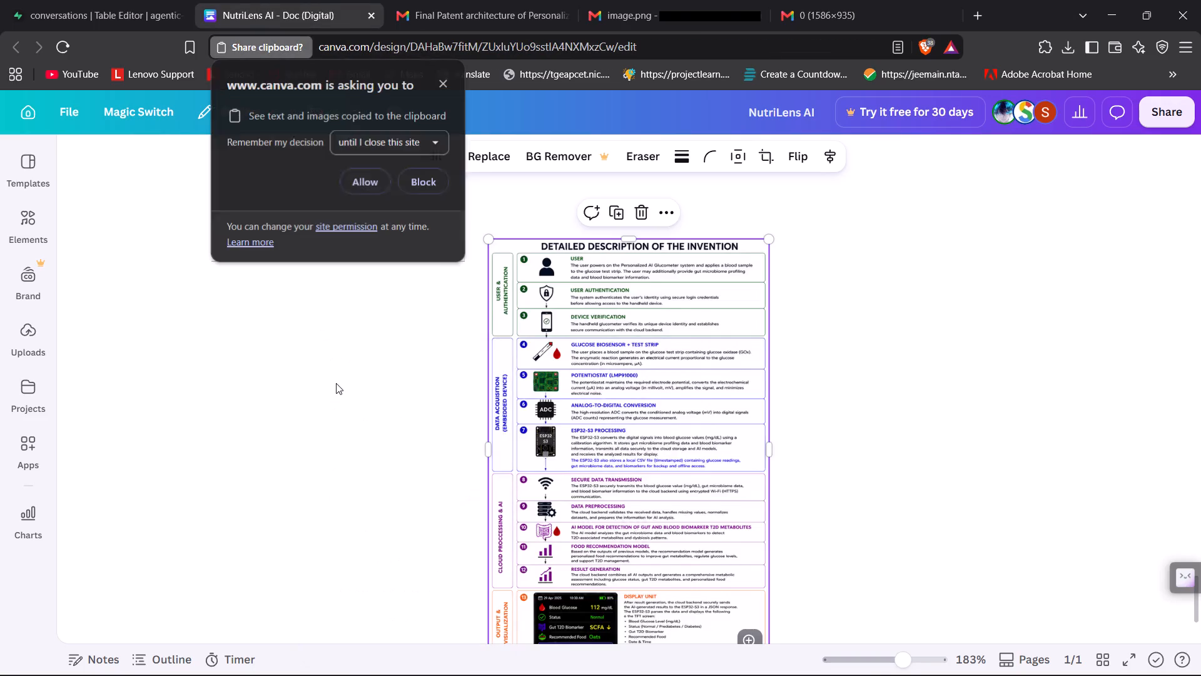
click(365, 182)
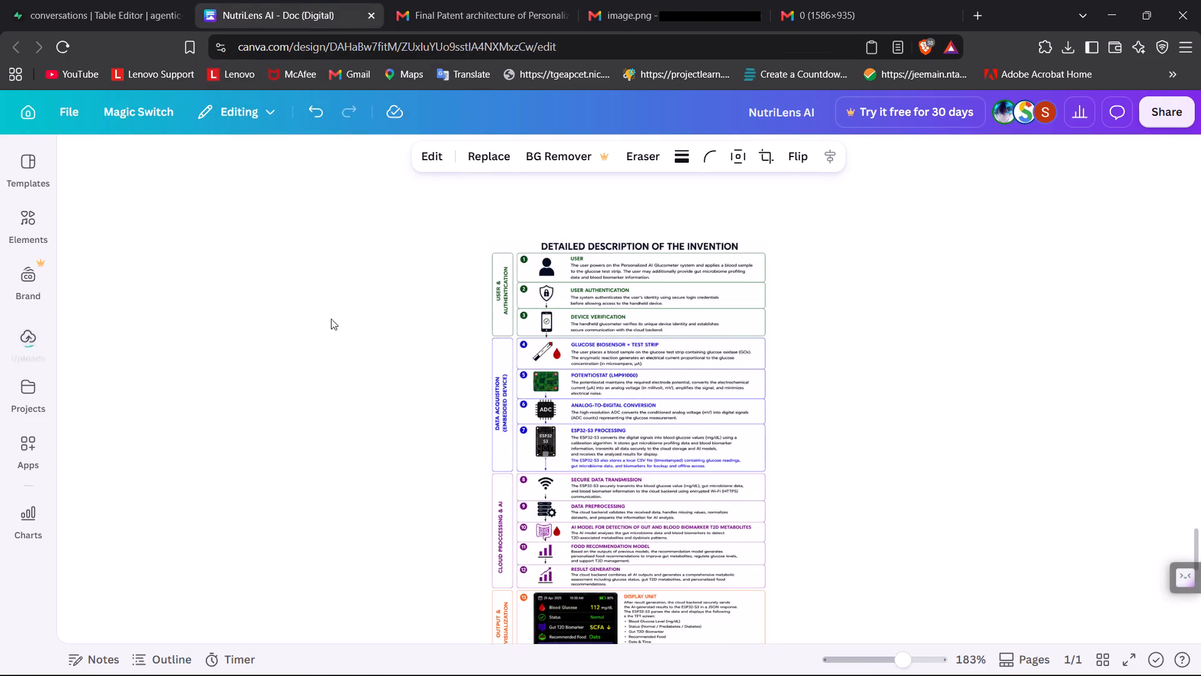
Shrink the pasted system architecture image and place it beside the Detailed Description image, to its left, in a two-column row.
scroll(315, 399, down, 7)
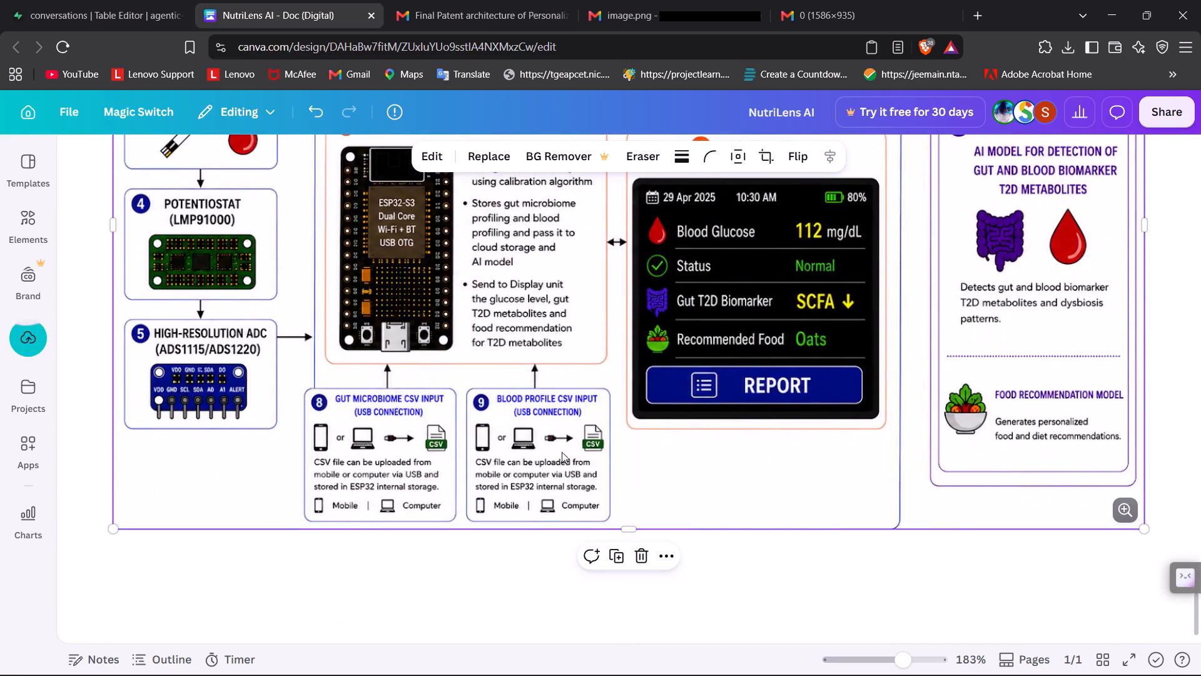
drag(1142, 527, 993, 495)
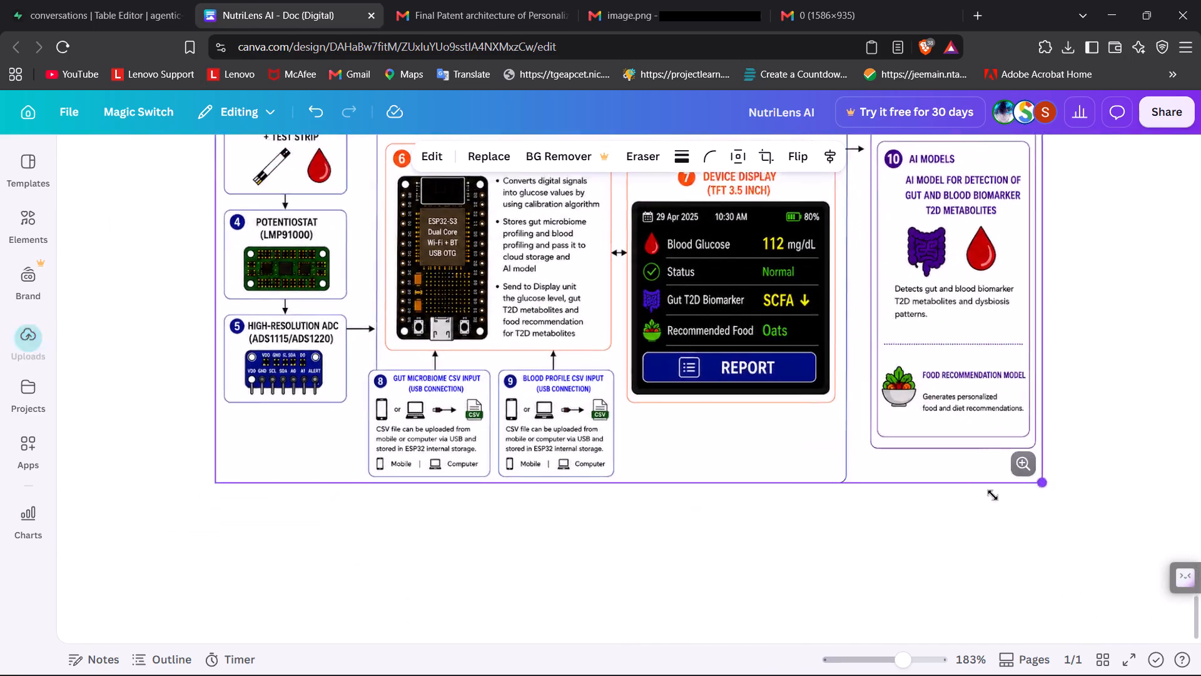
drag(993, 495, 721, 372)
scroll(721, 372, up, 1)
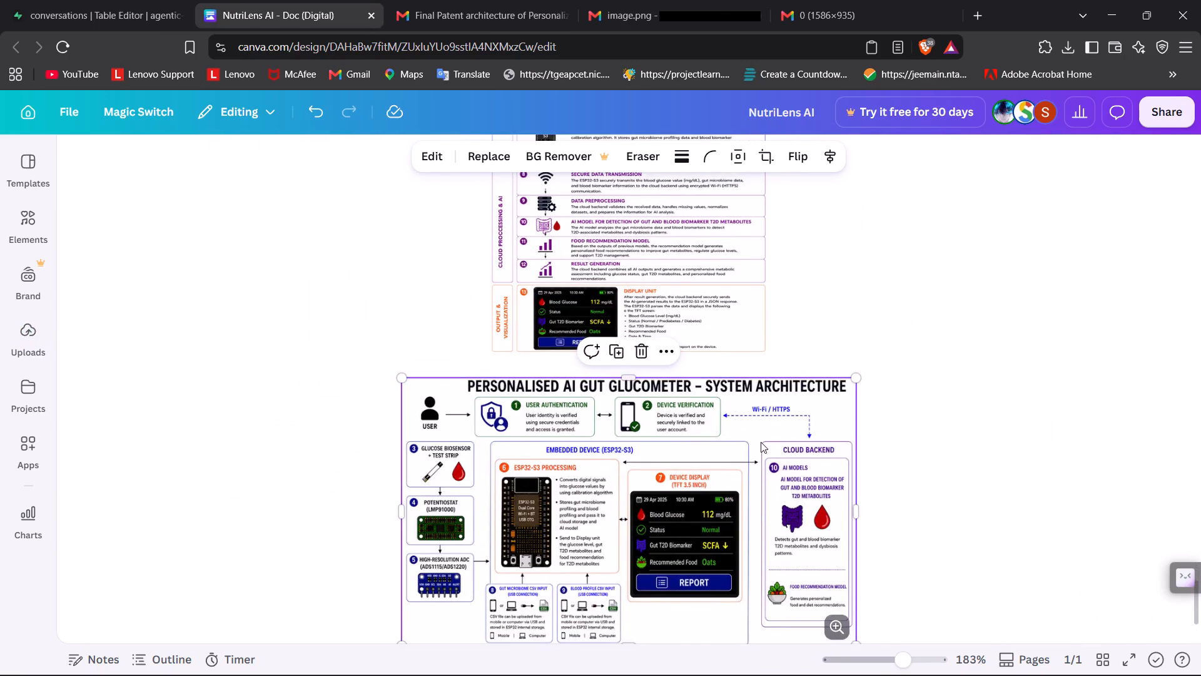
drag(761, 442, 380, 287)
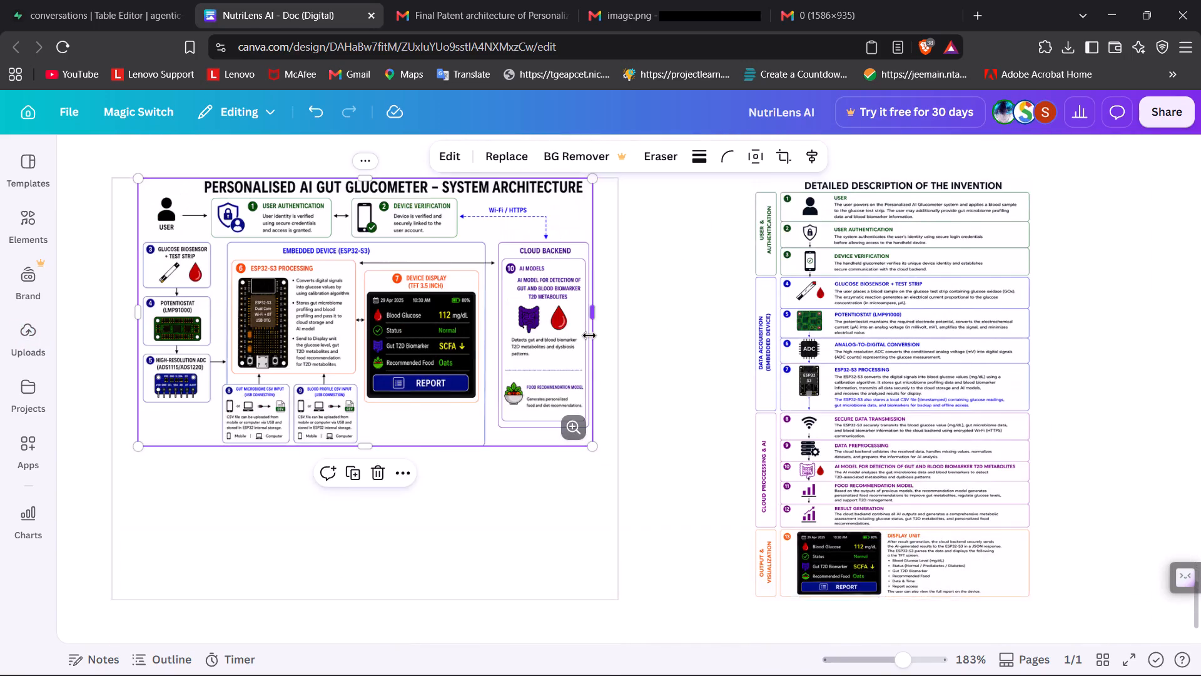
Enlarge the system architecture image until it fills the full width of its column.
scroll(589, 335, down, 2)
scroll(589, 335, up, 3)
scroll(589, 335, down, 1)
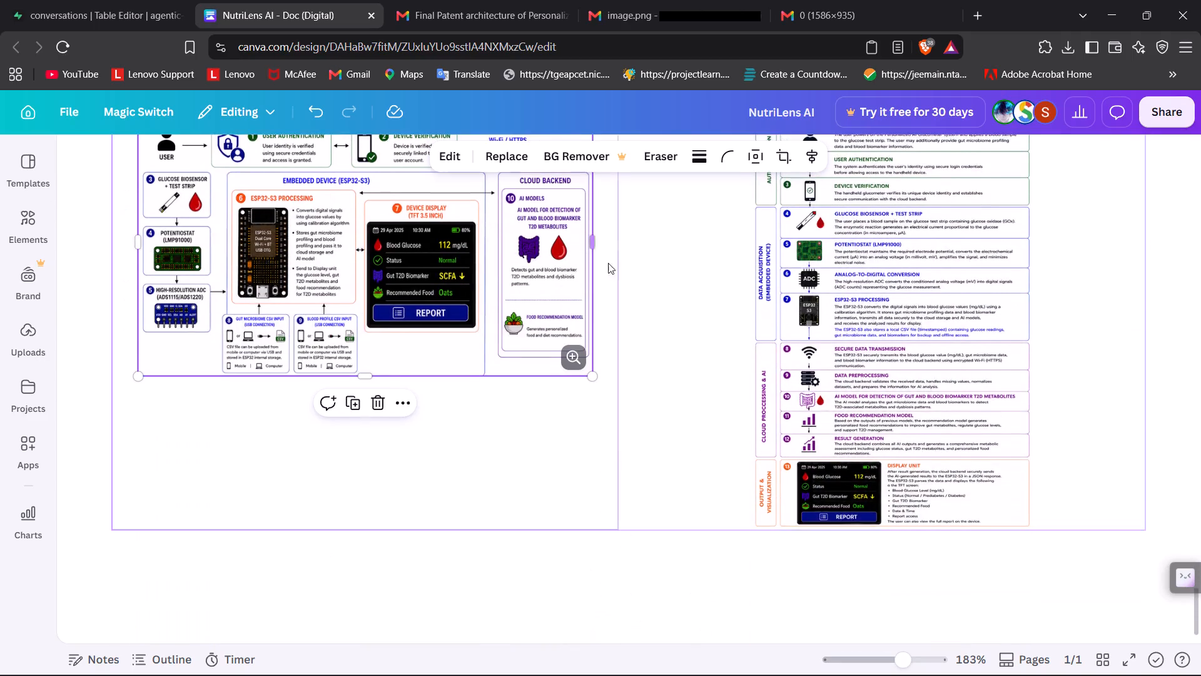
scroll(607, 256, up, 1)
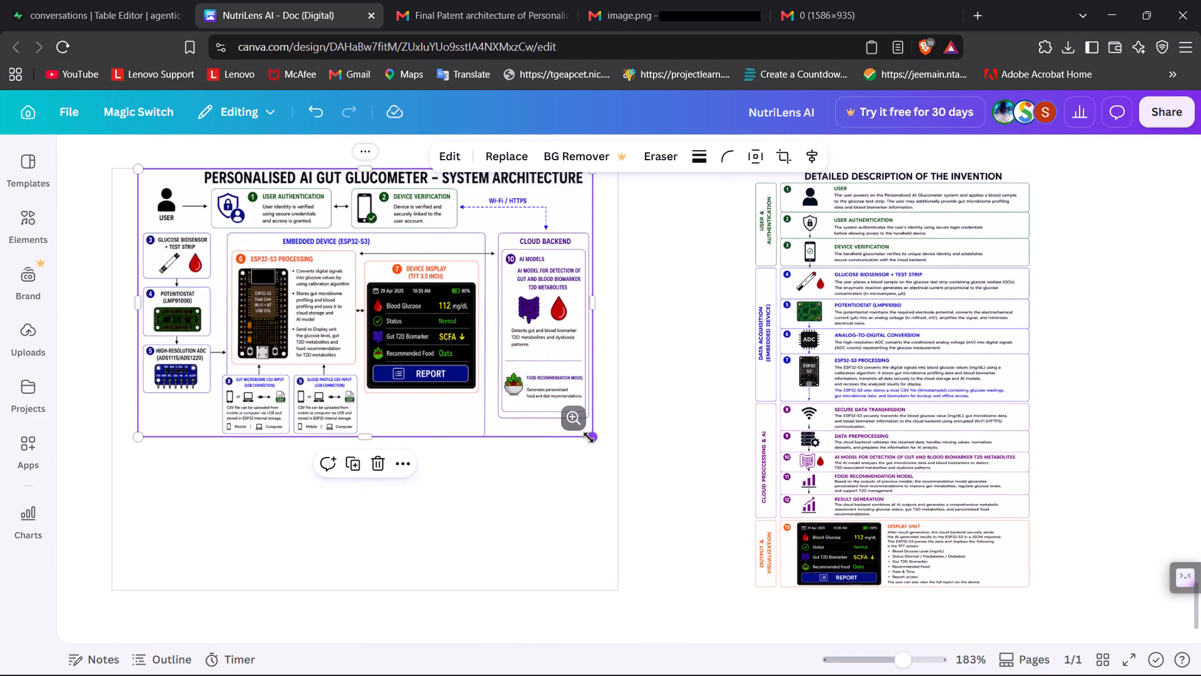
drag(589, 439, 617, 453)
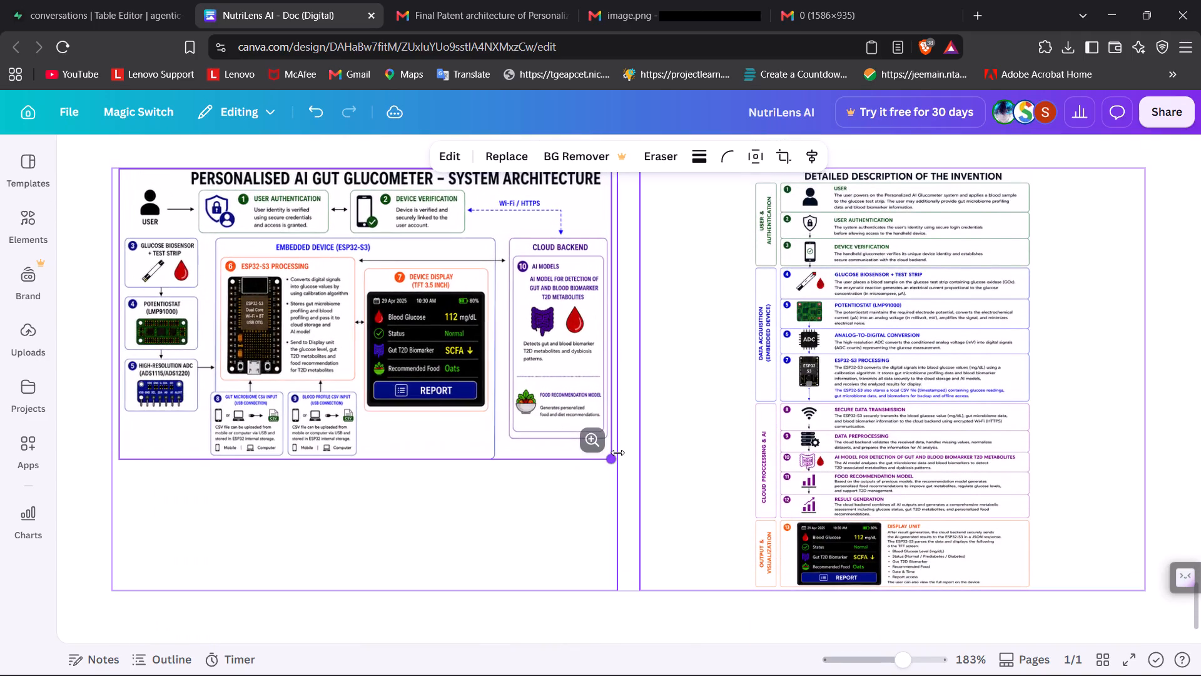
drag(617, 453, 624, 458)
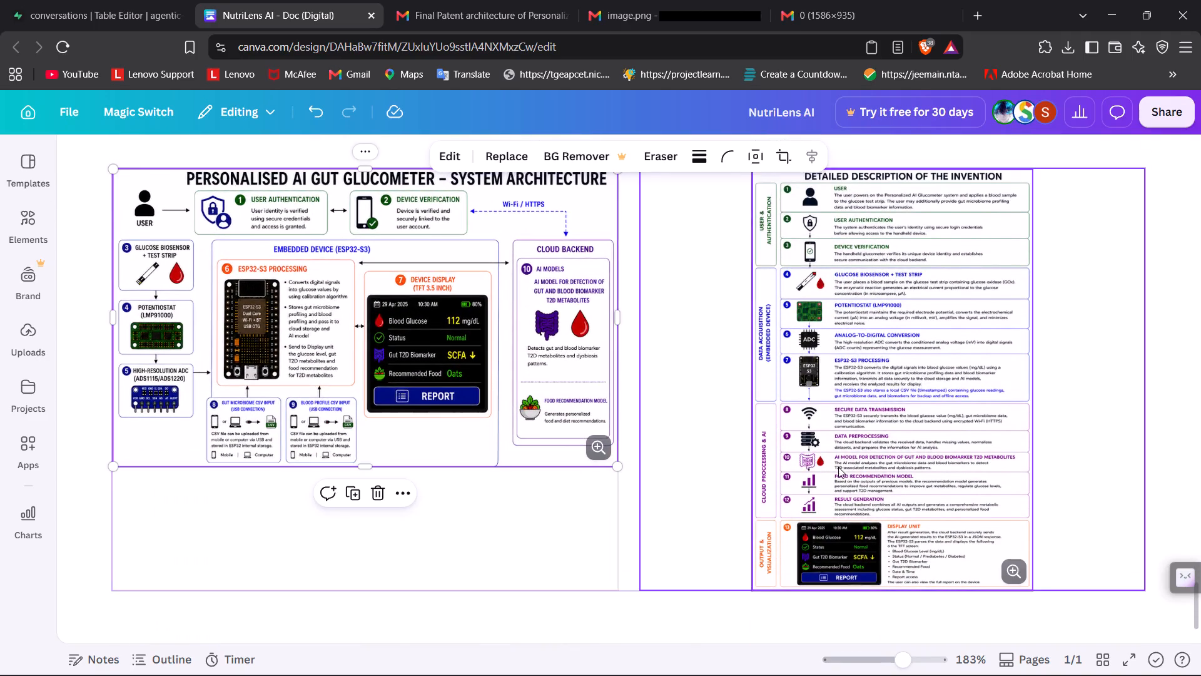
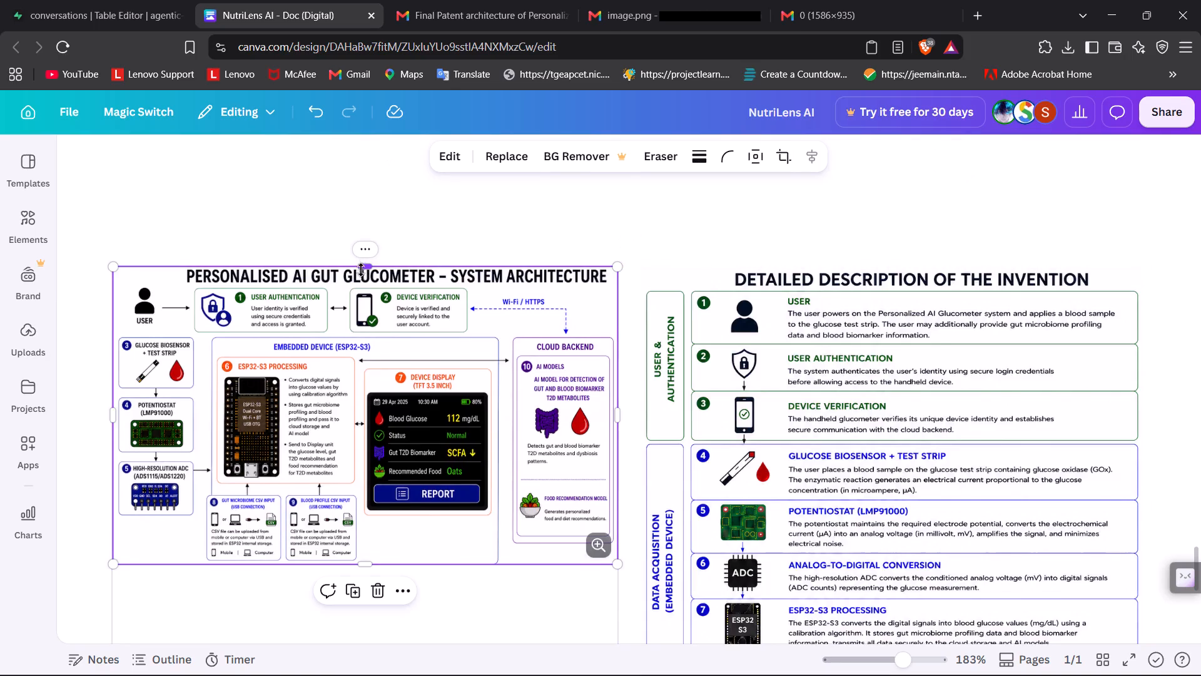
Crop the top of the system architecture image to remove its "Personalised AI Gut Glucometer – System Architecture" title.
drag(361, 270, 357, 283)
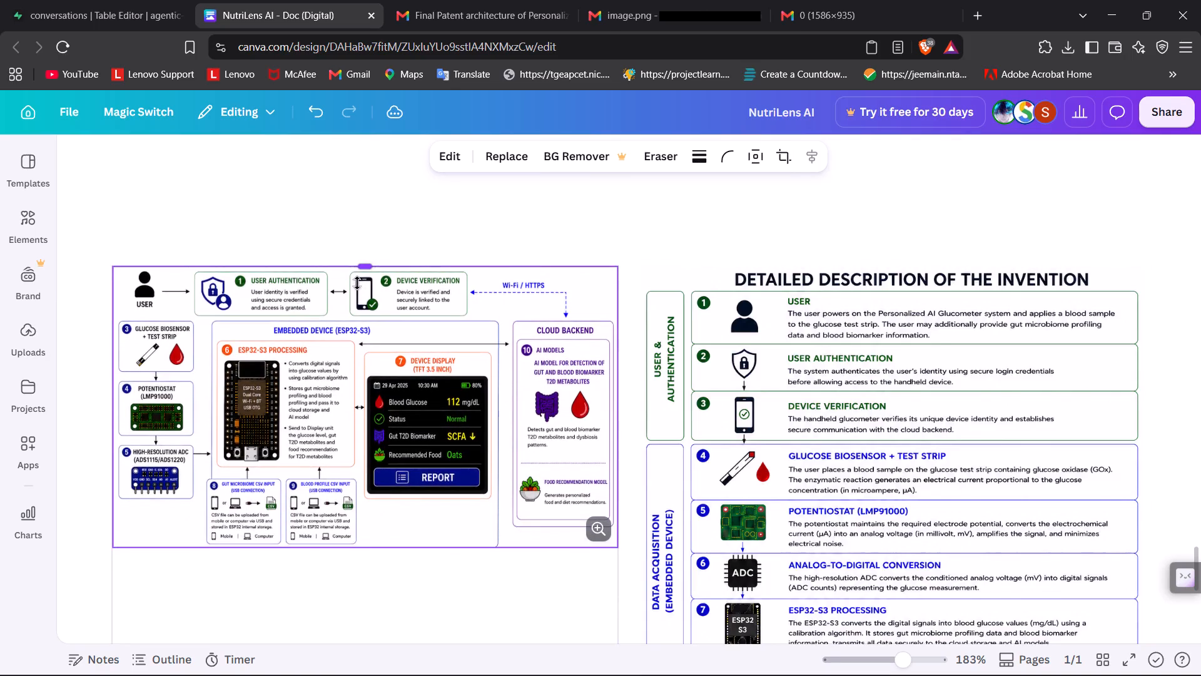
drag(357, 283, 357, 283)
click(306, 237)
Crop the top of the adjacent image to remove its "Detailed Description of the Invention" title.
click(961, 344)
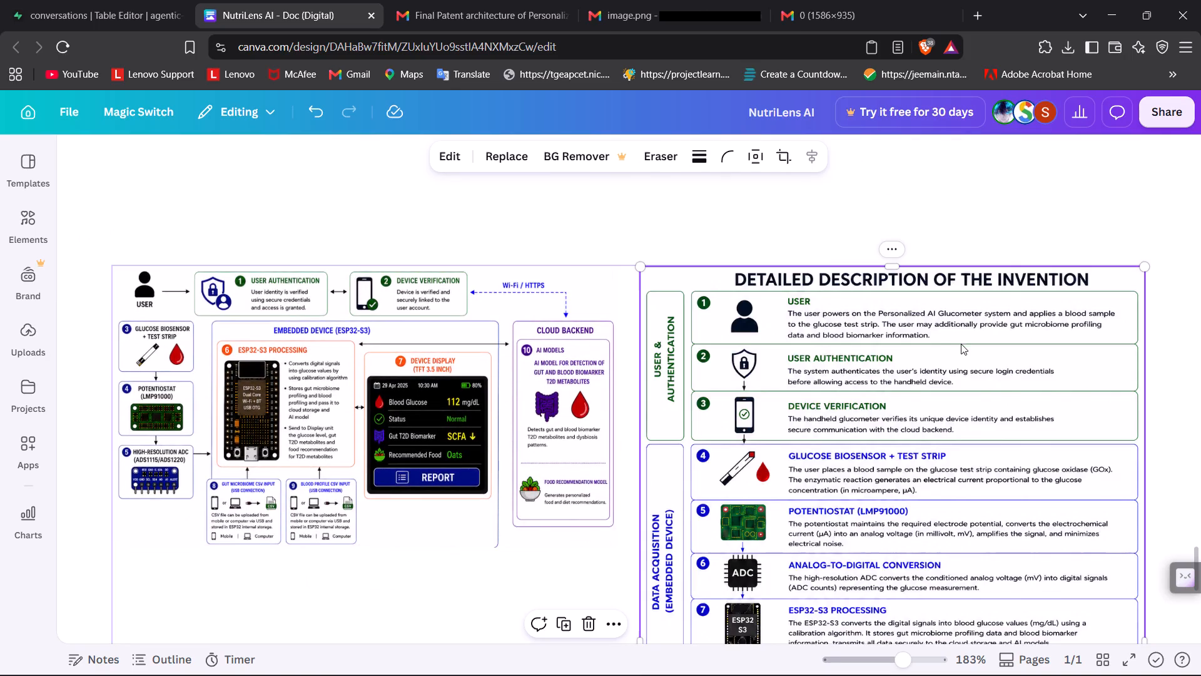
drag(889, 262, 889, 280)
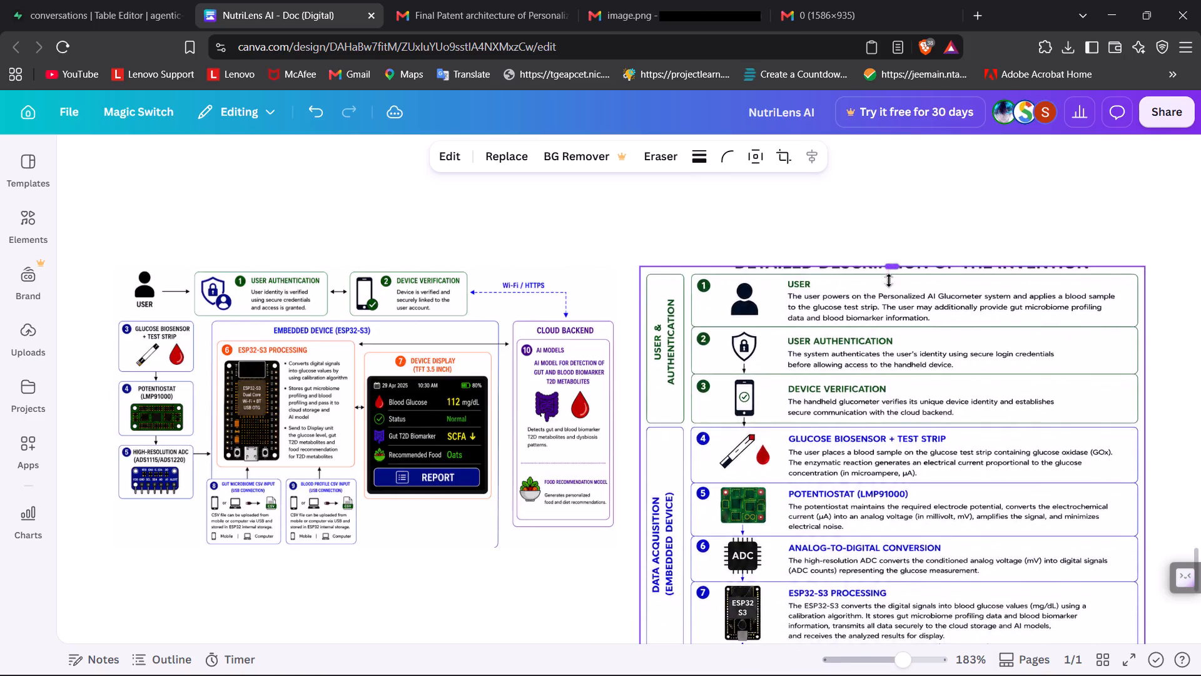
drag(889, 280, 886, 283)
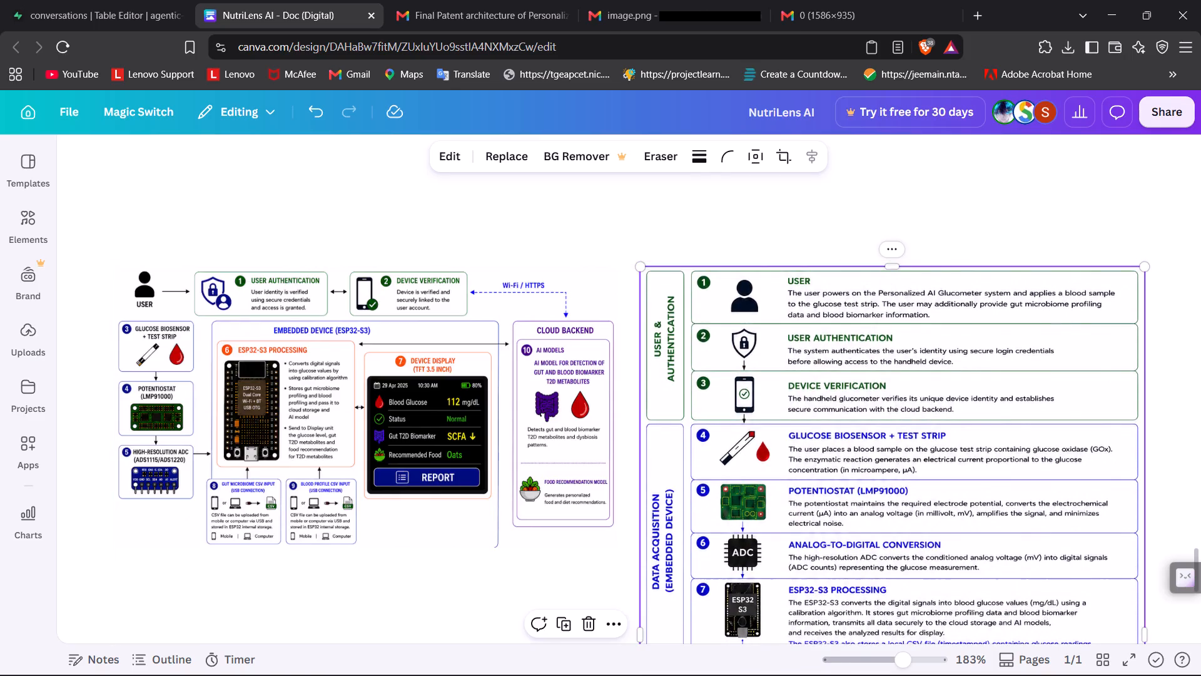
click(758, 204)
Review the two cropped images and the Category / Agent Tool / Input / Output table above them.
scroll(702, 222, down, 2)
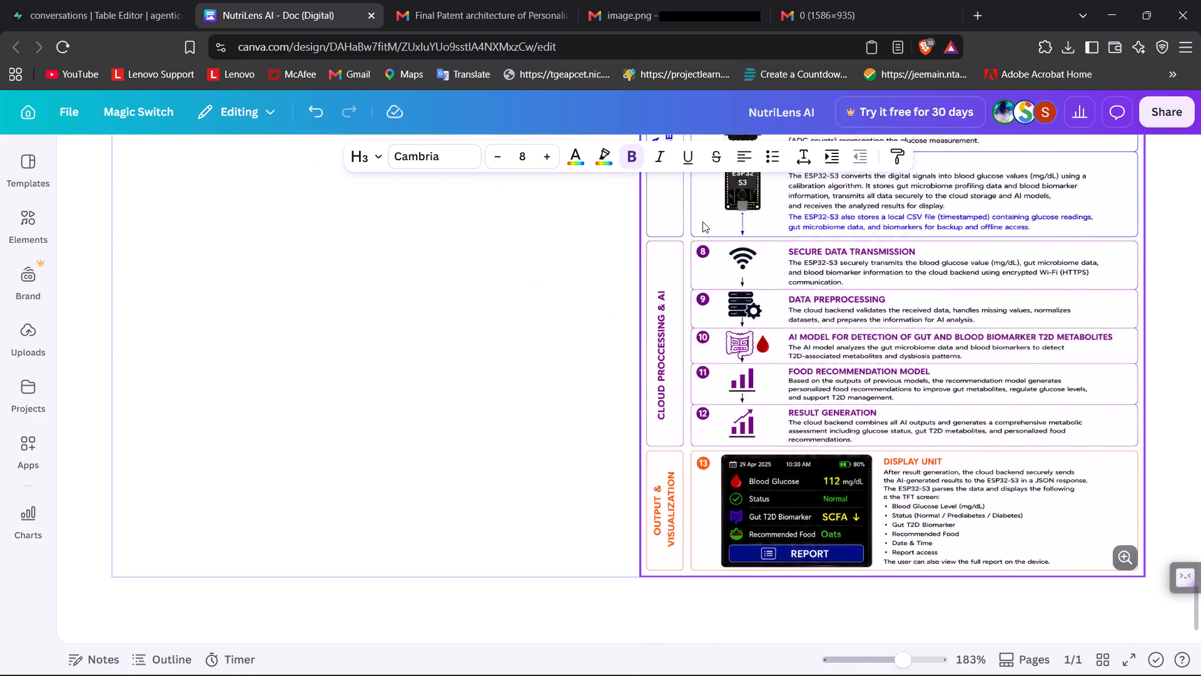
scroll(702, 222, down, 1)
scroll(702, 222, up, 4)
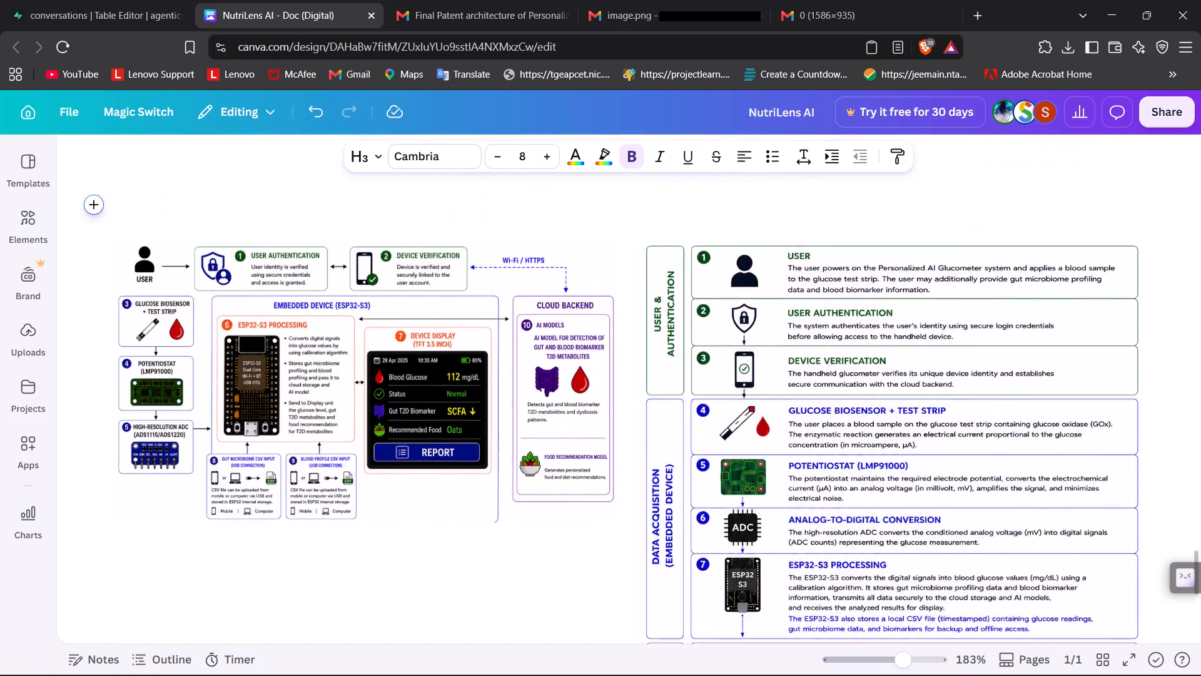
scroll(702, 222, up, 5)
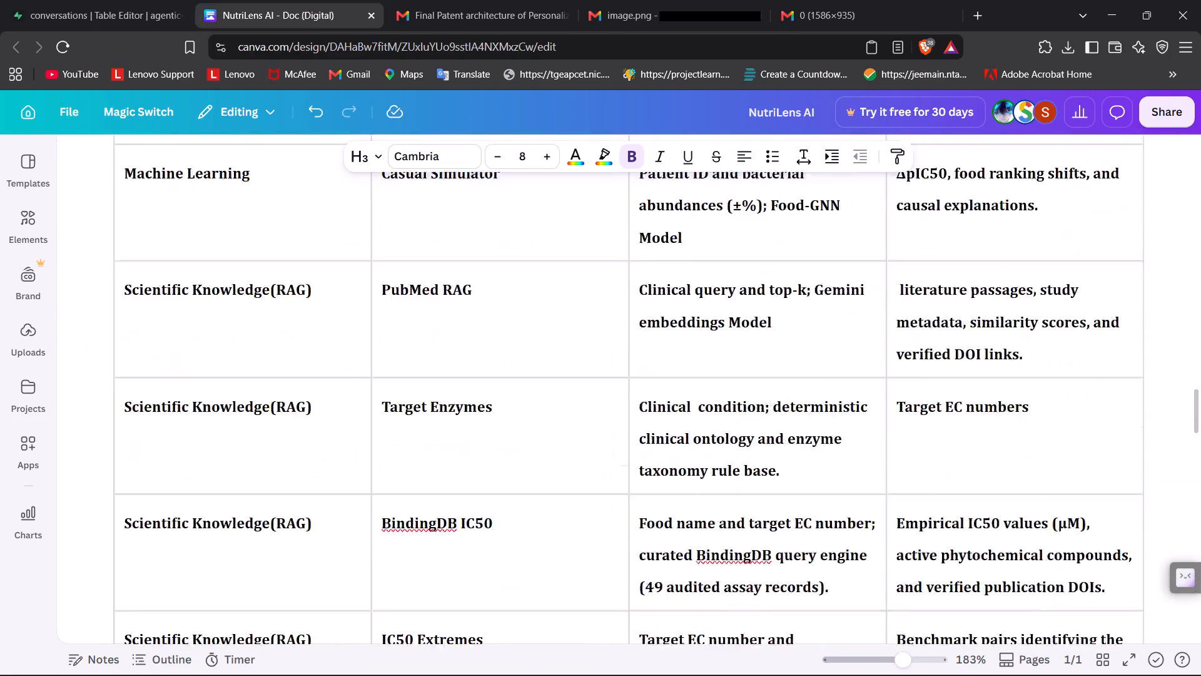
scroll(702, 222, up, 1)
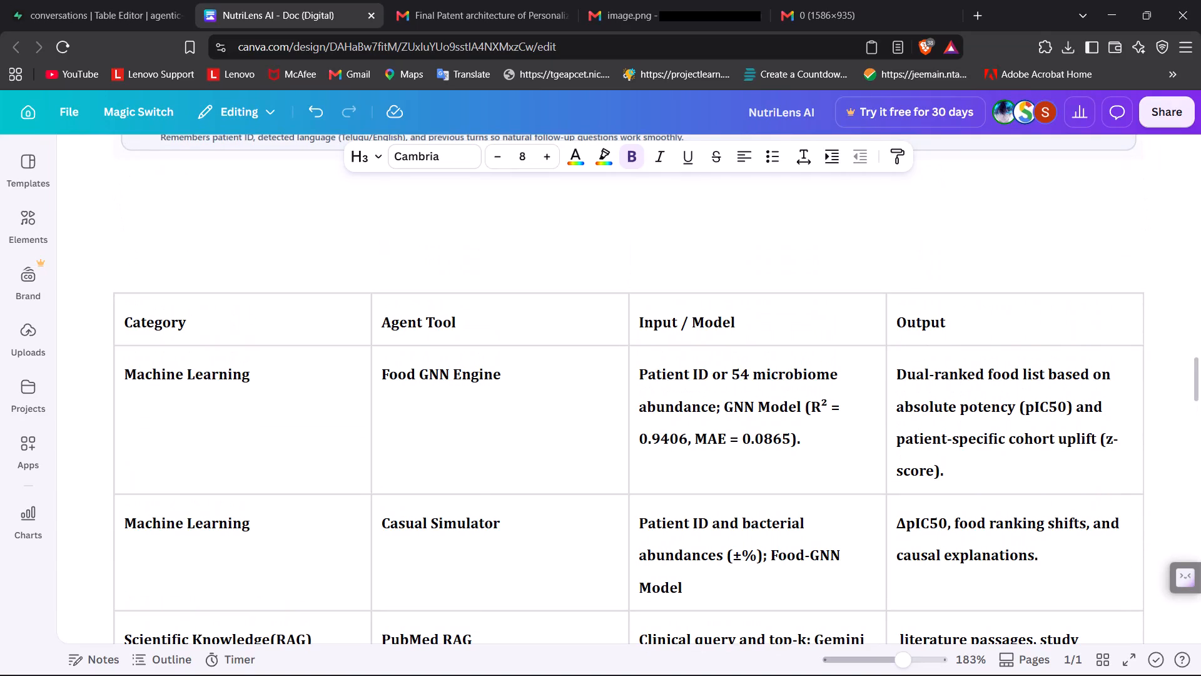
scroll(839, 232, down, 3)
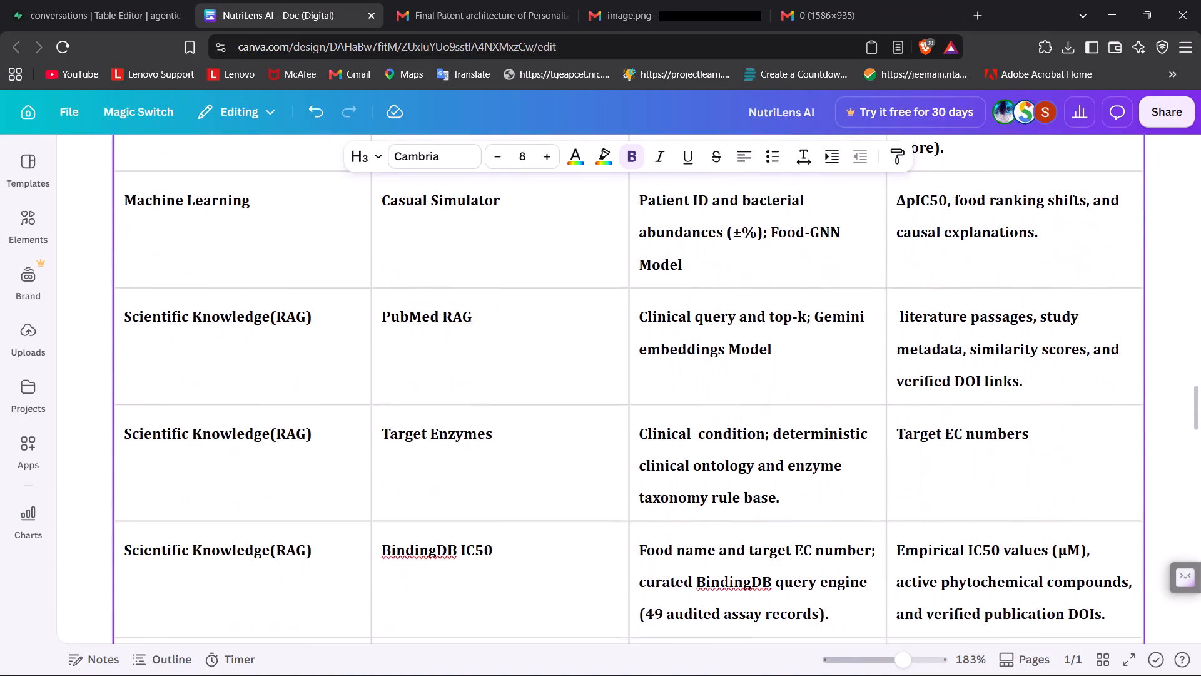
scroll(839, 232, down, 2)
scroll(839, 232, up, 2)
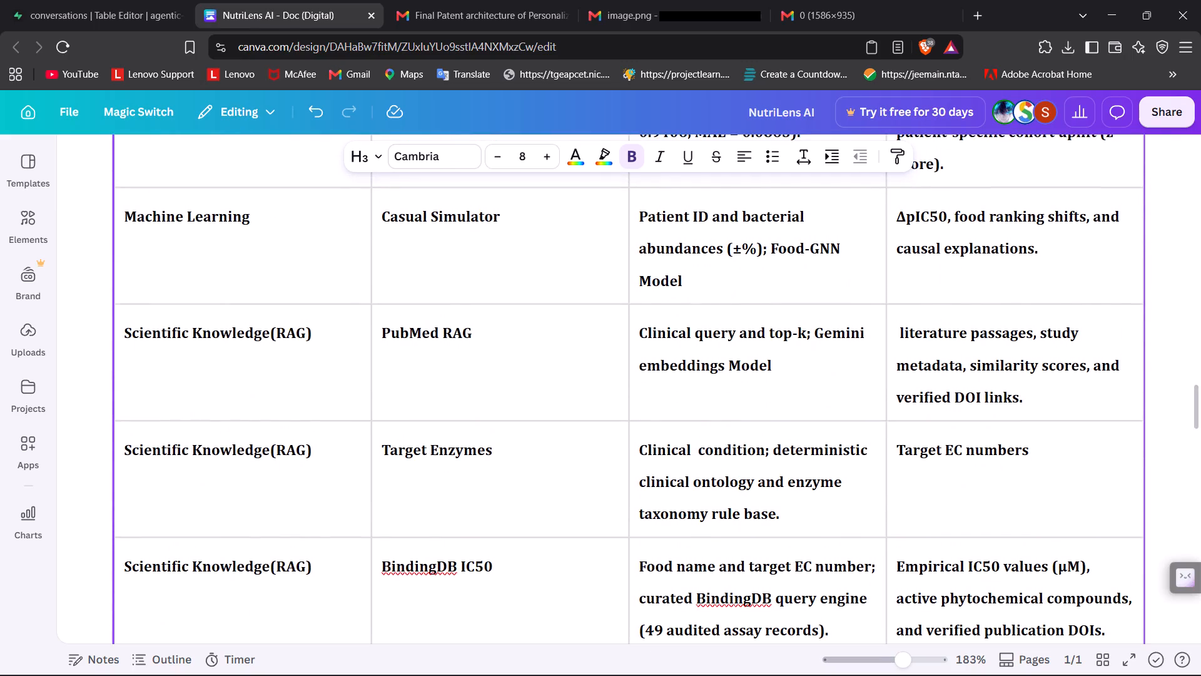
scroll(667, 363, down, 1)
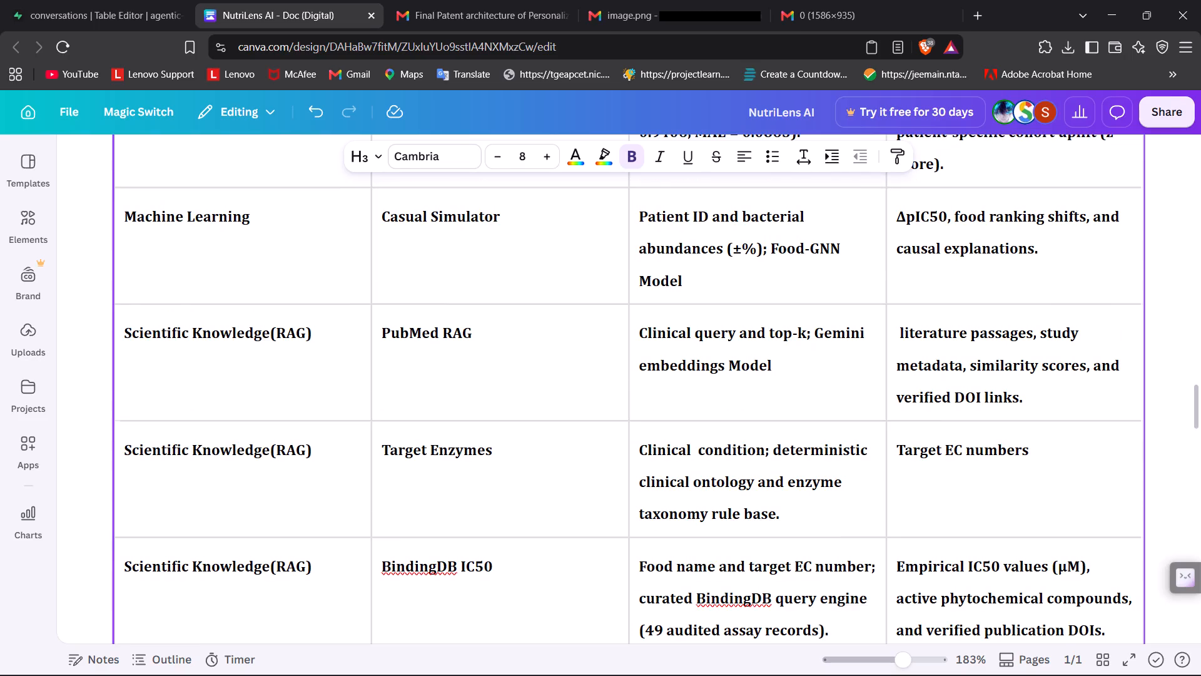
scroll(667, 363, down, 2)
scroll(667, 363, up, 5)
scroll(667, 363, down, 1)
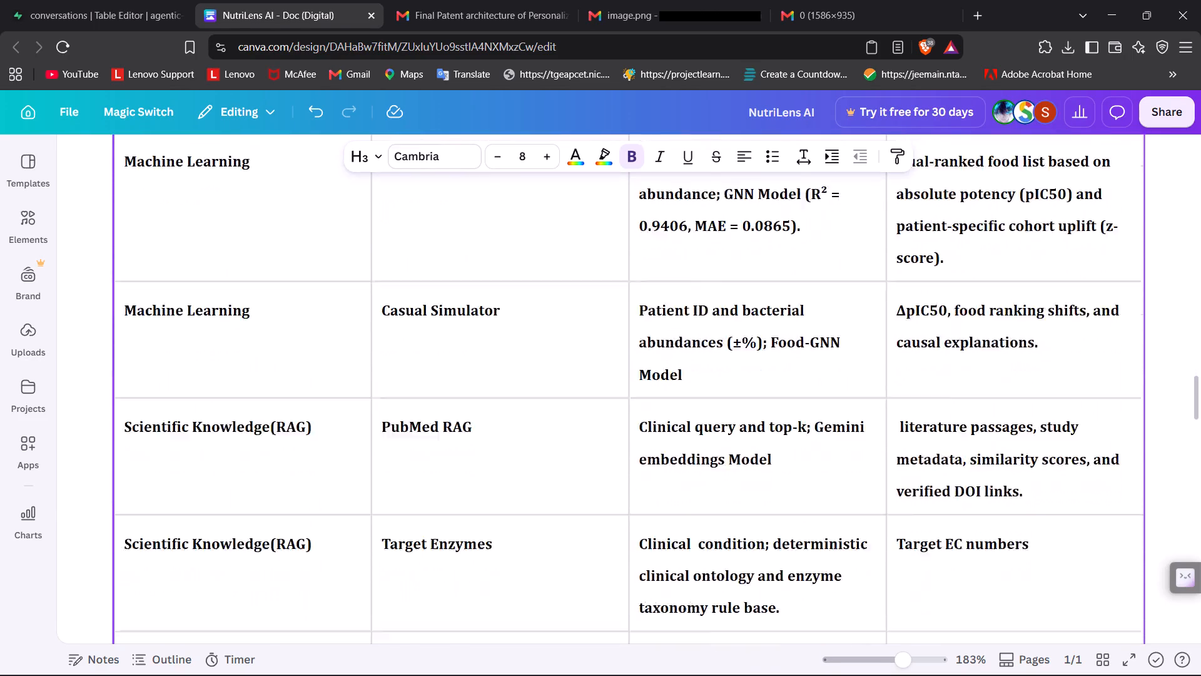
scroll(667, 363, down, 1)
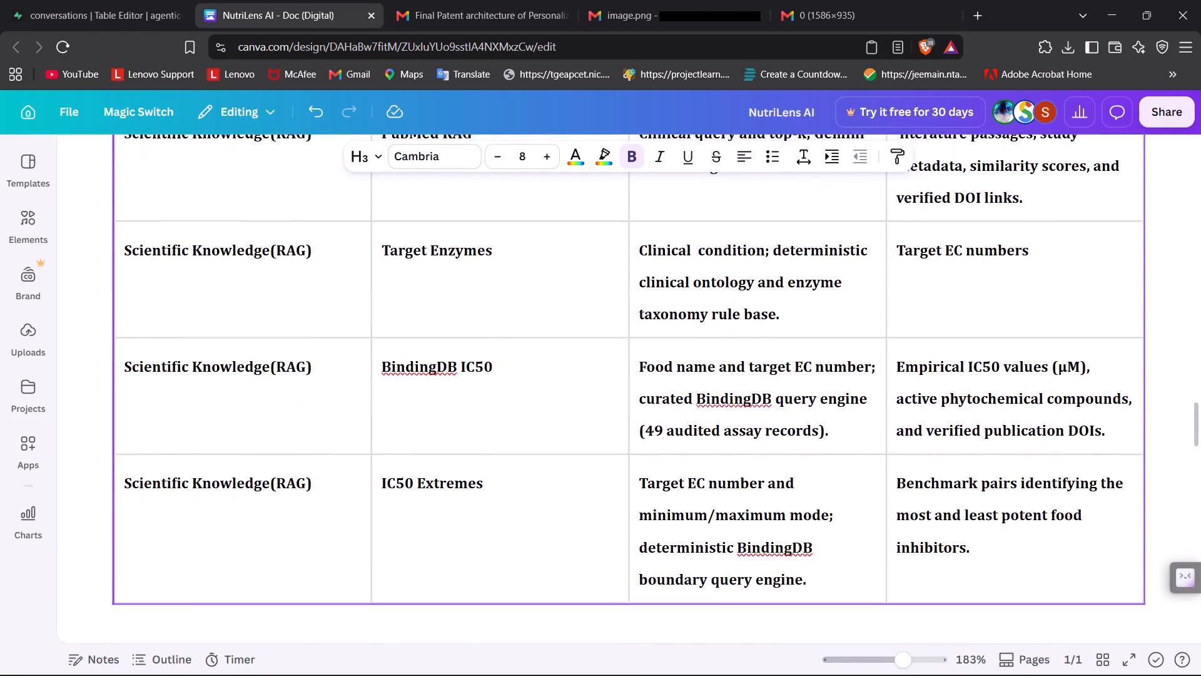
scroll(667, 363, down, 1)
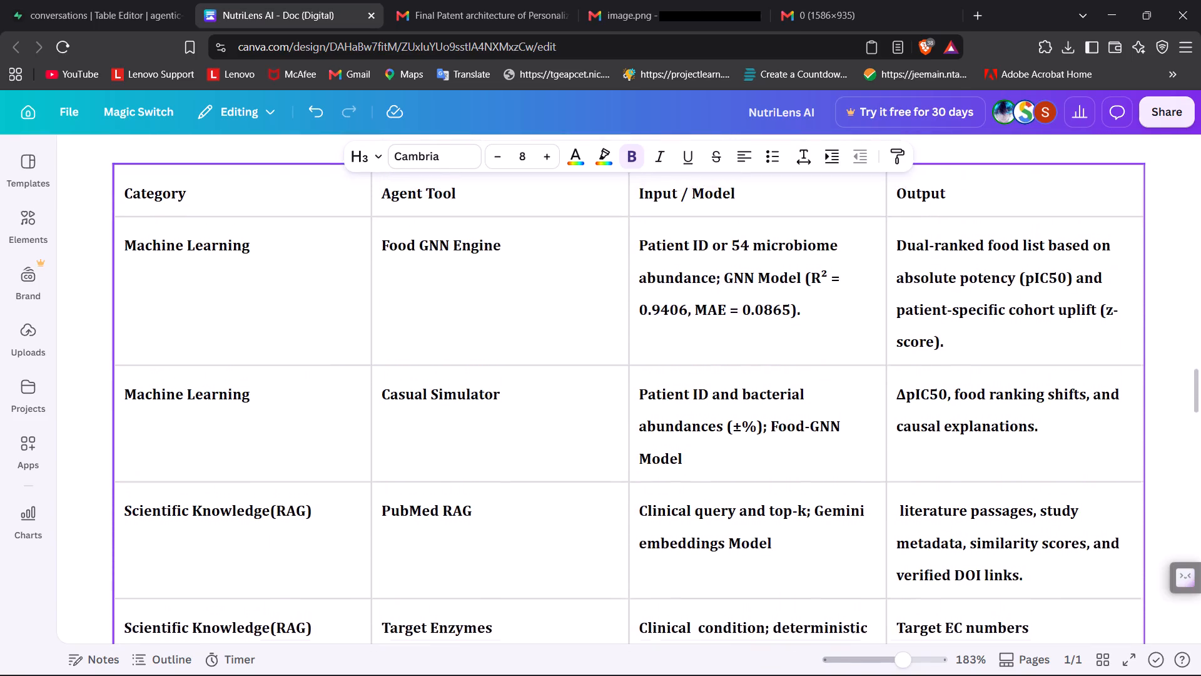
scroll(667, 363, down, 1)
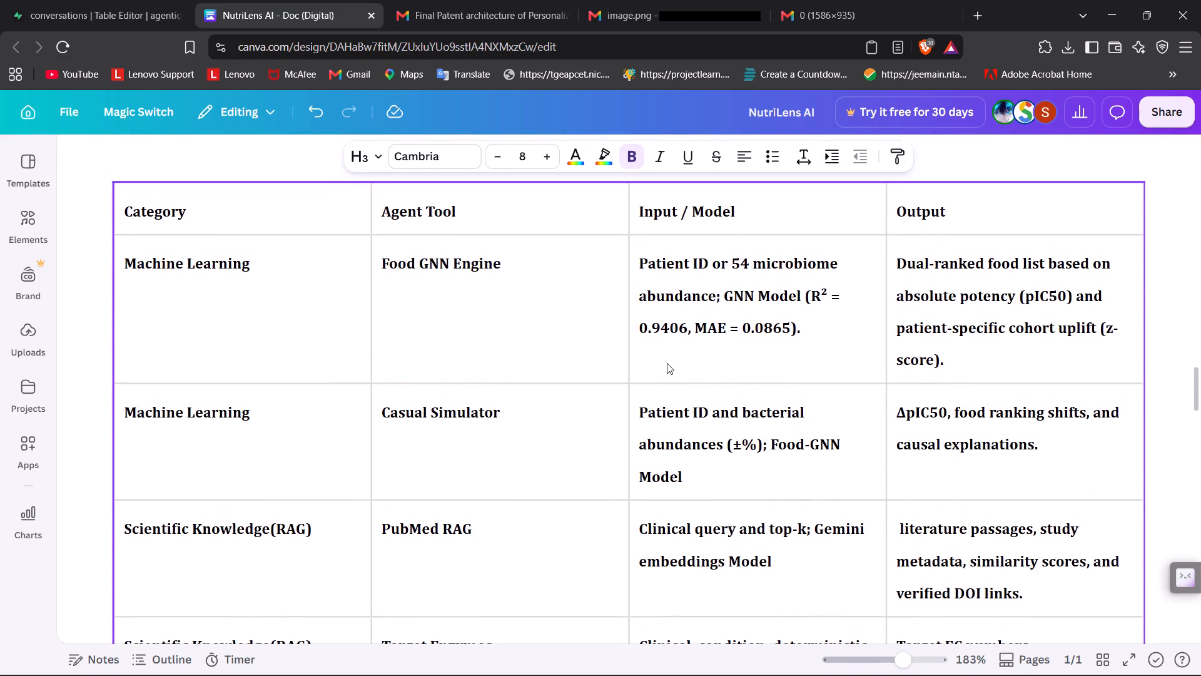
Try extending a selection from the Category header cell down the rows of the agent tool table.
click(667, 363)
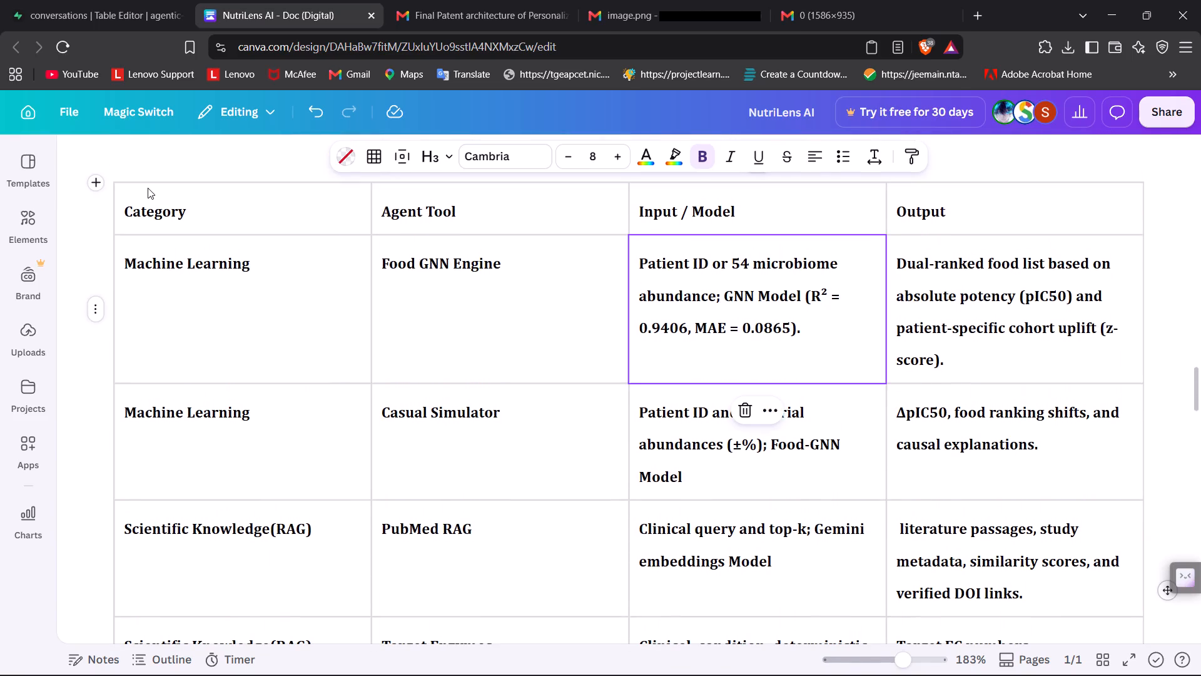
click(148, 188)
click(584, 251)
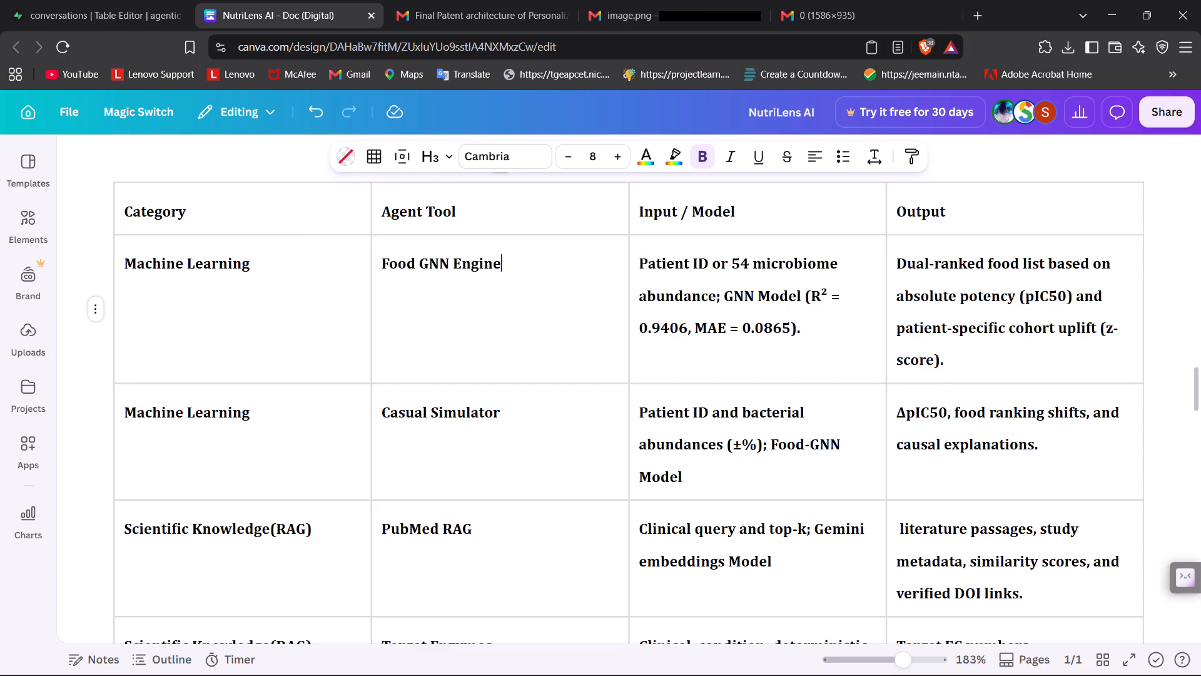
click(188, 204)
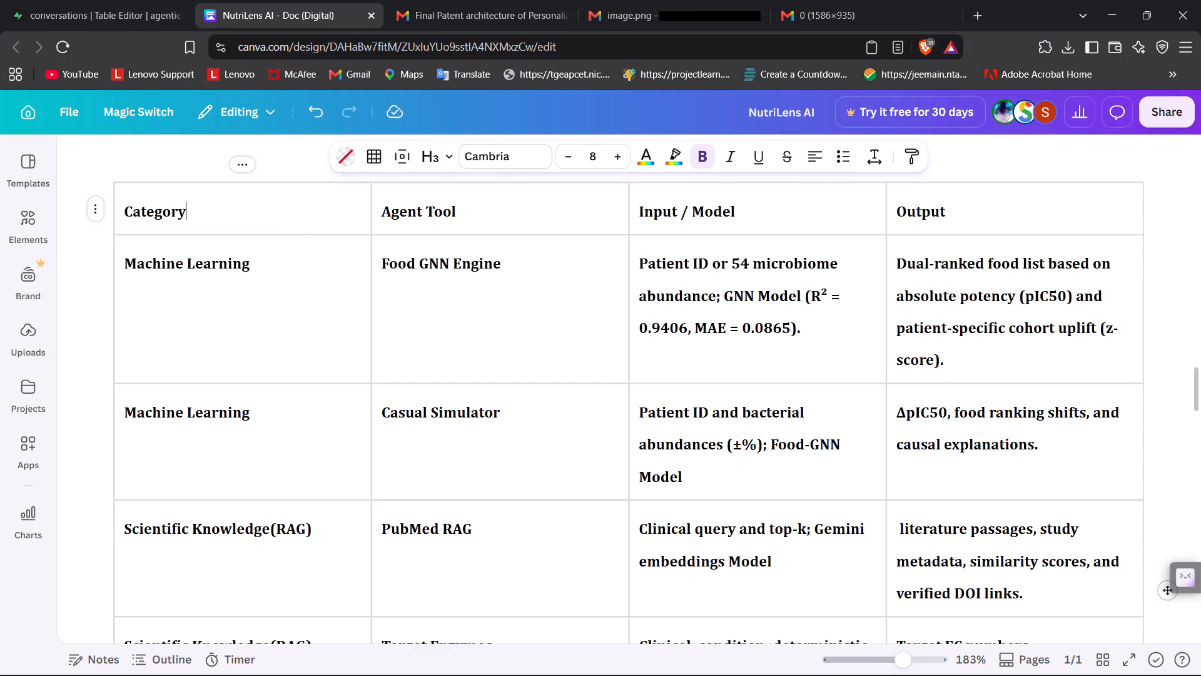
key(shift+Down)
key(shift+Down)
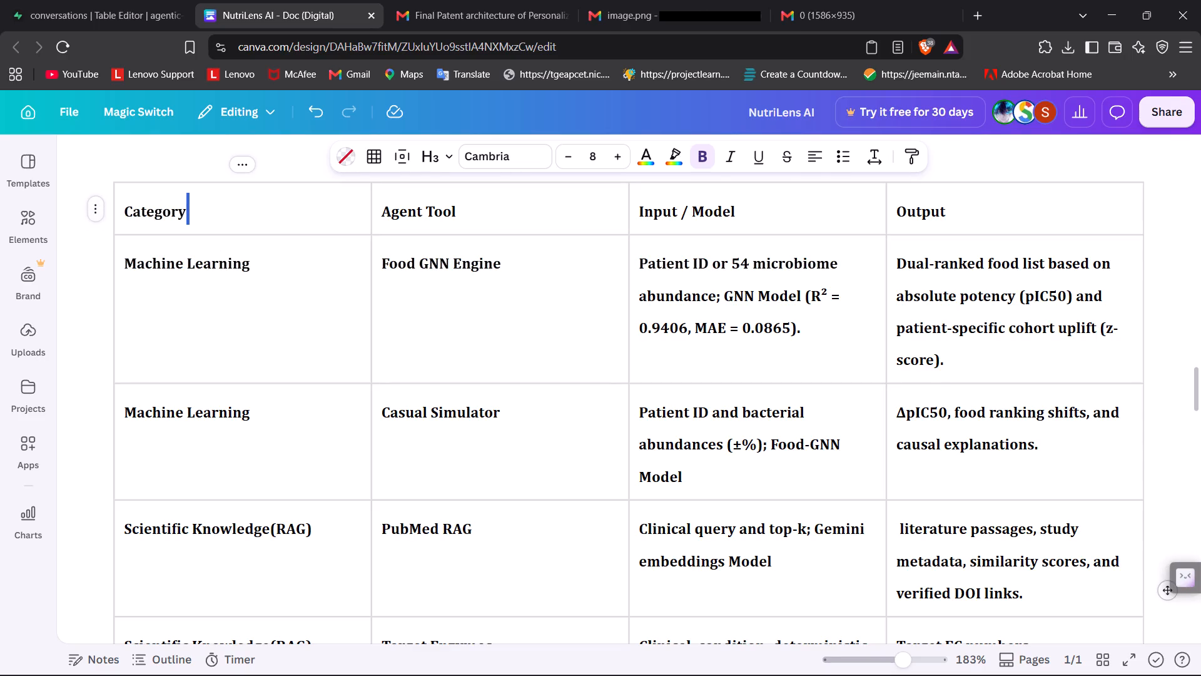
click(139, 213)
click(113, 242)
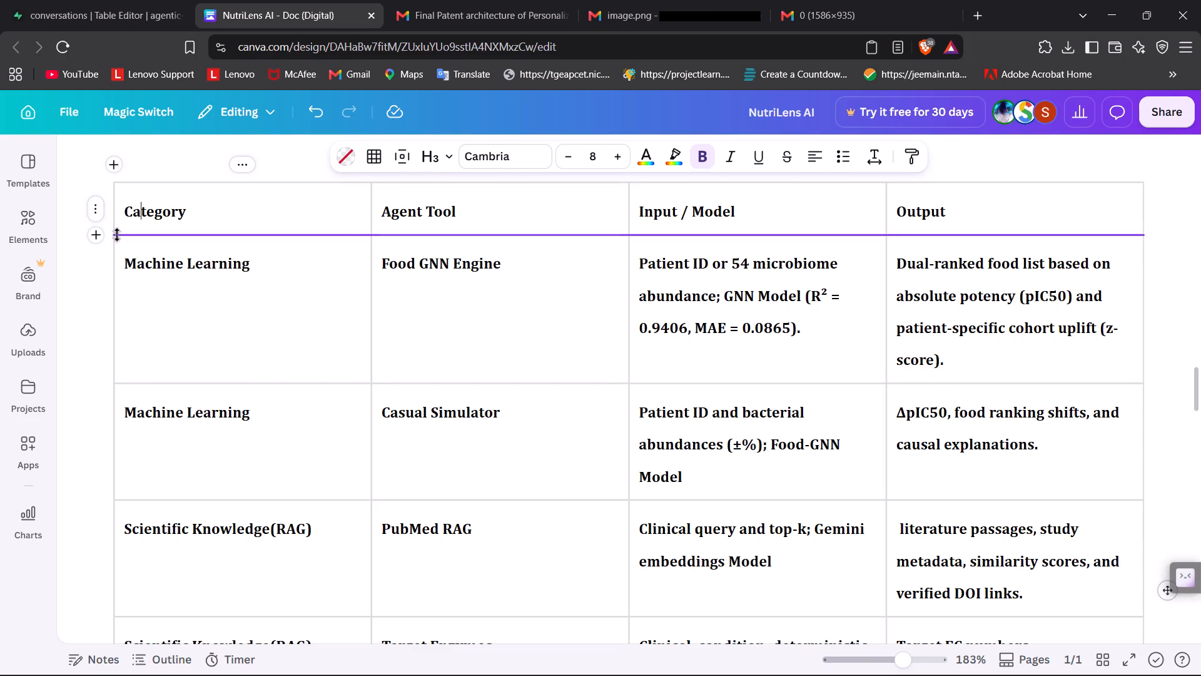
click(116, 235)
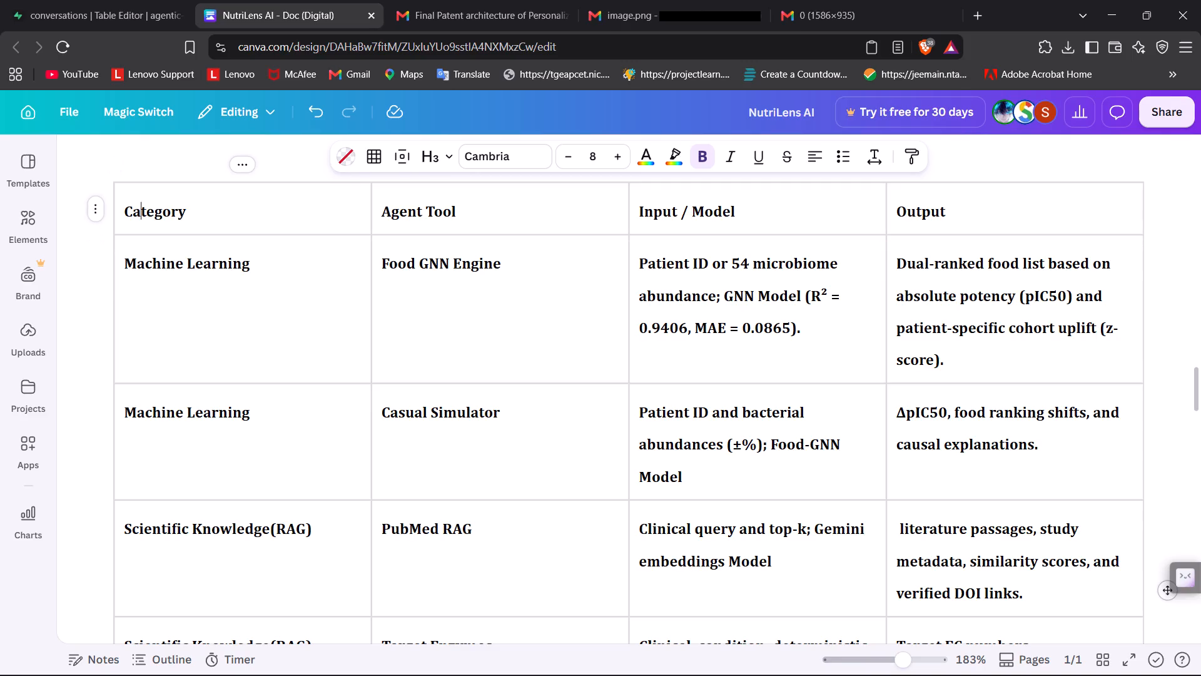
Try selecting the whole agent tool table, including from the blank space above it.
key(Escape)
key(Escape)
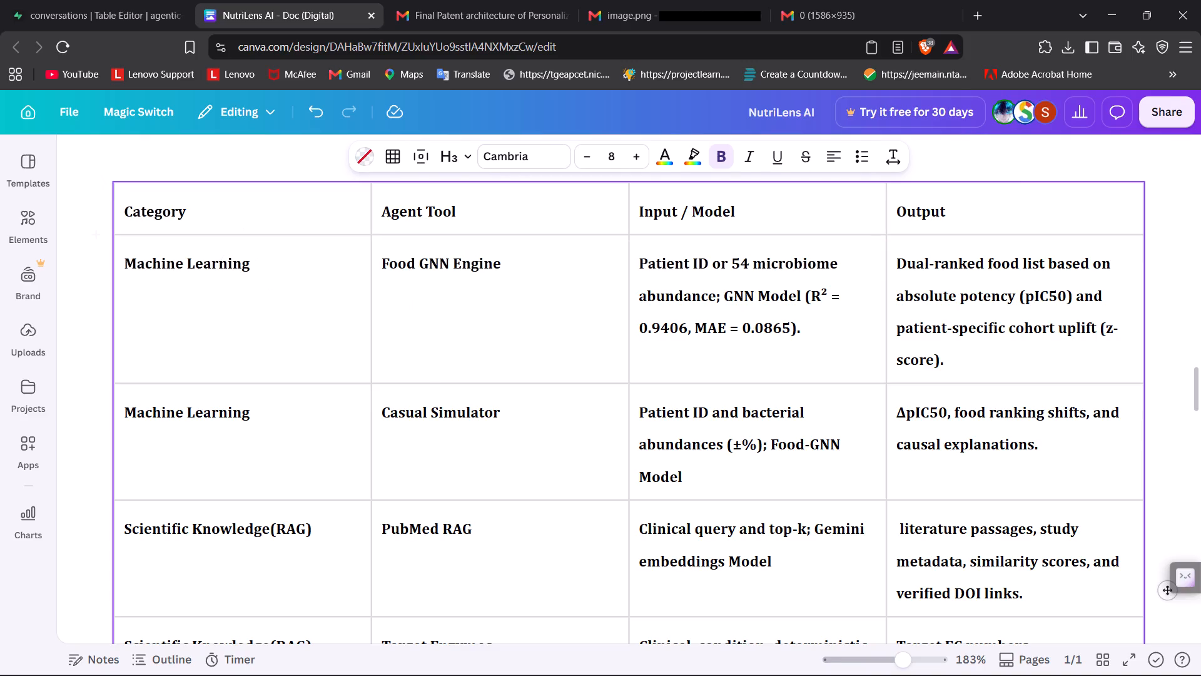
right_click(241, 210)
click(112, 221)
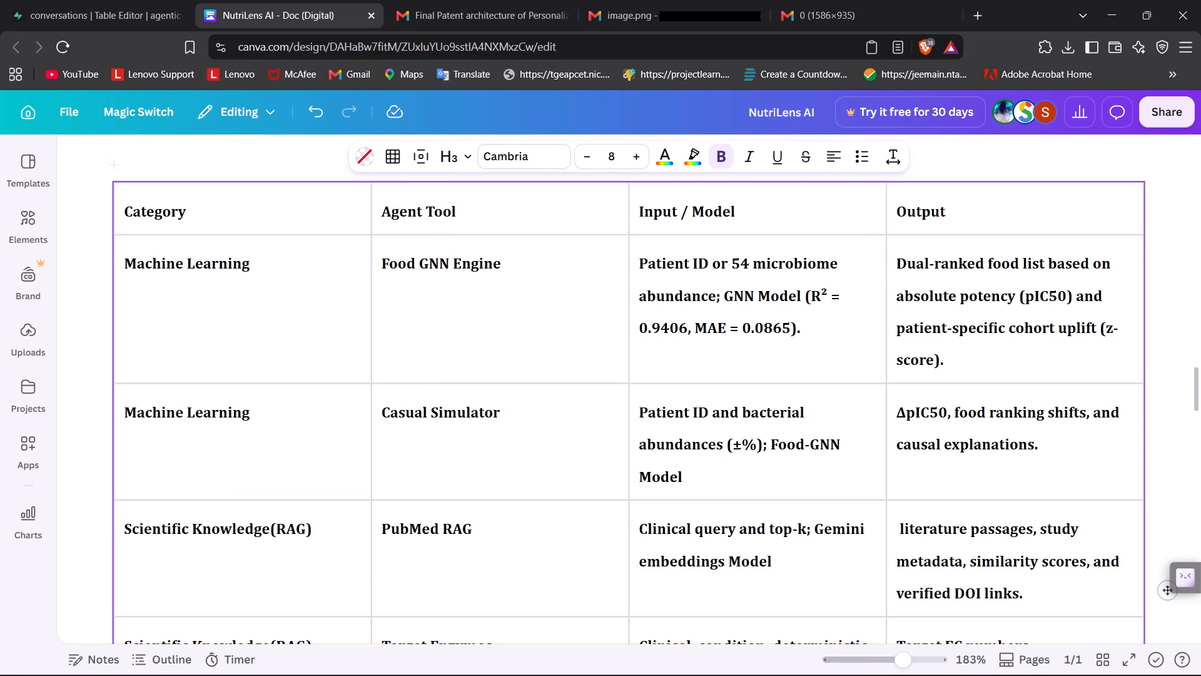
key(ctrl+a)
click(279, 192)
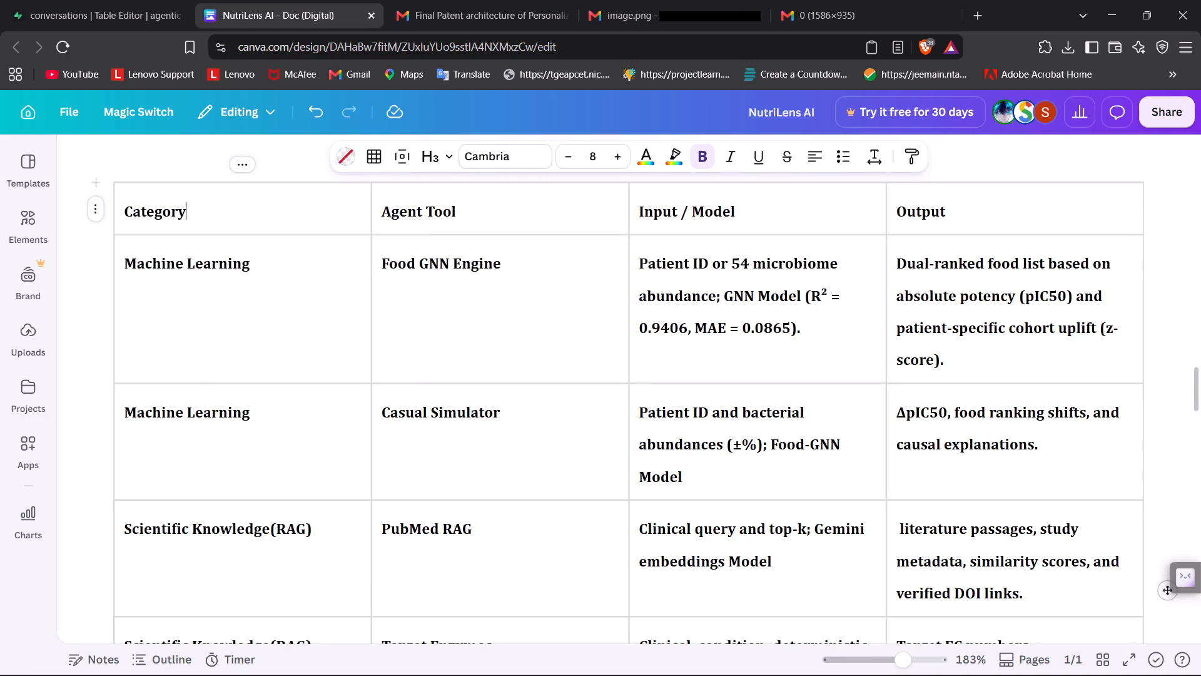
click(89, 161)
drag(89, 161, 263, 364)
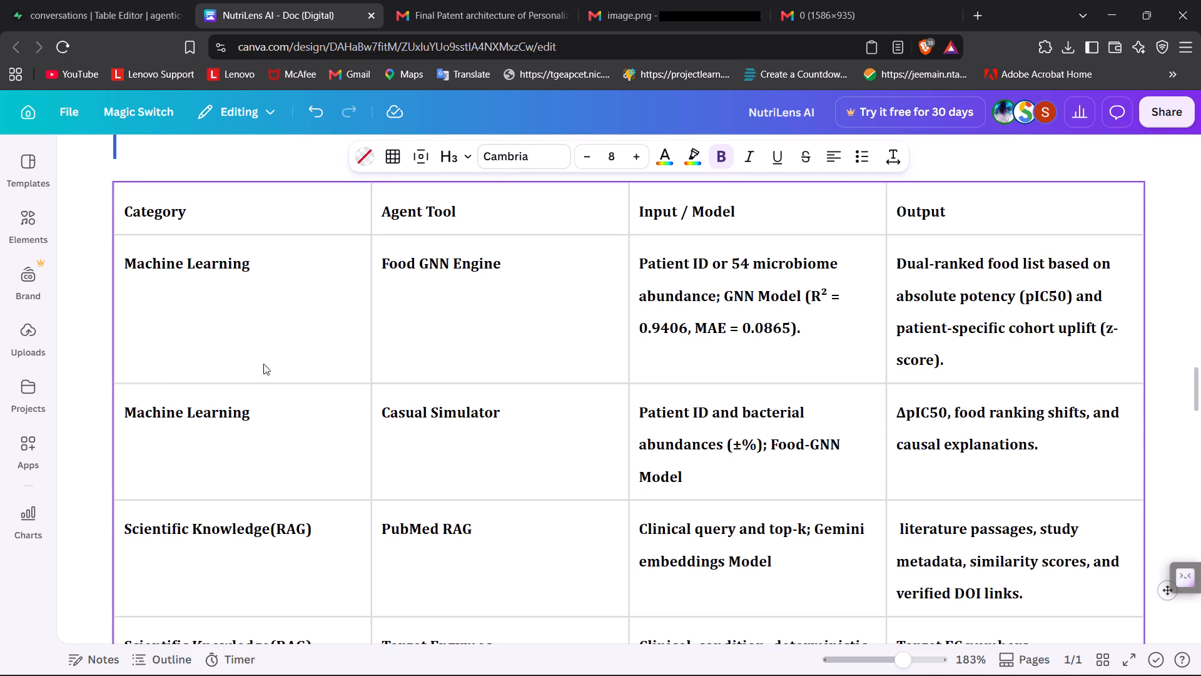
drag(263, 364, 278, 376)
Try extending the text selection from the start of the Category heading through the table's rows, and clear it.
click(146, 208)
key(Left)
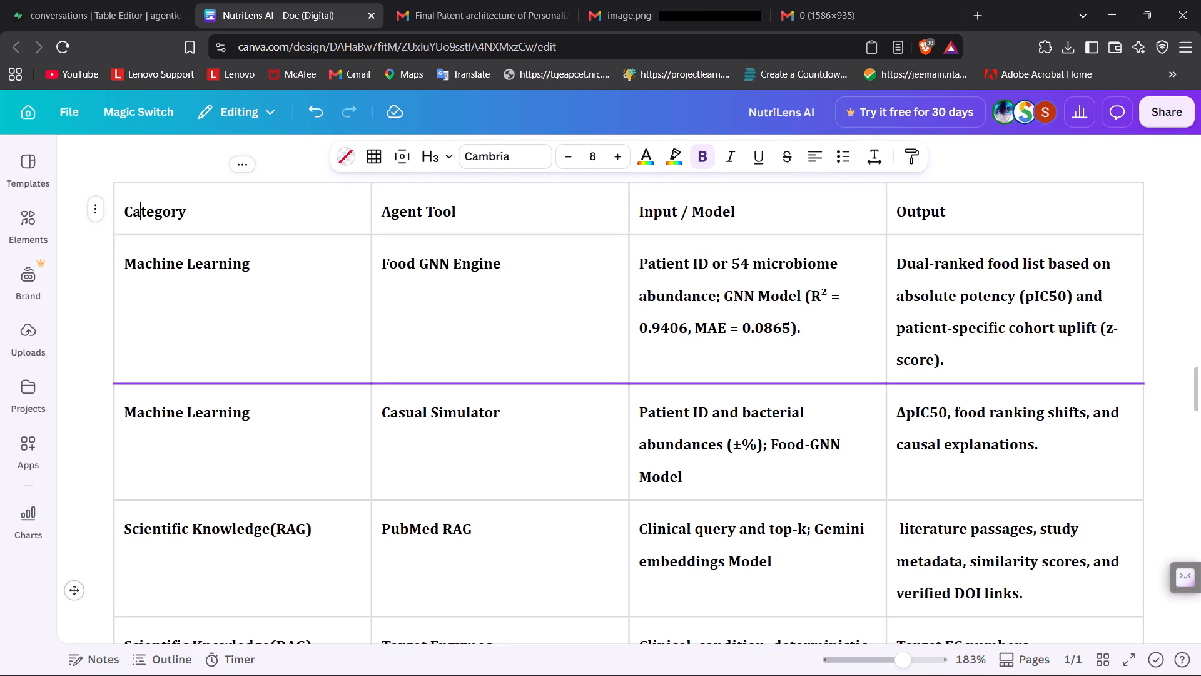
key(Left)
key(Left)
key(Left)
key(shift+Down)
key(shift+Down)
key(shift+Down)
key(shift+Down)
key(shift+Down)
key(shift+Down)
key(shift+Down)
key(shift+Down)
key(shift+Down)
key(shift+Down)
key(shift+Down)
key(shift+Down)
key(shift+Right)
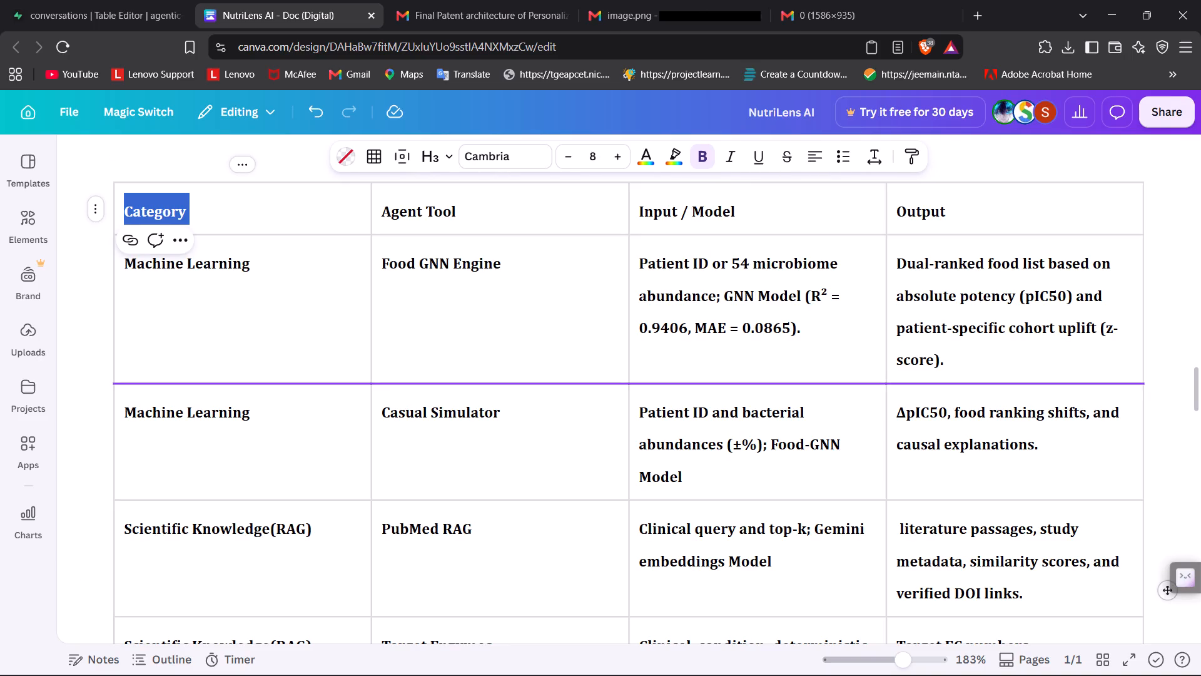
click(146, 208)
Examine the layout of the agent tool table from the Category header row to the IC50 Extremes row.
scroll(399, 284, down, 4)
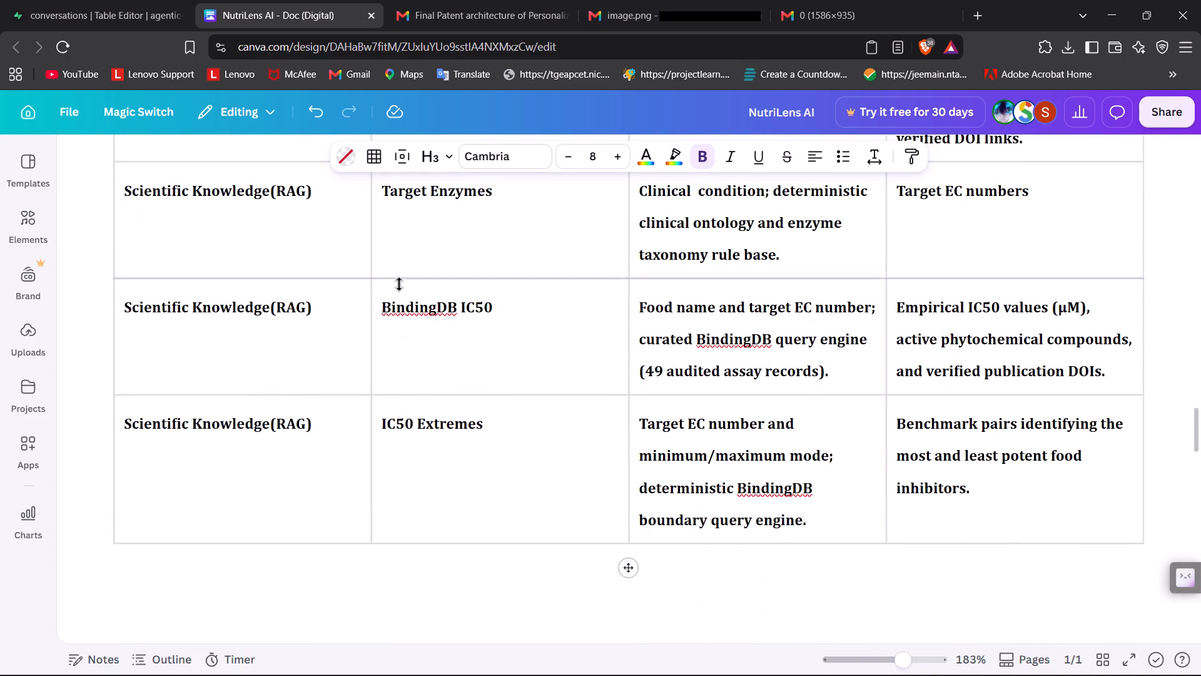
scroll(556, 376, up, 1)
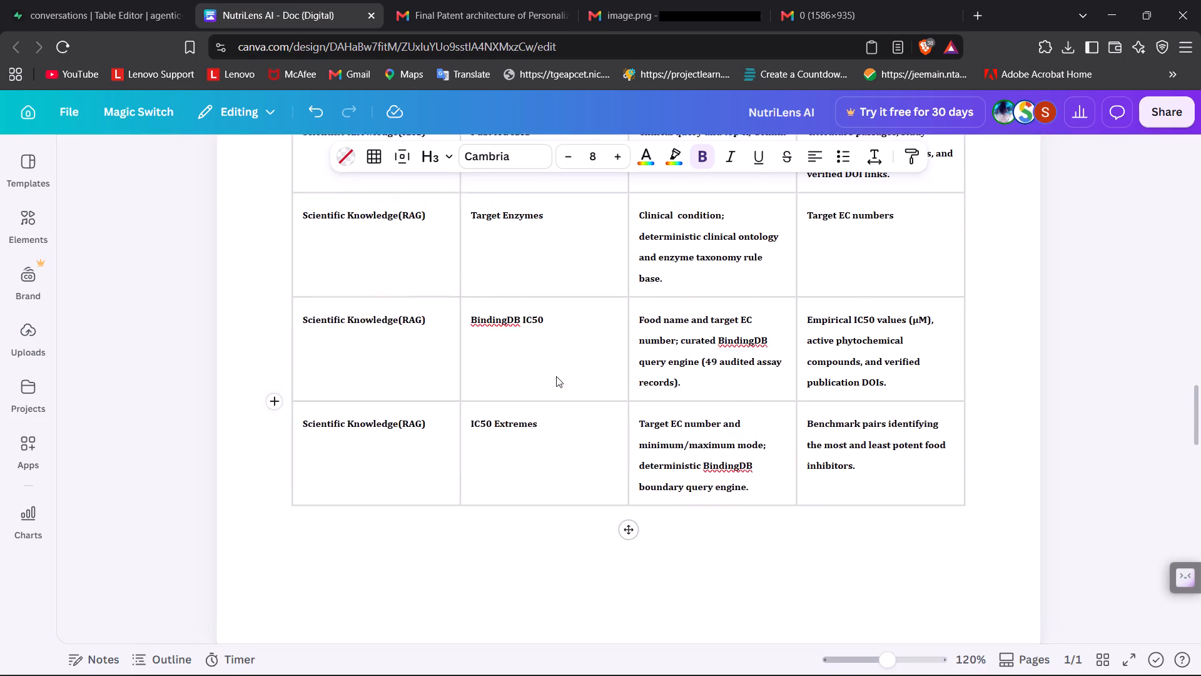
scroll(556, 376, up, 3)
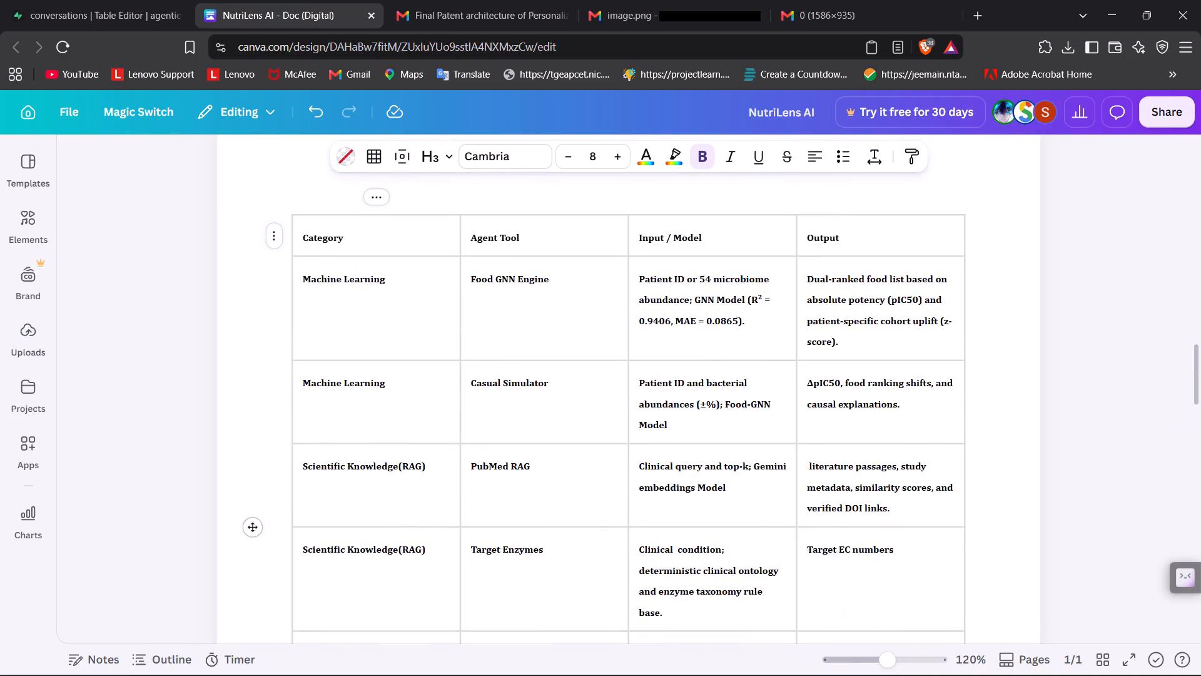
scroll(556, 376, down, 3)
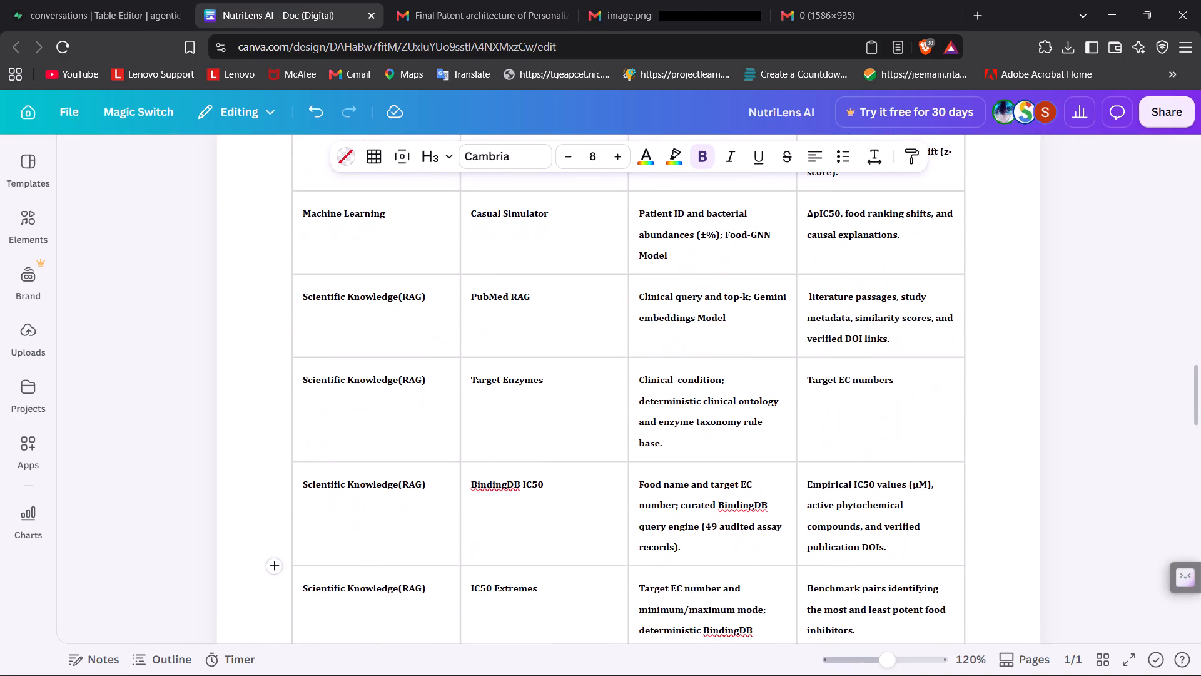
scroll(556, 376, down, 1)
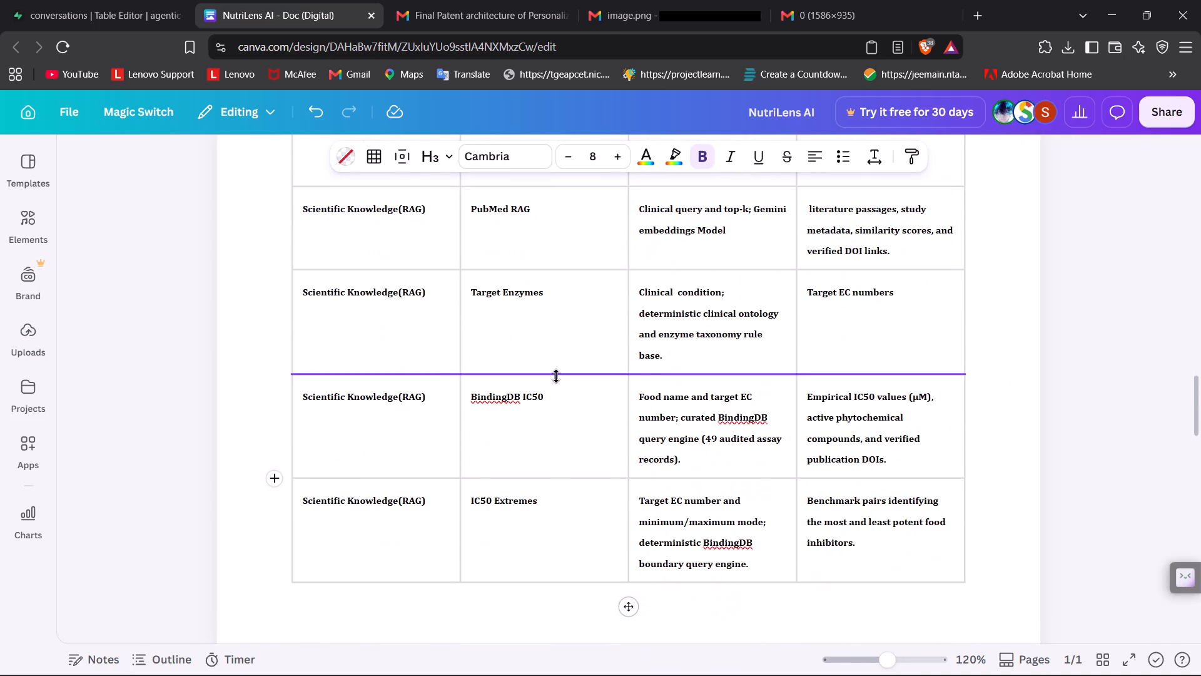
scroll(556, 376, up, 2)
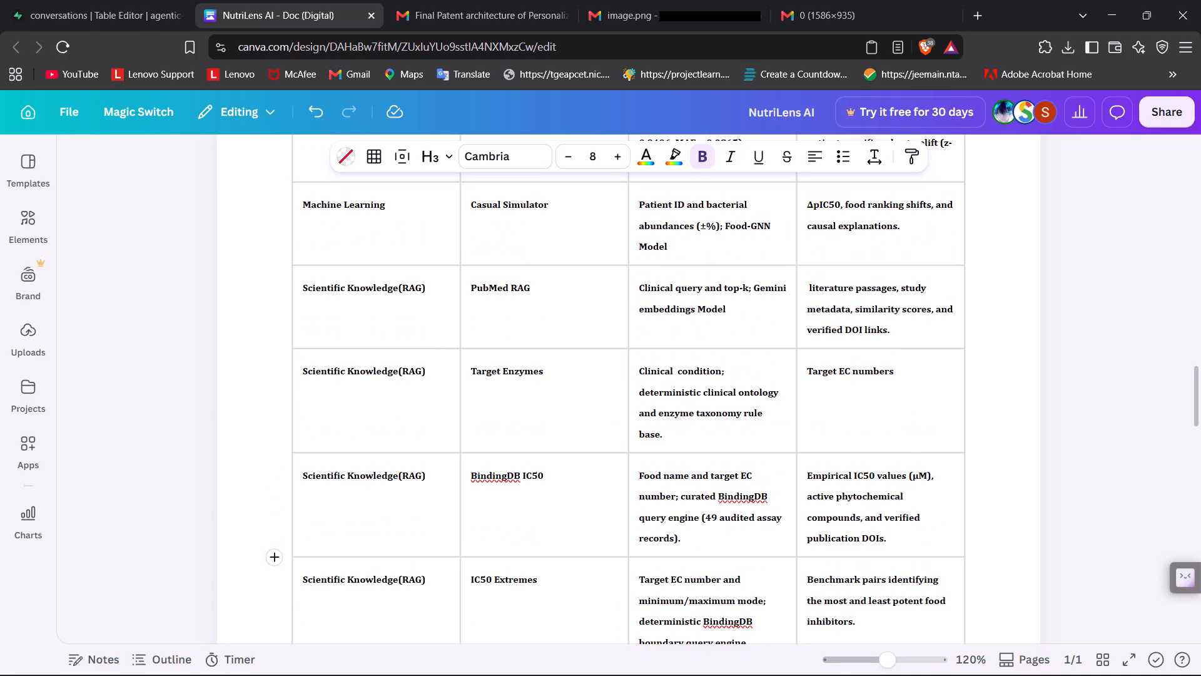
scroll(556, 376, up, 1)
scroll(556, 376, down, 1)
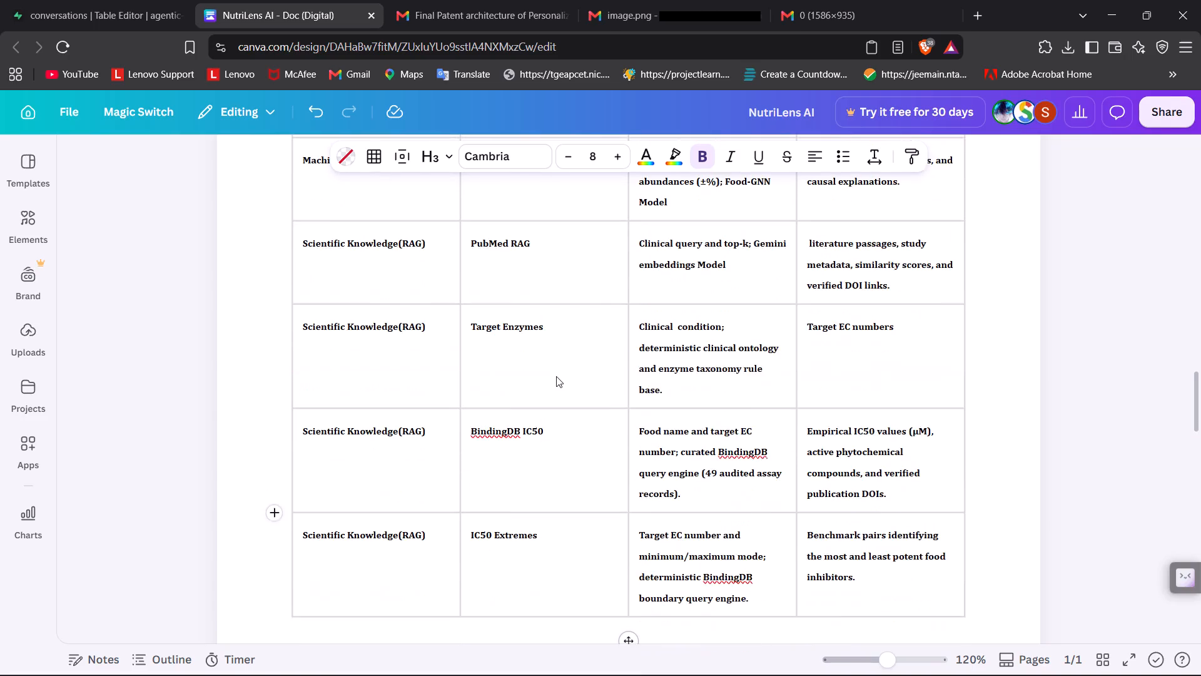
scroll(556, 376, up, 2)
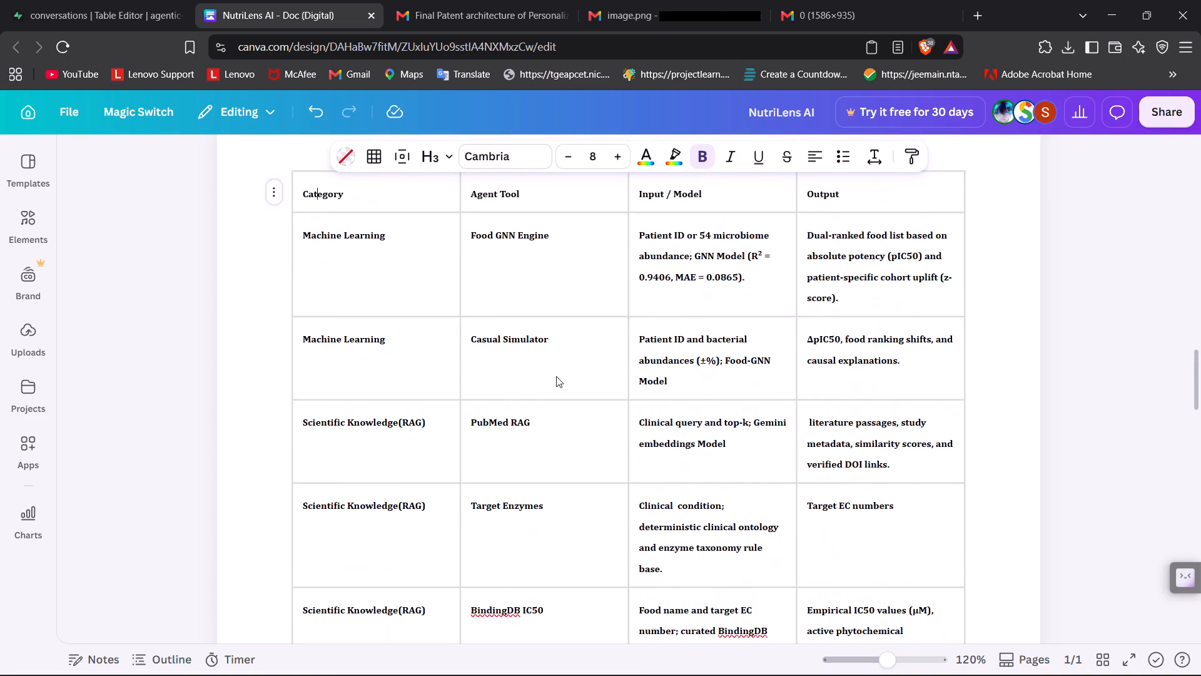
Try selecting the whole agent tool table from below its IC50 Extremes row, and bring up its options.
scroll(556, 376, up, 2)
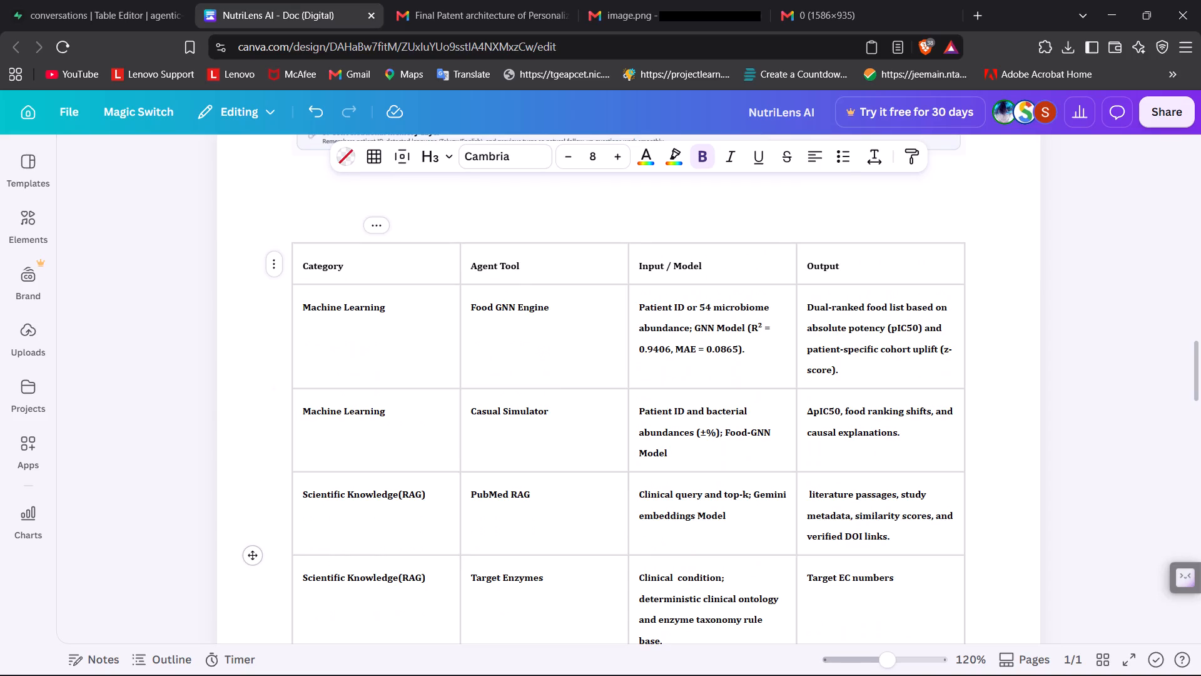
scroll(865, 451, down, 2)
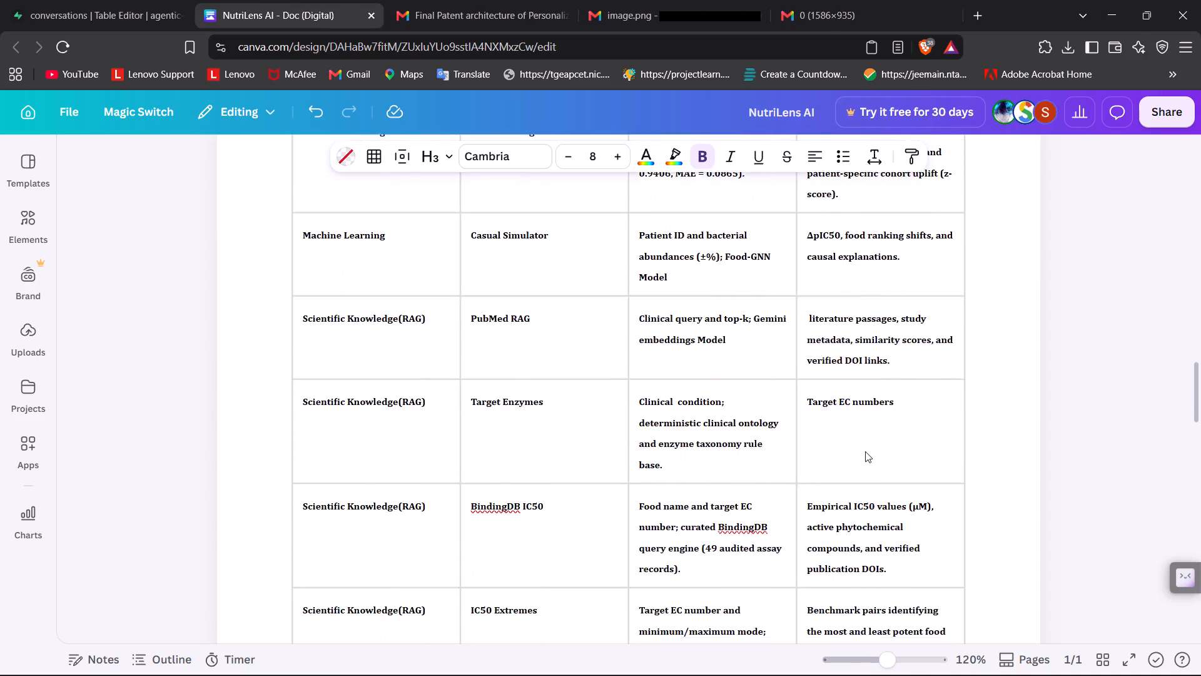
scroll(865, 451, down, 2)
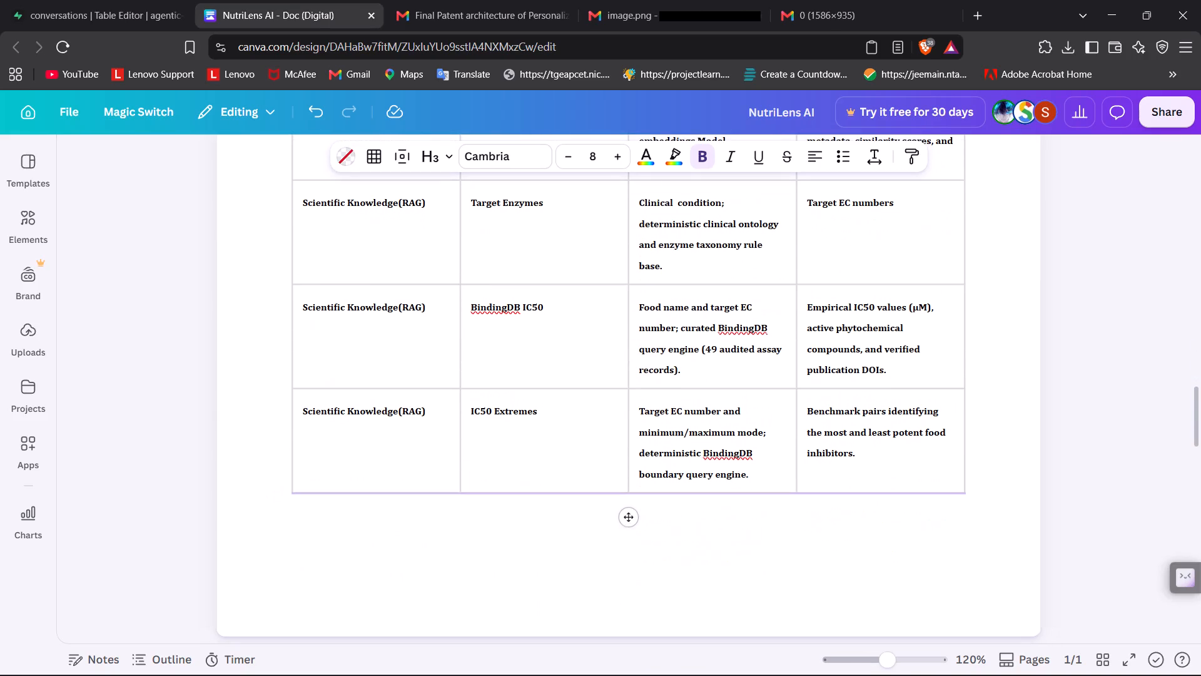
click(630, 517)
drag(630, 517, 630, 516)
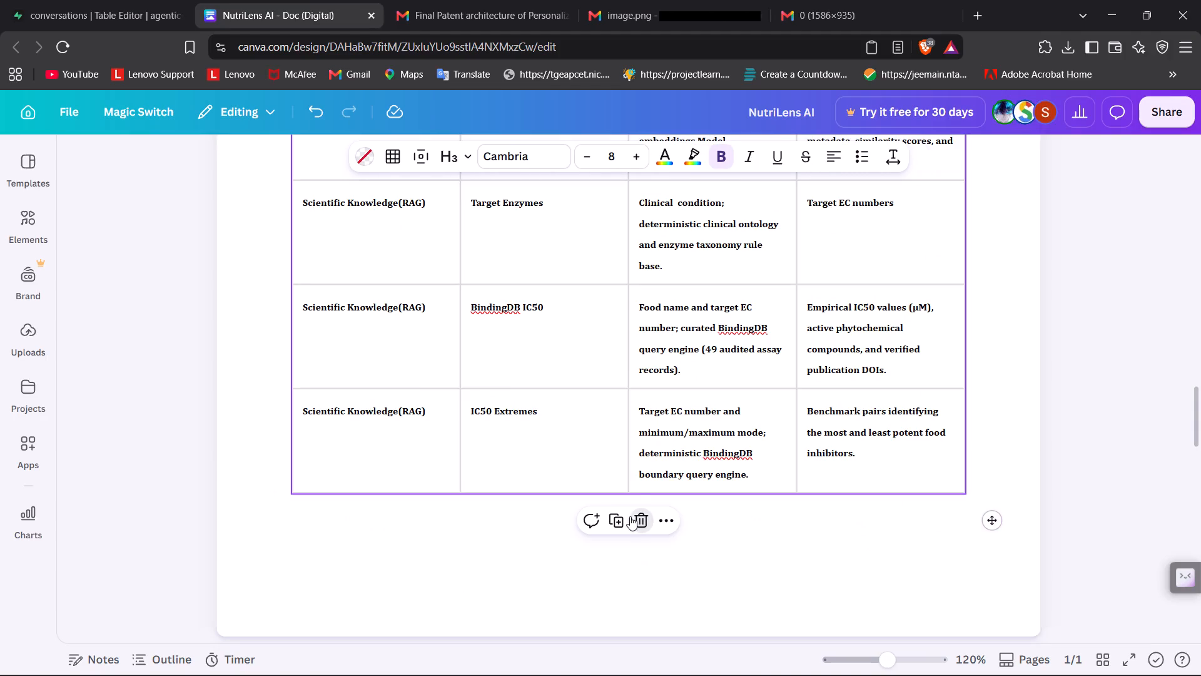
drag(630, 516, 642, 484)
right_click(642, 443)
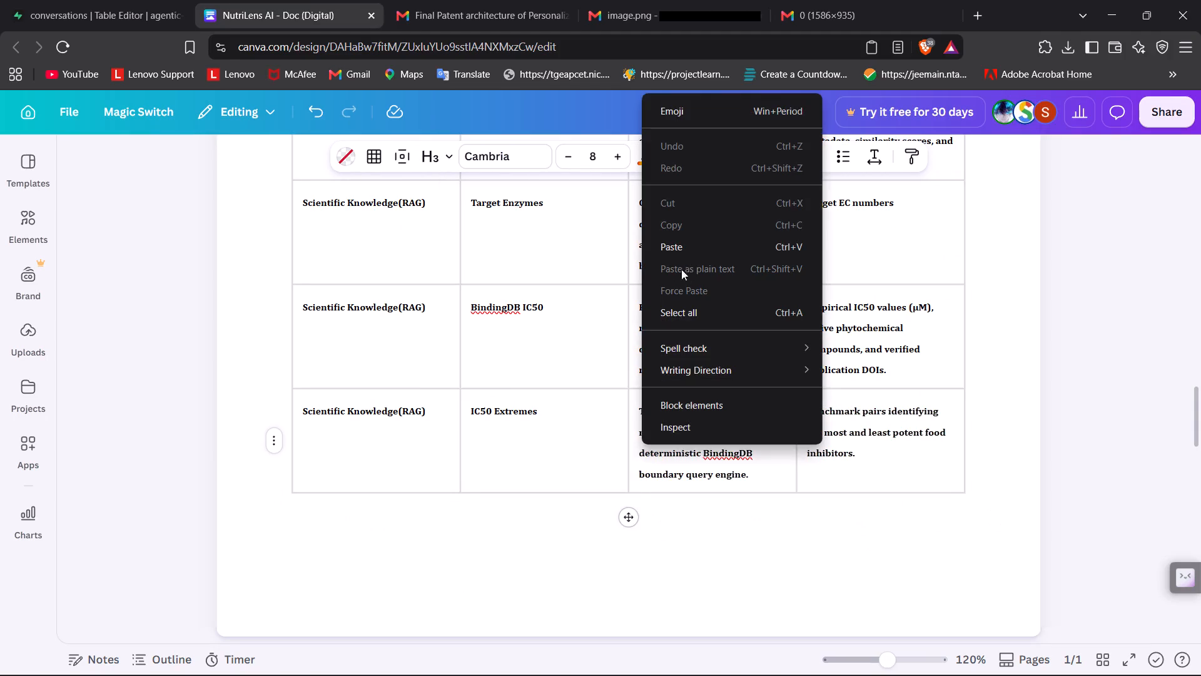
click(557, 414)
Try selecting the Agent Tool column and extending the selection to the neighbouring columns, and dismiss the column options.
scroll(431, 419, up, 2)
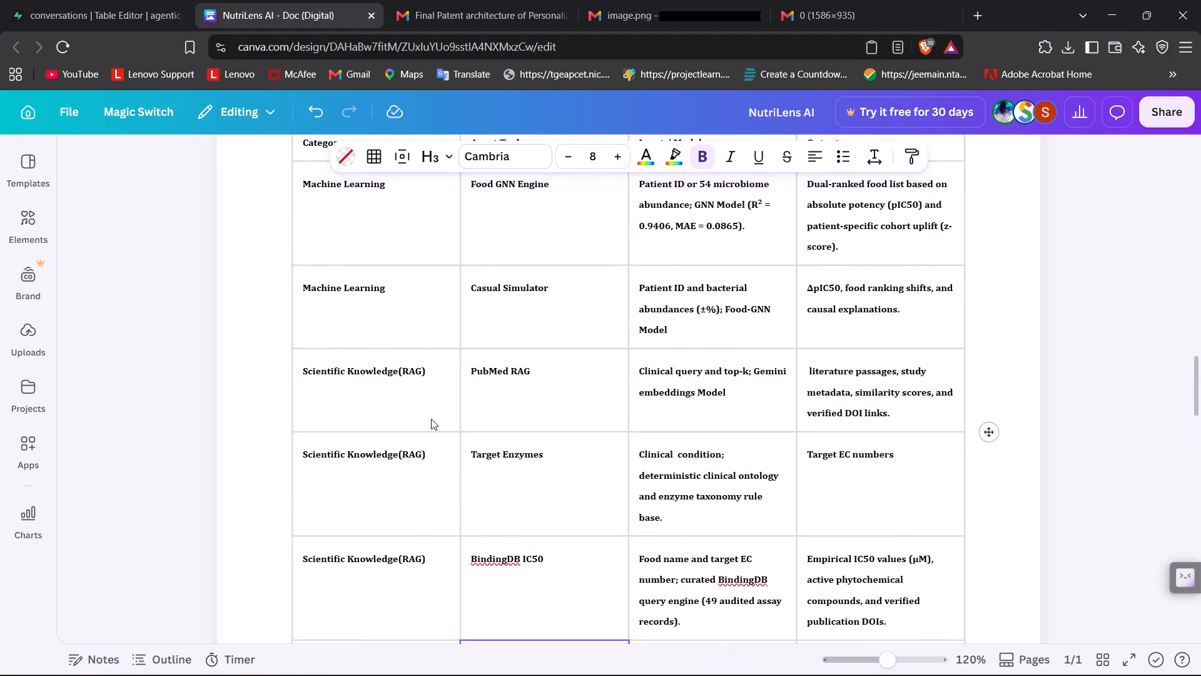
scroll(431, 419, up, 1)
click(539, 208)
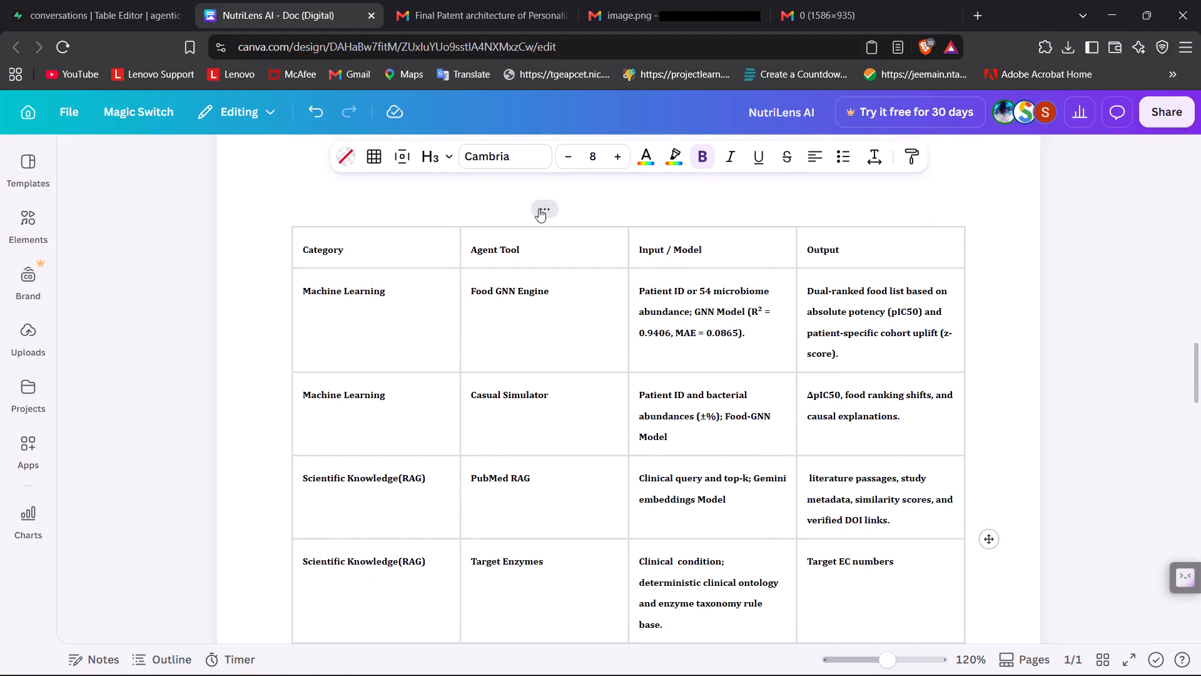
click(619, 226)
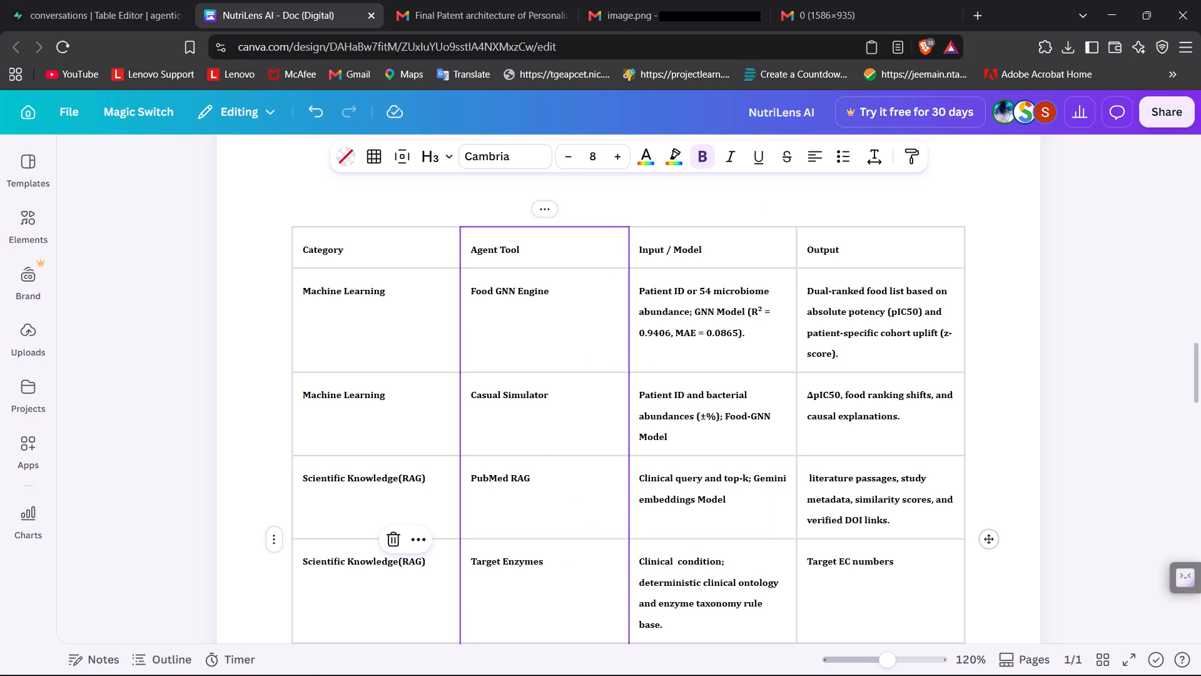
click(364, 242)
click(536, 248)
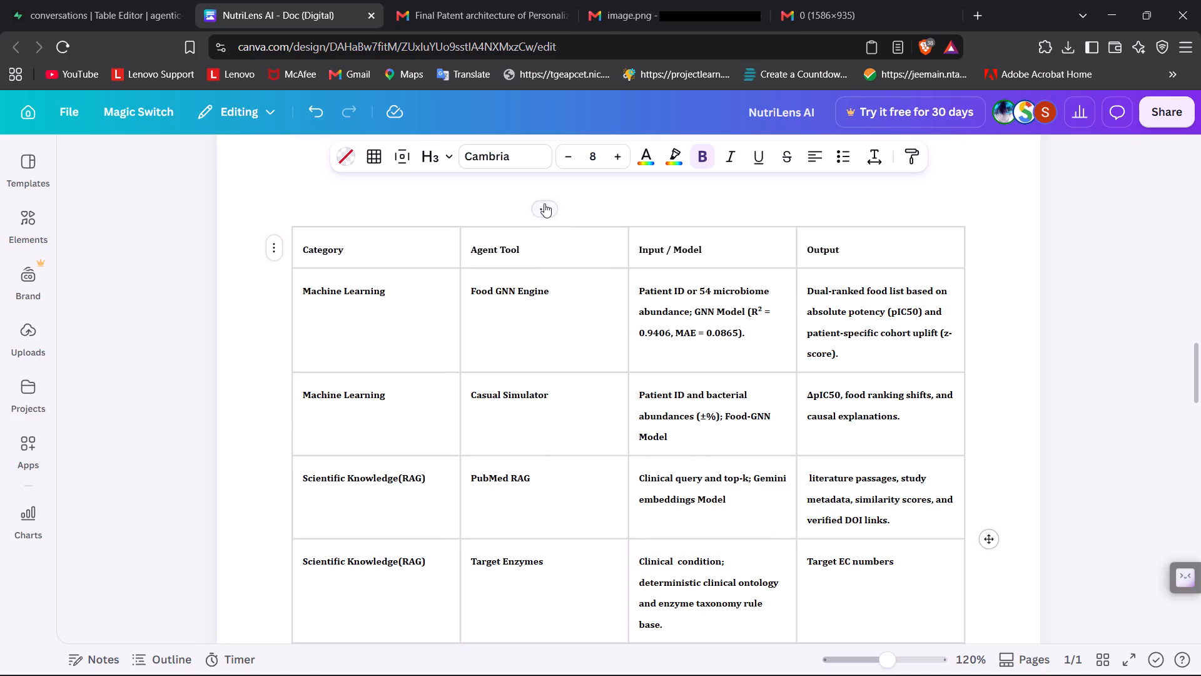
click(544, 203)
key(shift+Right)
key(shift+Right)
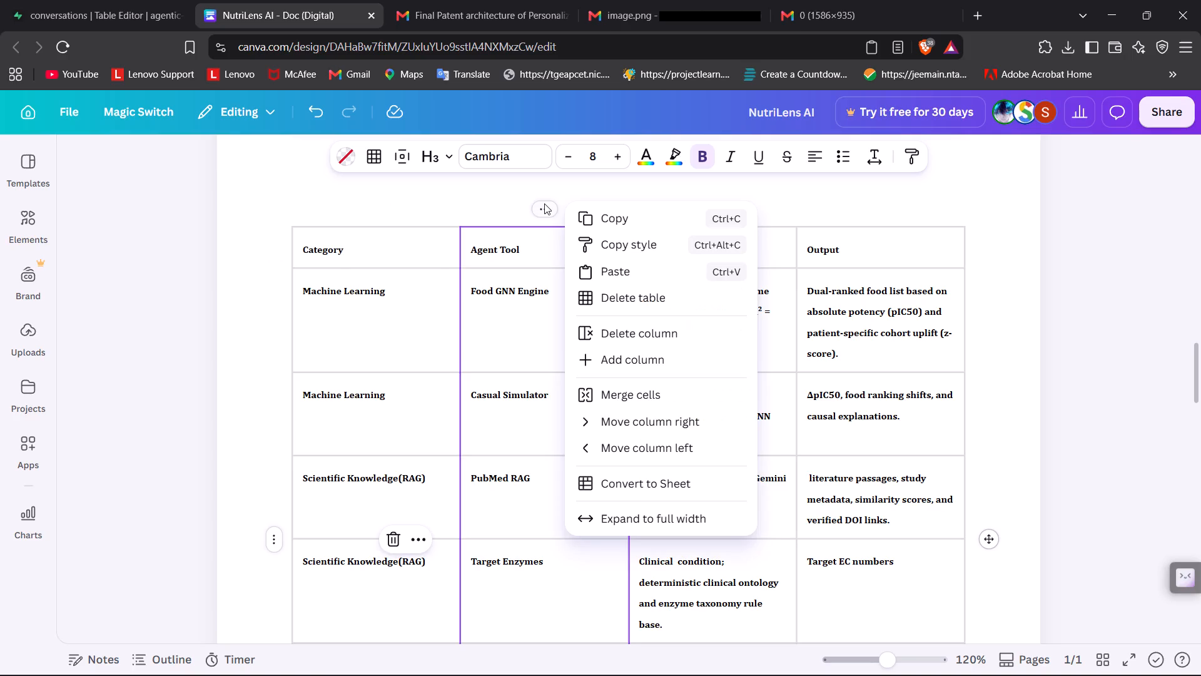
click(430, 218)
Place the text cursor on the blank line above the system architecture diagrams, after the query screenshots.
scroll(529, 235, down, 7)
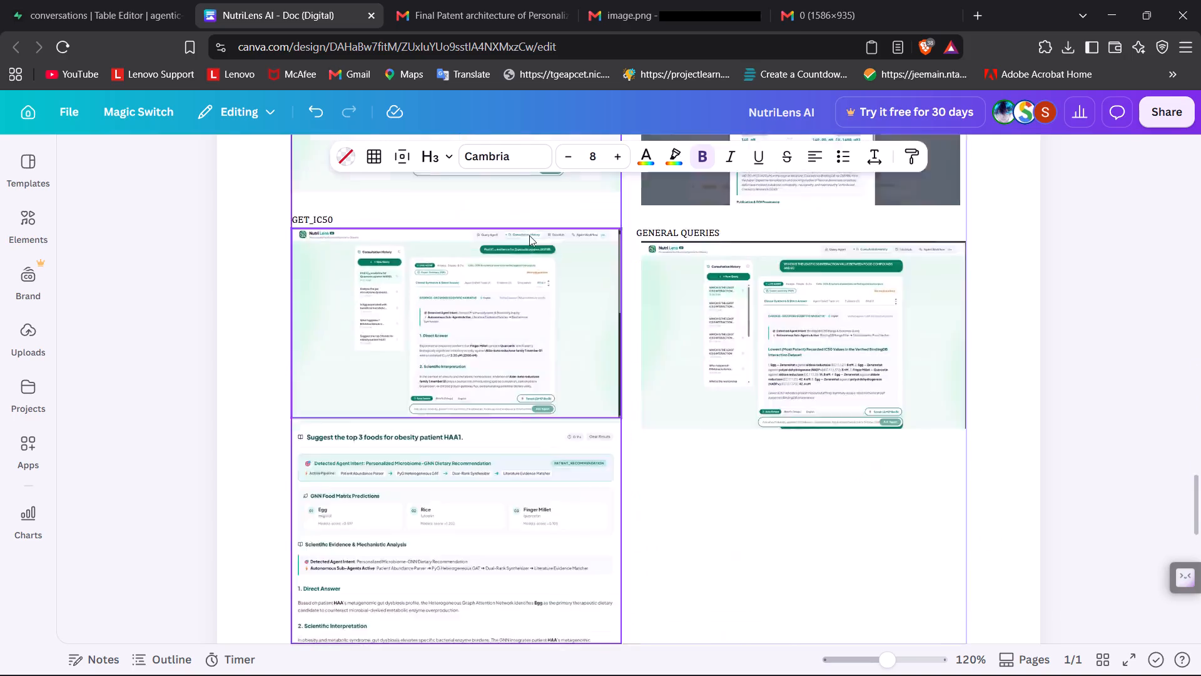
scroll(529, 235, up, 1)
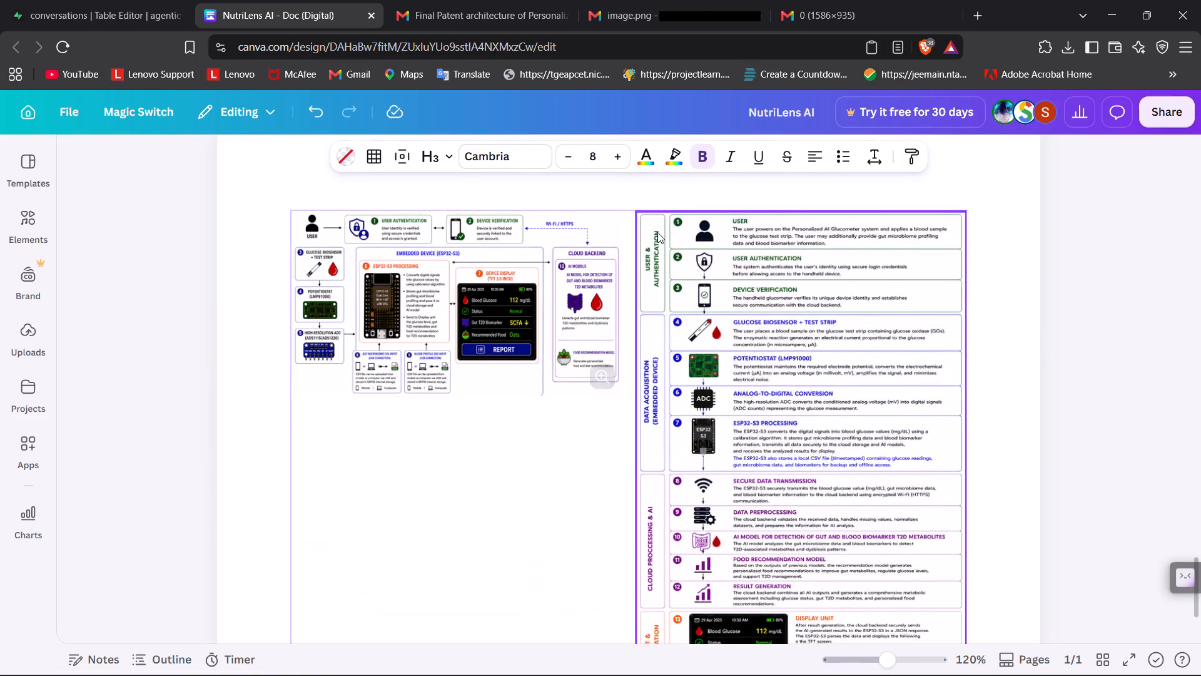
scroll(657, 232, up, 1)
click(606, 227)
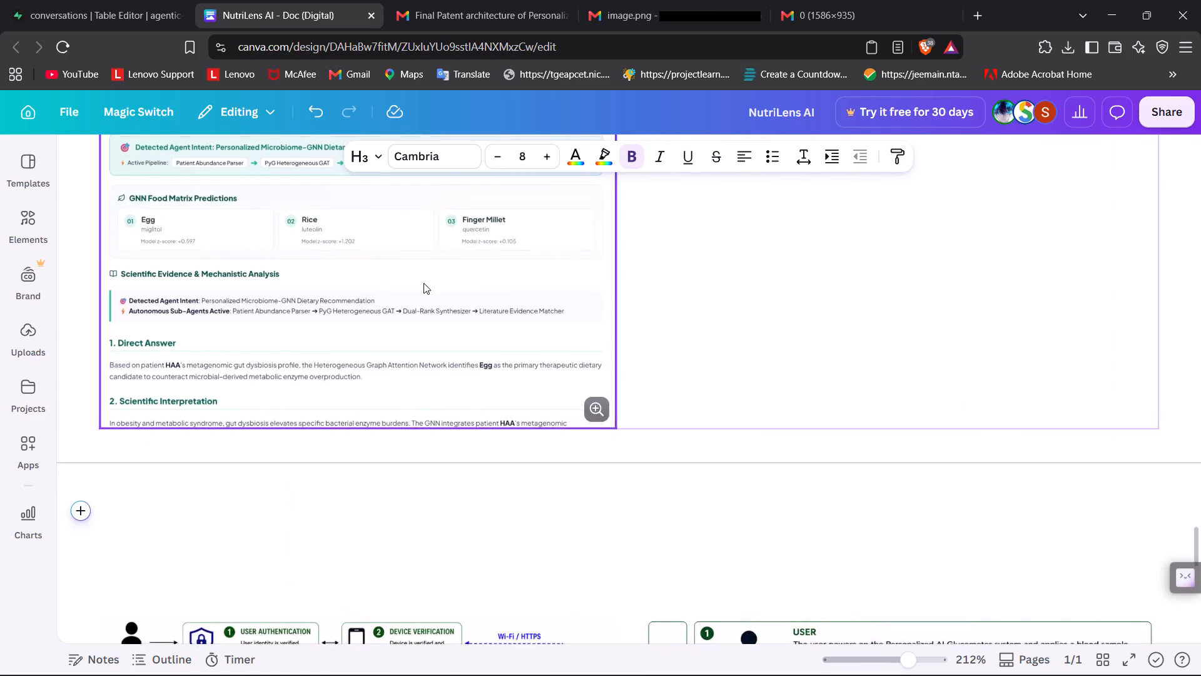
scroll(432, 394, down, 2)
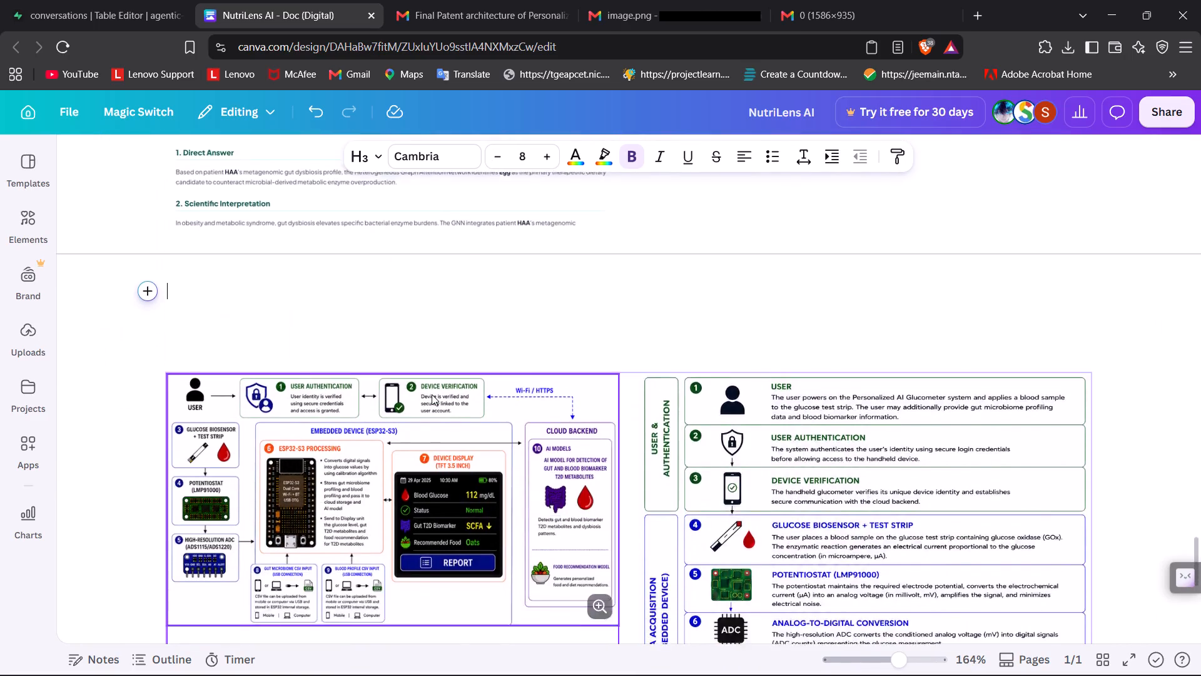
Copy the system architecture image showing the embedded ESP32-S3 device and cloud backend, beside the numbered process-description image.
scroll(432, 394, down, 1)
click(335, 237)
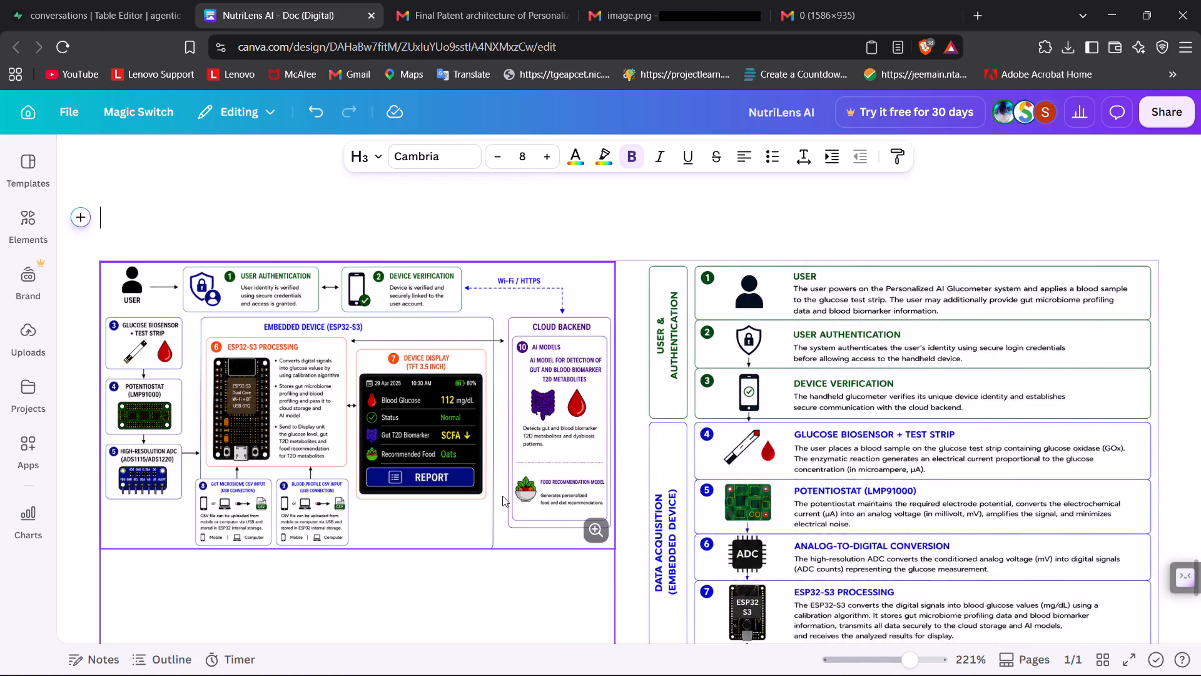
right_click(322, 442)
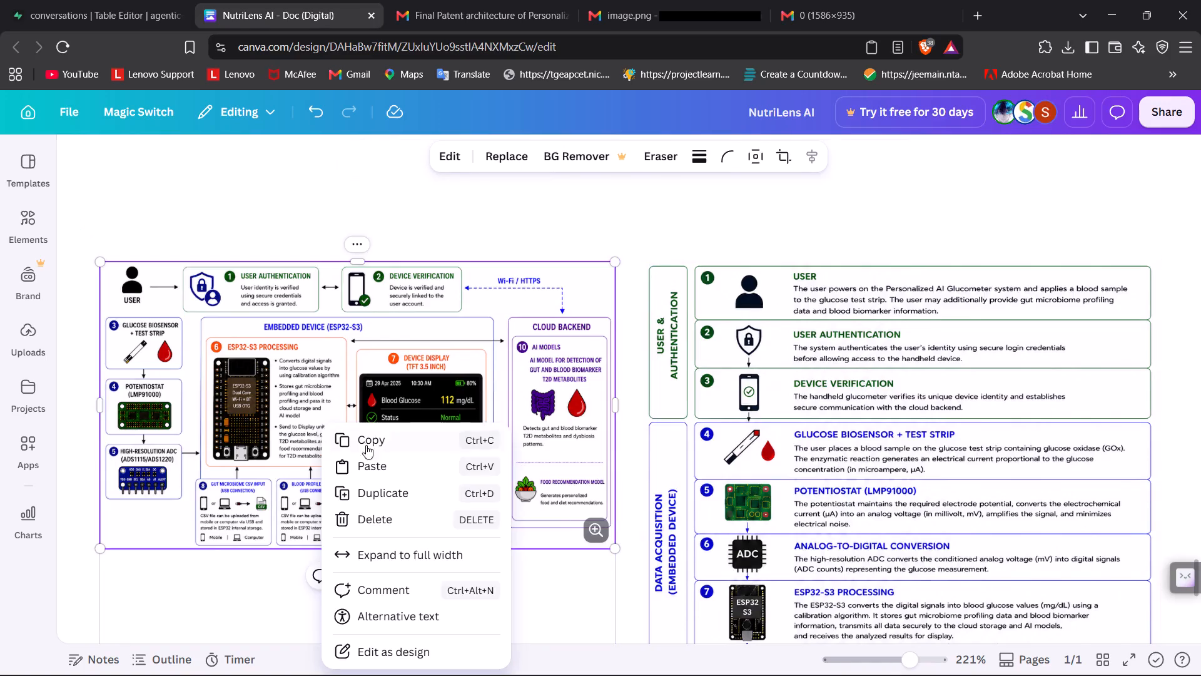
click(372, 443)
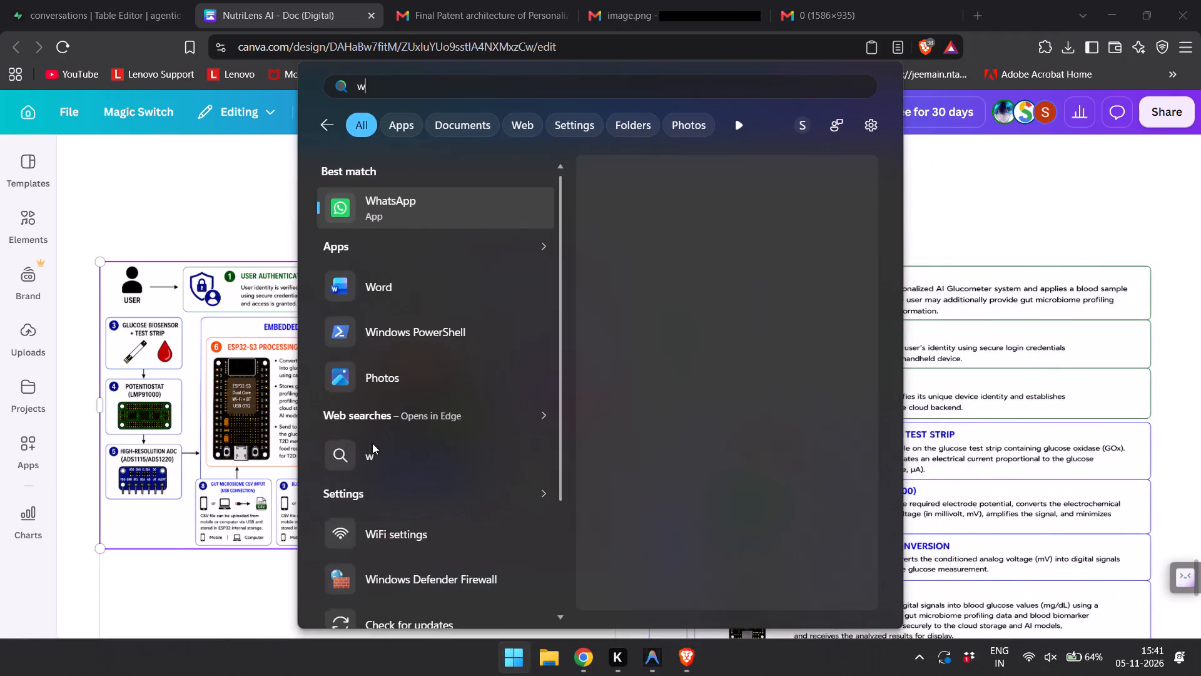
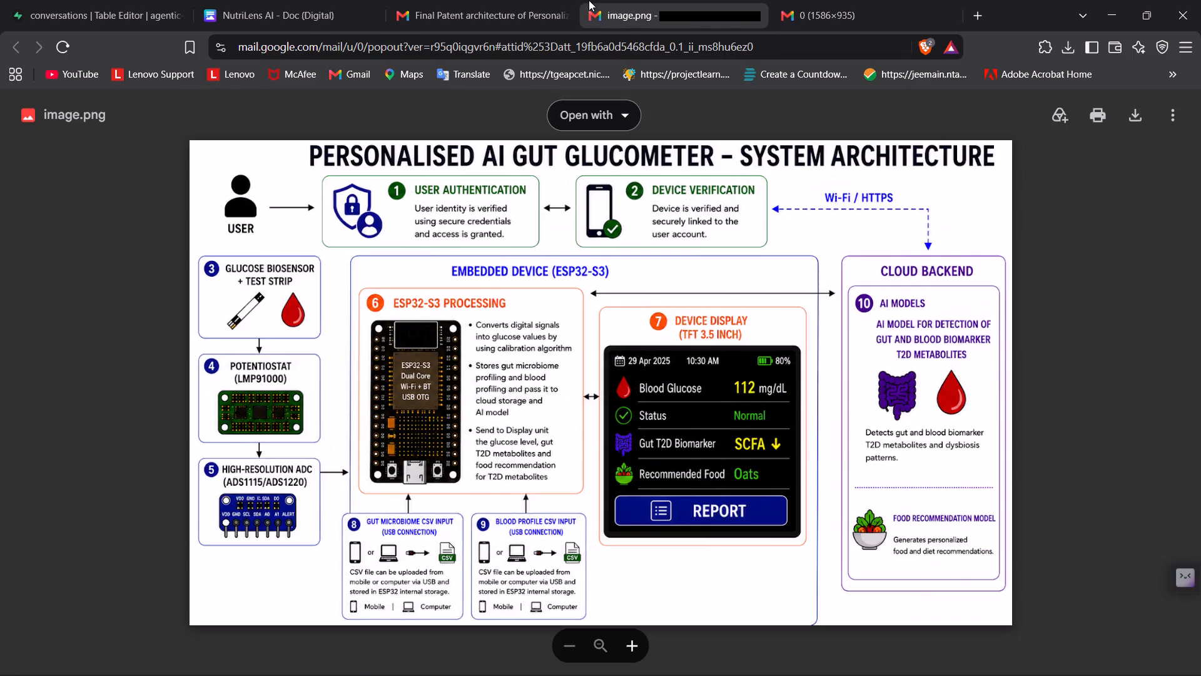
Copy the Personalised AI Gut Glucometer system architecture image from its full-size 1586×935 view.
click(807, 0)
right_click(674, 217)
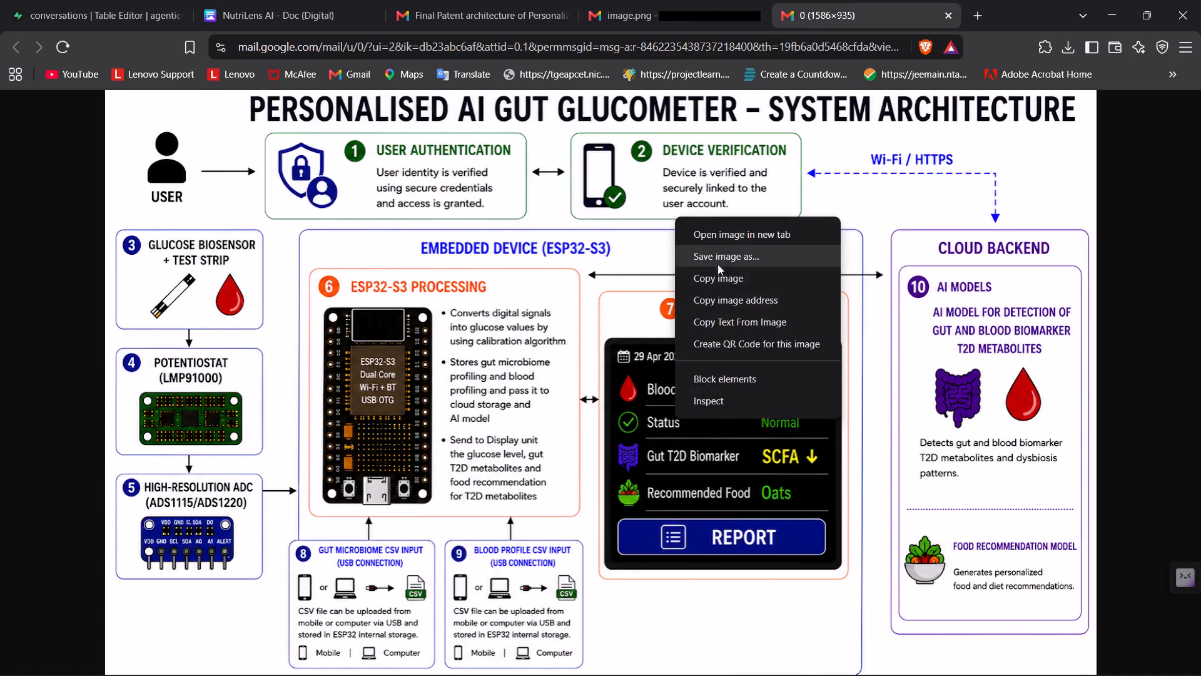
click(716, 280)
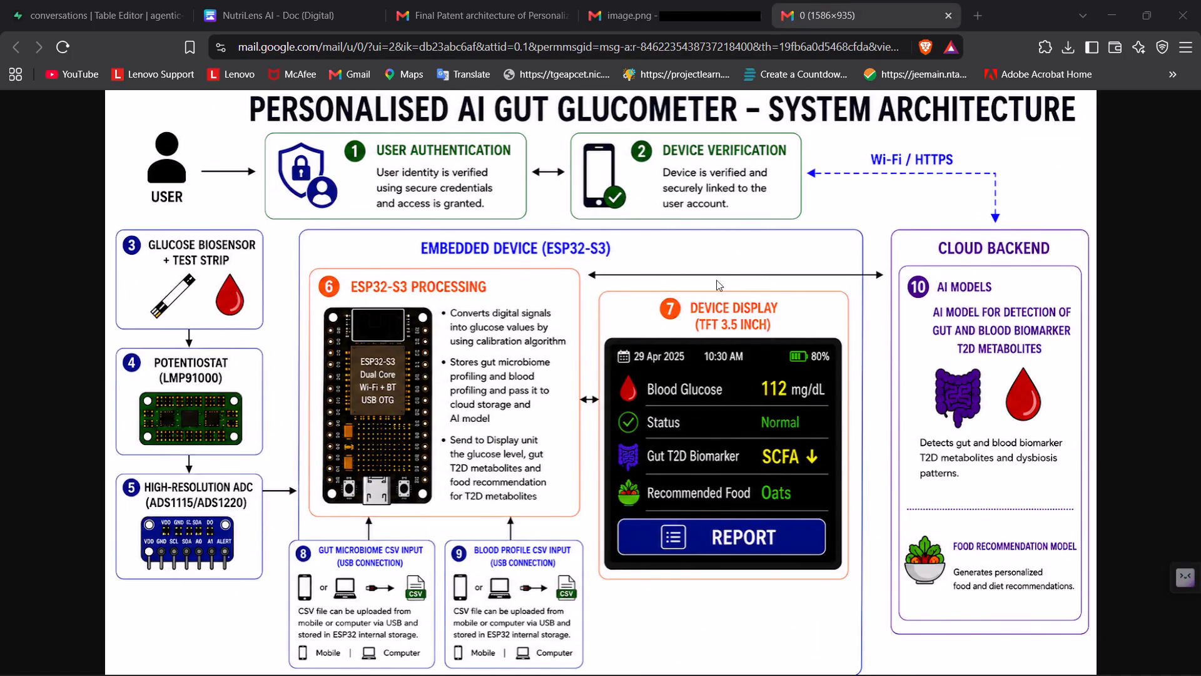
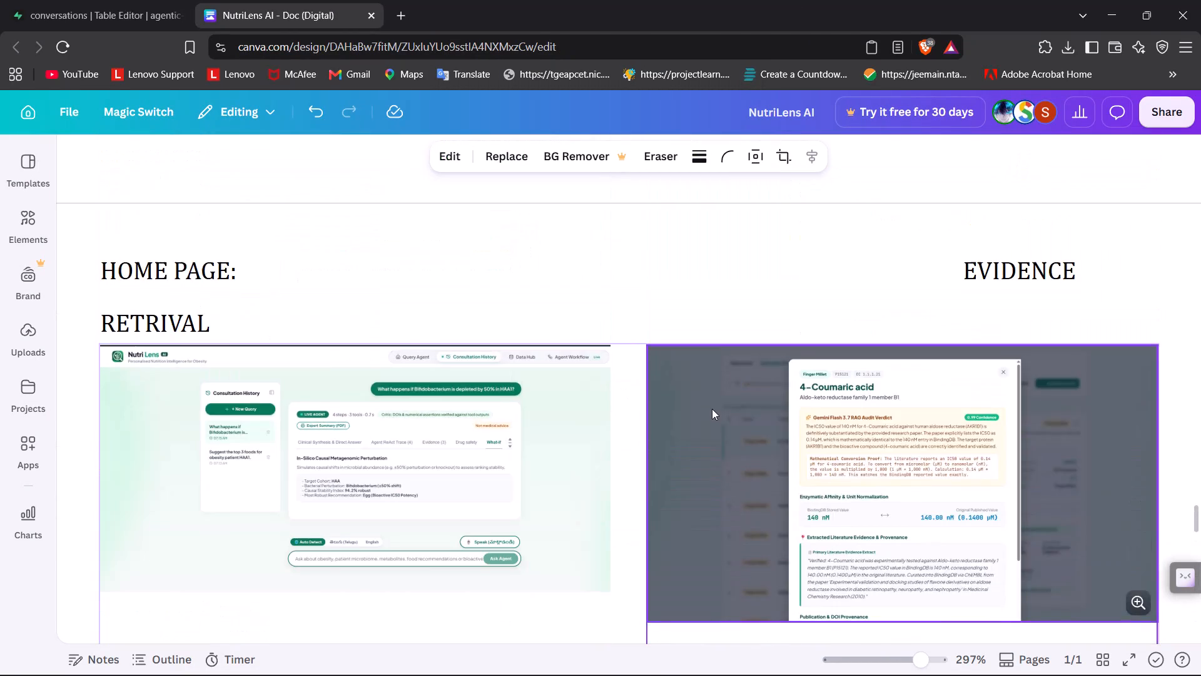
Examine the layout of the home page, evidence retrieval and query screenshots, and of the agent tool table's Scientific Knowledge(RAG) rows above them.
scroll(712, 409, up, 1)
scroll(712, 409, down, 2)
scroll(712, 409, up, 2)
scroll(712, 409, down, 1)
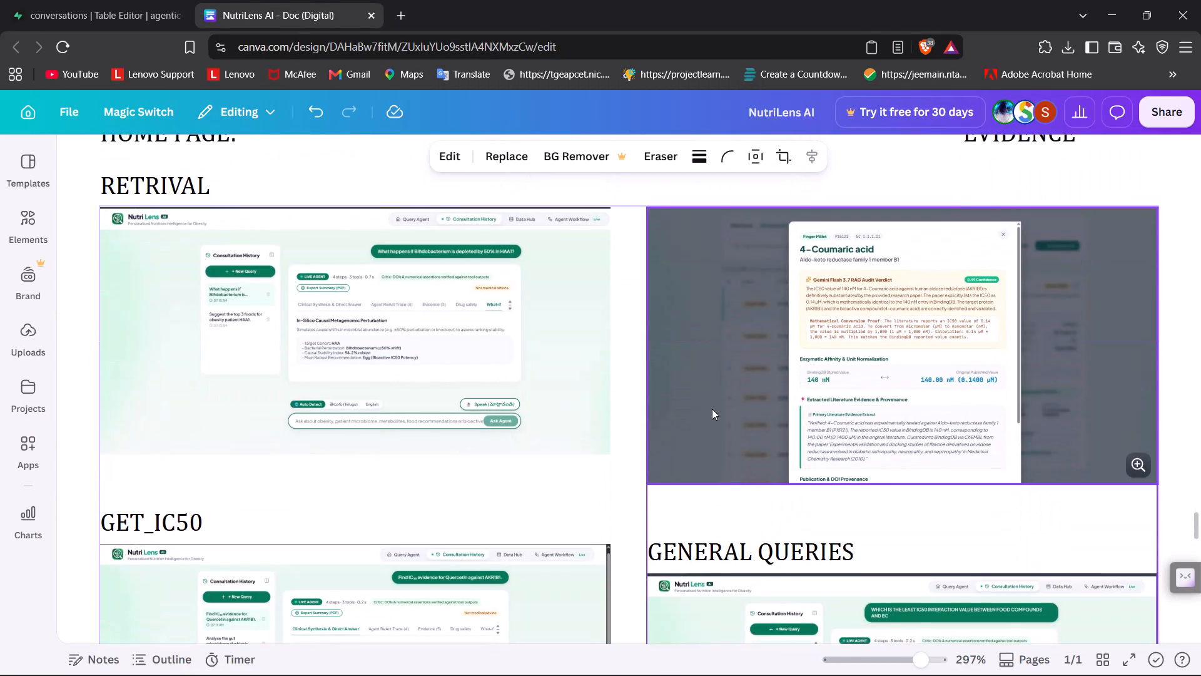
scroll(712, 409, down, 5)
scroll(712, 409, up, 3)
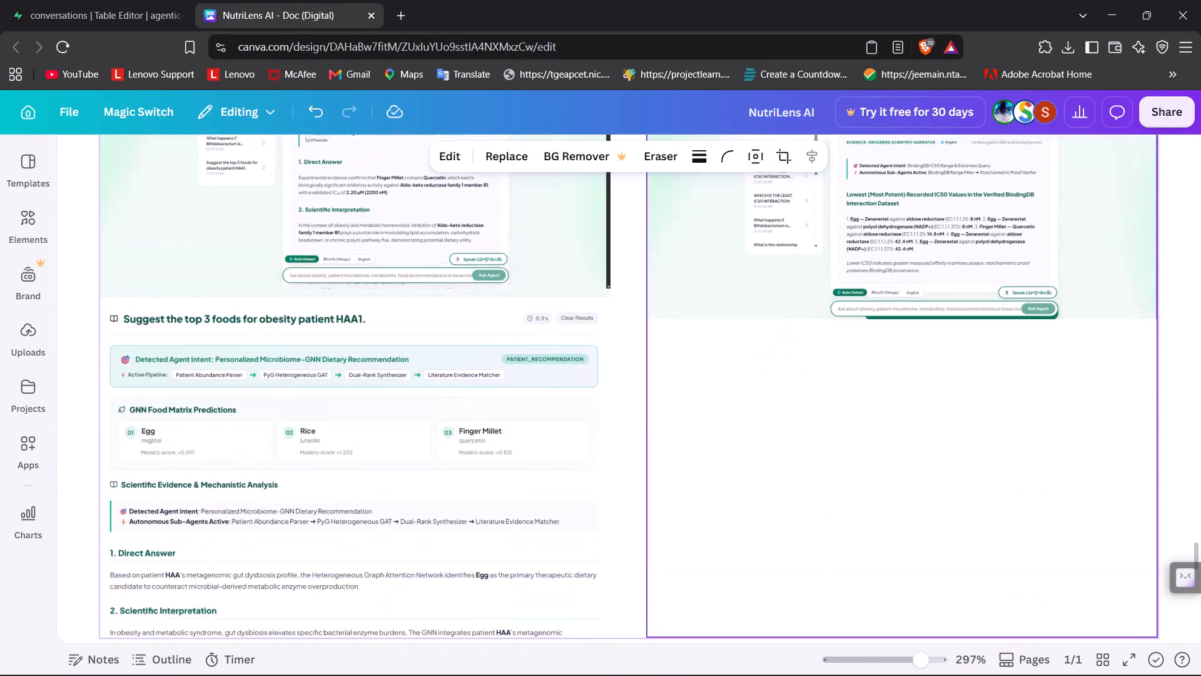
scroll(712, 409, up, 8)
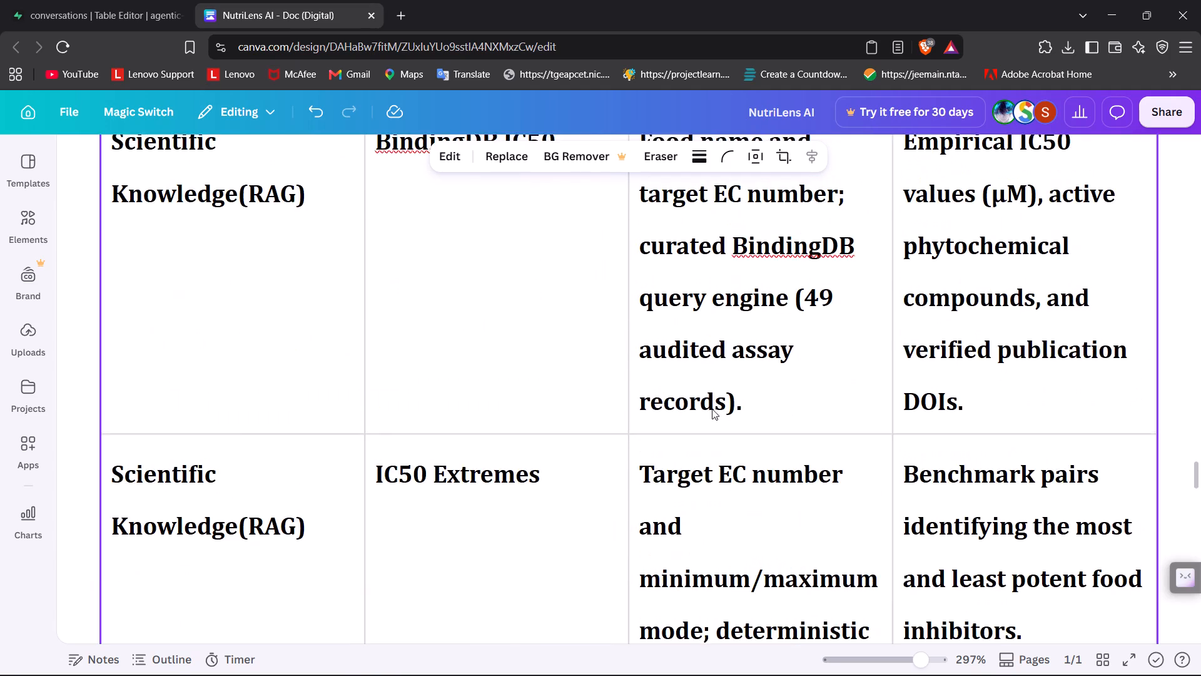
scroll(712, 409, up, 3)
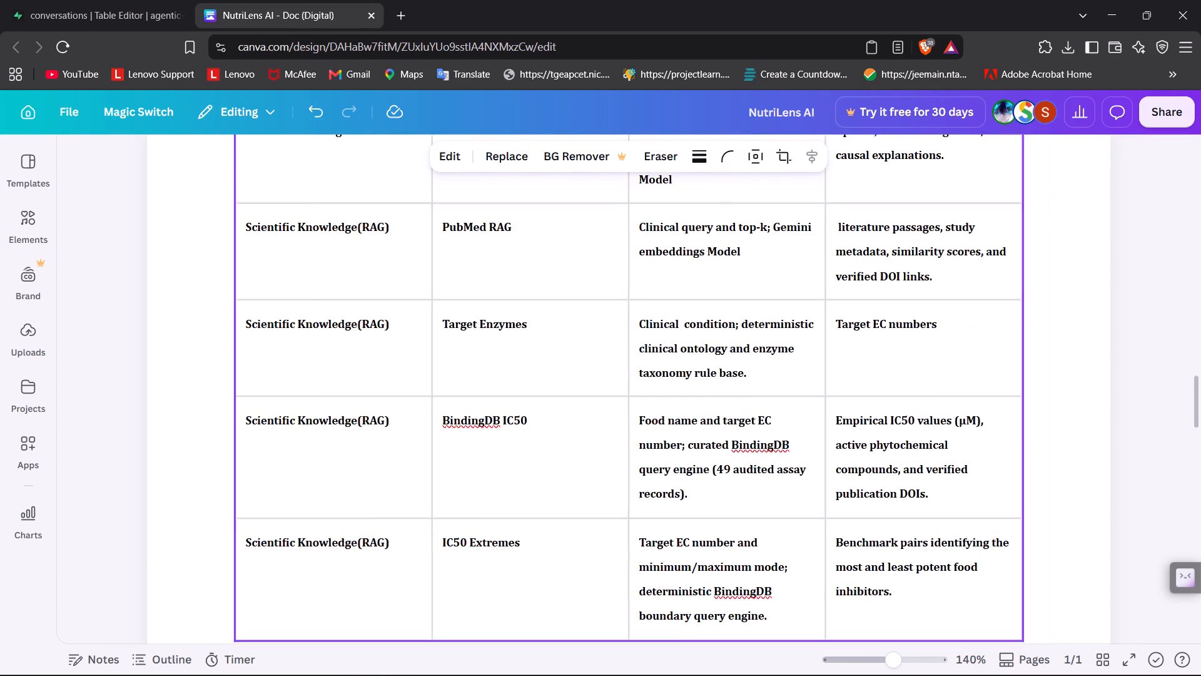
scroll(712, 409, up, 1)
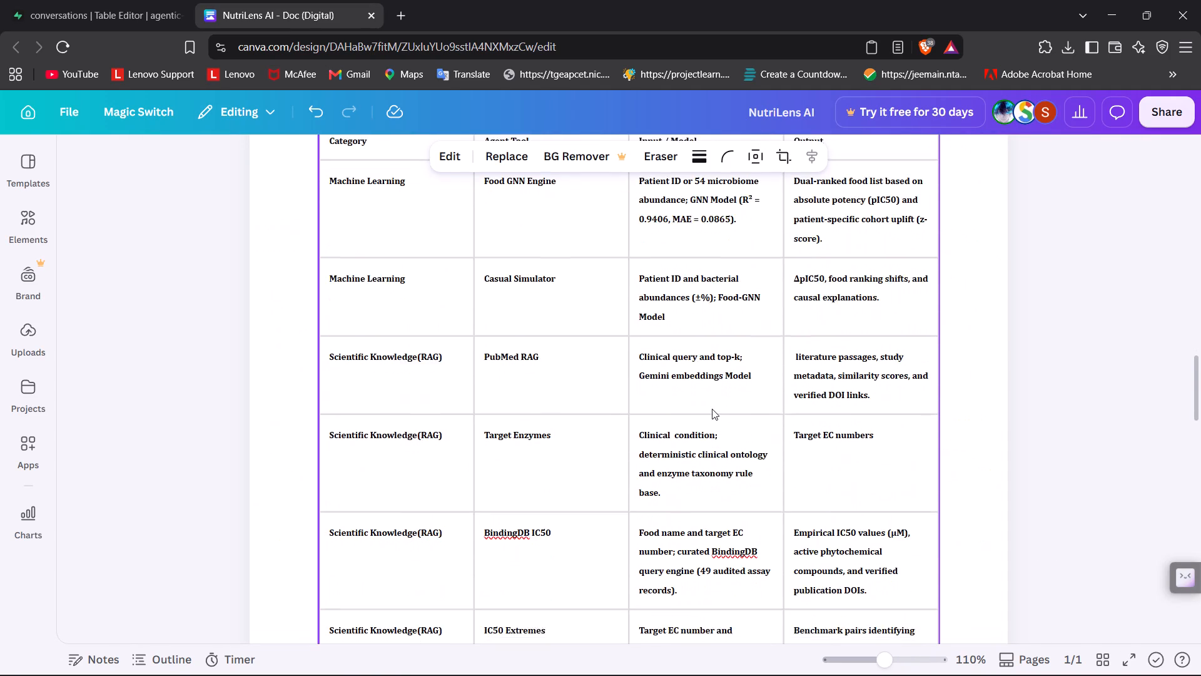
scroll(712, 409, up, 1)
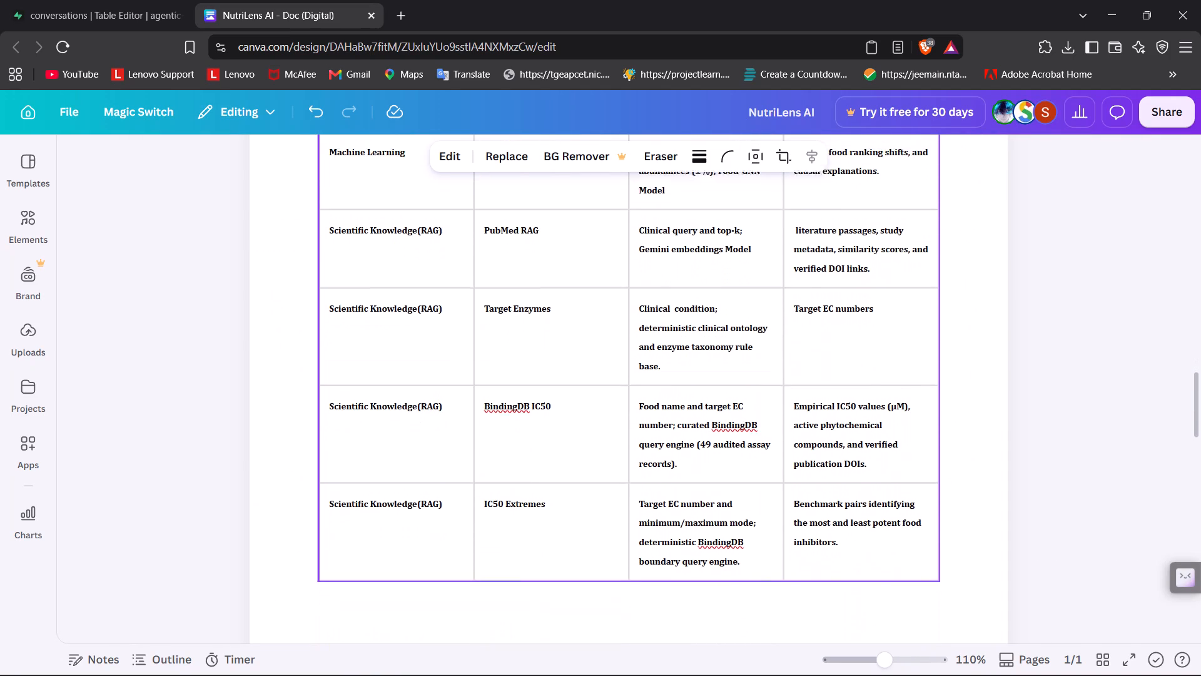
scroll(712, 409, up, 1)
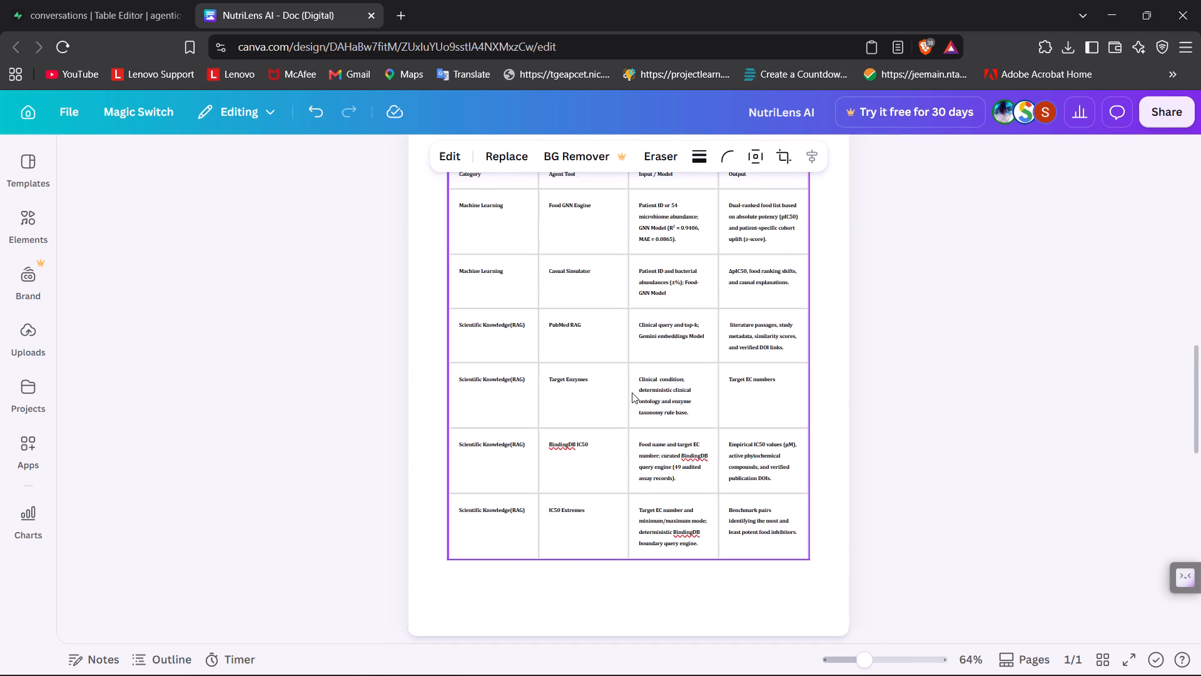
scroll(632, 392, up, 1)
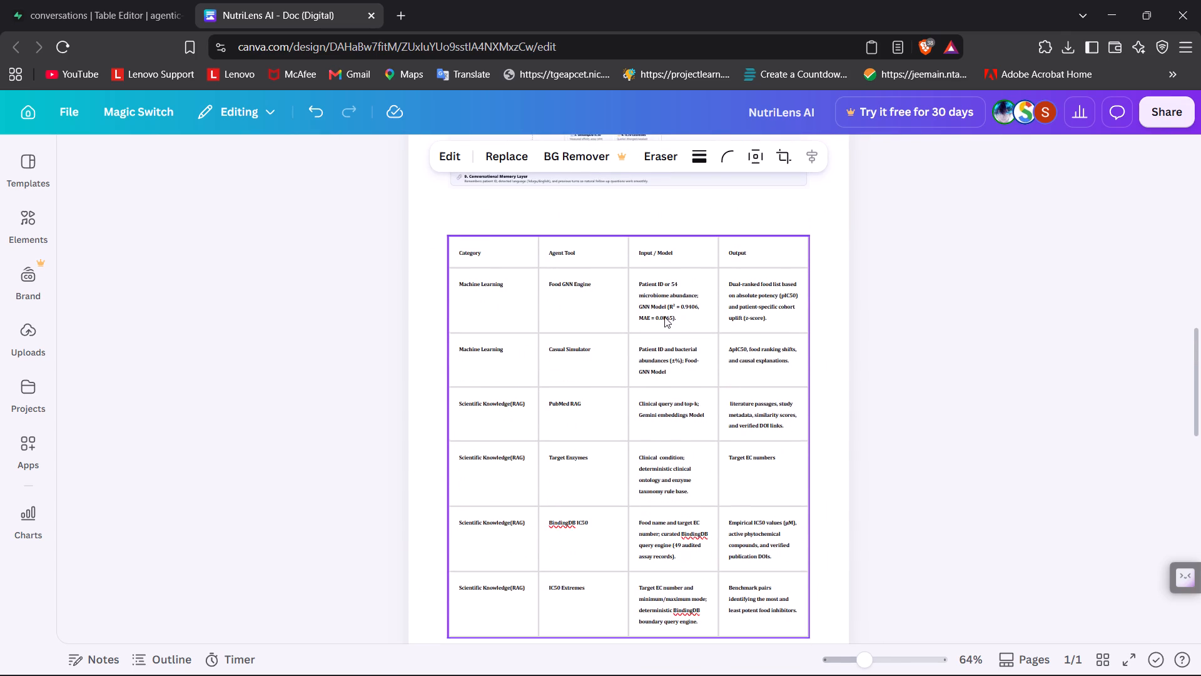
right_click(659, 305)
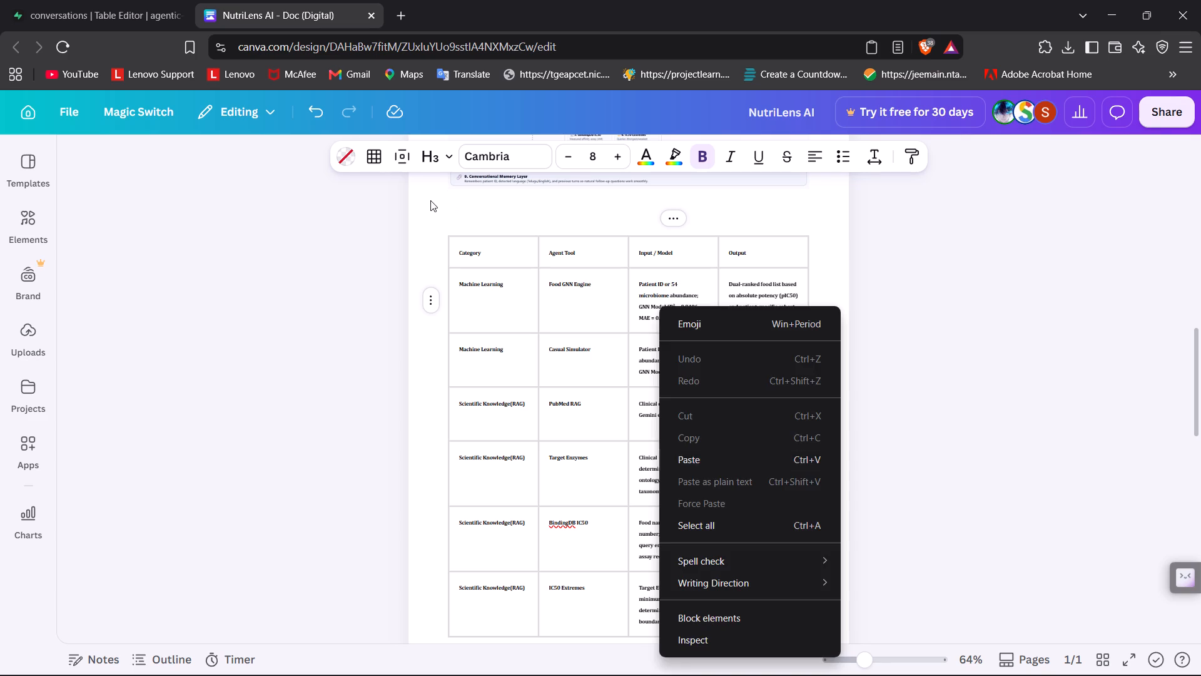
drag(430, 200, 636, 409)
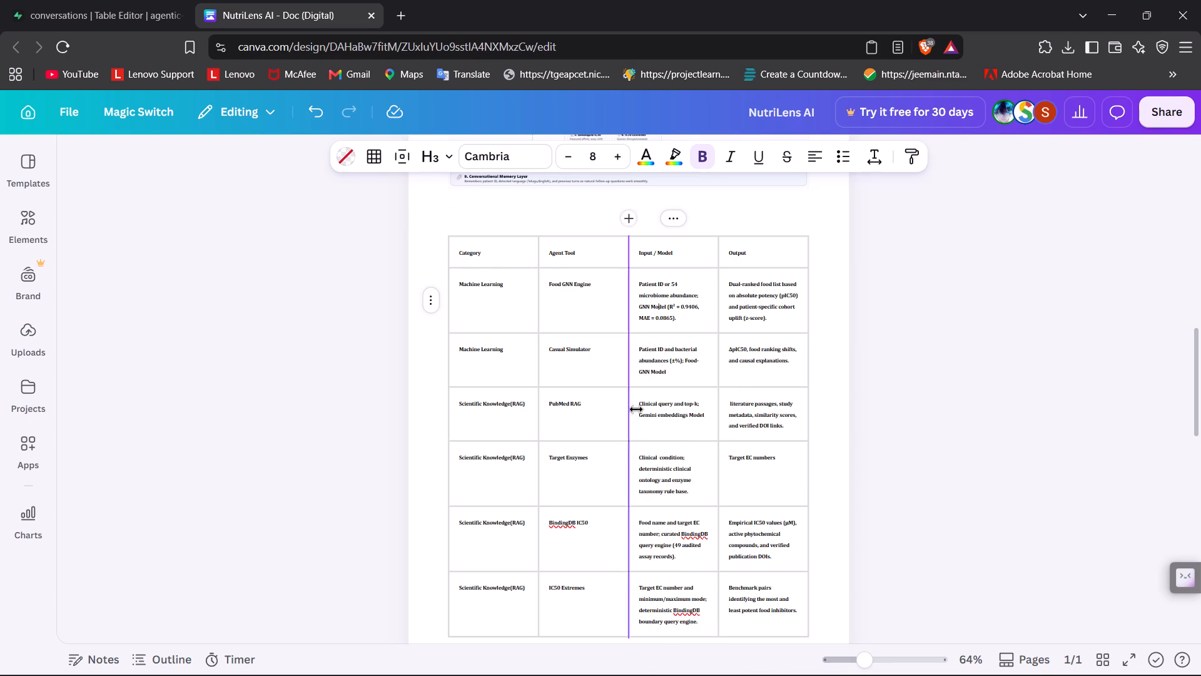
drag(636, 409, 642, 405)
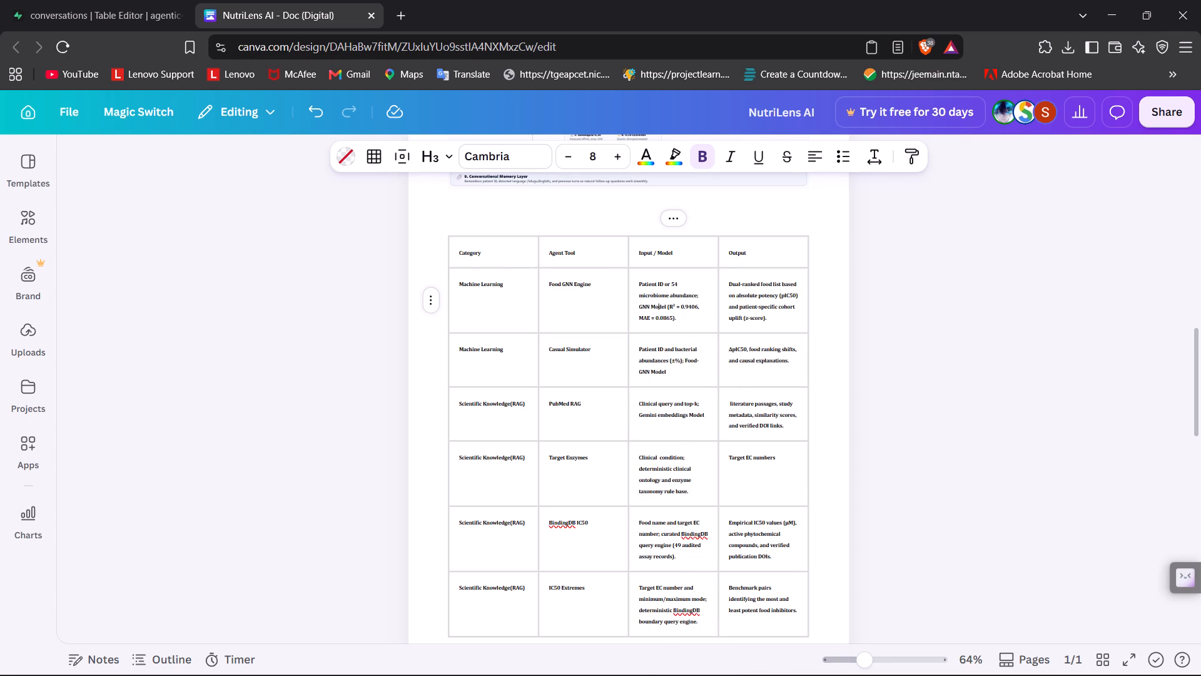
Capture a screenshot of the complete agent tool table, from the Category header row to the IC50 Extremes row.
scroll(476, 289, down, 1)
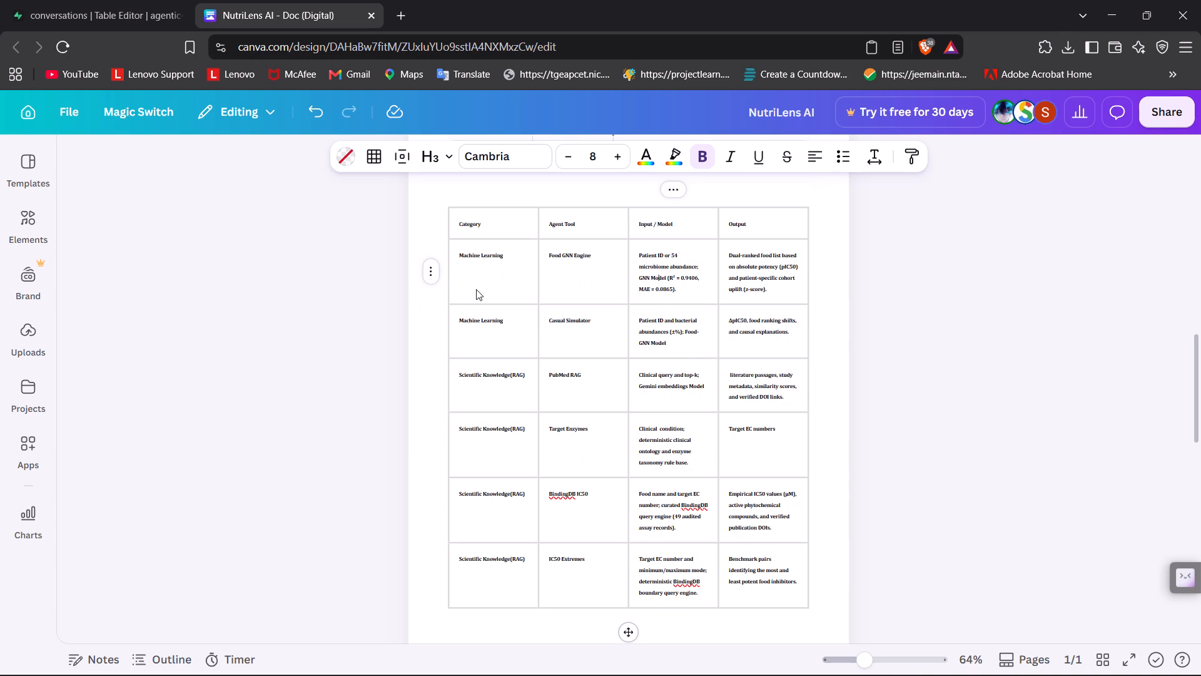
key(Print)
drag(439, 197, 817, 624)
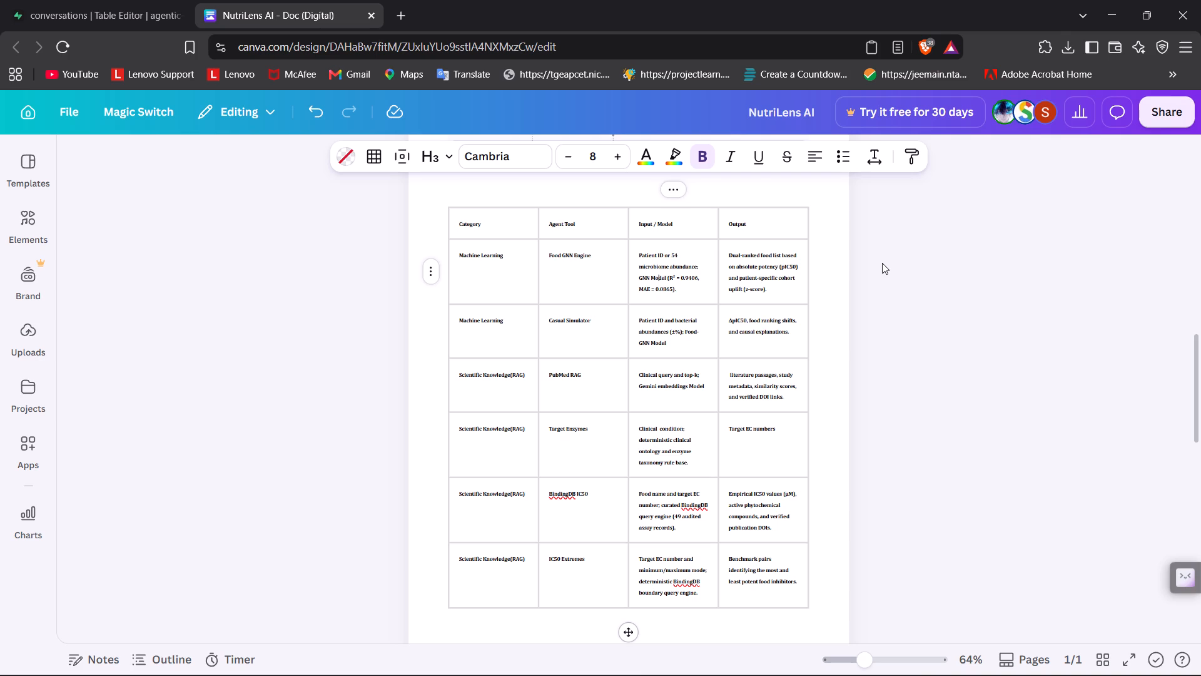
Back in the Canva document, look over the agent tool table and the following page of Home Page and query screenshots.
scroll(763, 305, down, 1)
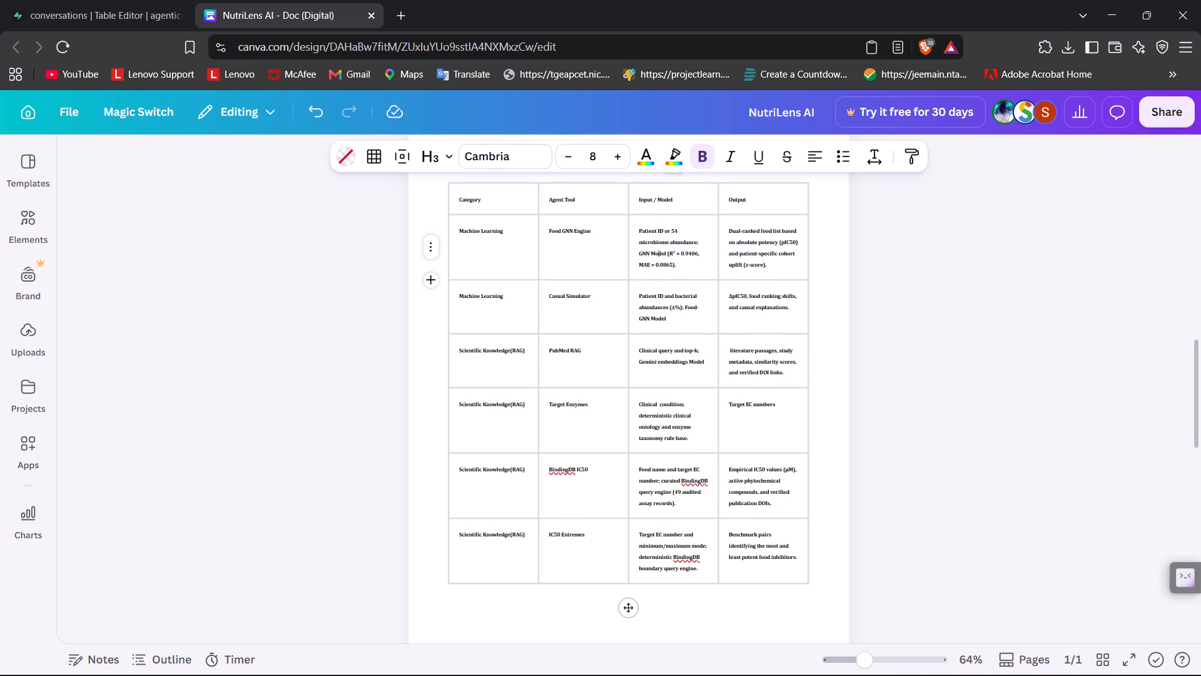
scroll(763, 305, down, 1)
scroll(763, 305, up, 1)
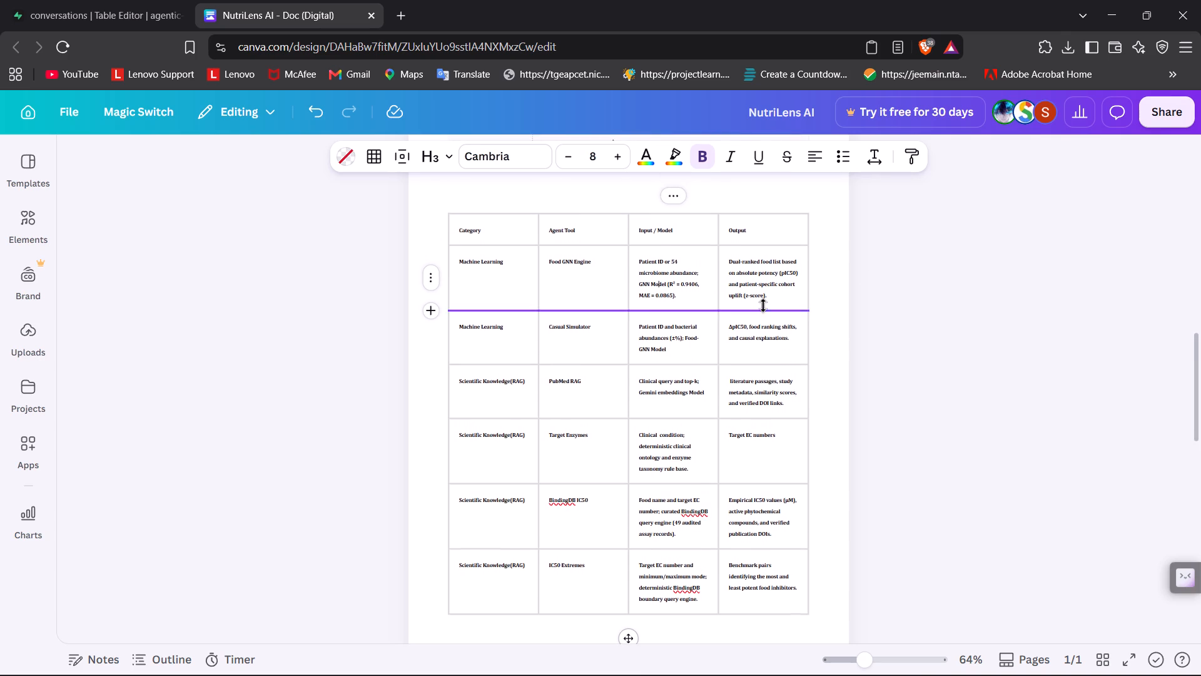
scroll(763, 305, down, 4)
scroll(763, 305, up, 1)
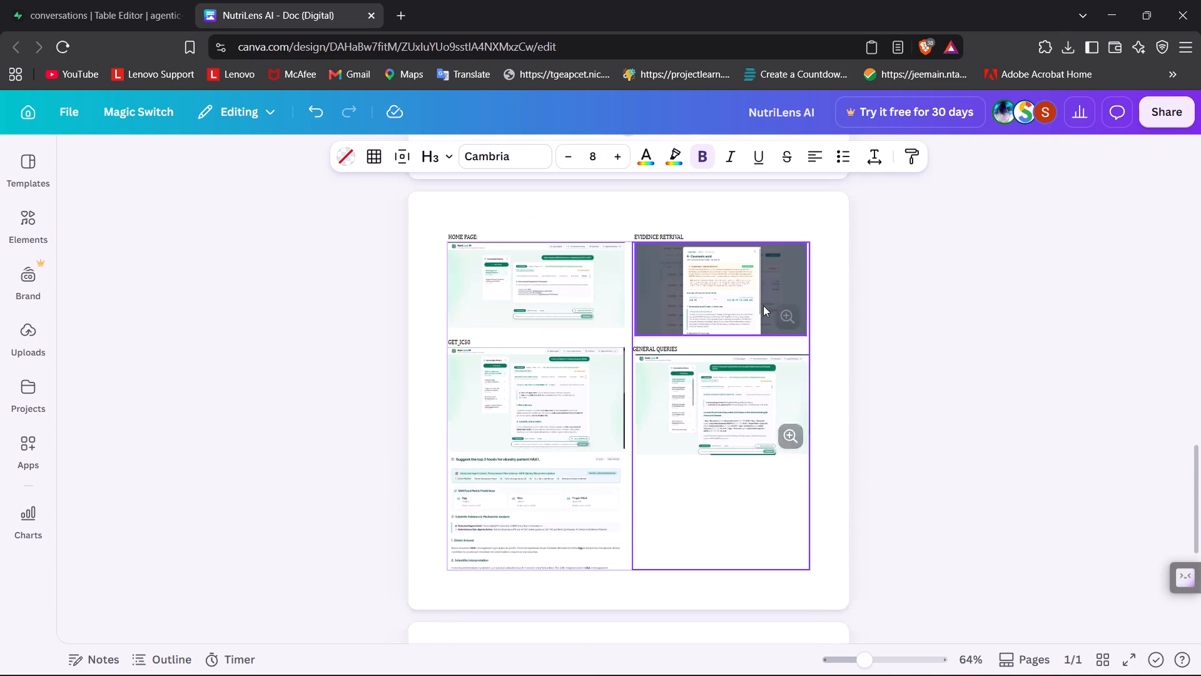
scroll(763, 305, up, 2)
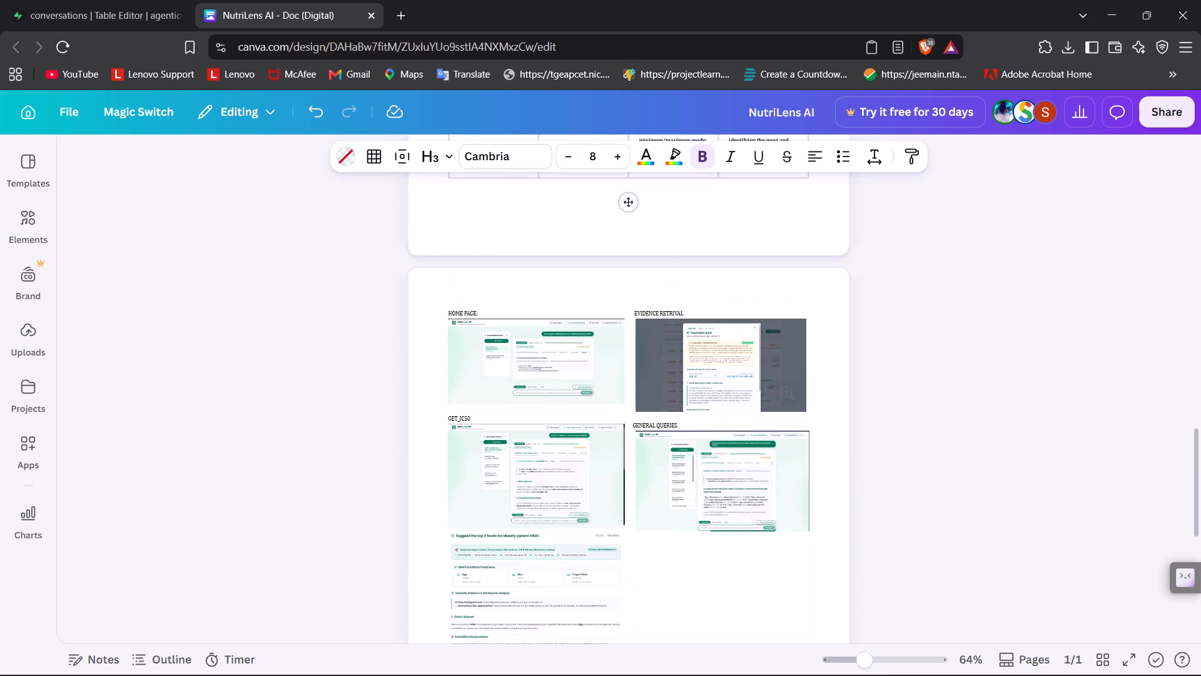
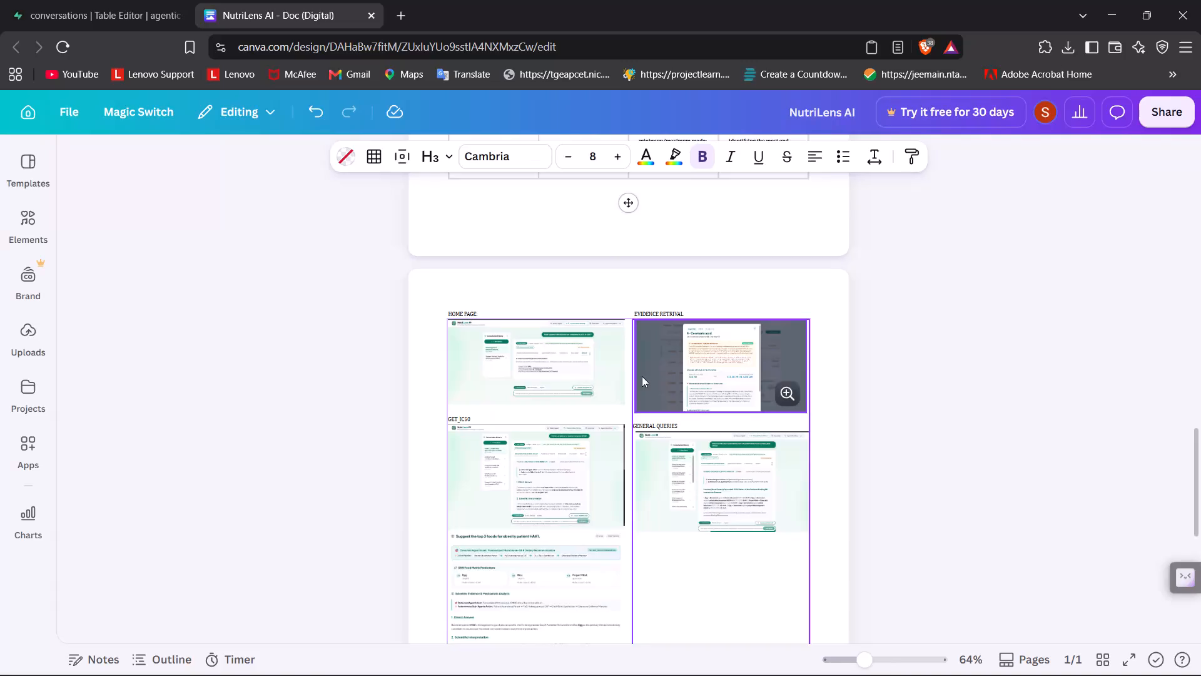
Examine the labelled app screenshots at a larger scale, and recheck the Scientific Knowledge(RAG) rows of the agent tool table.
scroll(642, 376, down, 2)
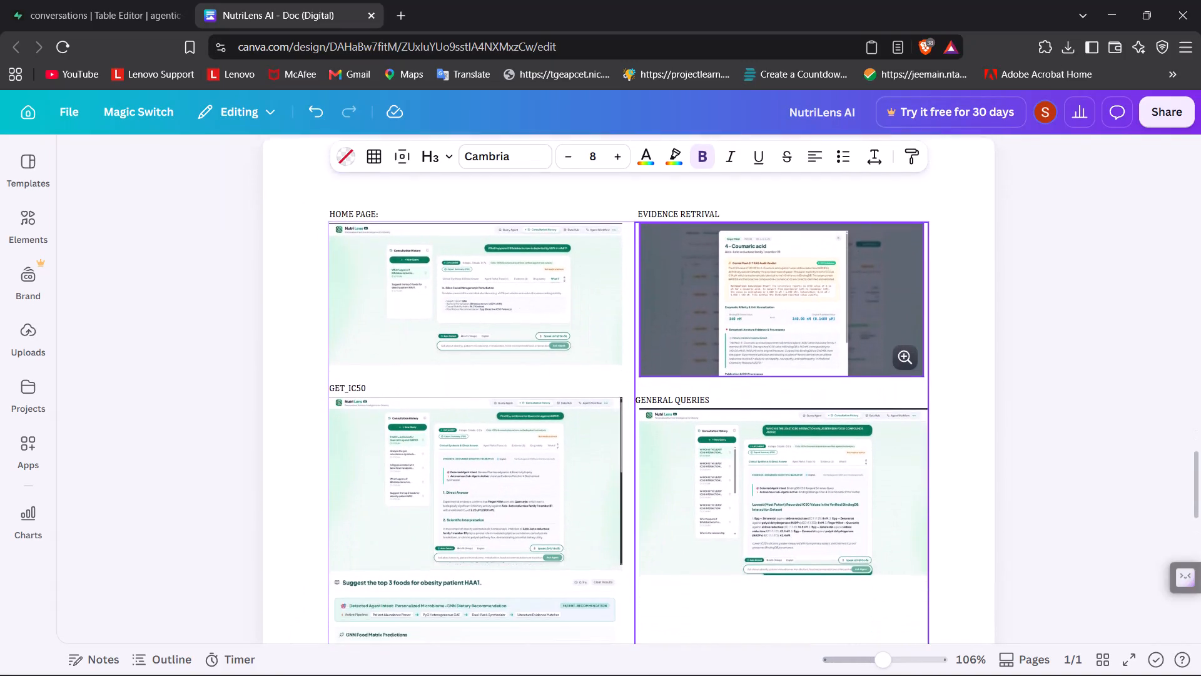
scroll(642, 376, down, 2)
scroll(642, 376, up, 2)
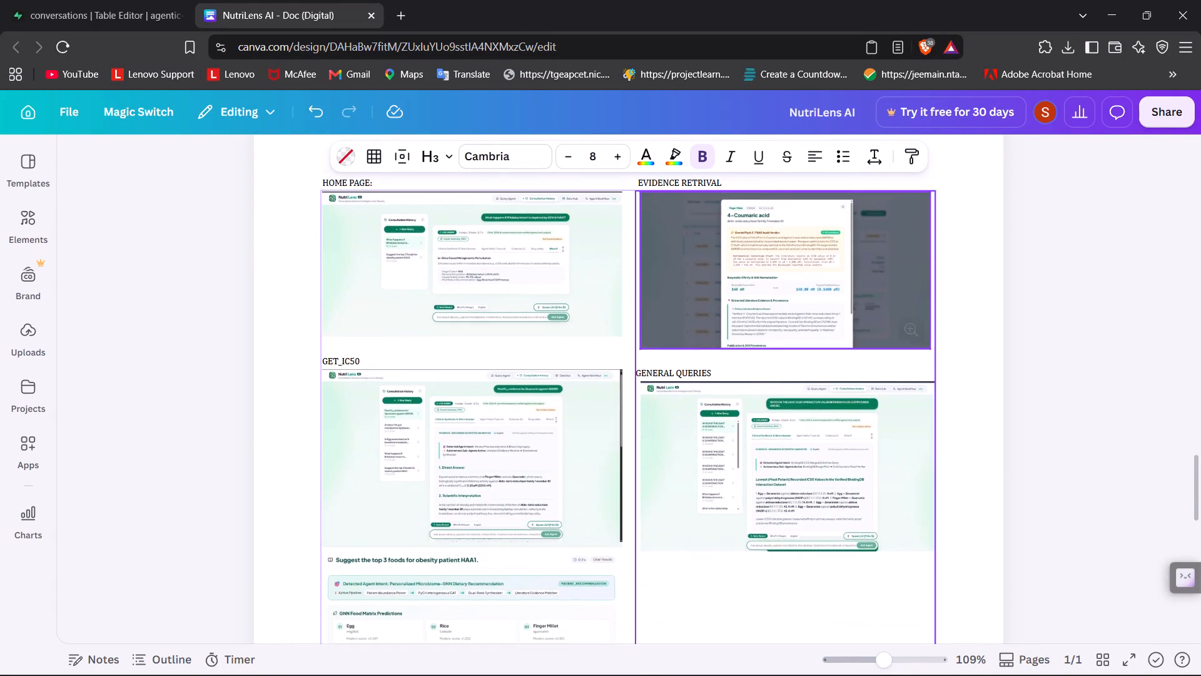
scroll(642, 376, up, 1)
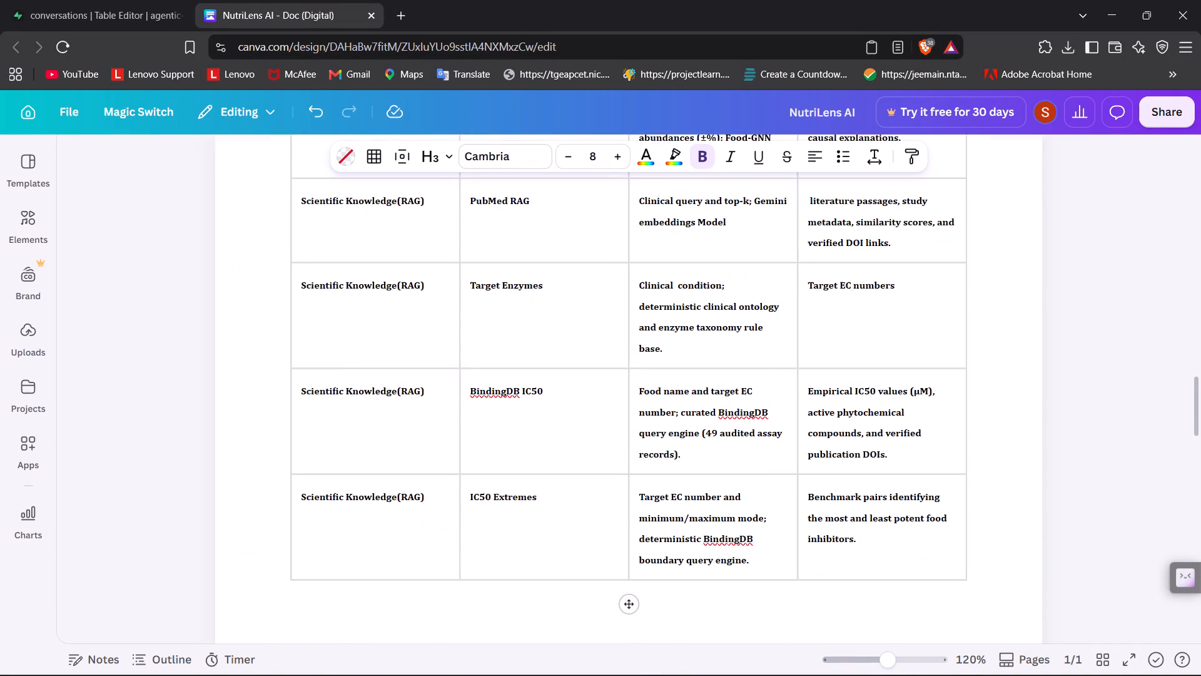